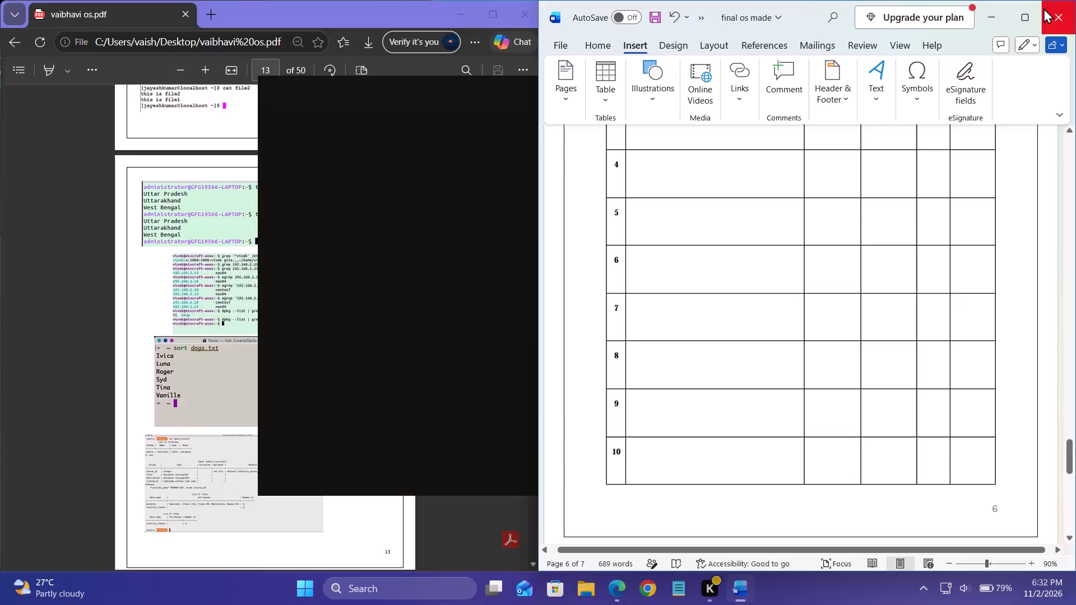
# Dismiss the prompt raised by closing the "final os made" document, keep it open, and save its changes.
pyautogui.click(1052, 21)
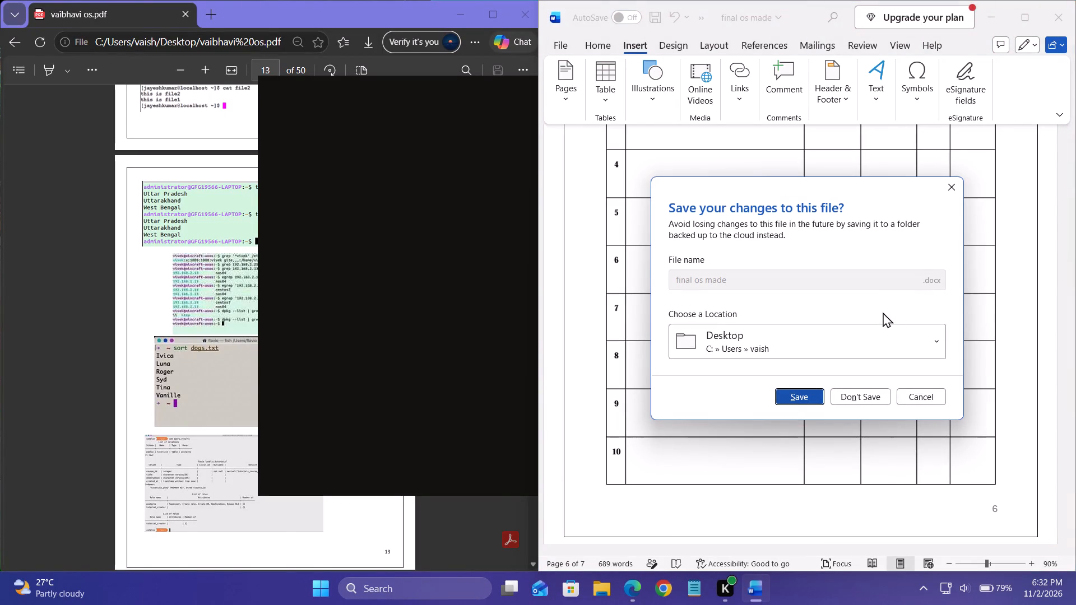
pyautogui.click(941, 194)
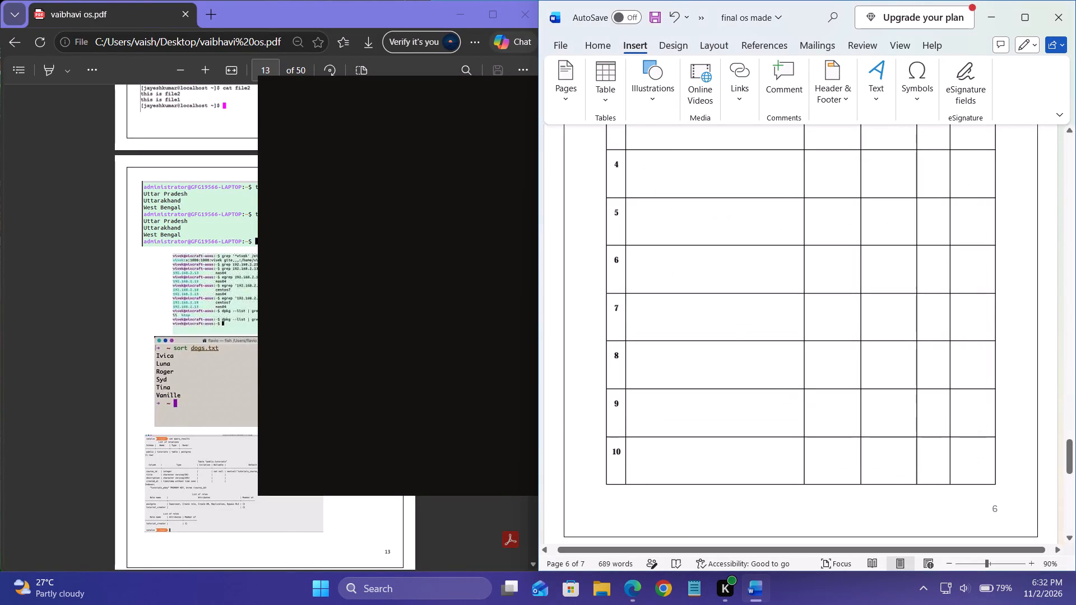
pyautogui.hotkey('ctrl', 's')
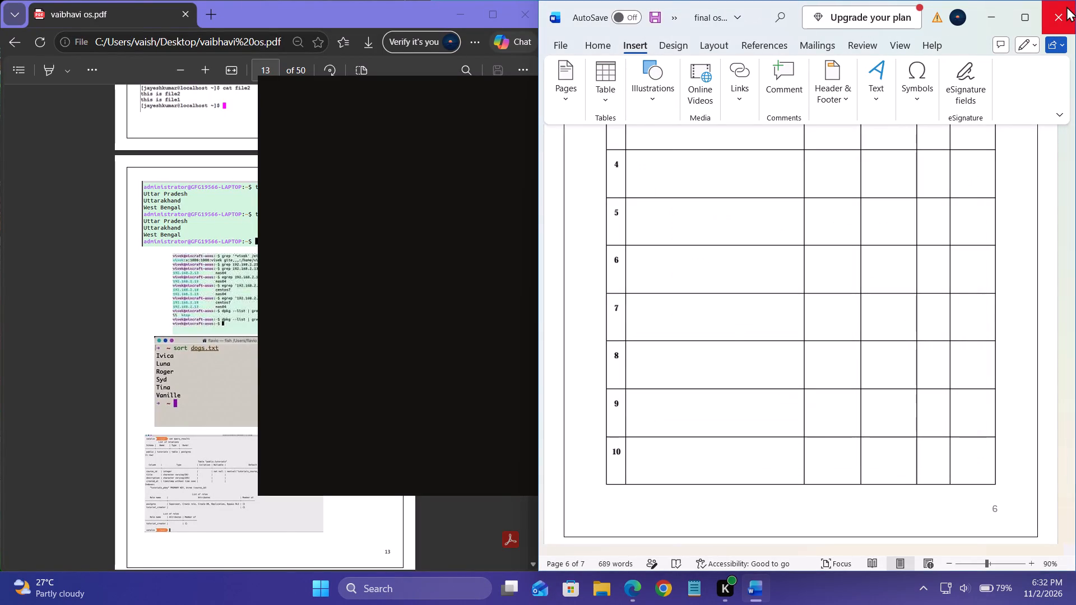
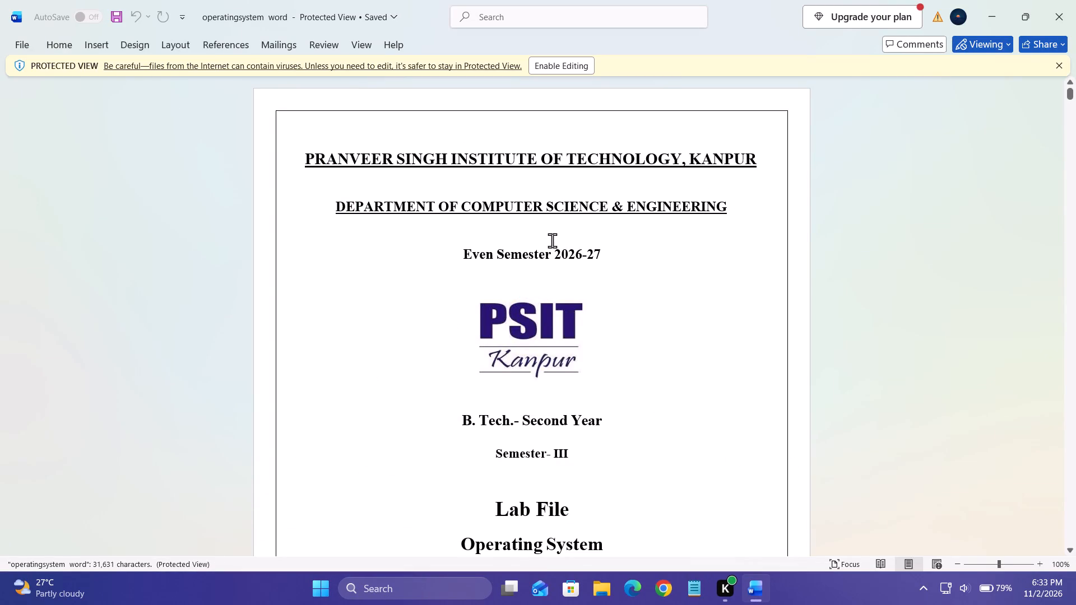
# Enable editing for the "operatingsystem word" lab file, taking it out of Protected View.
pyautogui.keyDown('ctrl'); pyautogui.scroll(-7, 552, 240); pyautogui.keyUp('ctrl')
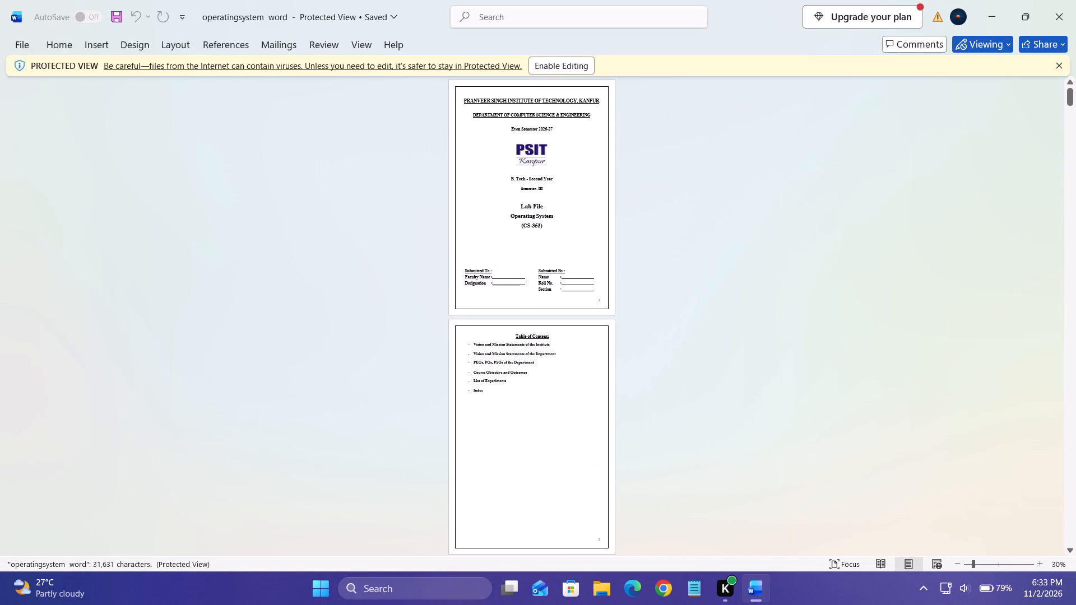
pyautogui.click(573, 69)
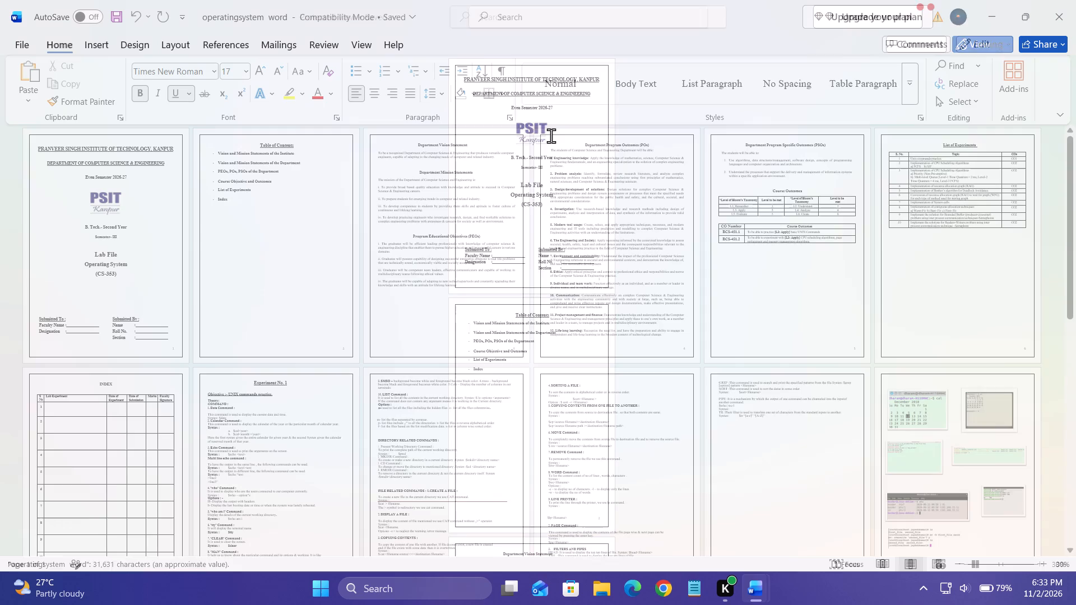
# Look through the lab file's opening pages, from the cover and Table of Contents to the Department Program Outcomes.
pyautogui.keyDown('ctrl'); pyautogui.scroll(6, 551, 136); pyautogui.keyUp('ctrl')
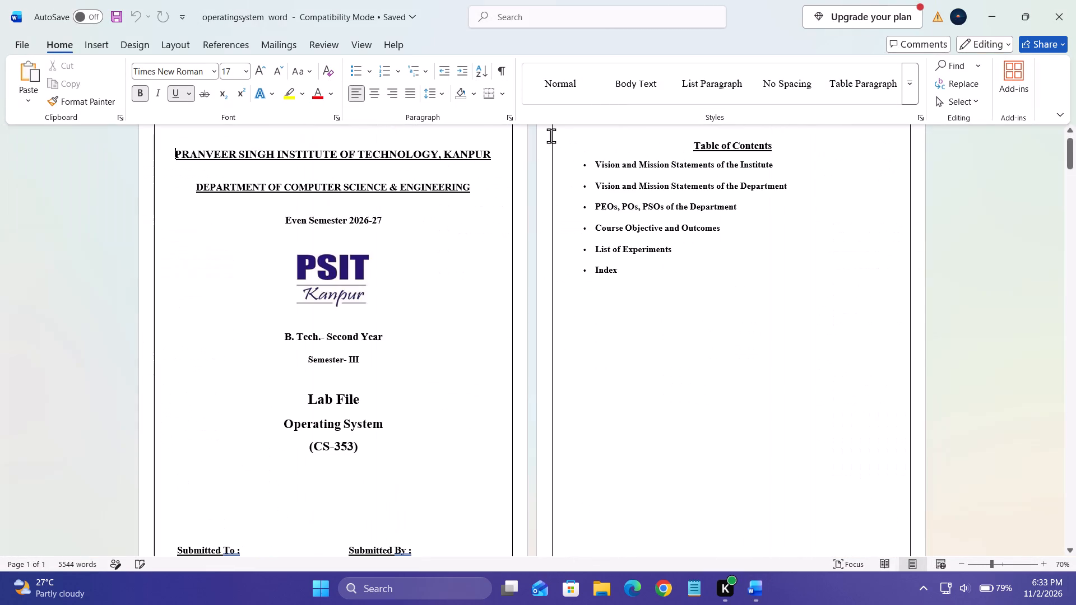
pyautogui.keyDown('ctrl'); pyautogui.scroll(3, 551, 136); pyautogui.keyUp('ctrl')
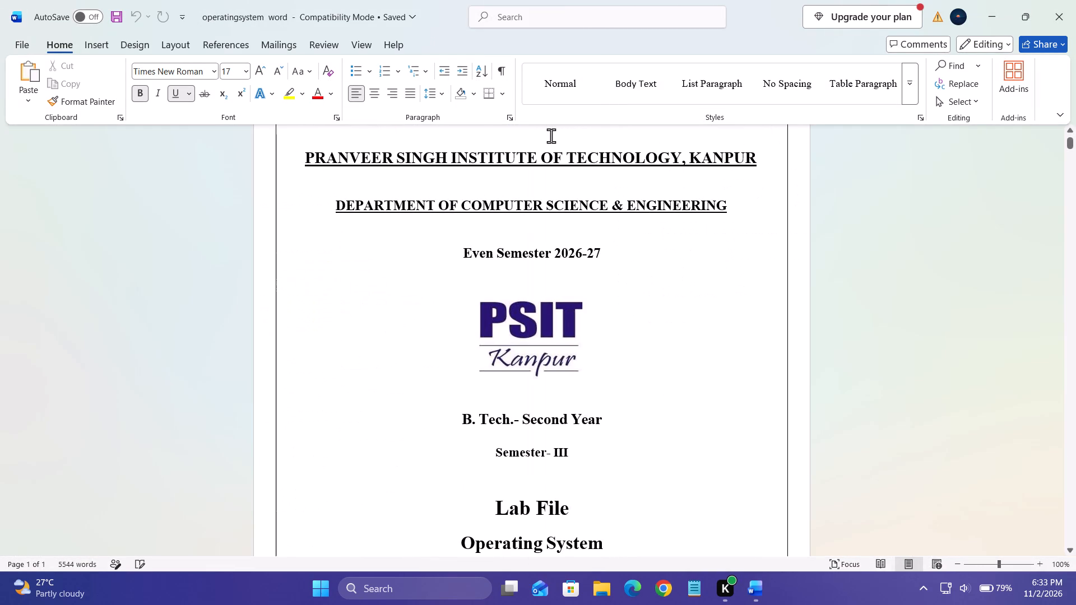
pyautogui.scroll(-3, 536, 319)
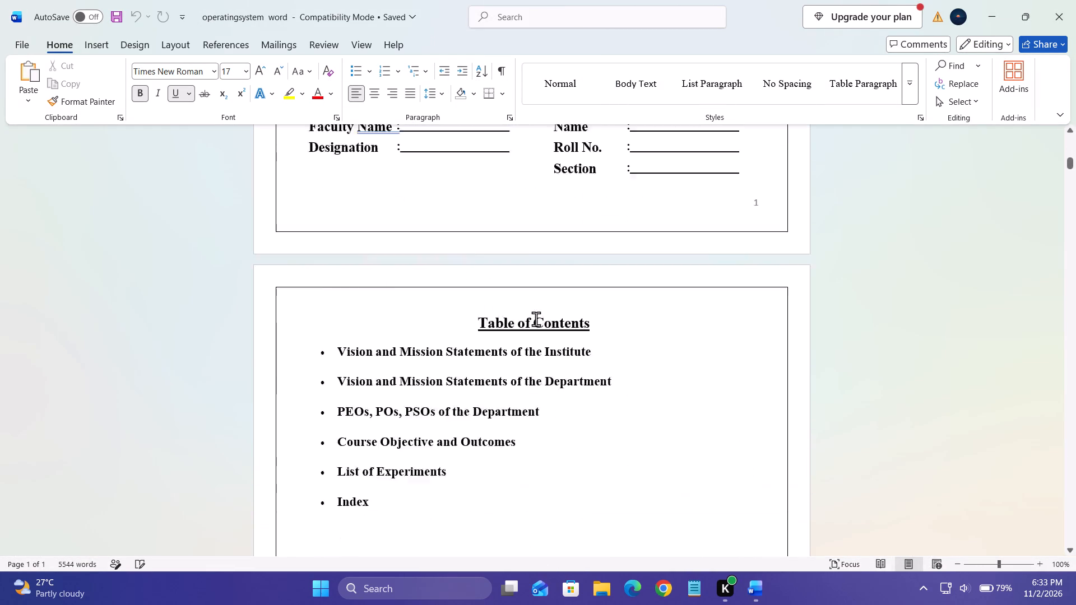
pyautogui.scroll(-4, 536, 319)
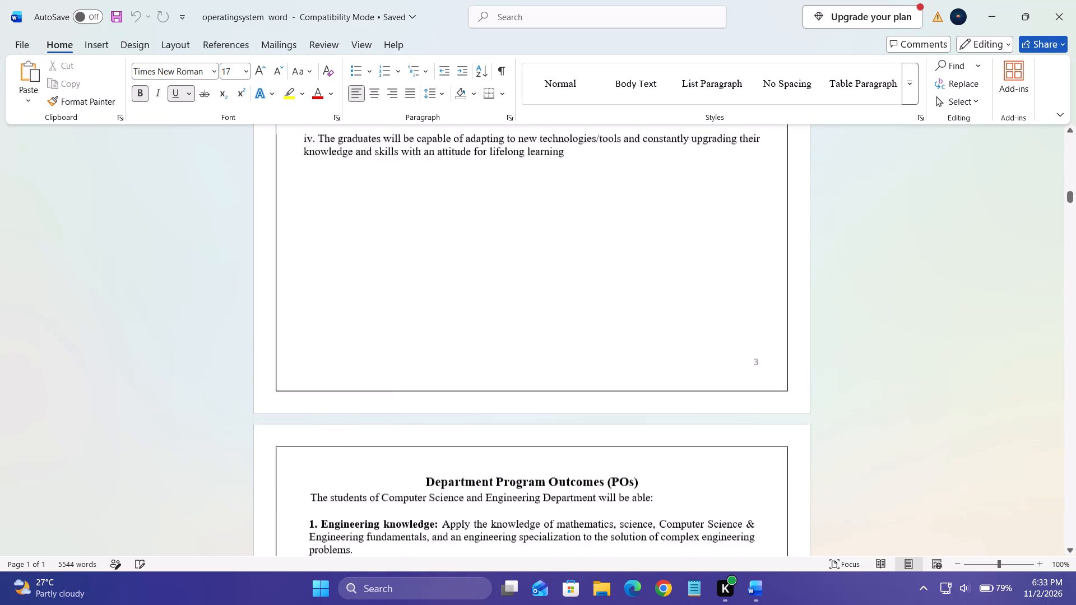
pyautogui.scroll(-1, 536, 319)
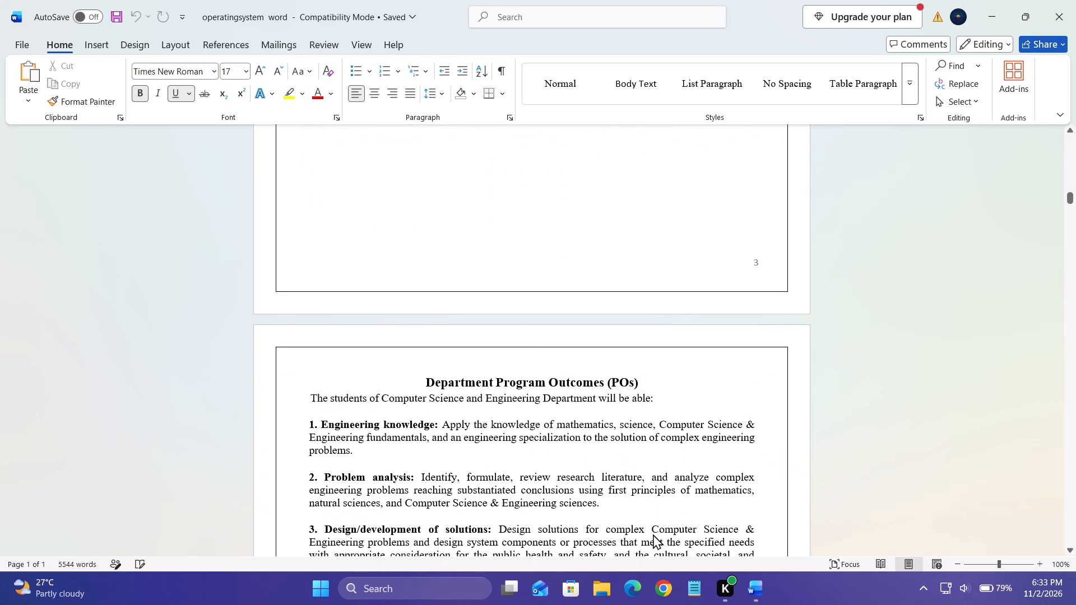
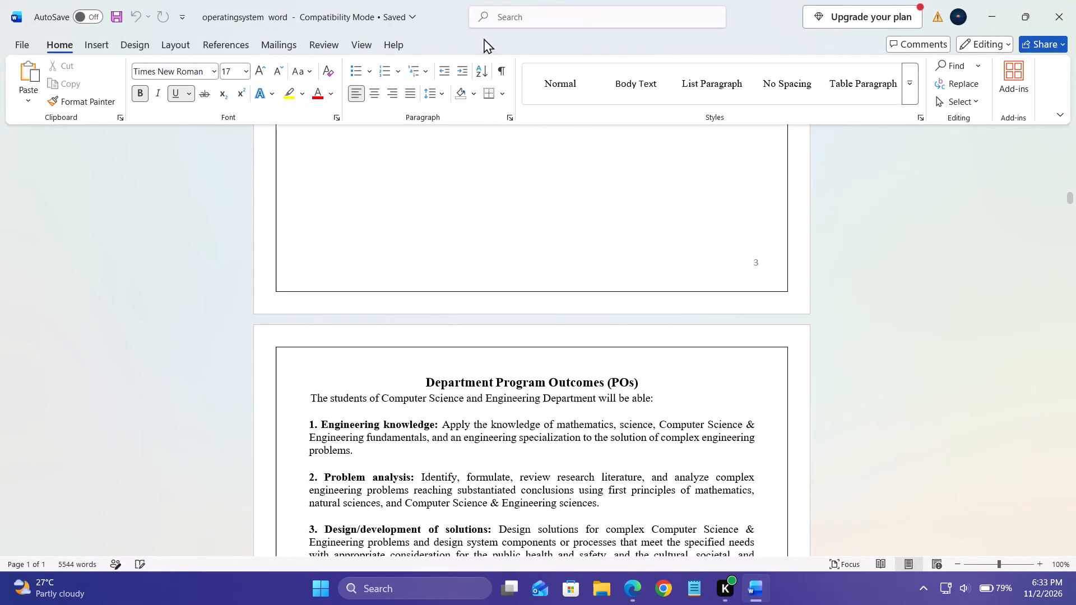
# Arrange the "operatingsystem word" lab file side by side with "vaibhavi os.pdf".
pyautogui.moveTo(435, 10); pyautogui.dragTo(432, 24)
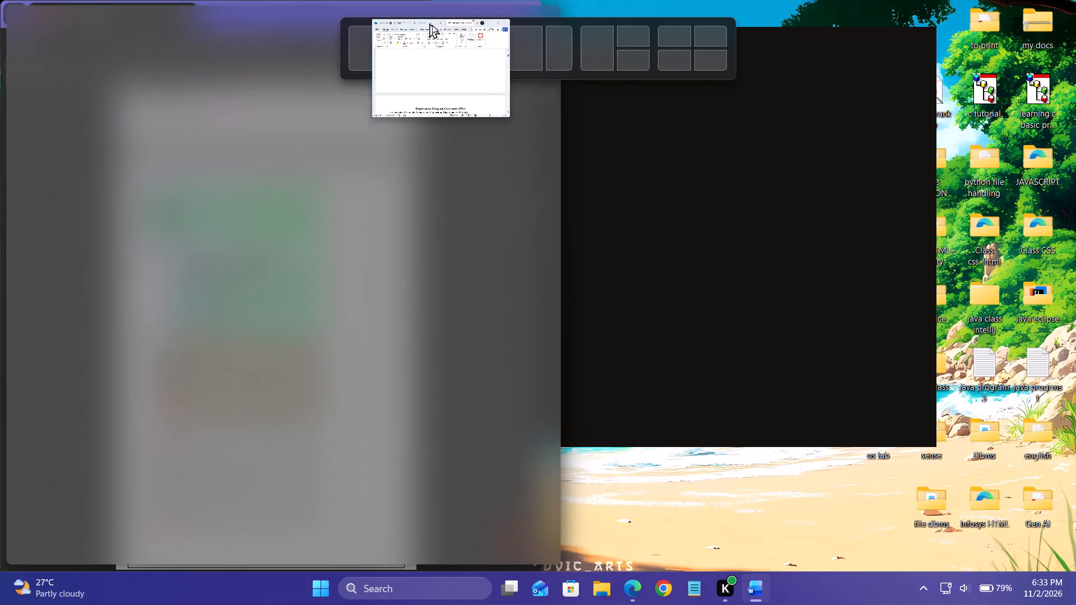
pyautogui.moveTo(432, 24); pyautogui.dragTo(492, 39)
pyautogui.click(257, 302)
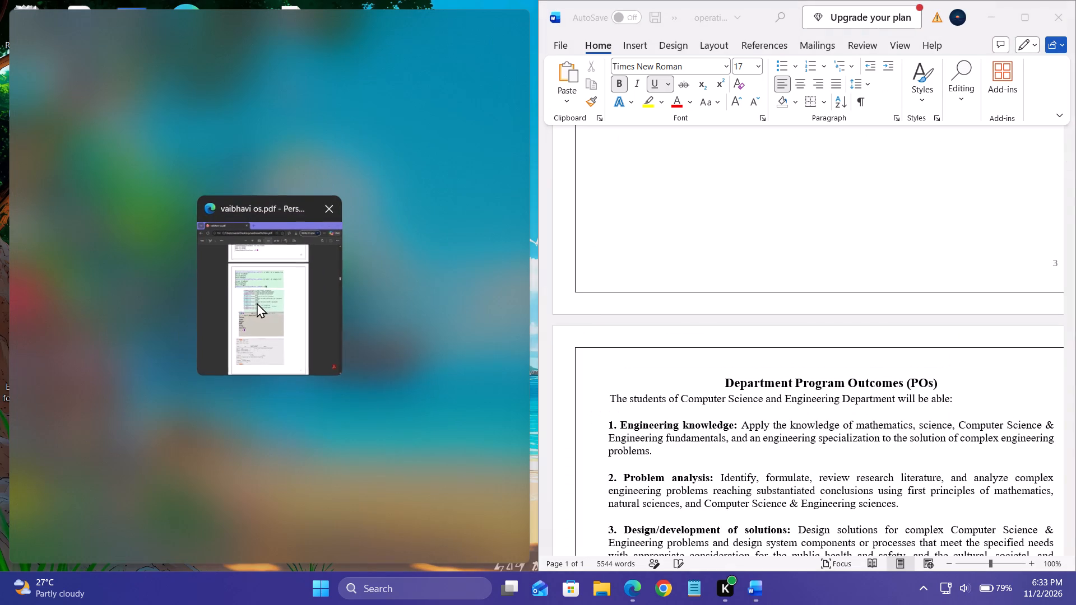
# Compare the PDF and the lab file from their cover pages through to the Department Vision Statement page.
pyautogui.scroll(7, 257, 302)
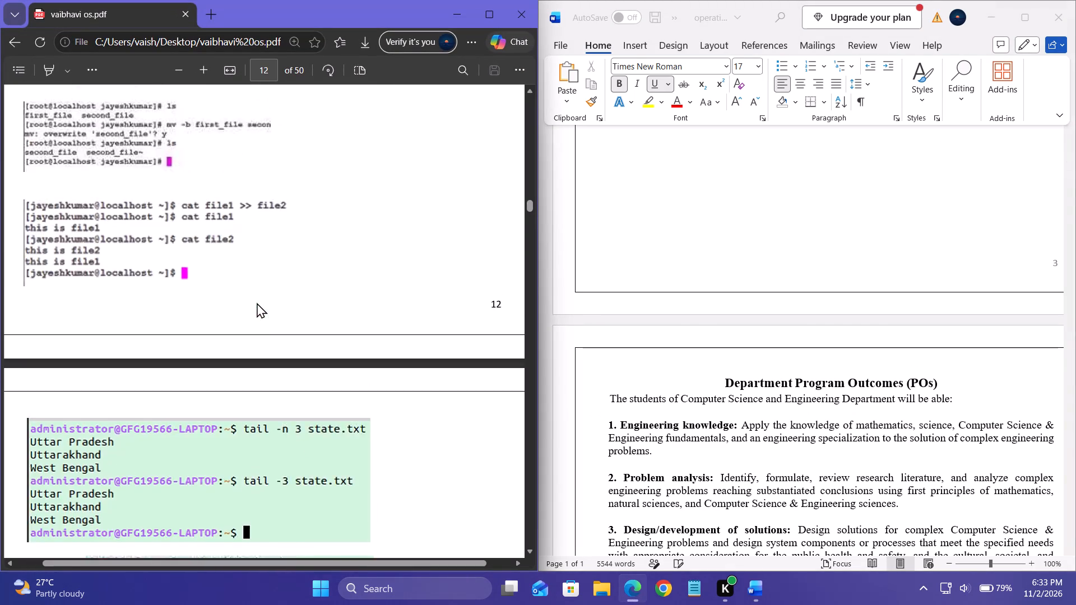
pyautogui.scroll(15, 257, 302)
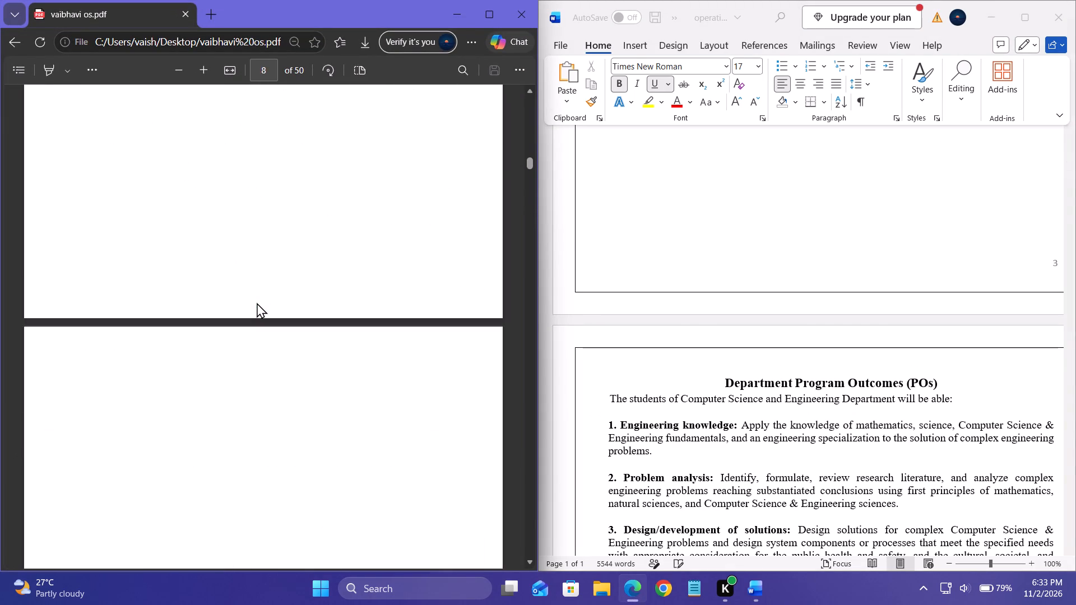
pyautogui.scroll(17, 257, 302)
pyautogui.scroll(4, 257, 302)
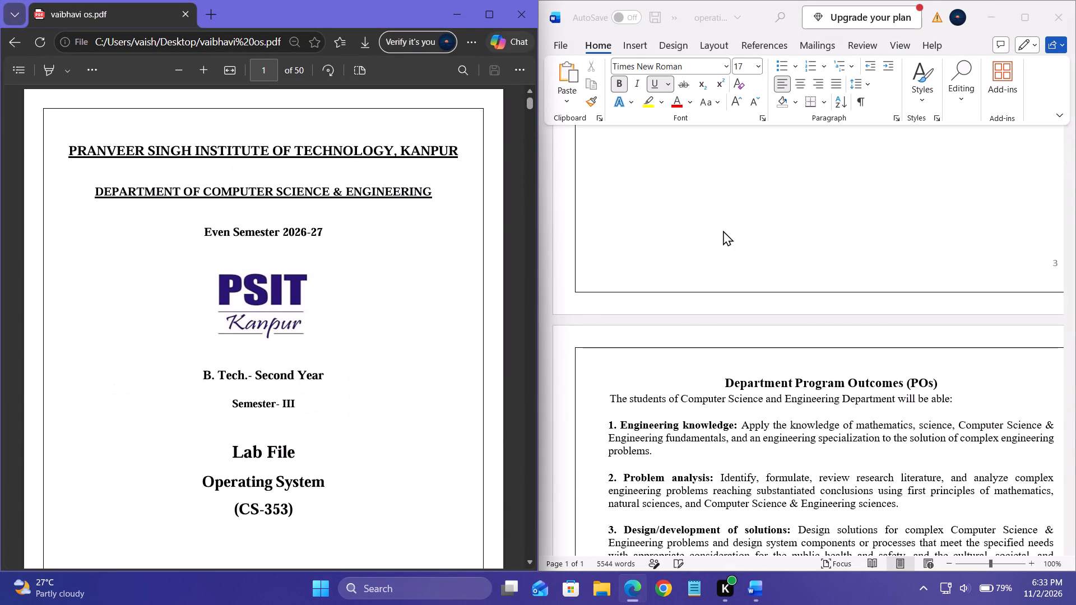
pyautogui.hscroll(-1, 809, 258)
pyautogui.scroll(5, 809, 258)
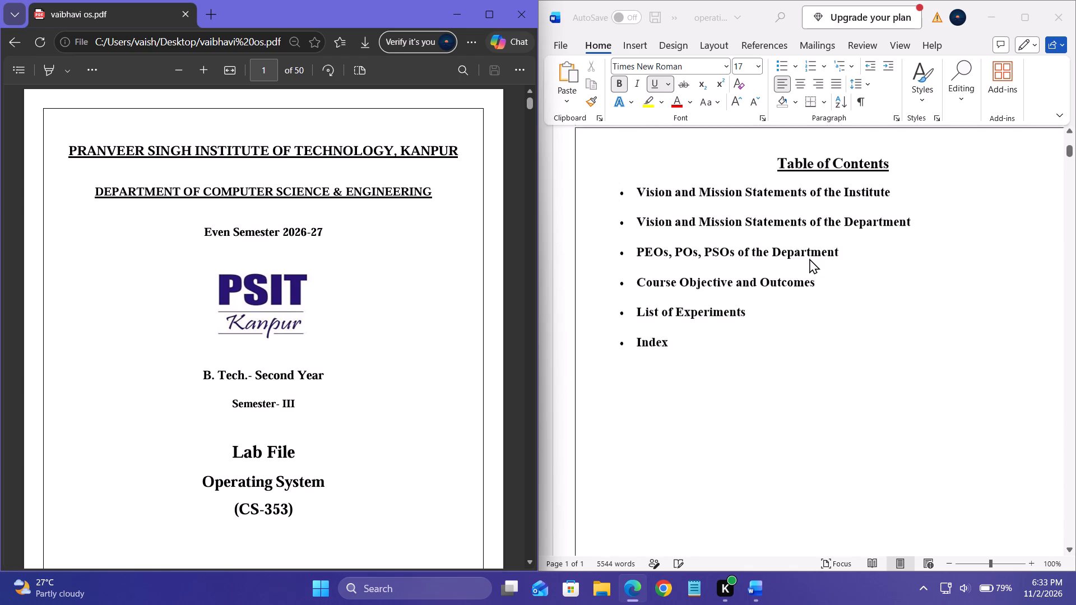
pyautogui.scroll(6, 809, 258)
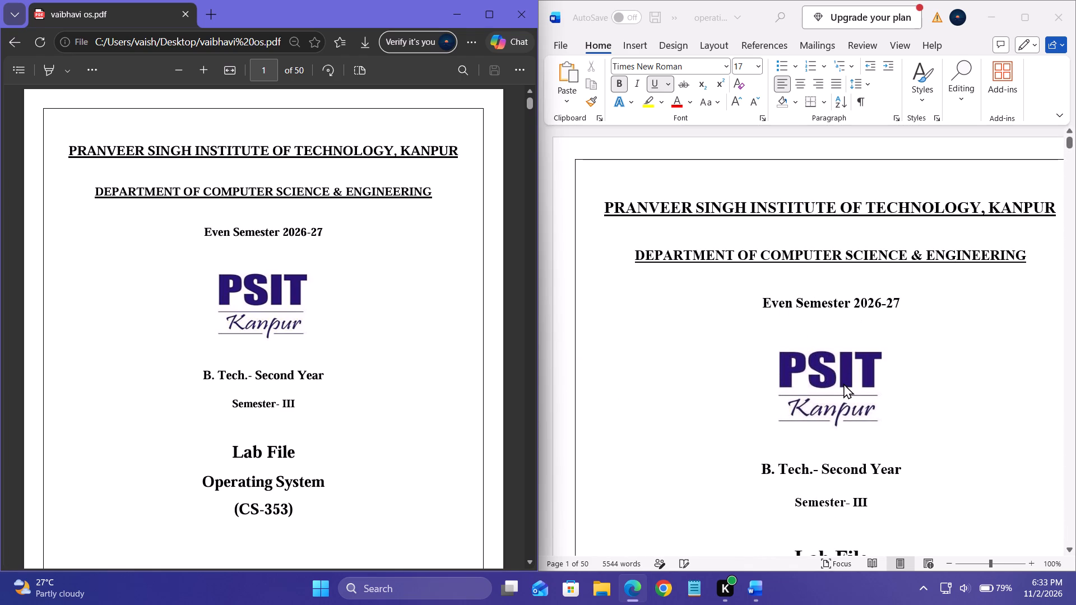
pyautogui.keyDown('ctrl'); pyautogui.scroll(-6, 843, 383); pyautogui.keyUp('ctrl')
pyautogui.keyDown('ctrl'); pyautogui.scroll(2, 843, 383); pyautogui.keyUp('ctrl')
pyautogui.scroll(-1, 843, 383)
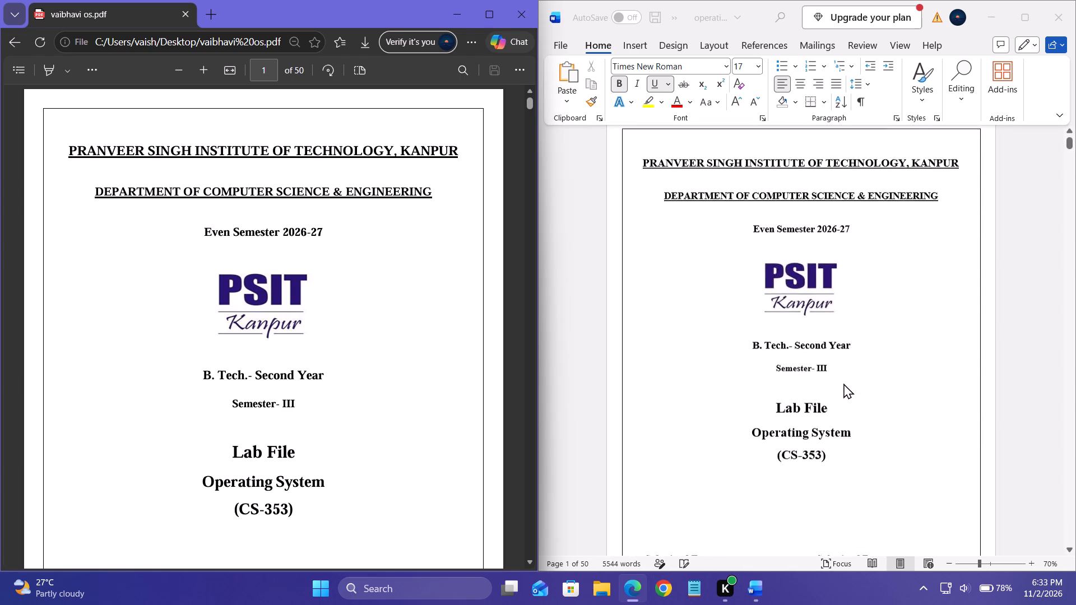
pyautogui.scroll(-3, 843, 383)
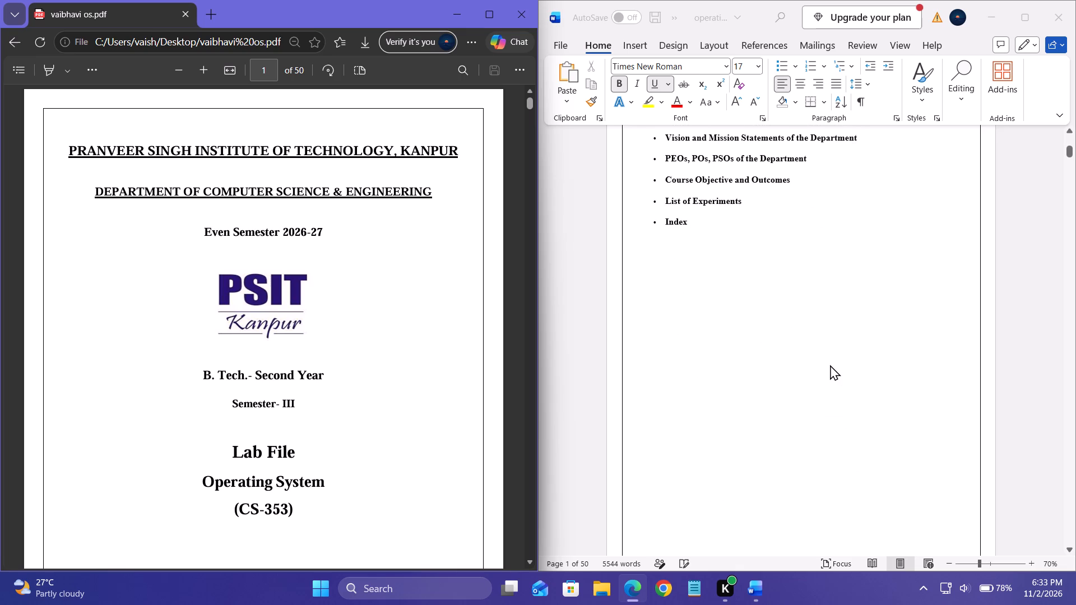
pyautogui.scroll(-1, 830, 365)
pyautogui.keyDown('ctrl'); pyautogui.scroll(1, 830, 365); pyautogui.keyUp('ctrl')
pyautogui.keyDown('ctrl'); pyautogui.scroll(-1, 830, 365); pyautogui.keyUp('ctrl')
pyautogui.scroll(-6, 454, 436)
pyautogui.scroll(-2, 735, 373)
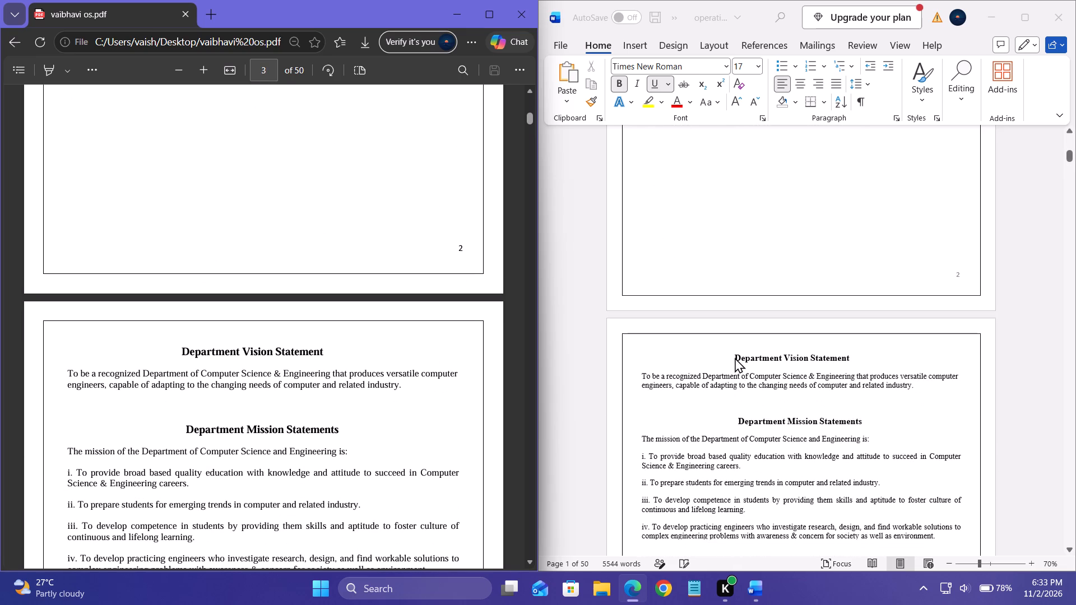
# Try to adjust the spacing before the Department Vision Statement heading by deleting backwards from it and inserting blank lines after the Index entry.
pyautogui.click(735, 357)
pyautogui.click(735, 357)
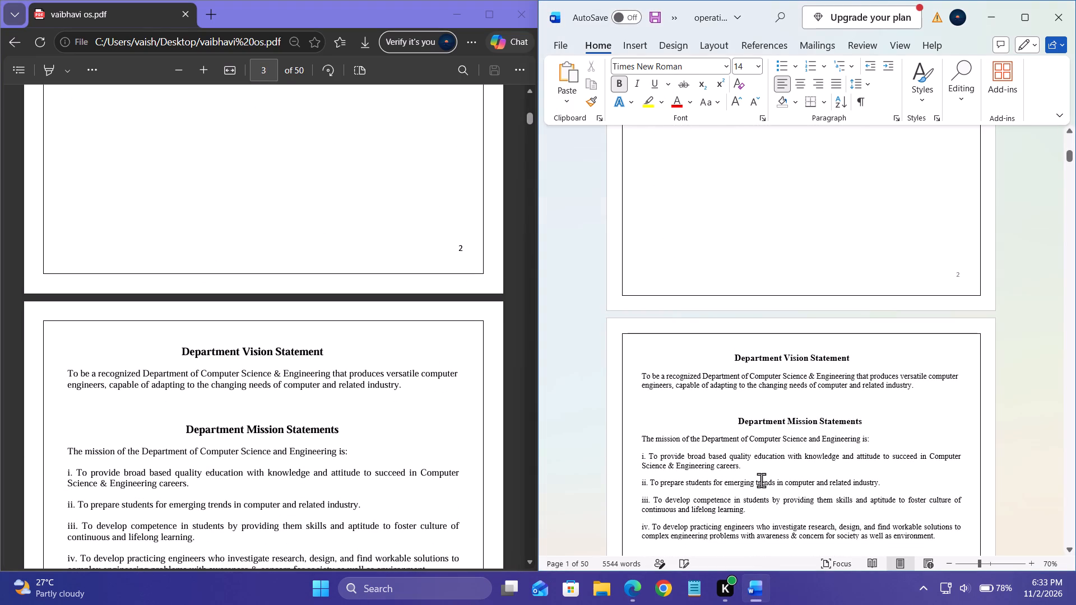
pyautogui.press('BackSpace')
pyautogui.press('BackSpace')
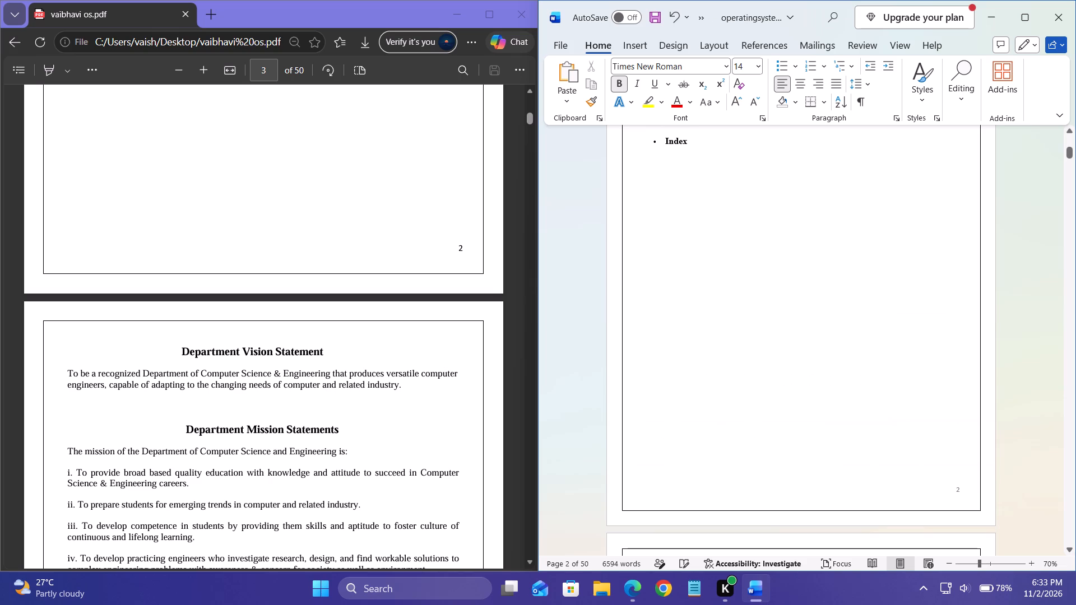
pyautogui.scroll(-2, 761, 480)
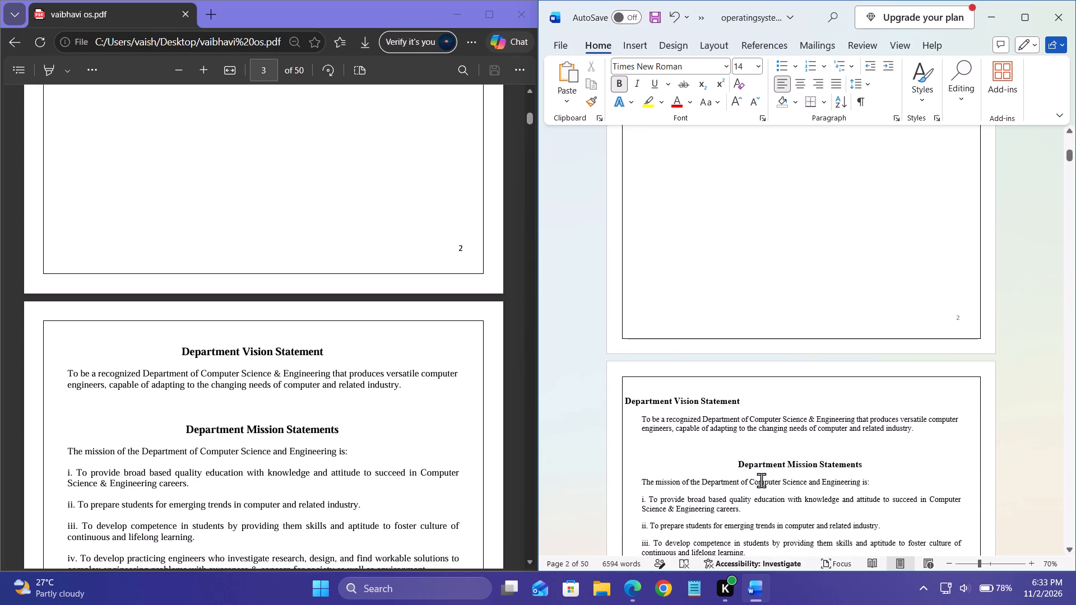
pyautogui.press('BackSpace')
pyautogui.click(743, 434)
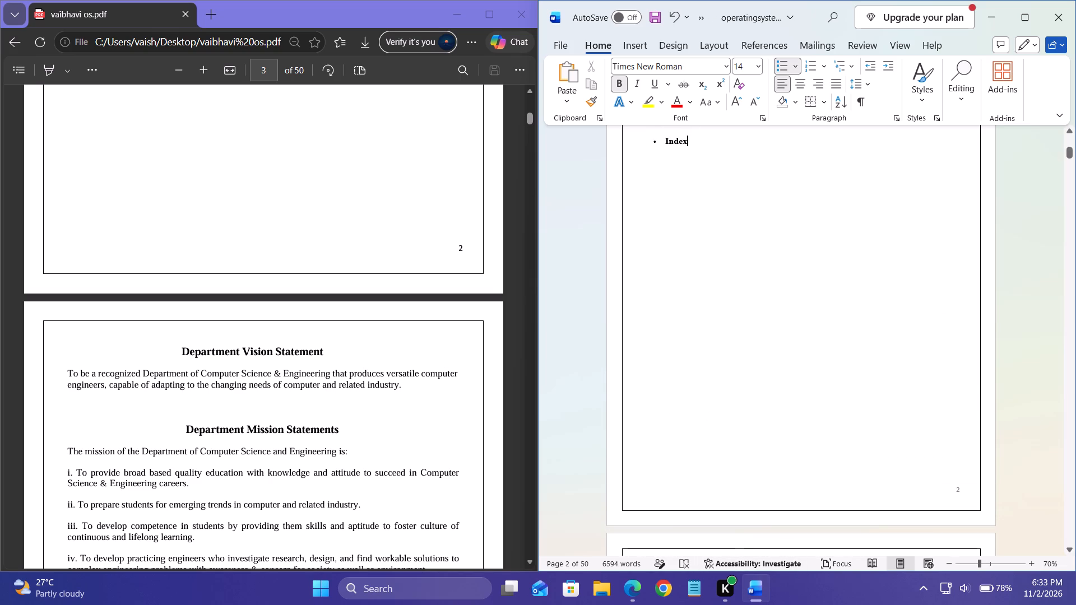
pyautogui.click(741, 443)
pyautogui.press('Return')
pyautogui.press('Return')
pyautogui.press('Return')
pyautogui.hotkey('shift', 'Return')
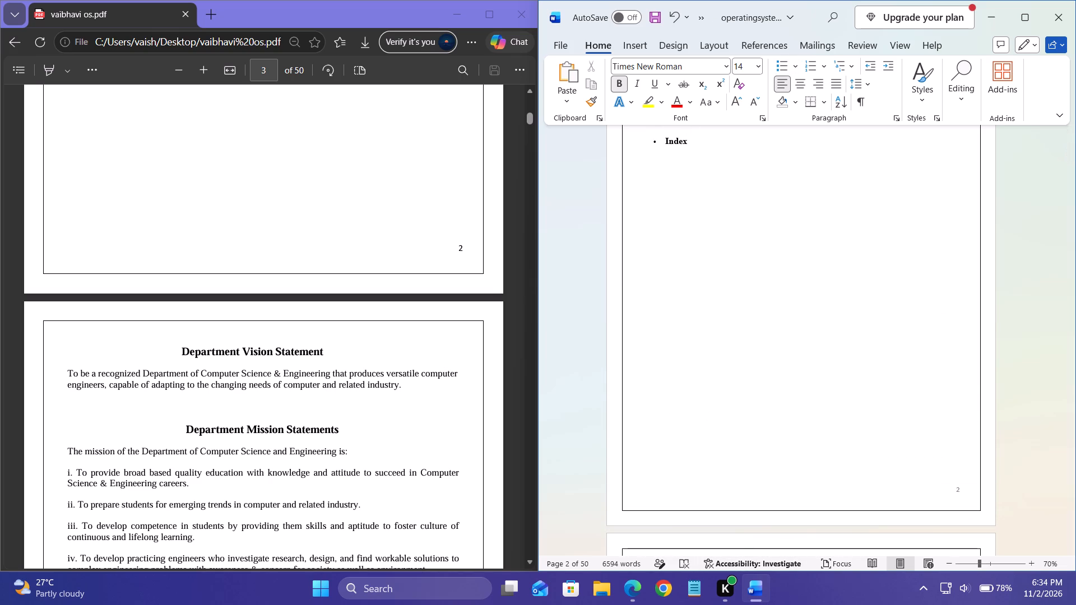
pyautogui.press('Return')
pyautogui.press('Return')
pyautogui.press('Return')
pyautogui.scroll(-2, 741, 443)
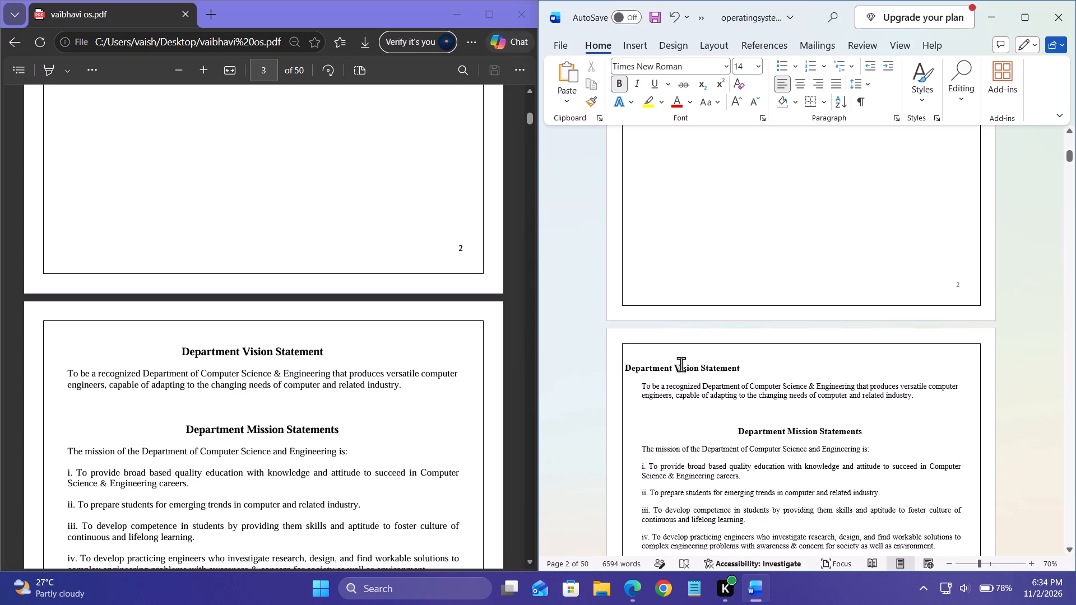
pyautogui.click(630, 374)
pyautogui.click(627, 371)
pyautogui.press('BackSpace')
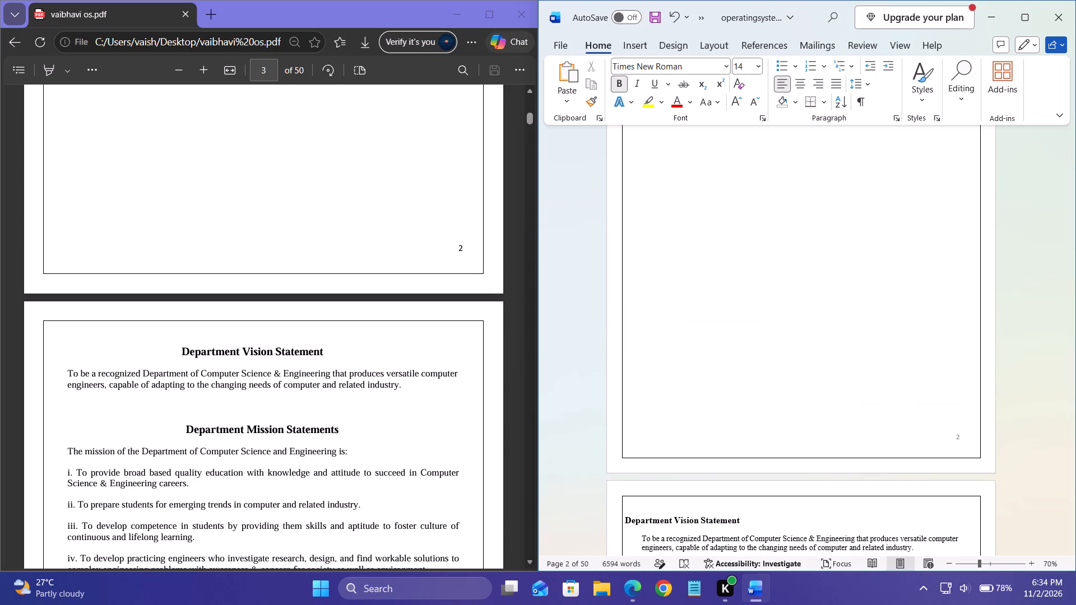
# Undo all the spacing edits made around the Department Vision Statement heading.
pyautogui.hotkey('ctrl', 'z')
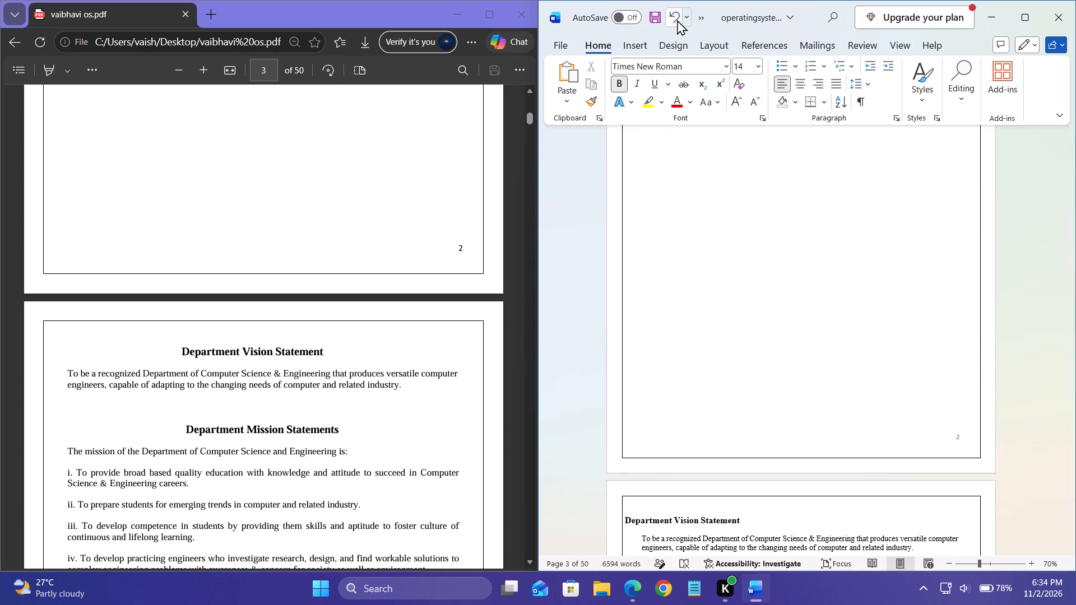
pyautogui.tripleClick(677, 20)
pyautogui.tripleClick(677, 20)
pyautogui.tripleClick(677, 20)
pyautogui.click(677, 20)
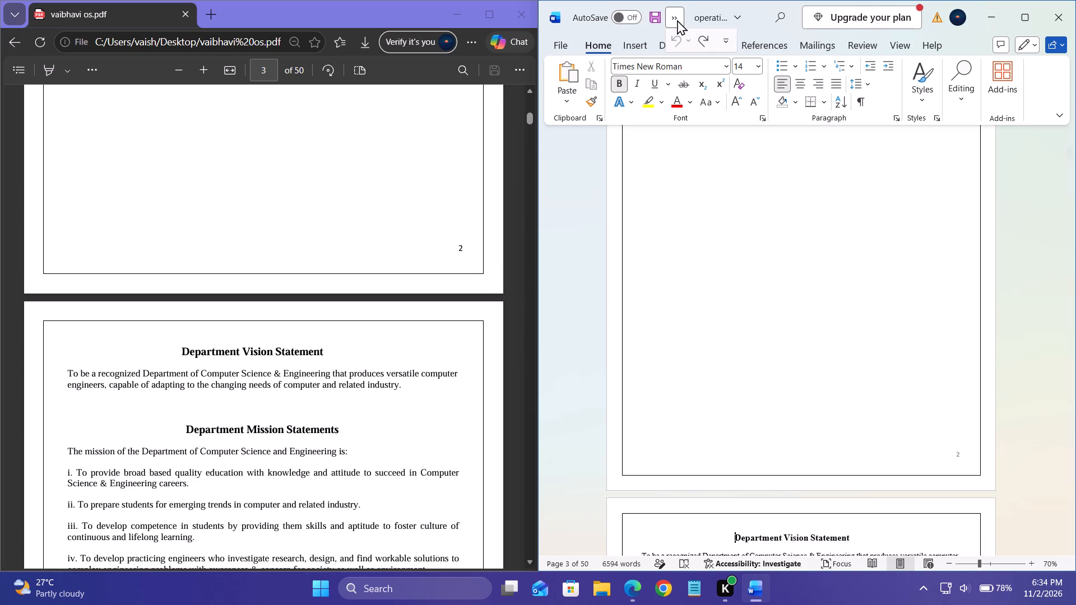
# Look through the lab file from the Department Mission Statements to the first CPU scheduling program's OUTPUT page.
pyautogui.click(751, 225)
pyautogui.scroll(-5, 751, 225)
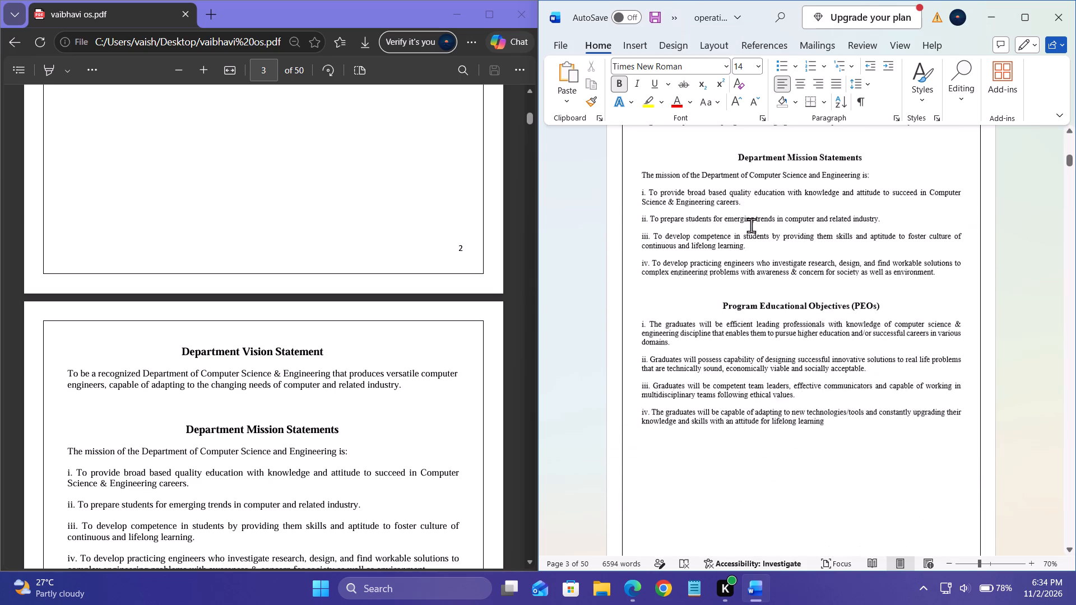
pyautogui.scroll(-4, 751, 225)
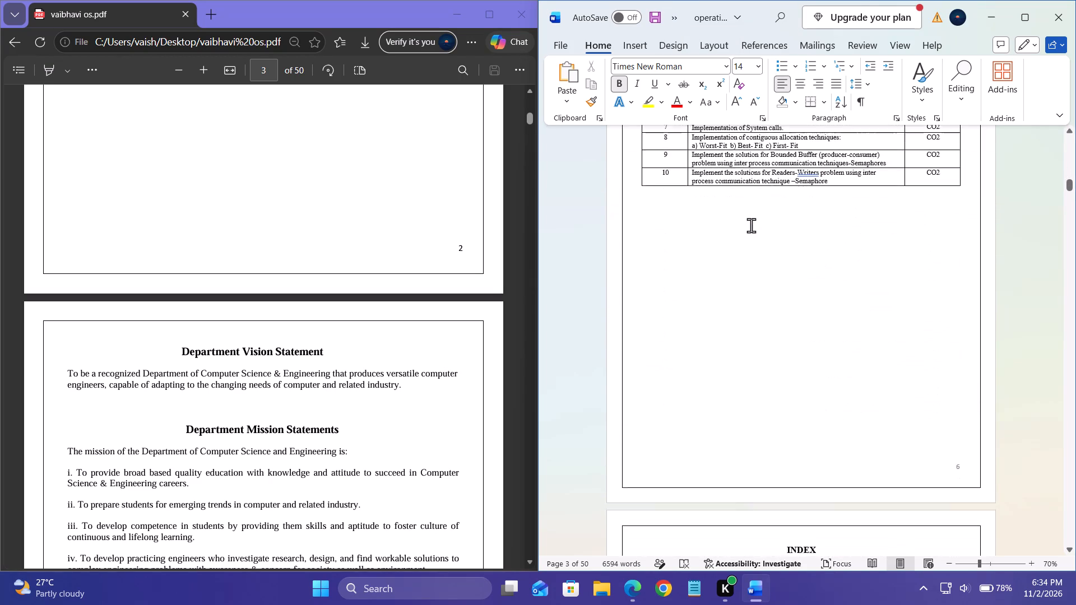
pyautogui.scroll(-5, 751, 225)
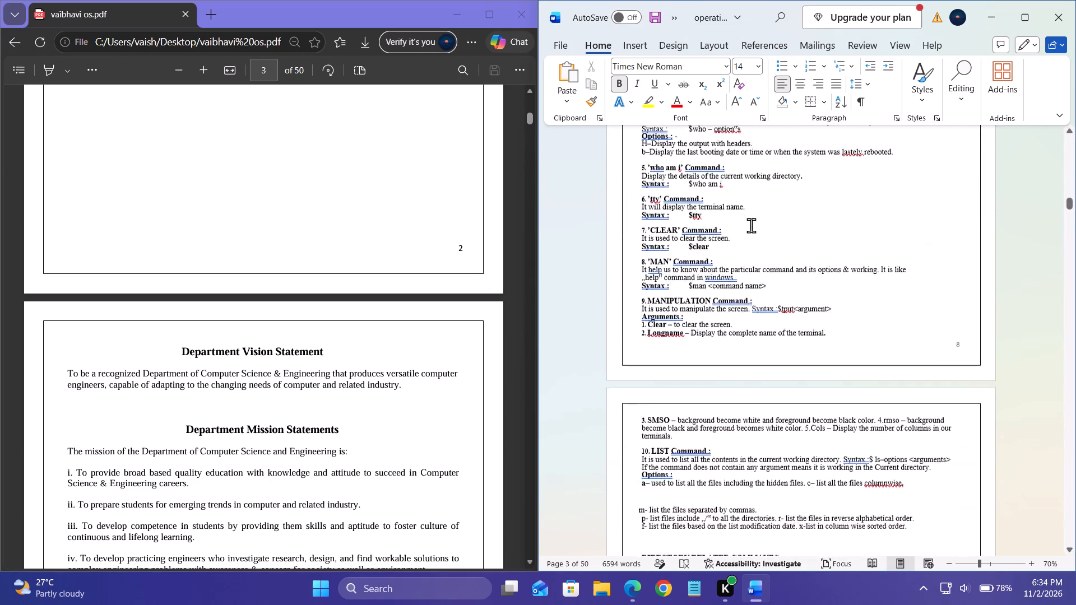
pyautogui.scroll(-4, 751, 225)
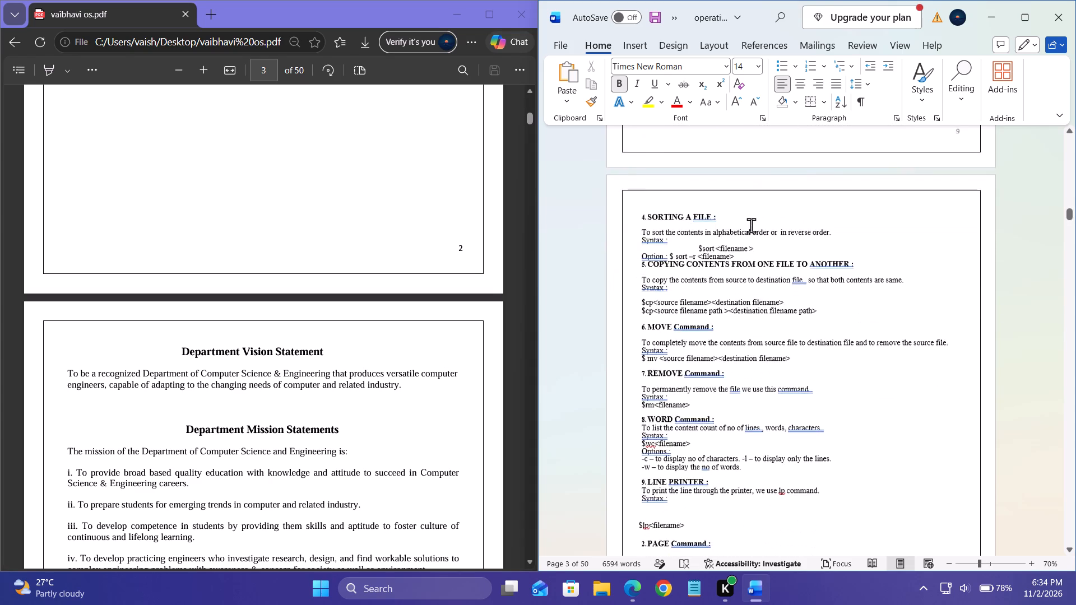
pyautogui.scroll(-3, 751, 225)
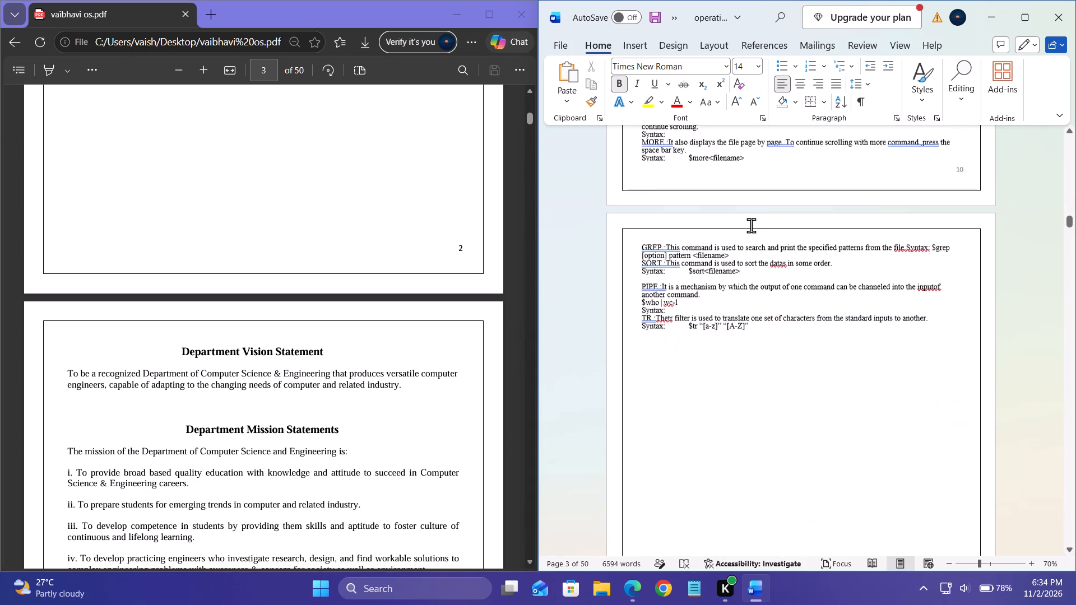
pyautogui.scroll(-5, 751, 225)
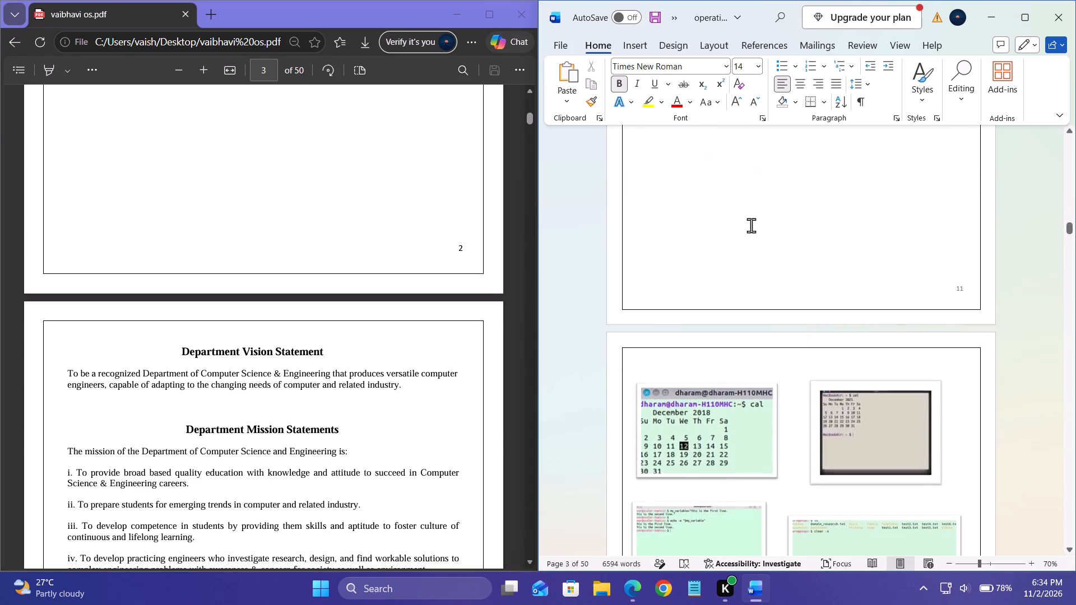
pyautogui.scroll(-6, 751, 225)
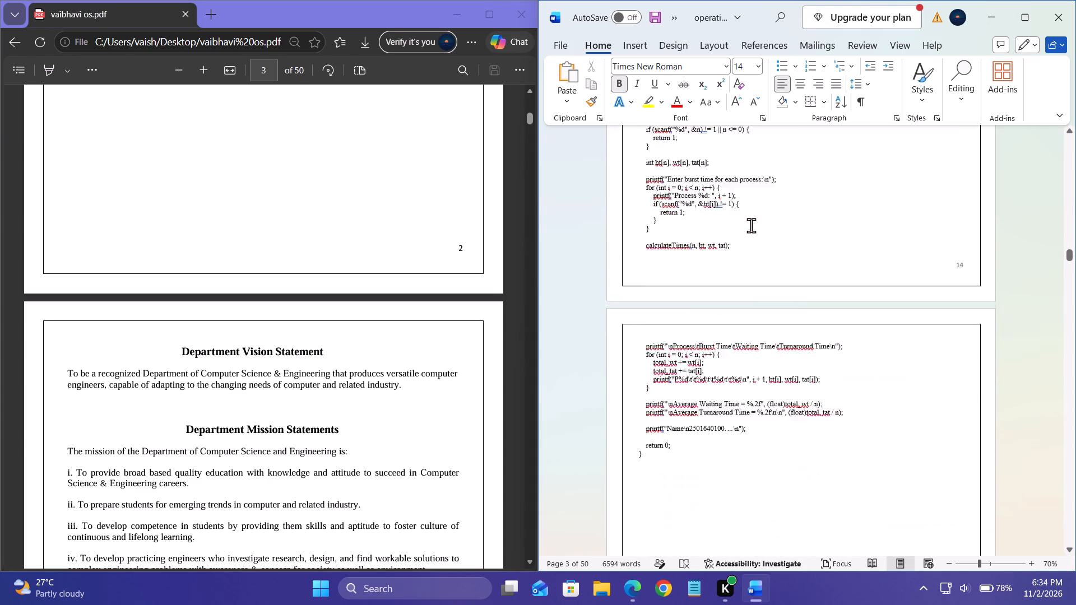
pyautogui.scroll(-2, 751, 225)
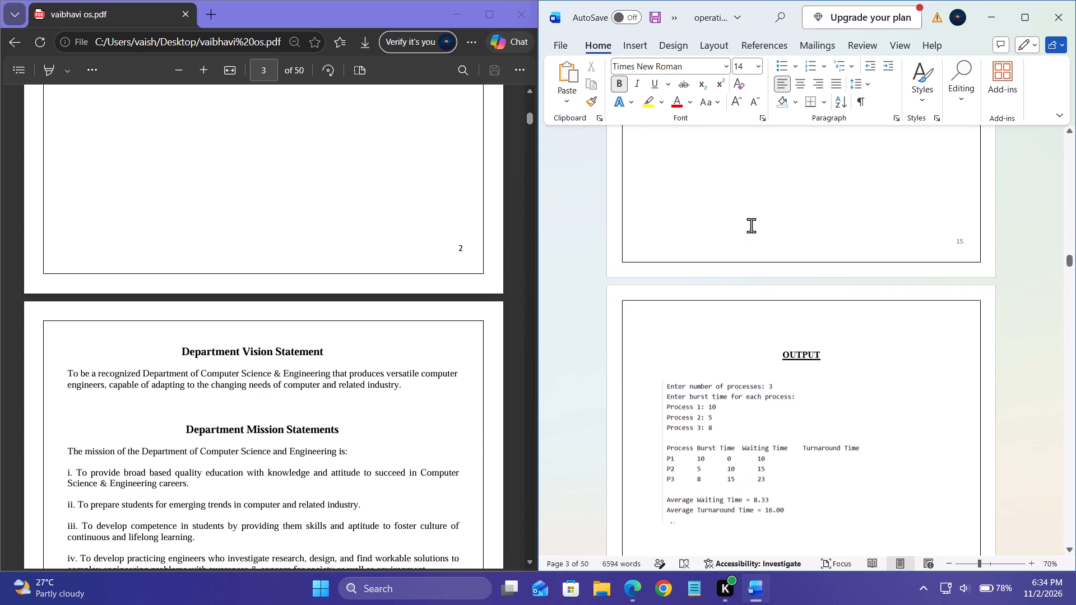
pyautogui.scroll(-1, 751, 225)
pyautogui.scroll(2, 751, 225)
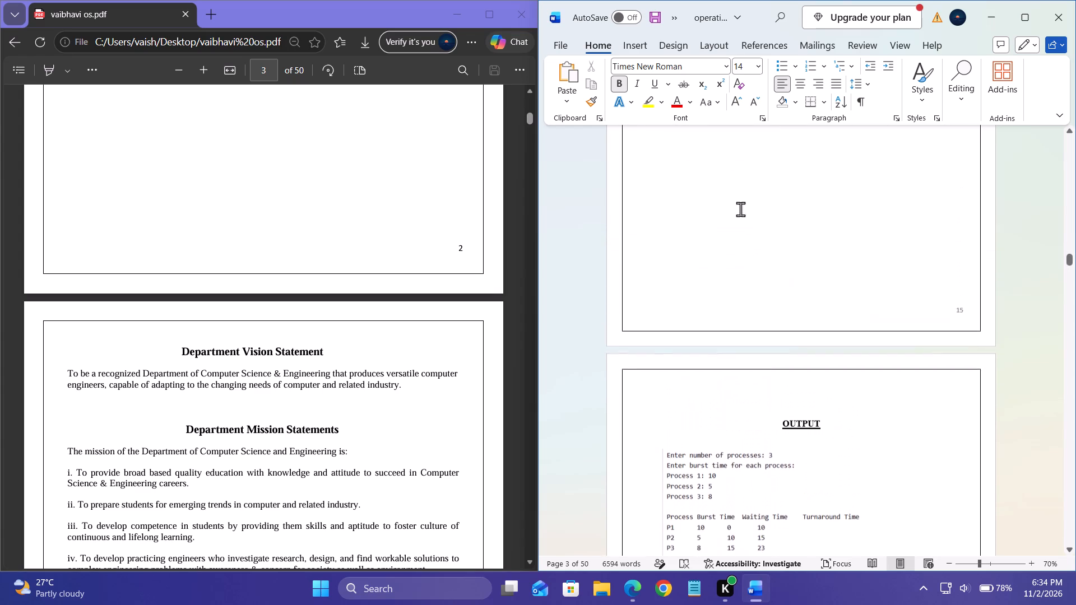
# Maximize the lab file's window.
pyautogui.click(528, 21)
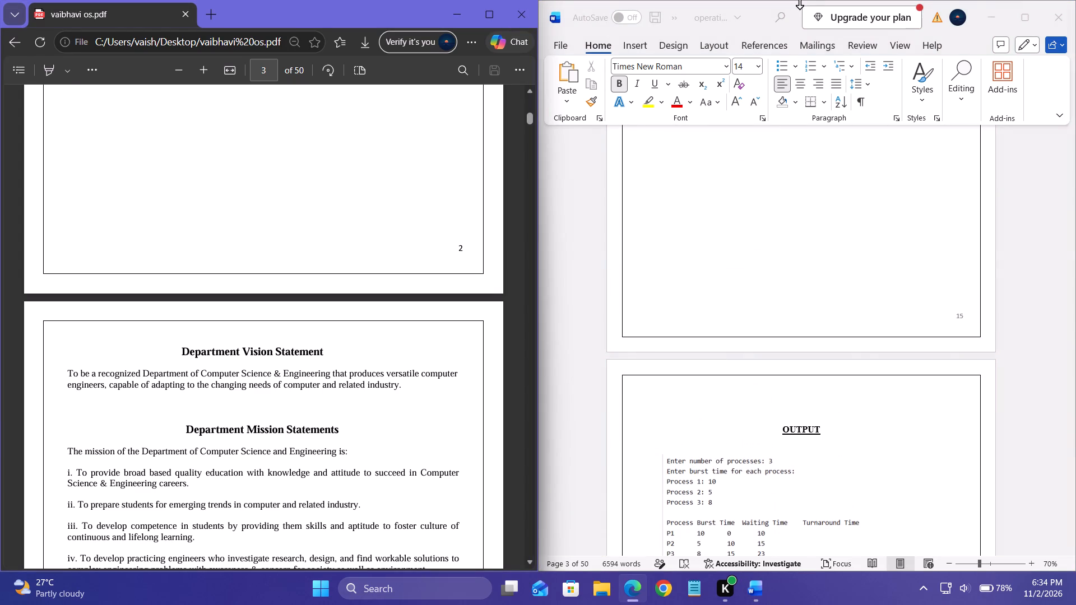
pyautogui.click(1018, 11)
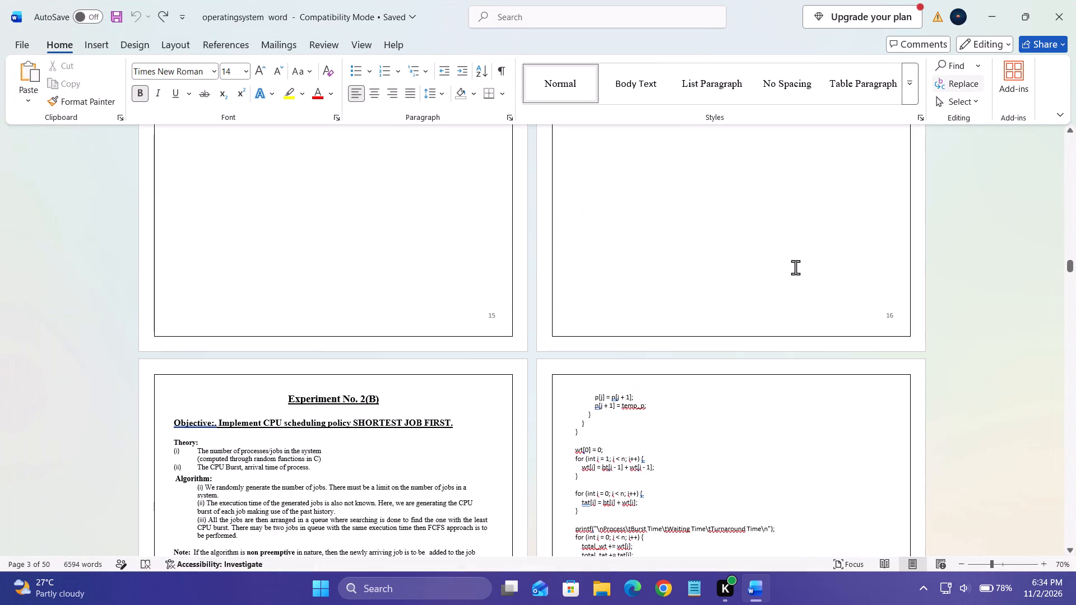
# Insert three line breaks after the closing brace of the CPU scheduling program on page 15 of the lab file.
pyautogui.keyDown('ctrl'); pyautogui.scroll(4, 795, 267); pyautogui.keyUp('ctrl')
pyautogui.scroll(1, 795, 267)
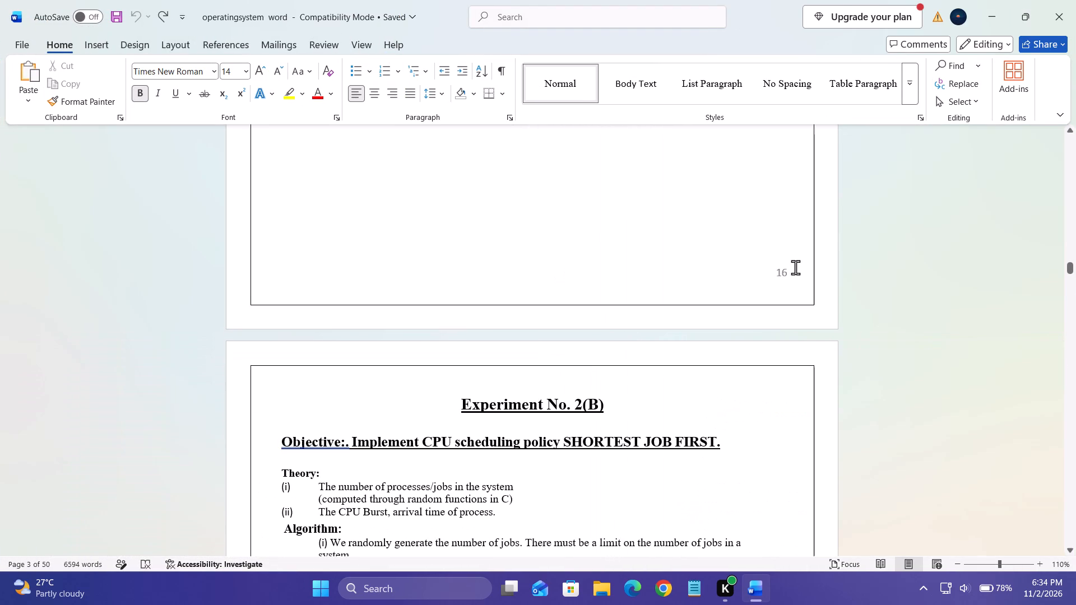
pyautogui.scroll(8, 795, 267)
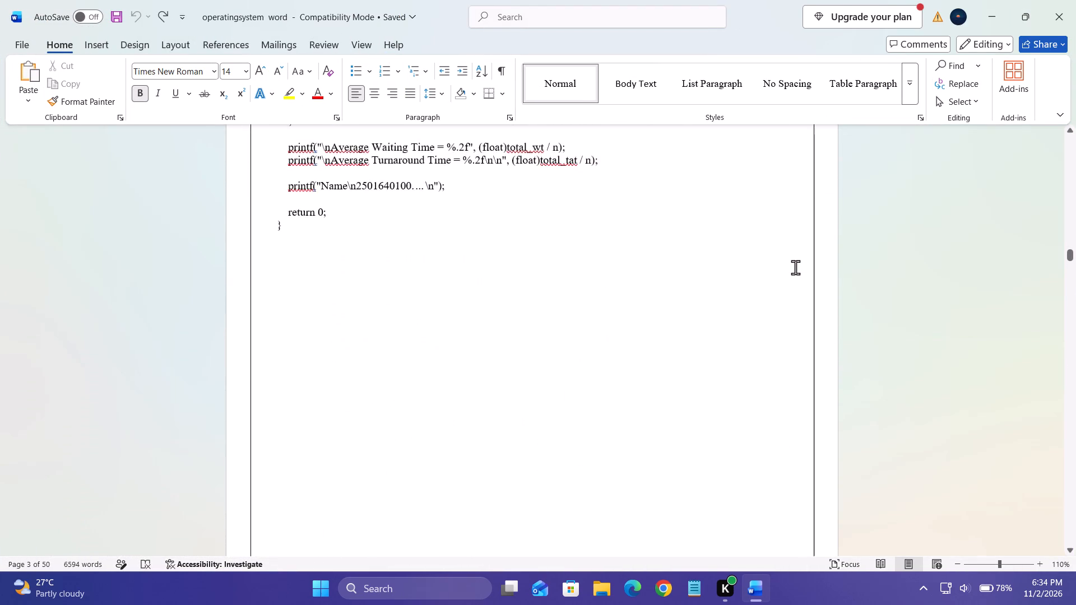
pyautogui.click(388, 350)
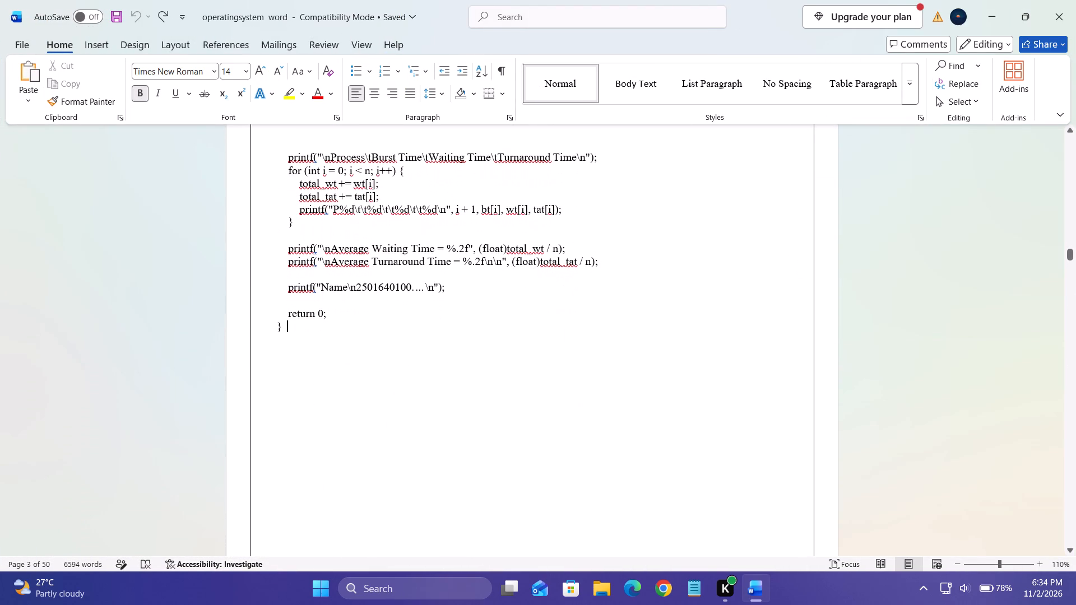
pyautogui.press('Return')
pyautogui.press('Return')
pyautogui.press('Return')
# Examine the end of page 15 and the OUTPUT section on page 16 to check the layout after the program code.
pyautogui.scroll(-4, 388, 350)
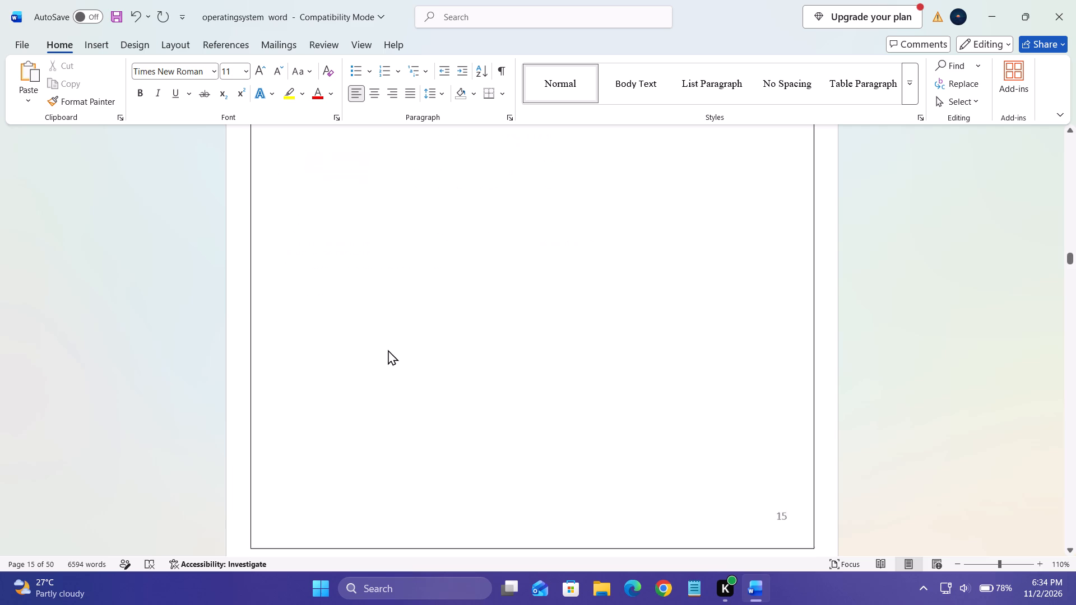
pyautogui.scroll(-2, 388, 350)
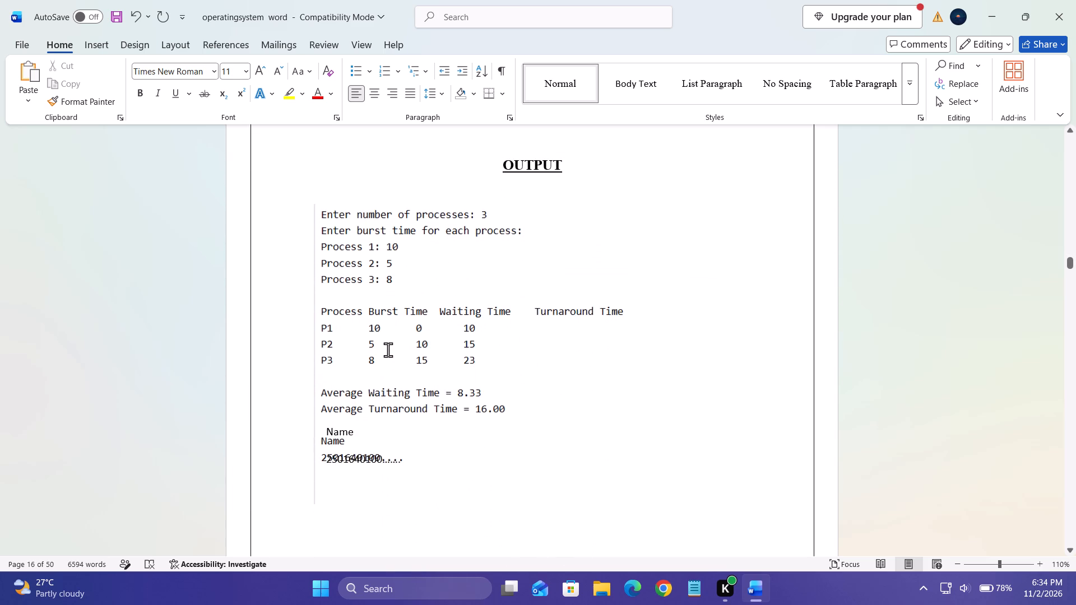
pyautogui.scroll(-3, 388, 350)
pyautogui.scroll(3, 388, 350)
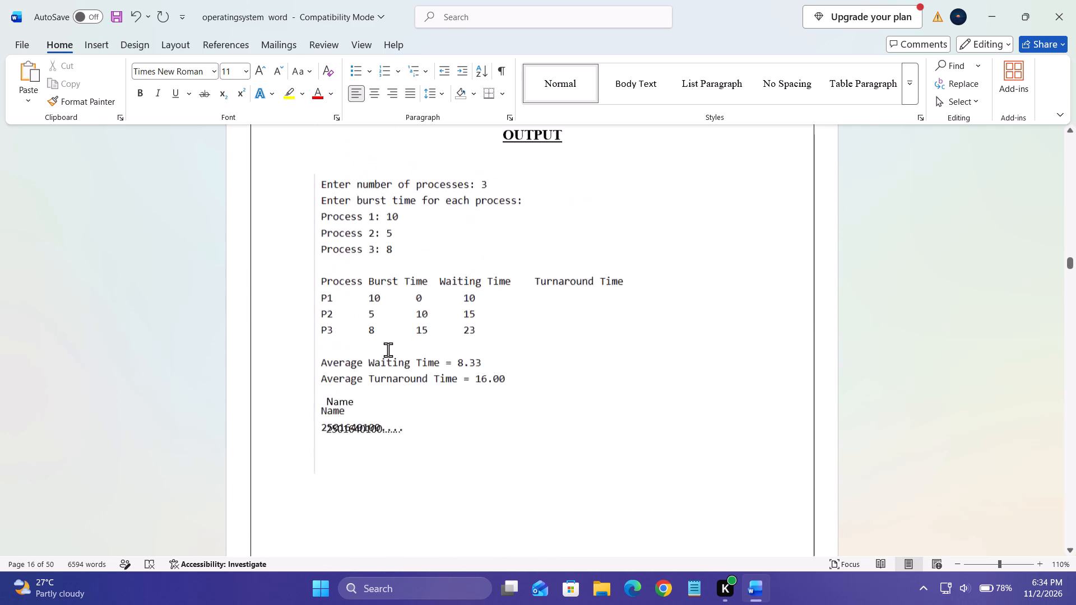
pyautogui.scroll(1, 388, 350)
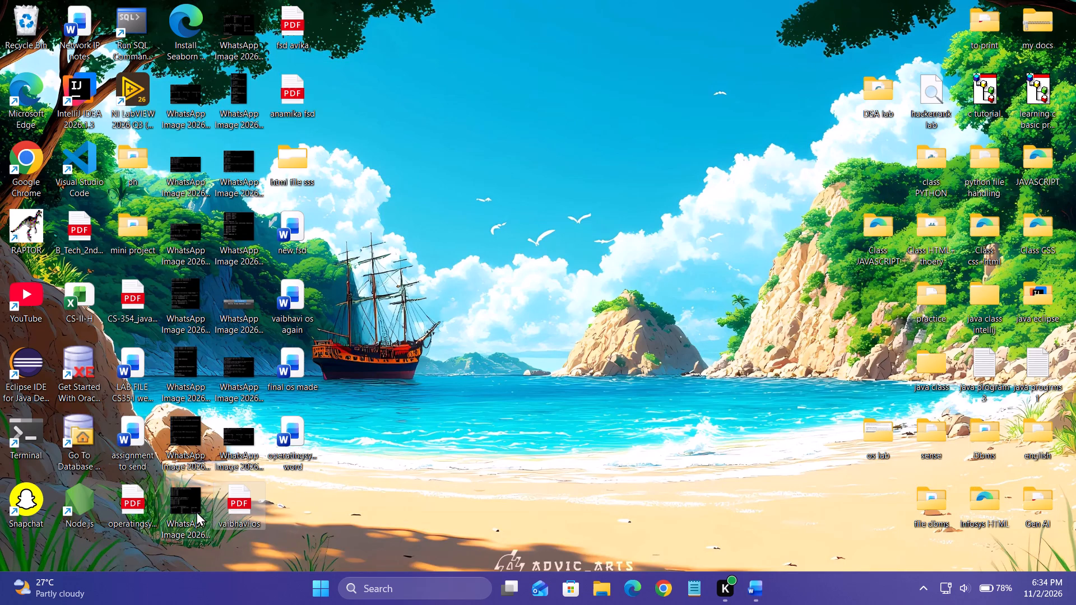
# Open the desktop image WhatsApp Image 2026-11-02 at 4.18.12 PM.jpeg to examine its program output.
pyautogui.doubleClick(179, 117)
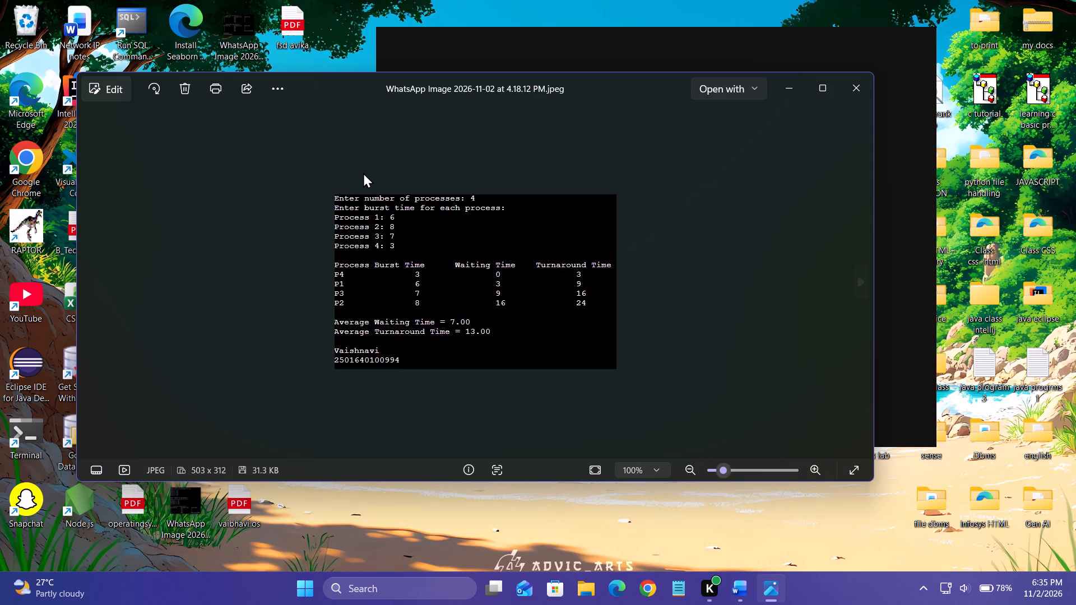
# Turn off the computer's mobile hotspot in the system quick settings.
pyautogui.click(961, 588)
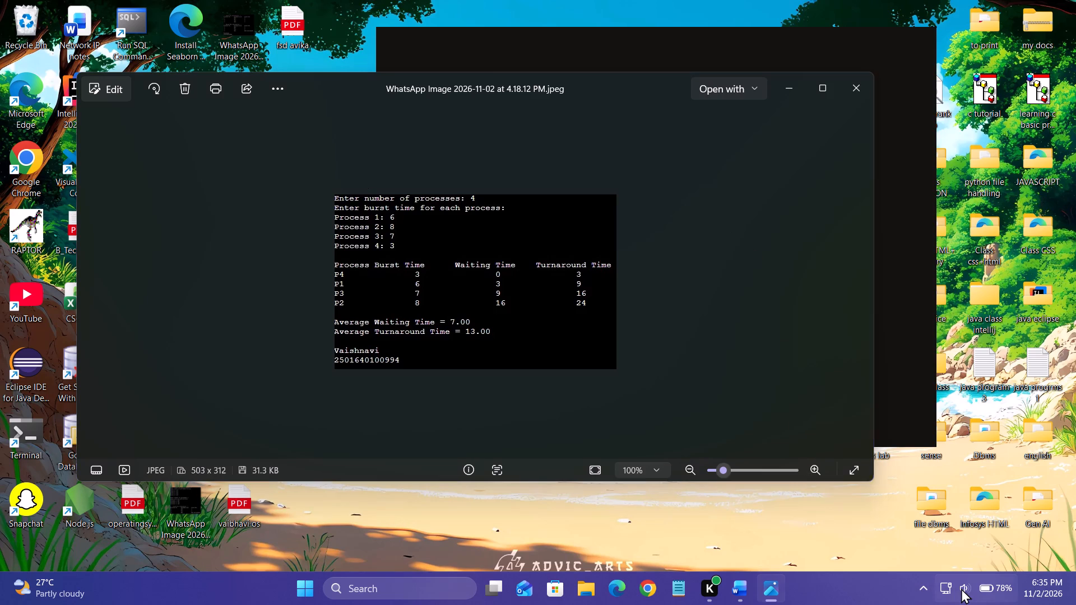
pyautogui.click(989, 339)
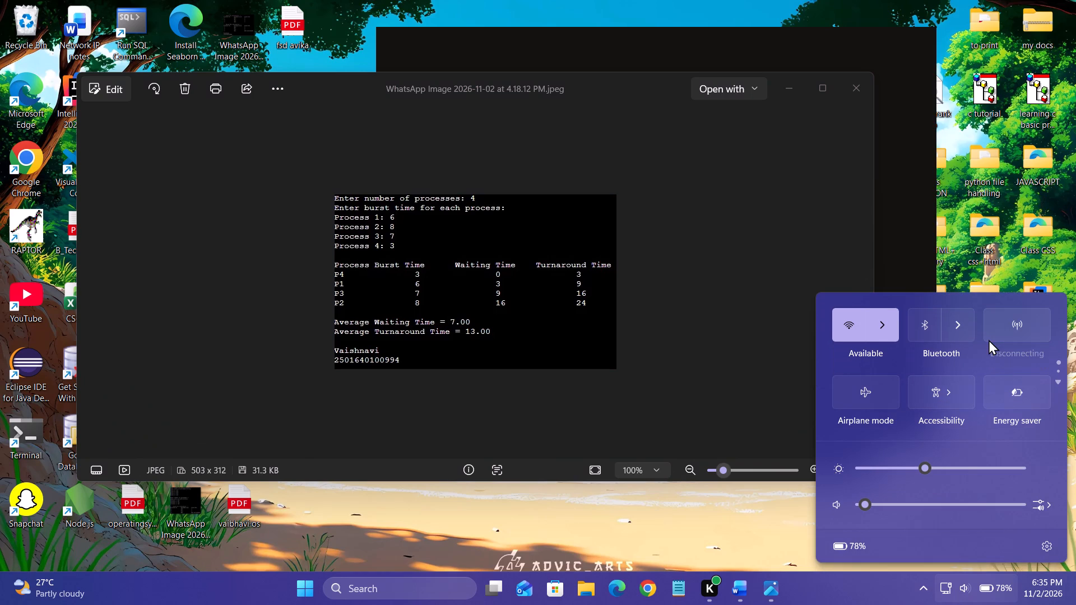
pyautogui.click(989, 339)
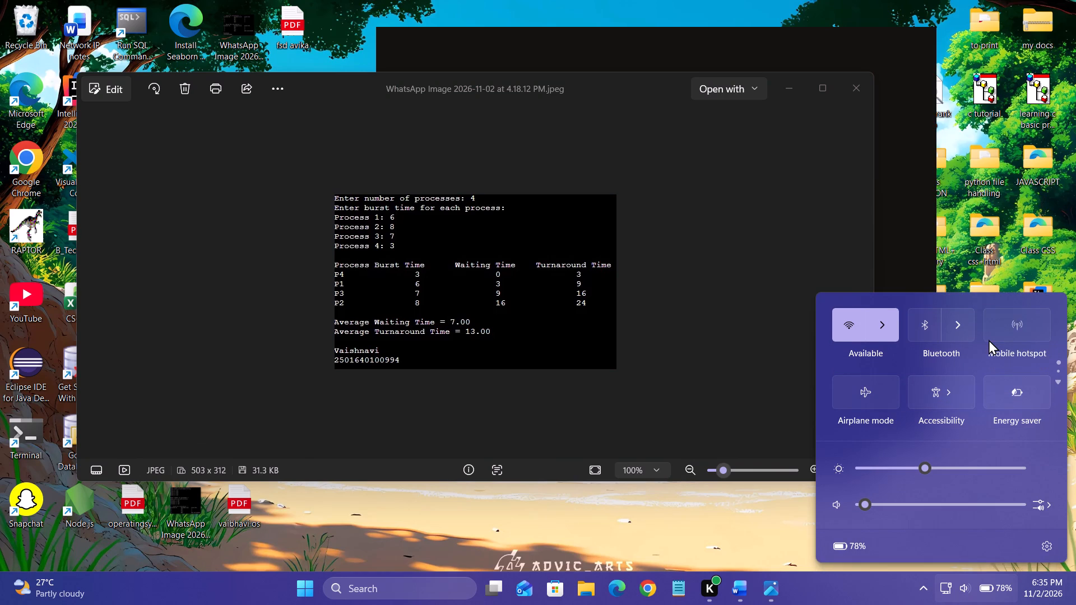
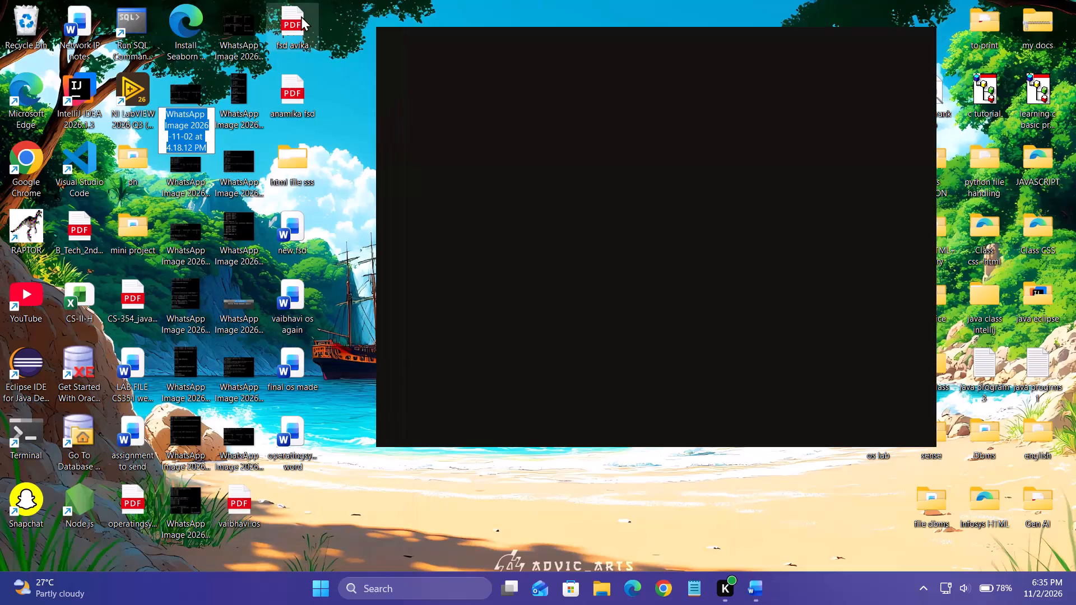
# Rename the desktop screenshot "WhatsApp Image 2026-11-02 at 4.18.12 PM" as 1.
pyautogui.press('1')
pyautogui.press('Return')
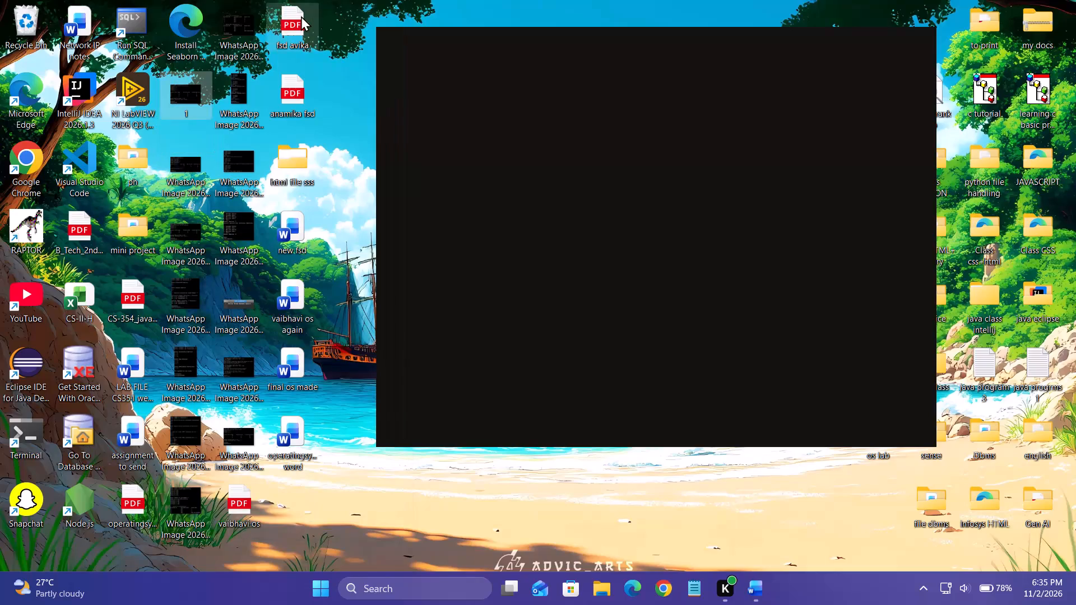
# Open the desktop screenshot "WhatsApp Image 2026-11-02 at 4.18.12 PM (1)" to view its content.
pyautogui.rightClick(185, 160)
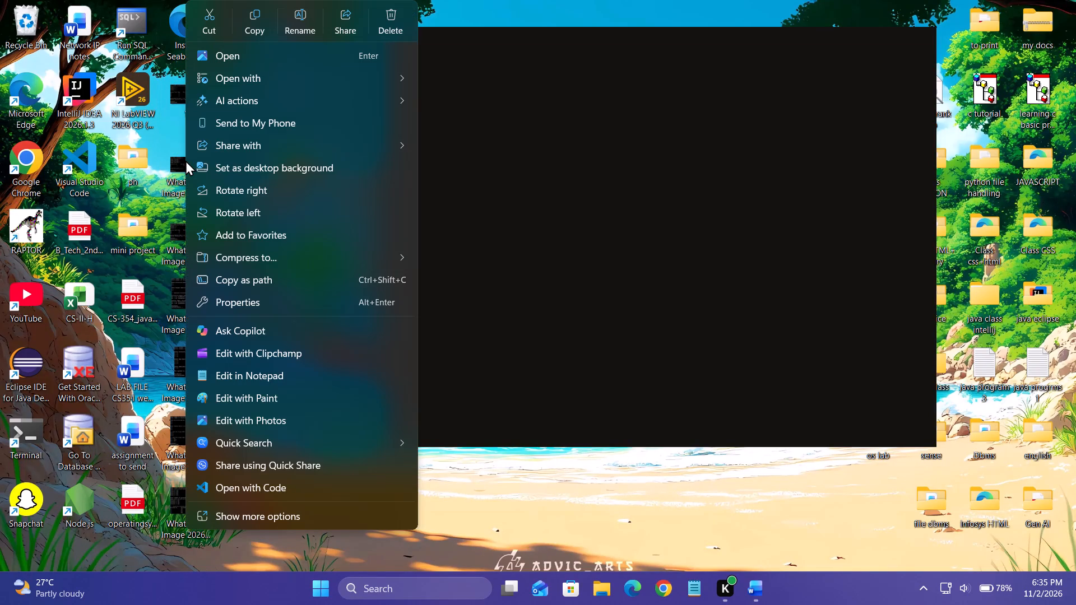
pyautogui.doubleClick(185, 160)
pyautogui.doubleClick(181, 164)
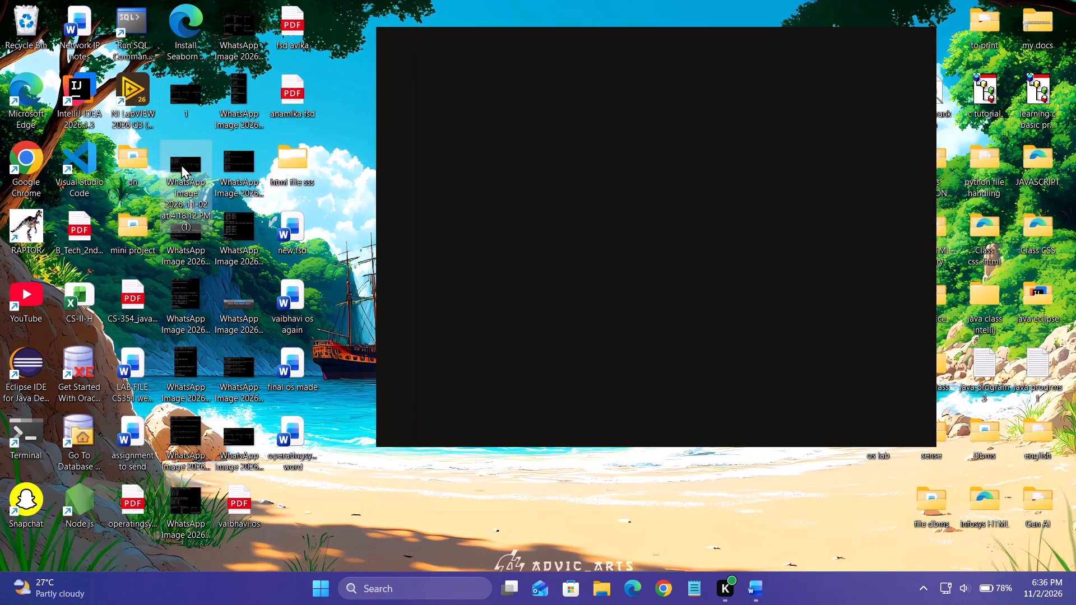
pyautogui.doubleClick(181, 164)
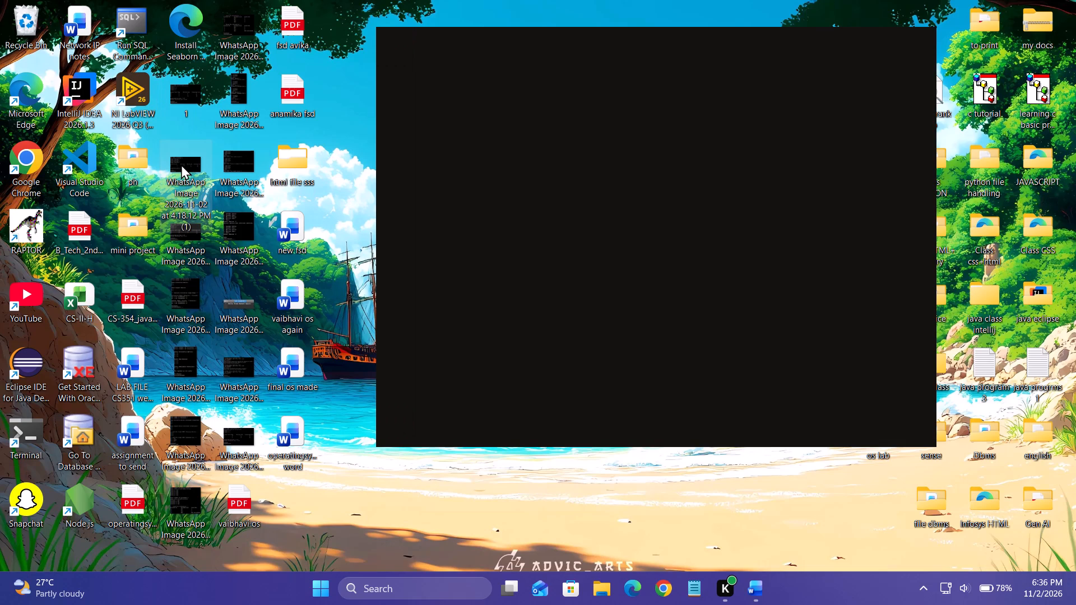
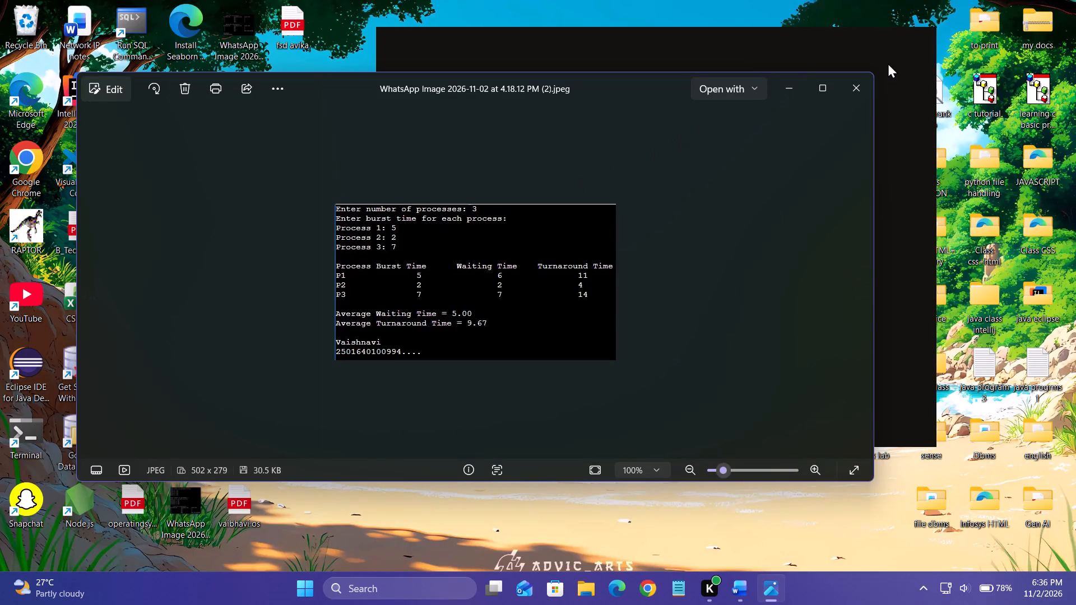
# Close the output screenshot showing burst, waiting and turnaround times for three processes.
pyautogui.click(871, 75)
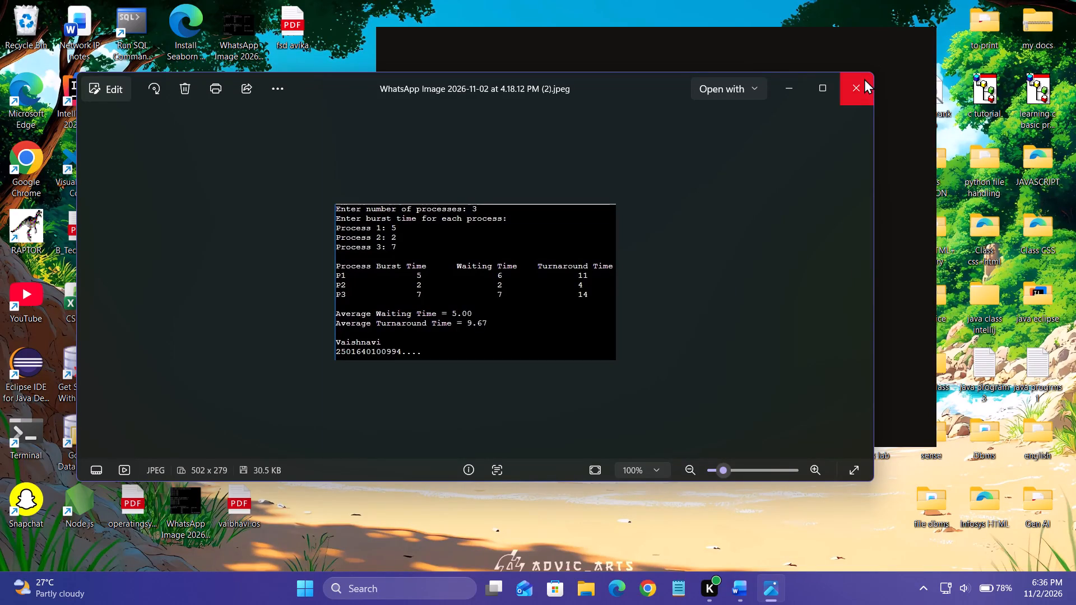
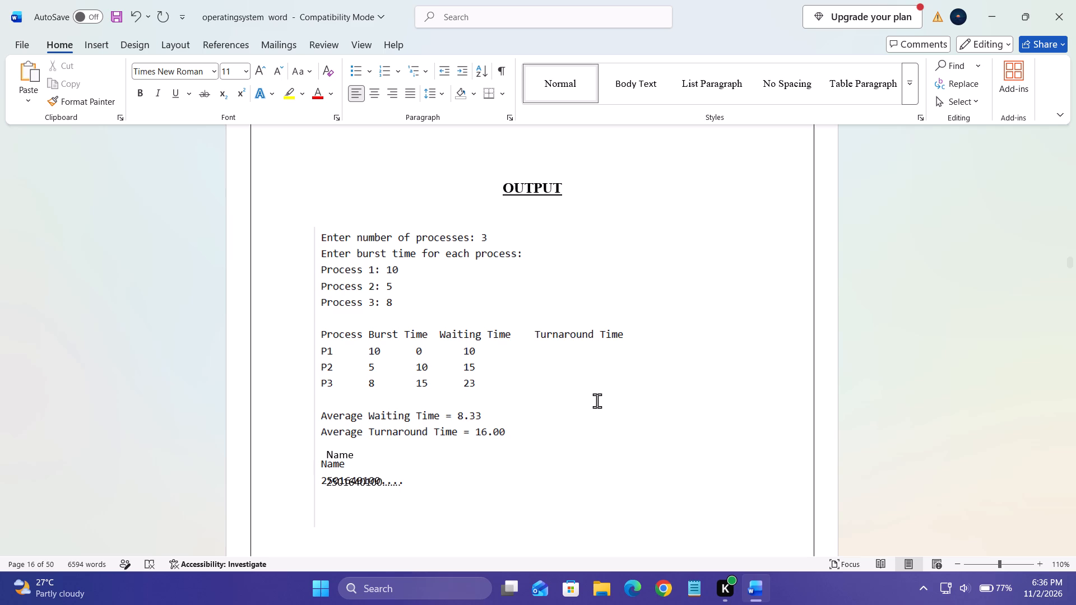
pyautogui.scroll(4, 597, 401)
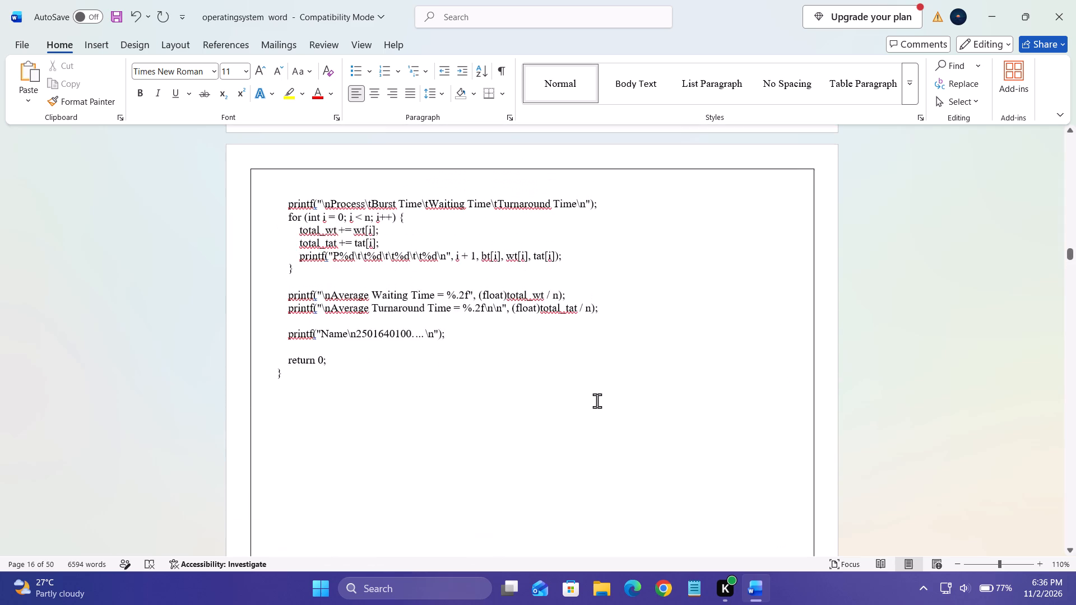
# Switch to the desktop and open the image file directly below the Install Seaborn shortcut.
pyautogui.doubleClick(182, 111)
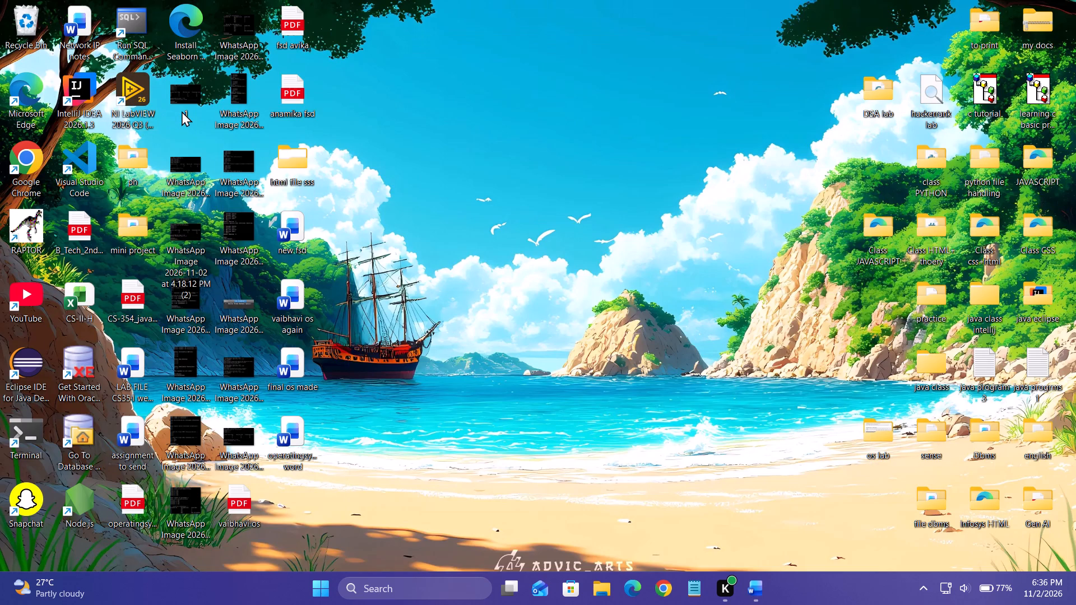
pyautogui.doubleClick(184, 106)
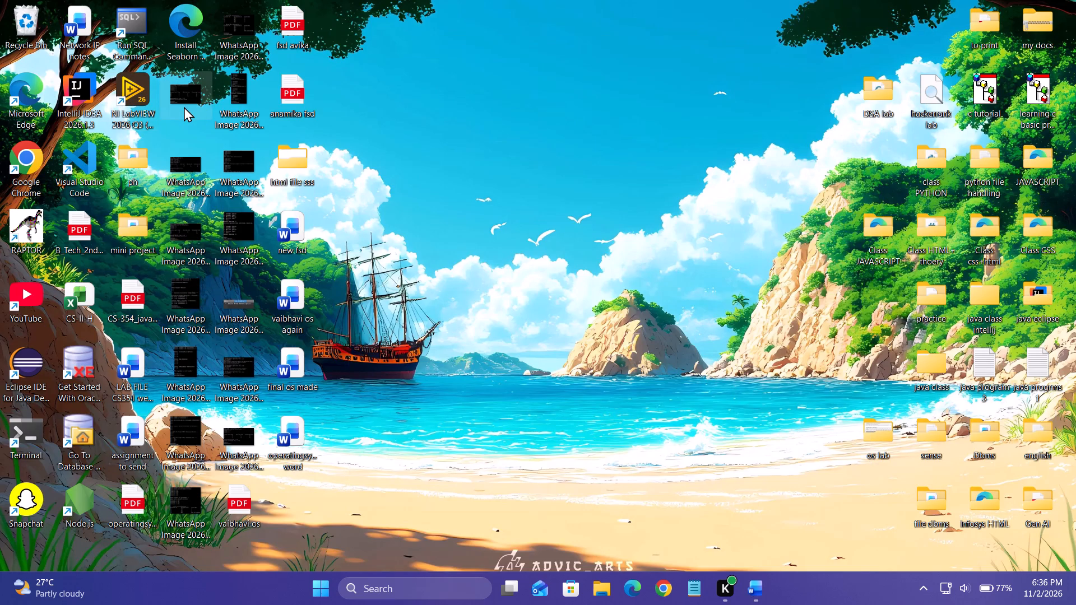
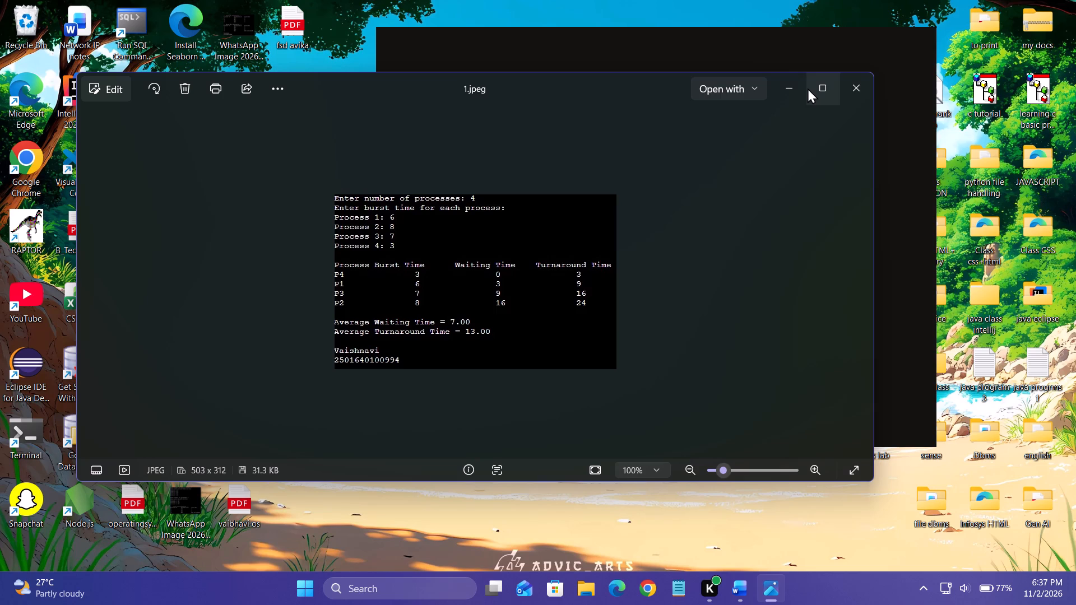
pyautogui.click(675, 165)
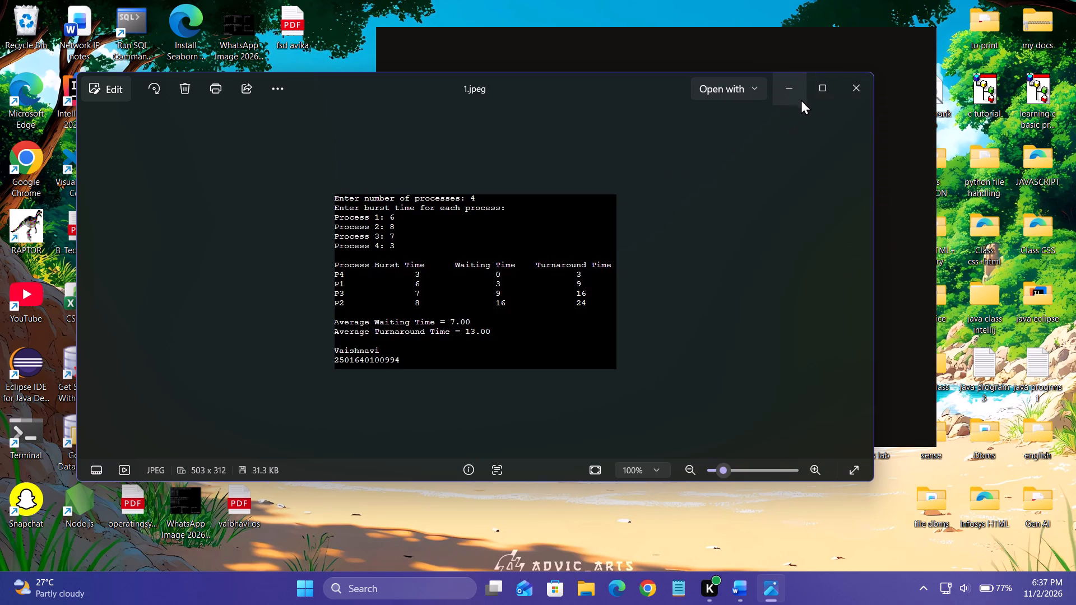
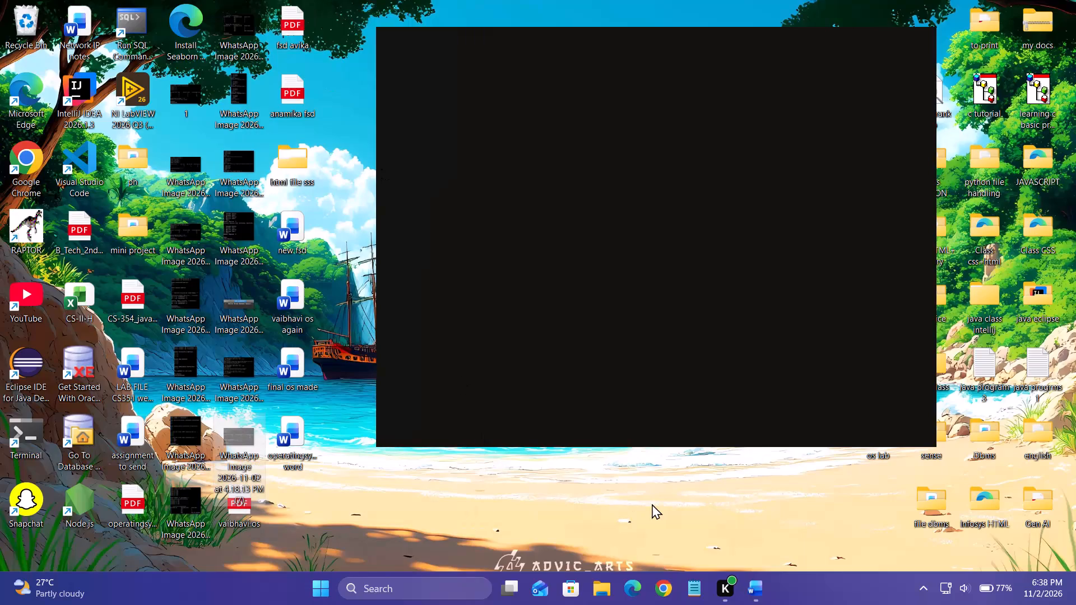
# Switch back to the operating systems lab file in Word.
pyautogui.click(750, 588)
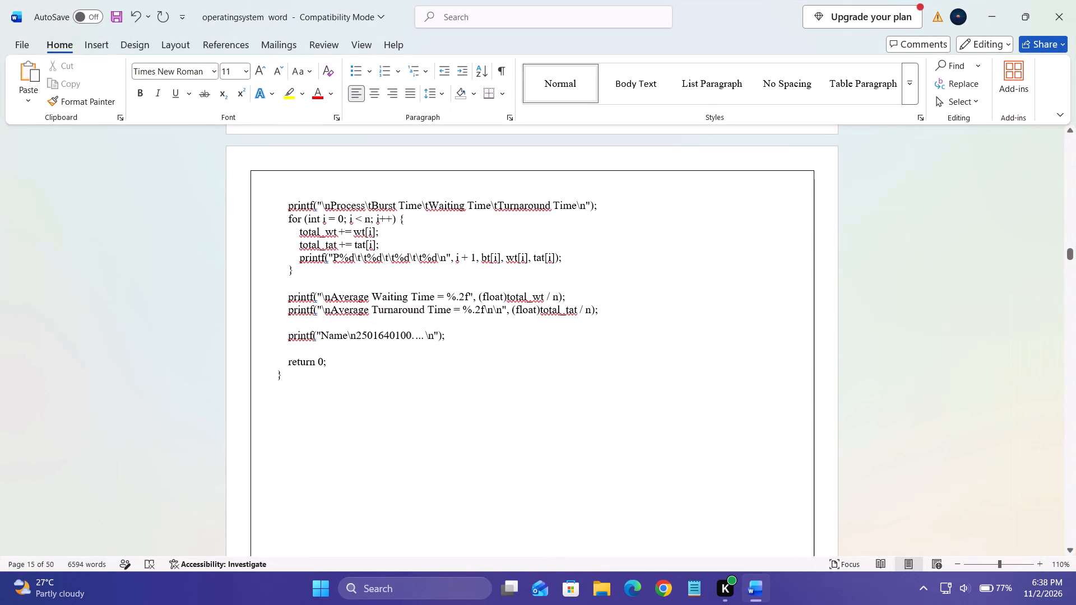
# Paste the program output screenshot below the code on page 15, set Tight text wrapping, and centre it beneath the code.
pyautogui.hotkey('ctrl', 'v')
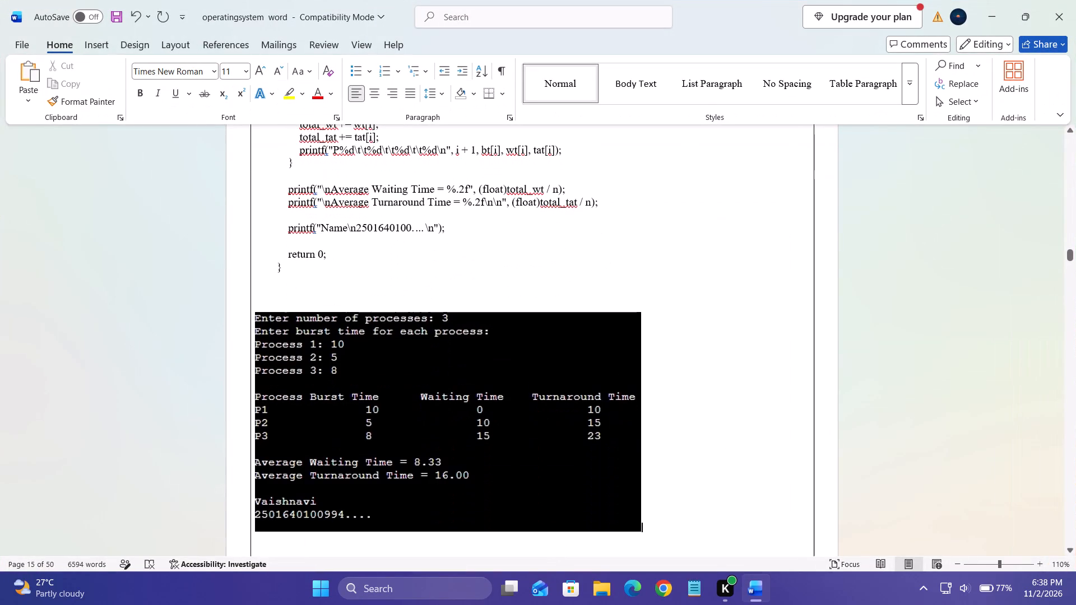
pyautogui.rightClick(525, 420)
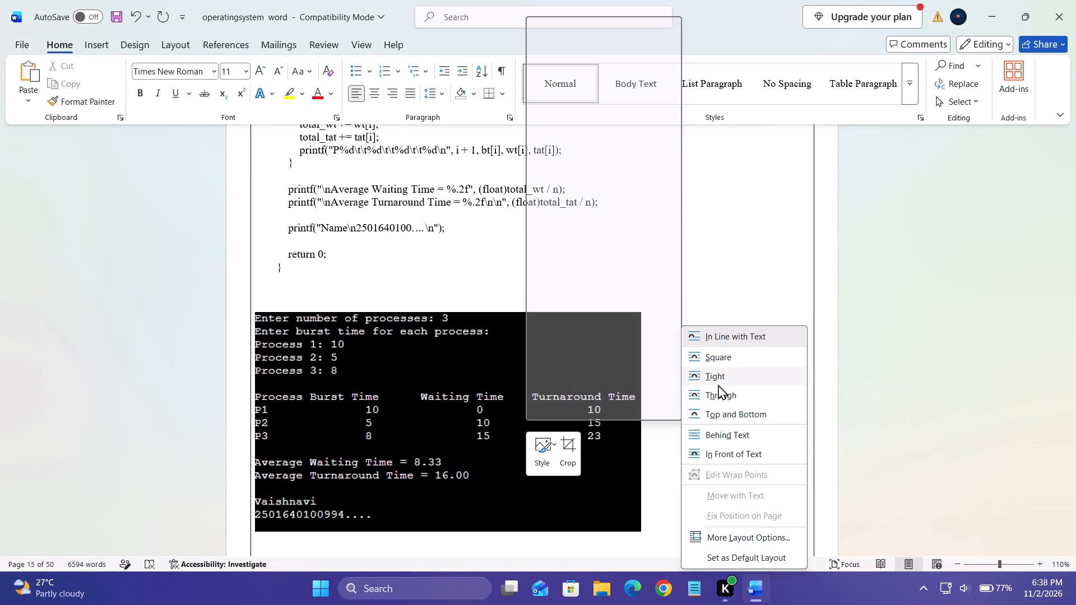
pyautogui.click(718, 384)
pyautogui.moveTo(493, 407); pyautogui.dragTo(564, 390)
pyautogui.moveTo(564, 390); pyautogui.dragTo(564, 441)
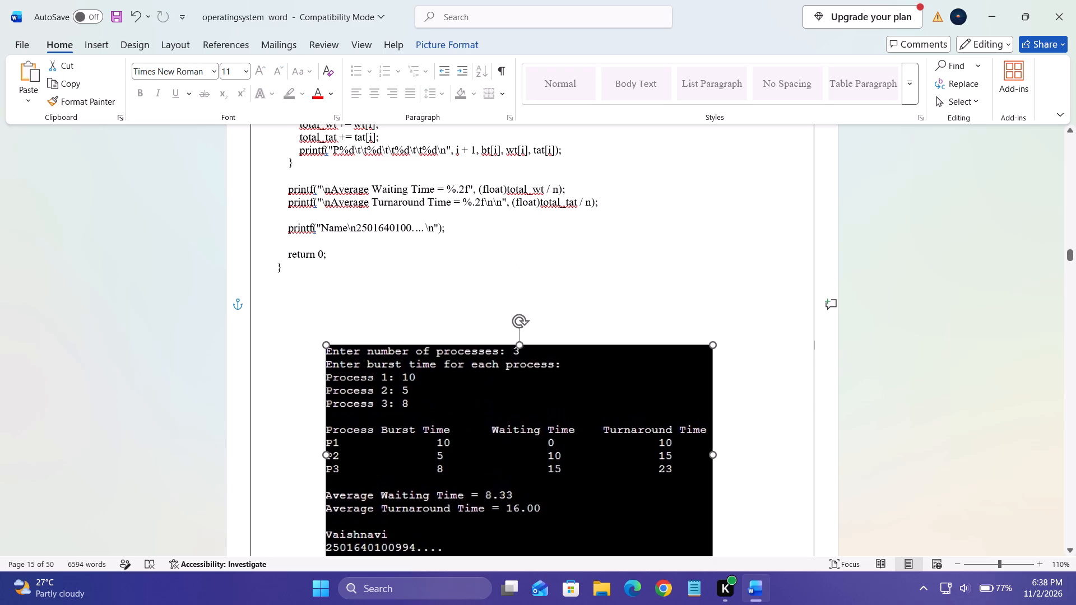
pyautogui.moveTo(564, 441); pyautogui.dragTo(564, 446)
pyautogui.scroll(-3, 564, 446)
pyautogui.click(564, 446)
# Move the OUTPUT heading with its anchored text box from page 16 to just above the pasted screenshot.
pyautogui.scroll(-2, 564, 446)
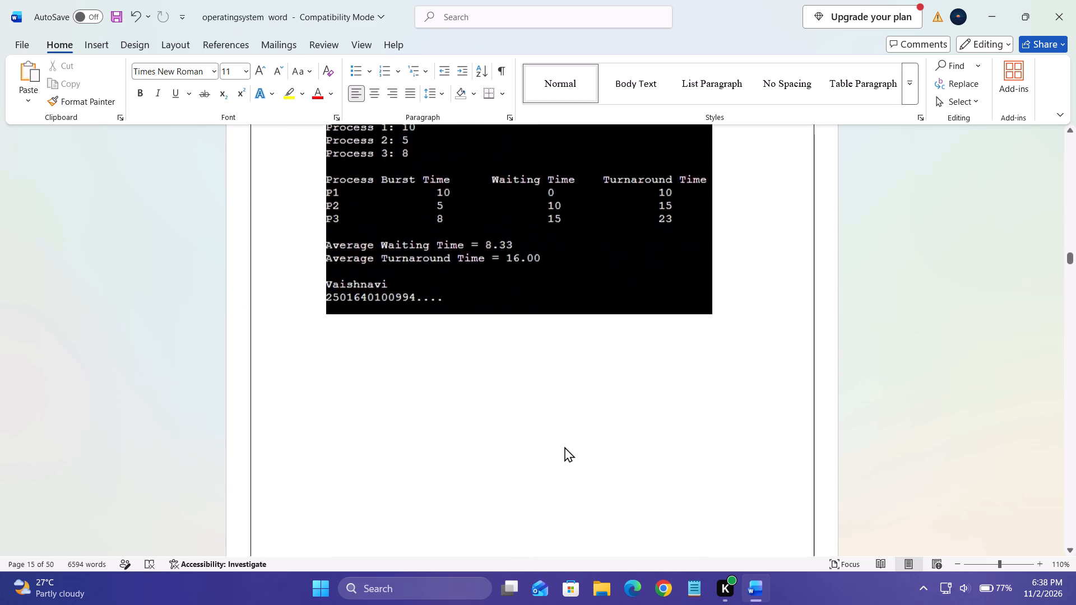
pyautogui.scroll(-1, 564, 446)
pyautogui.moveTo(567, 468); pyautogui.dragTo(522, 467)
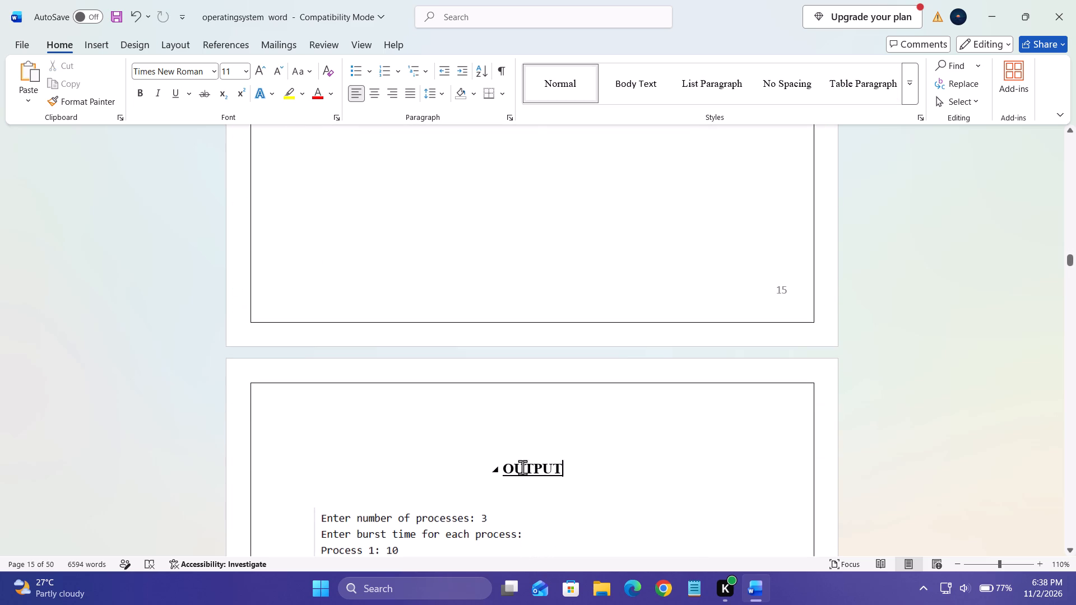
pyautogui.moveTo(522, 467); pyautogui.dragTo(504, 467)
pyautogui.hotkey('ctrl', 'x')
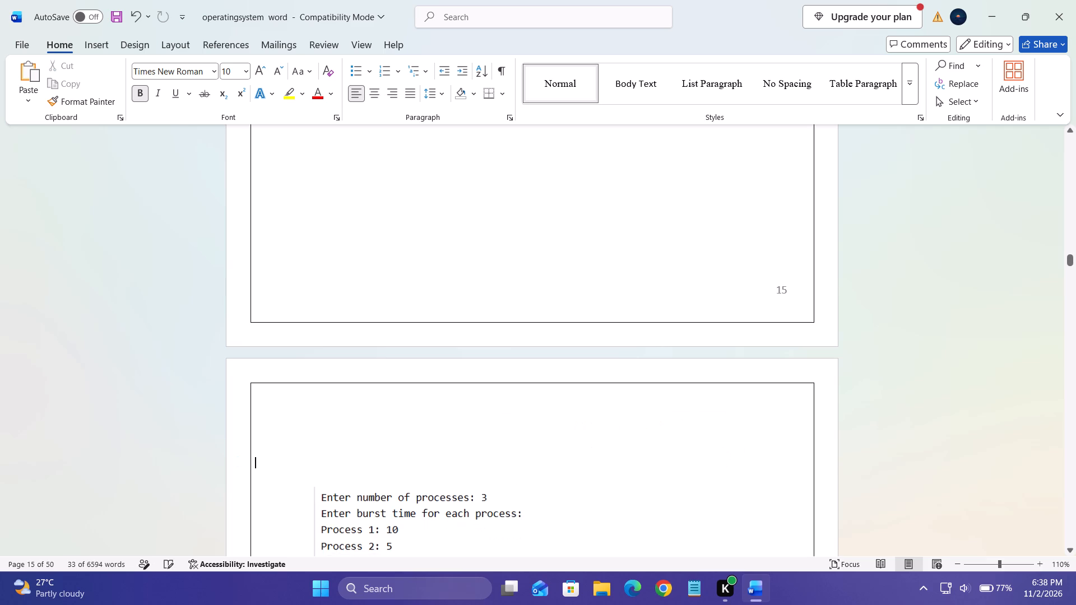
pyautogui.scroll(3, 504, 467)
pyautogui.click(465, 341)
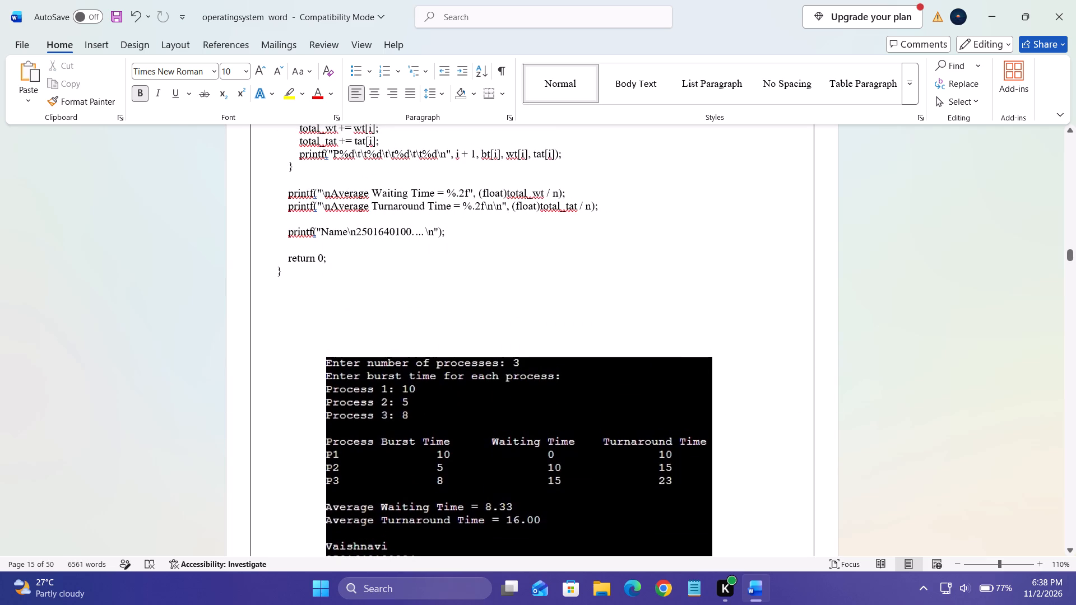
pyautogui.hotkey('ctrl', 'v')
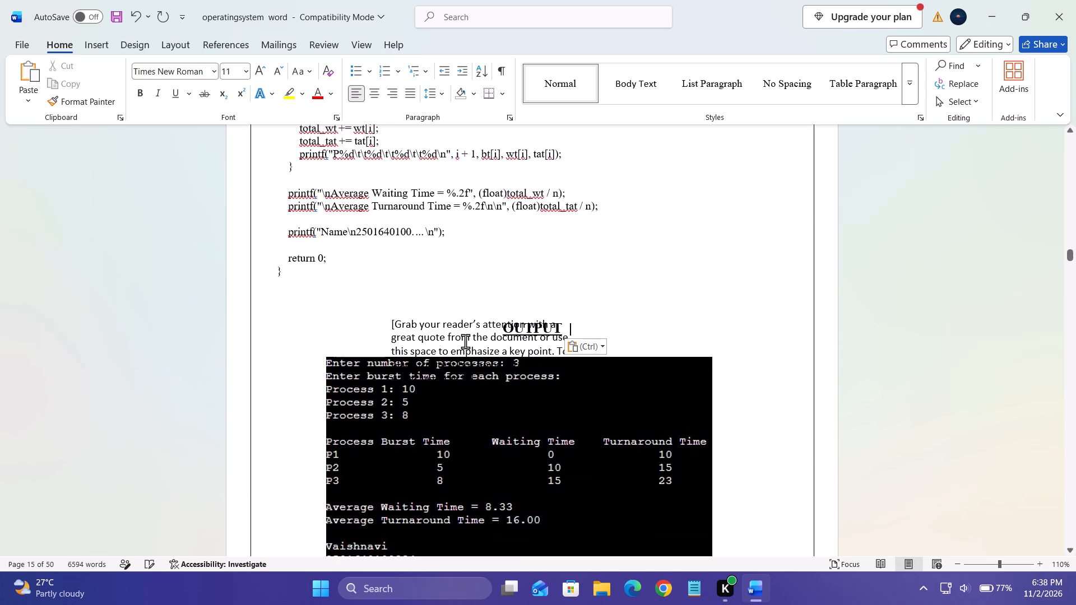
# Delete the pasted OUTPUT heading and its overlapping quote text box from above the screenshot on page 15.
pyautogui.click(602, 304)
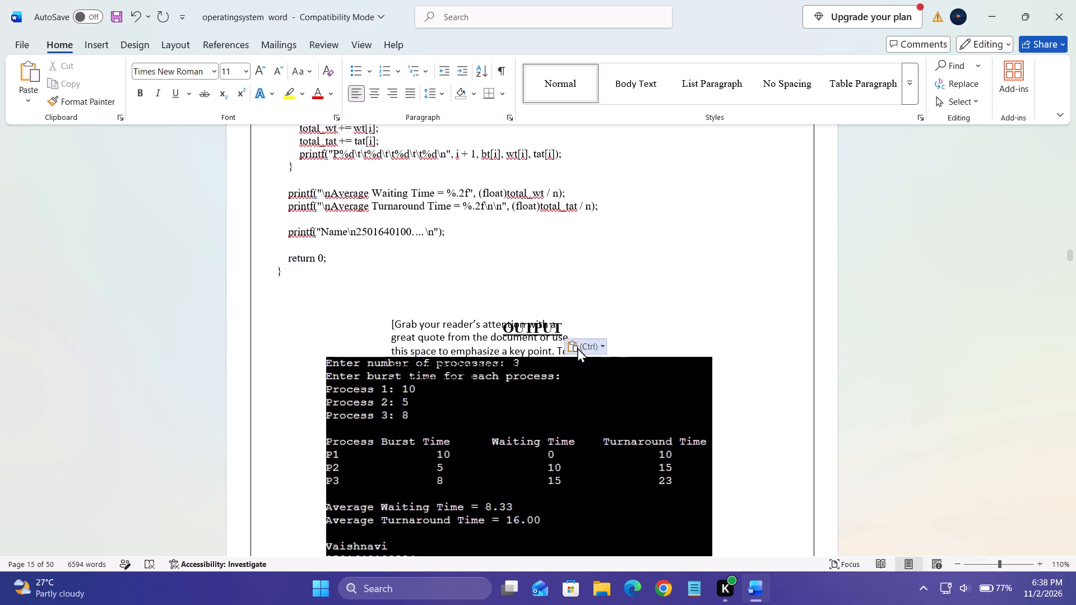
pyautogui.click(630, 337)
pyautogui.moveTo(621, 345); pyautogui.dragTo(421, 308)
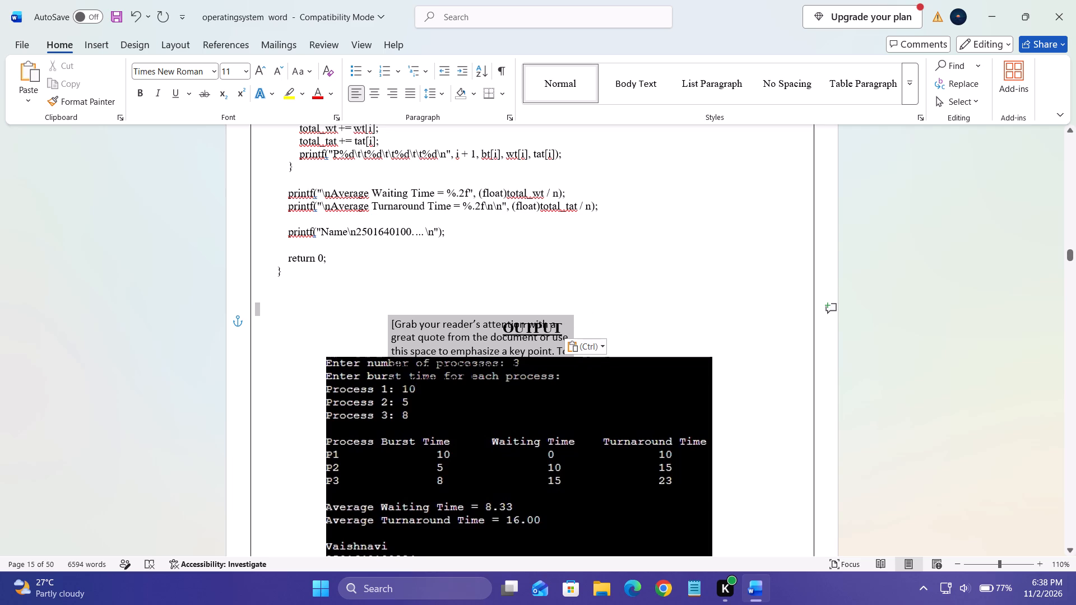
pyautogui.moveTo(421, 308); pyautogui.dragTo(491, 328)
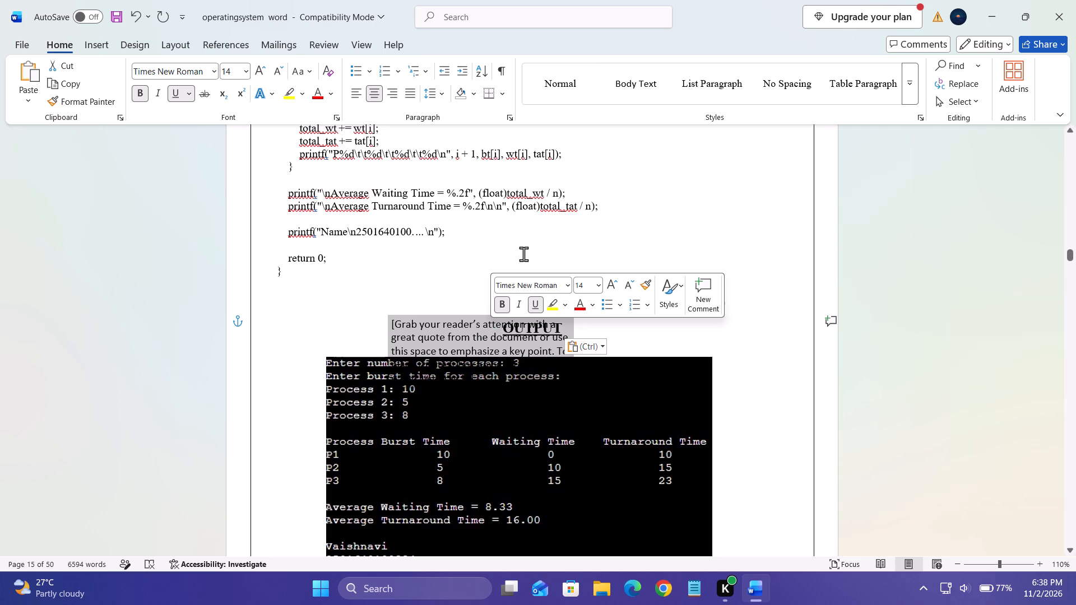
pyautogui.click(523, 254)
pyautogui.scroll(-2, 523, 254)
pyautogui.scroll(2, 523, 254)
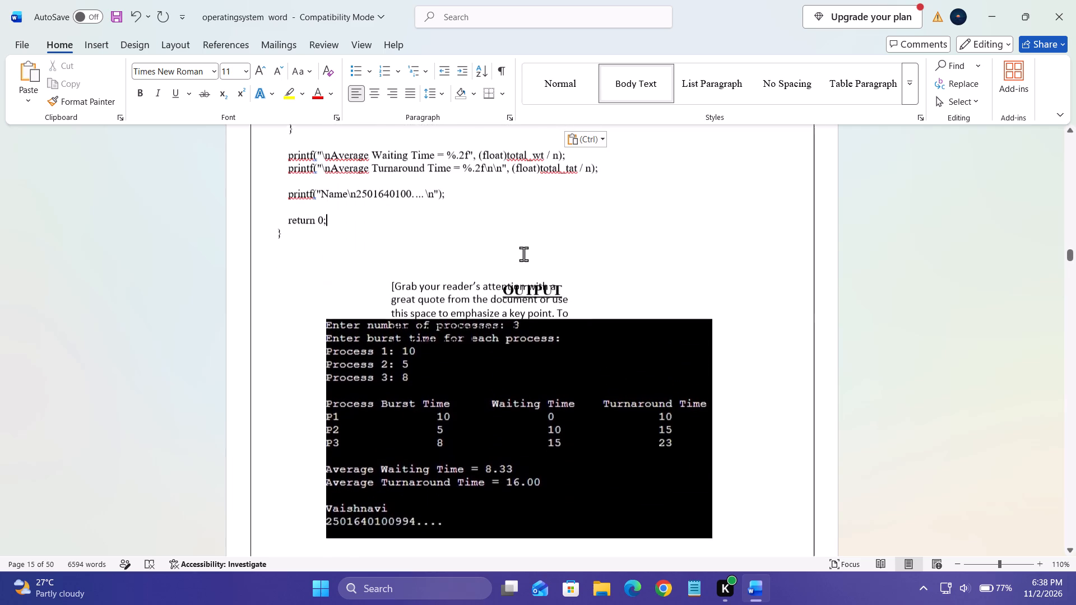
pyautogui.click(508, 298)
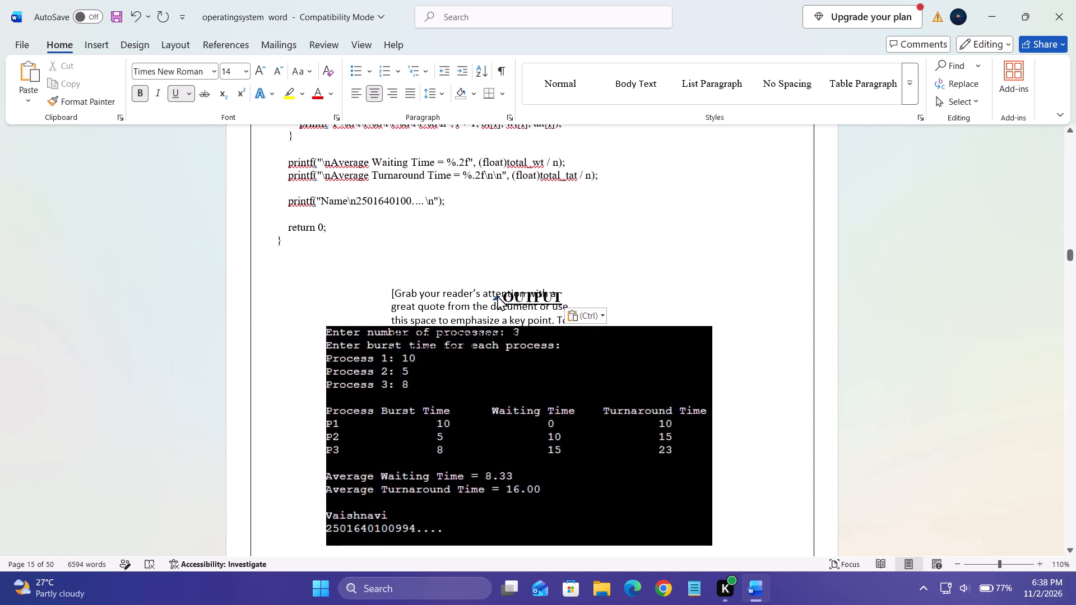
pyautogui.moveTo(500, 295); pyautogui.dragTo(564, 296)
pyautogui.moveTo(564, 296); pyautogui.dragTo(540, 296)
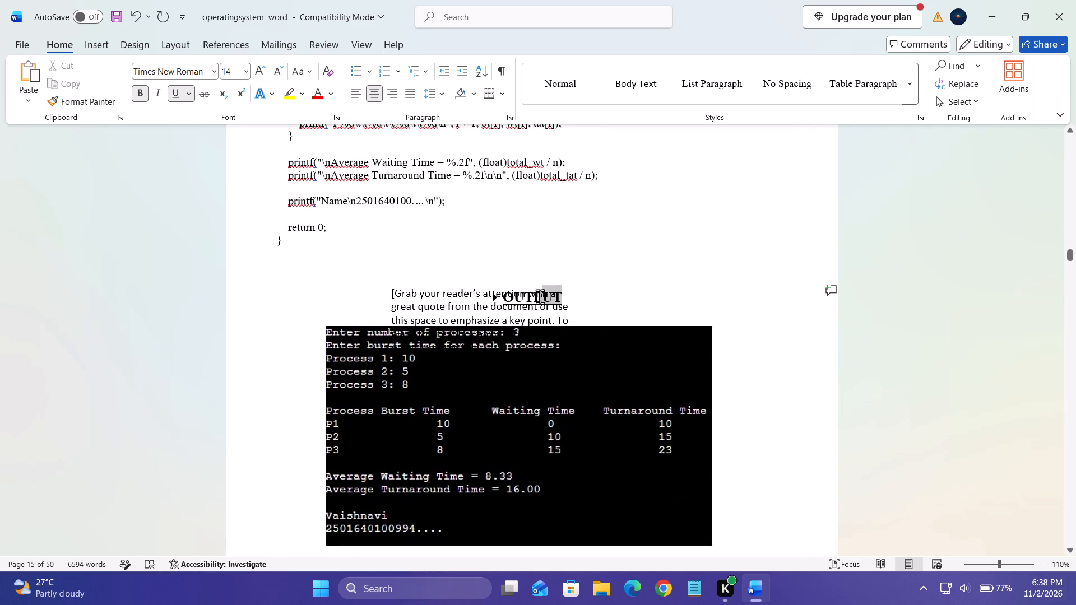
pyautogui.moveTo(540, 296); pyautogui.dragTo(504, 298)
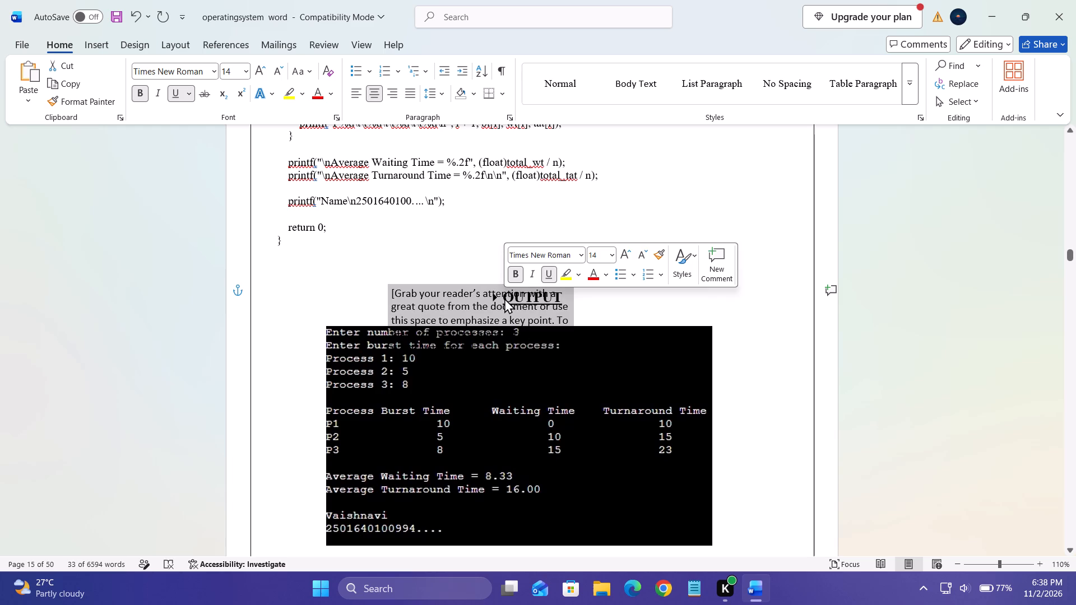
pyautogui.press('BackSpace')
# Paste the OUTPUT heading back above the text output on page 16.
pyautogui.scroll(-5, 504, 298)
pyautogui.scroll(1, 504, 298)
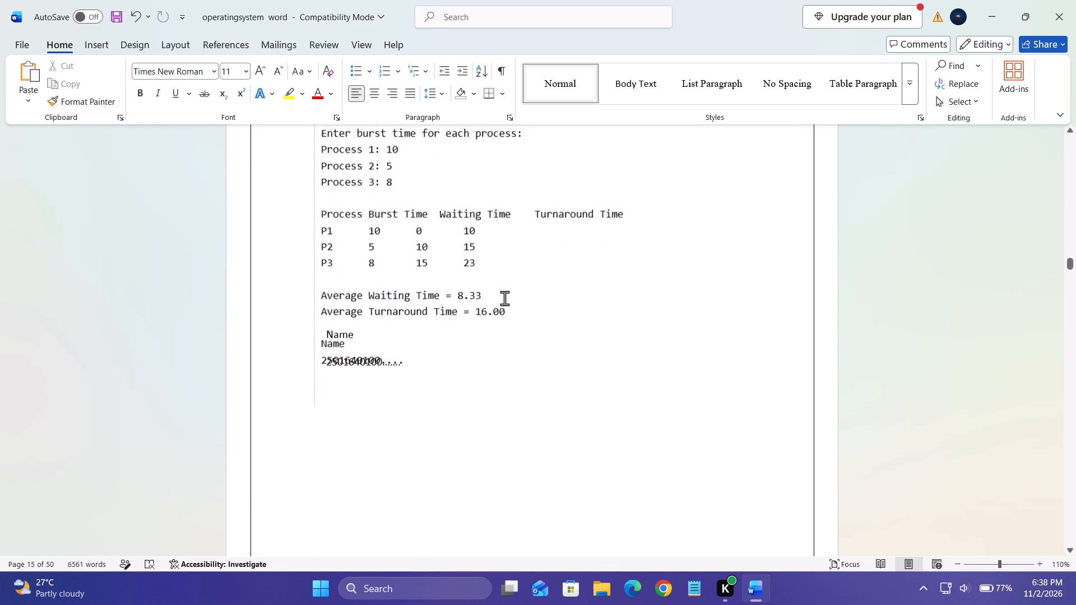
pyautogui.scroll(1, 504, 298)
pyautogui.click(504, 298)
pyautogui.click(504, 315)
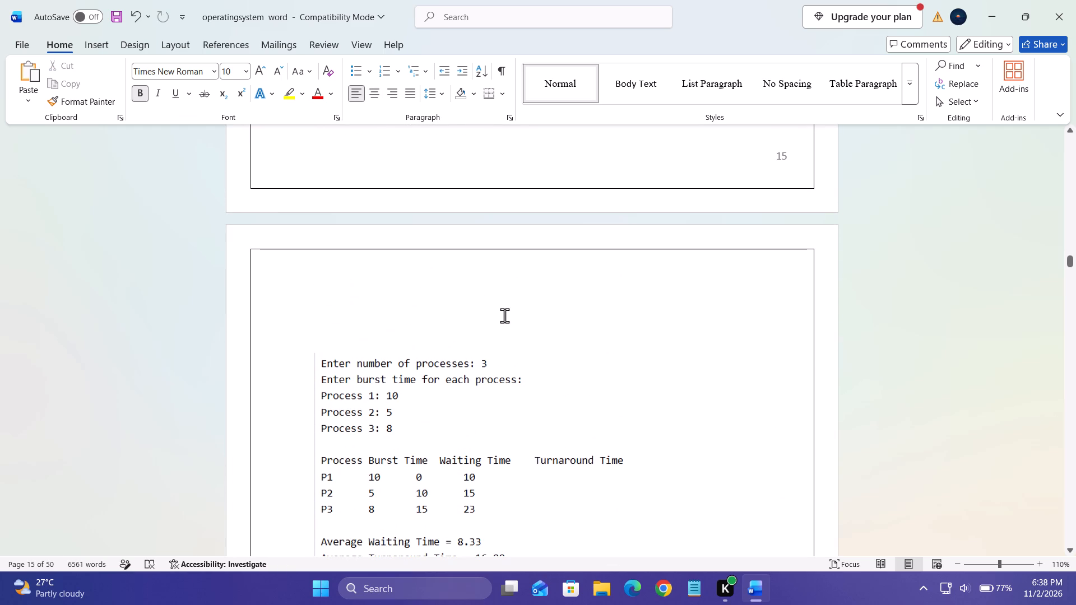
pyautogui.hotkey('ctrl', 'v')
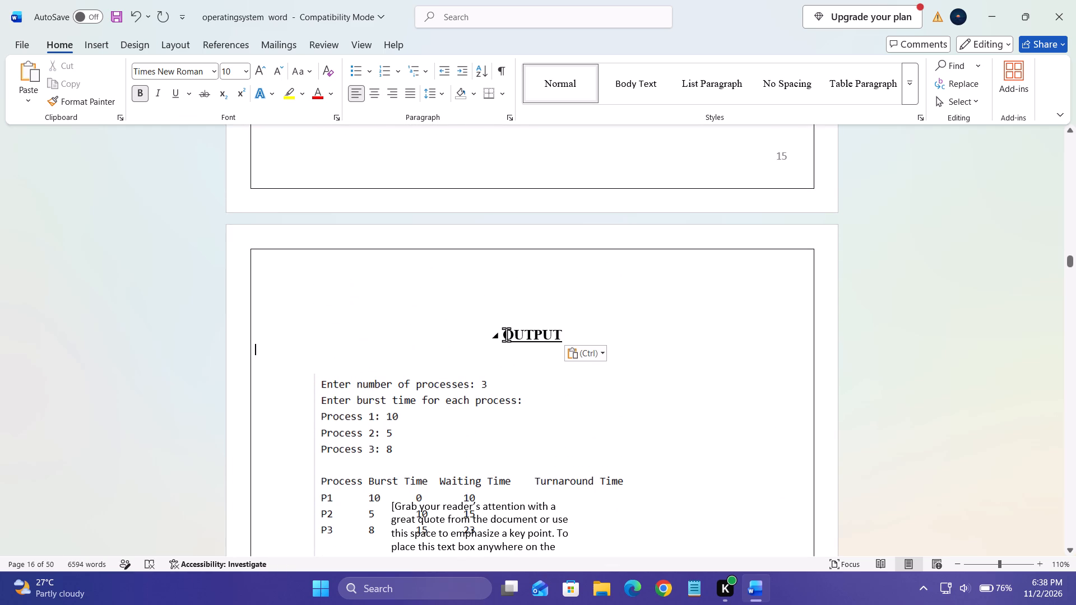
# Move only the word OUTPUT from page 16 to the blank line above the screenshot on page 15.
pyautogui.moveTo(505, 334); pyautogui.dragTo(560, 336)
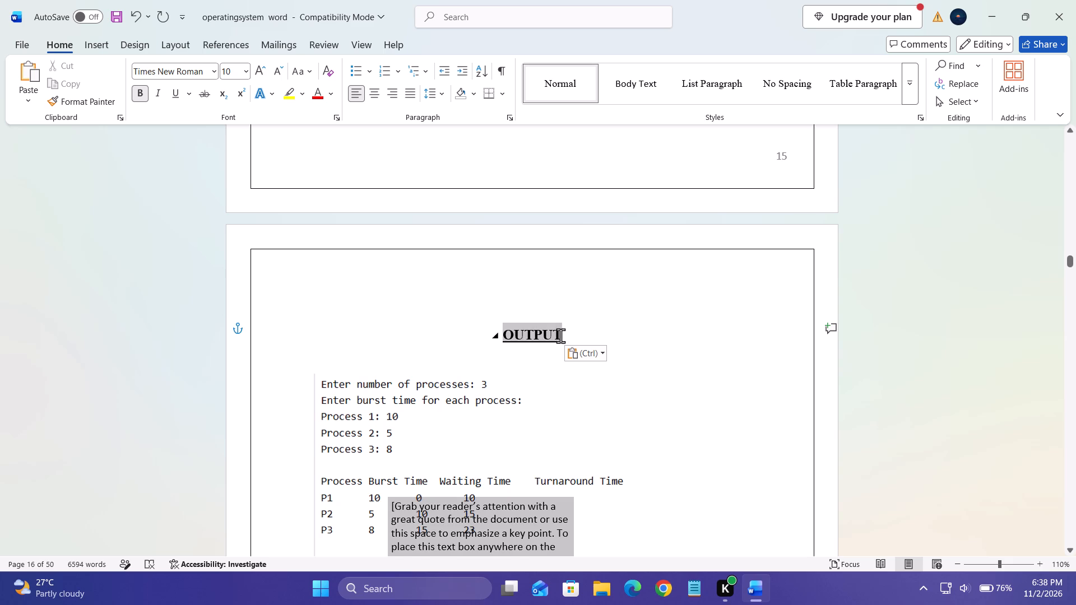
pyautogui.moveTo(560, 336); pyautogui.dragTo(558, 333)
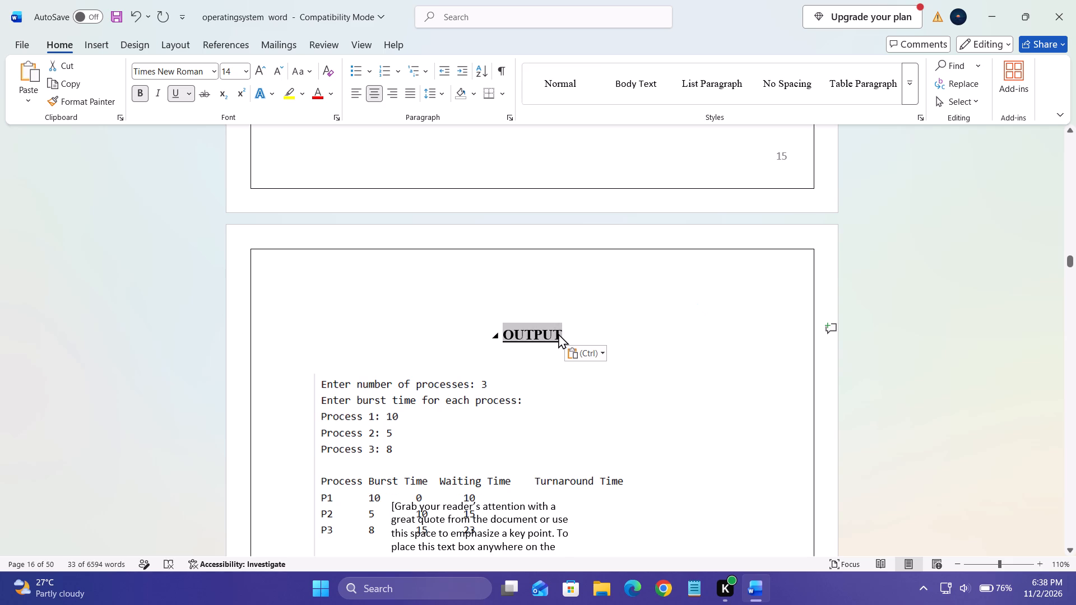
pyautogui.hotkey('ctrl', 'x')
pyautogui.scroll(4, 558, 333)
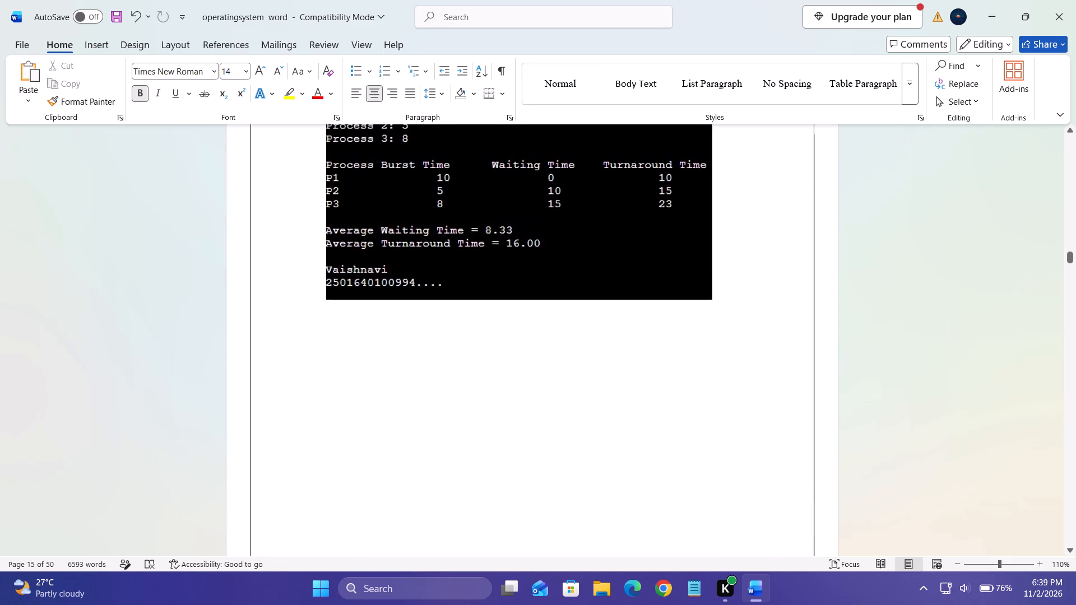
pyautogui.scroll(1, 525, 412)
pyautogui.click(498, 319)
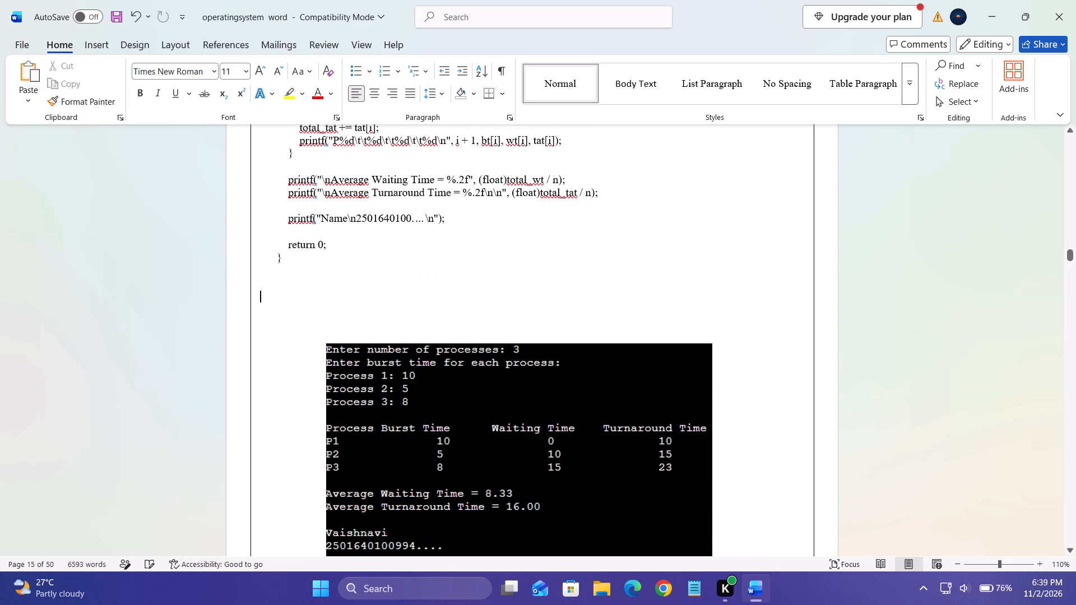
pyautogui.hotkey('ctrl', 'v')
# Make the OUTPUT heading above the screenshot bold and centred, and enlarge it to 16 pt.
pyautogui.moveTo(313, 305); pyautogui.dragTo(251, 308)
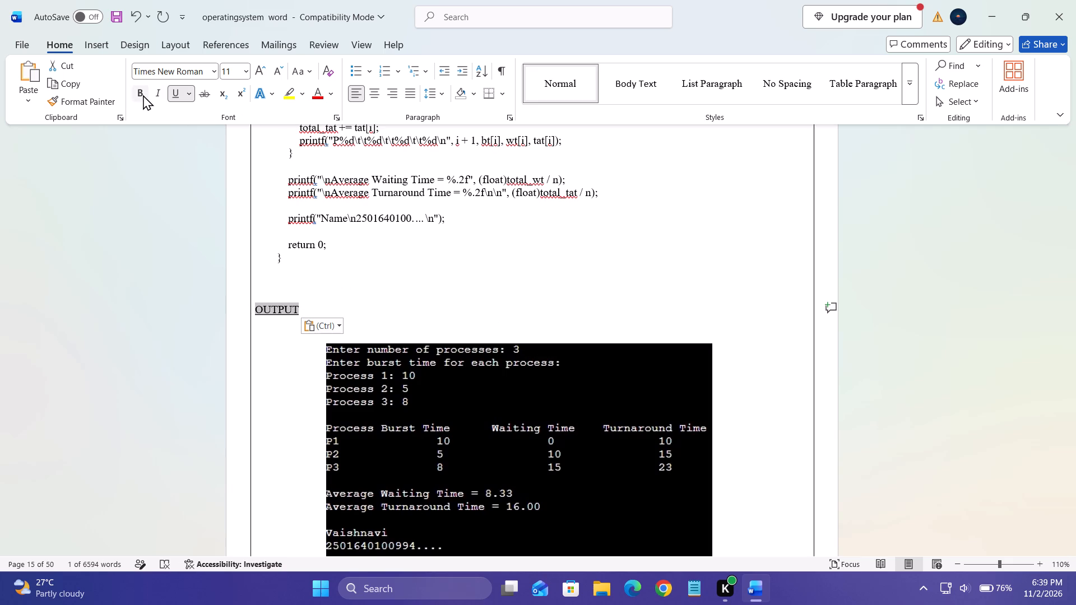
pyautogui.click(143, 95)
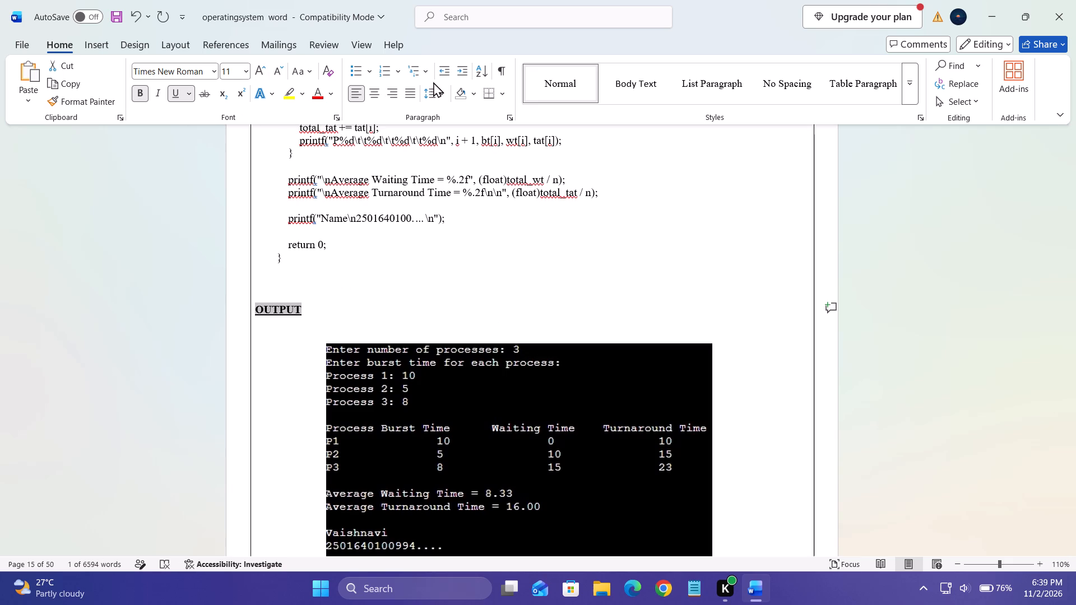
pyautogui.click(376, 92)
pyautogui.click(257, 72)
pyautogui.doubleClick(257, 72)
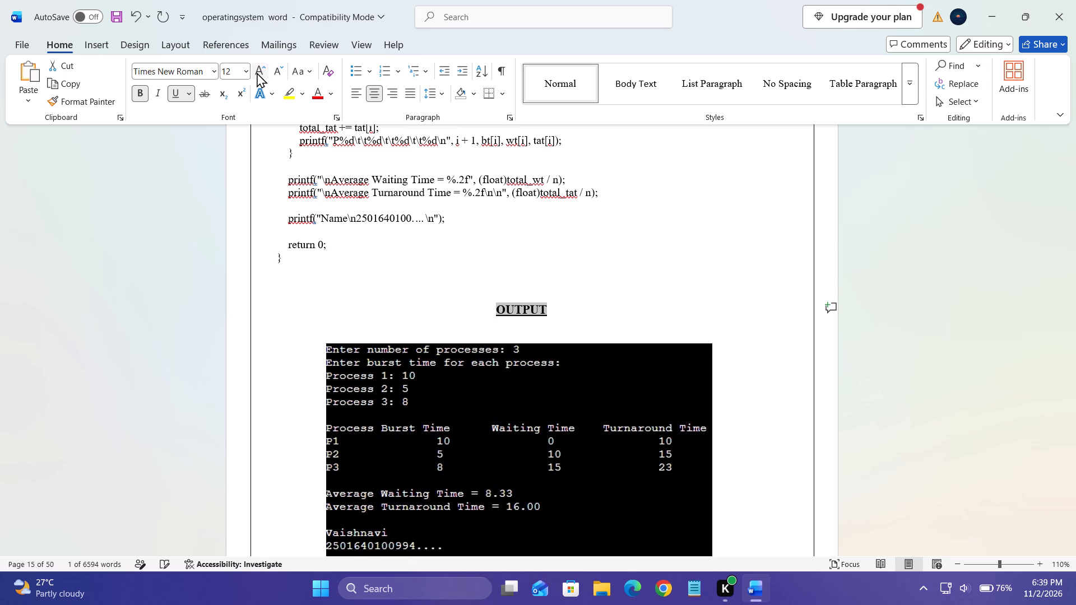
# Check the next program's OUTPUT heading size and reduce the page 15 OUTPUT heading to 14 pt to match.
pyautogui.scroll(-5, 440, 228)
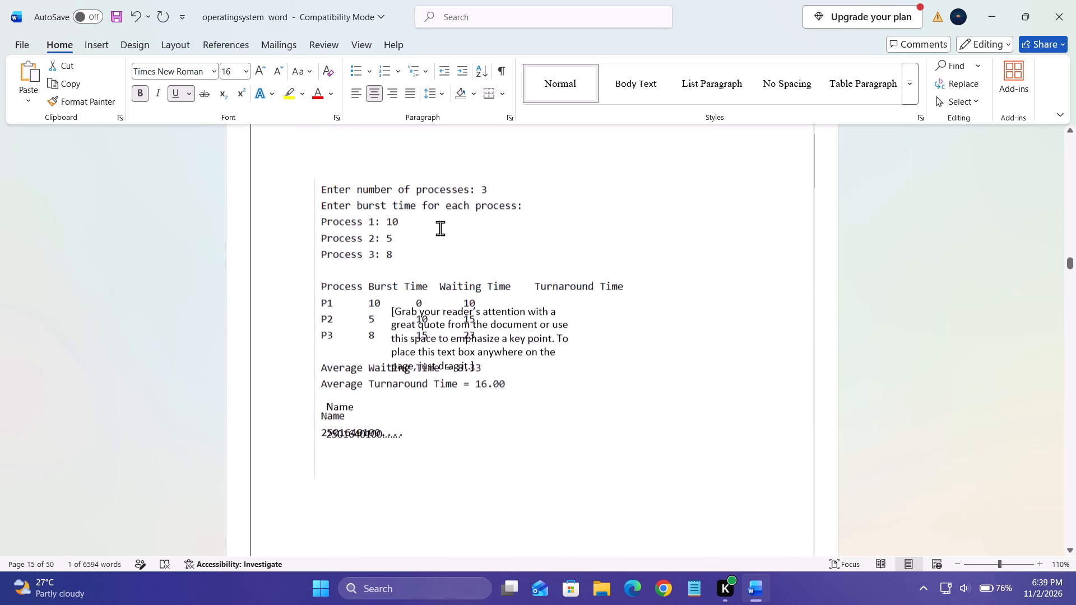
pyautogui.scroll(-2, 440, 228)
pyautogui.click(530, 166)
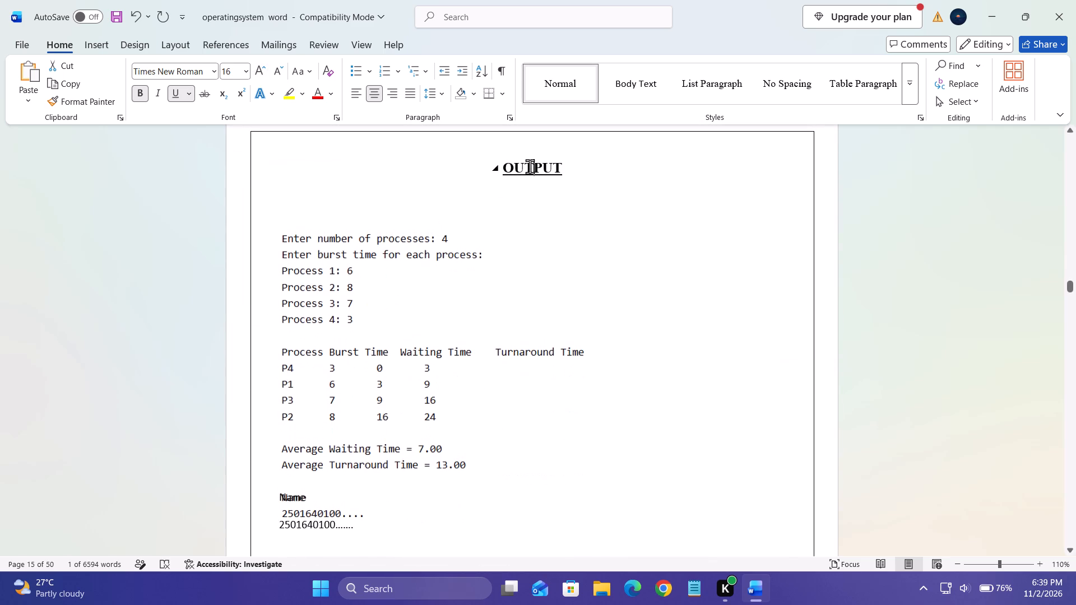
pyautogui.scroll(10, 530, 166)
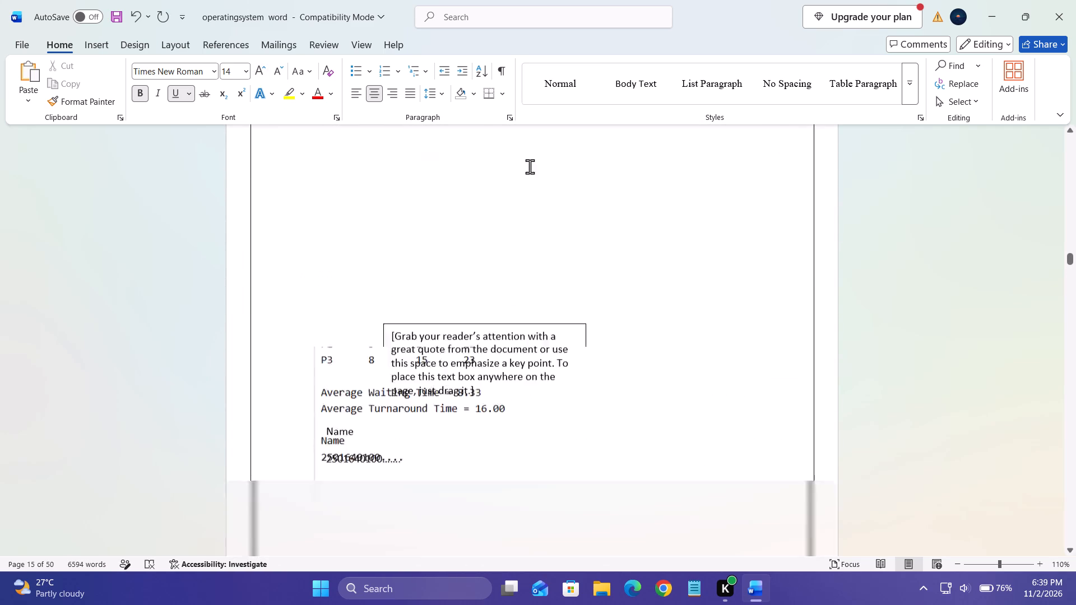
pyautogui.scroll(-1, 530, 166)
pyautogui.click(522, 438)
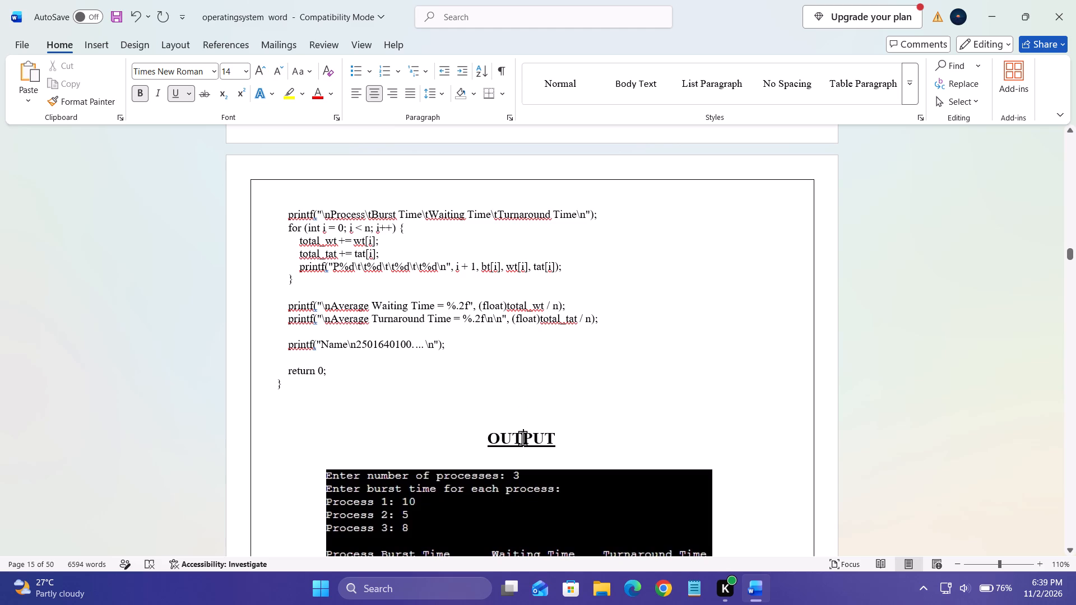
pyautogui.click(280, 73)
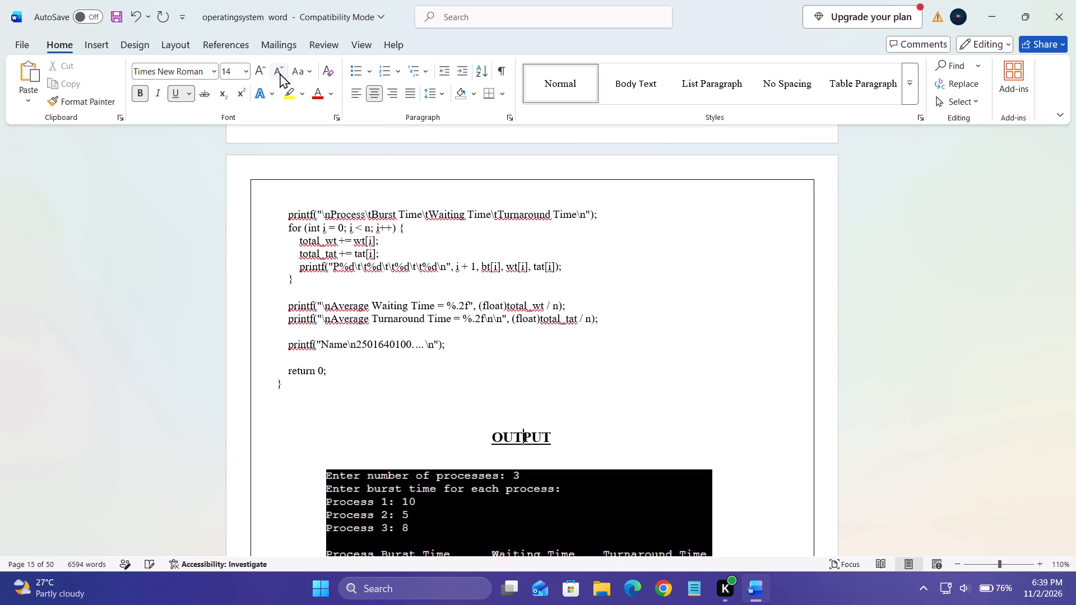
# Delete the duplicate name and roll number text overlapping the text output on page 16.
pyautogui.scroll(-2, 473, 245)
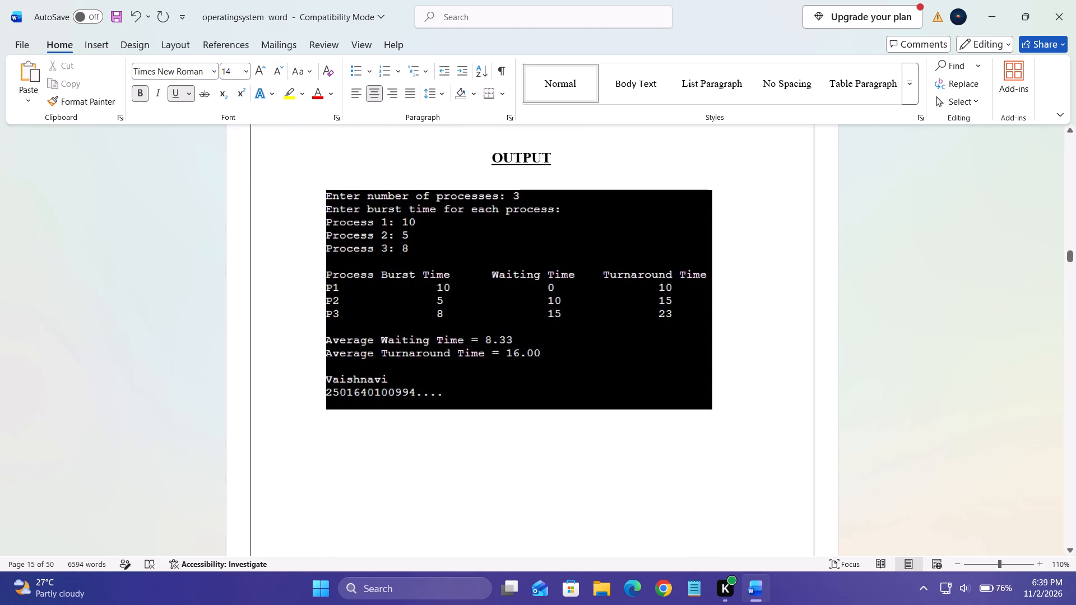
pyautogui.scroll(-4, 473, 245)
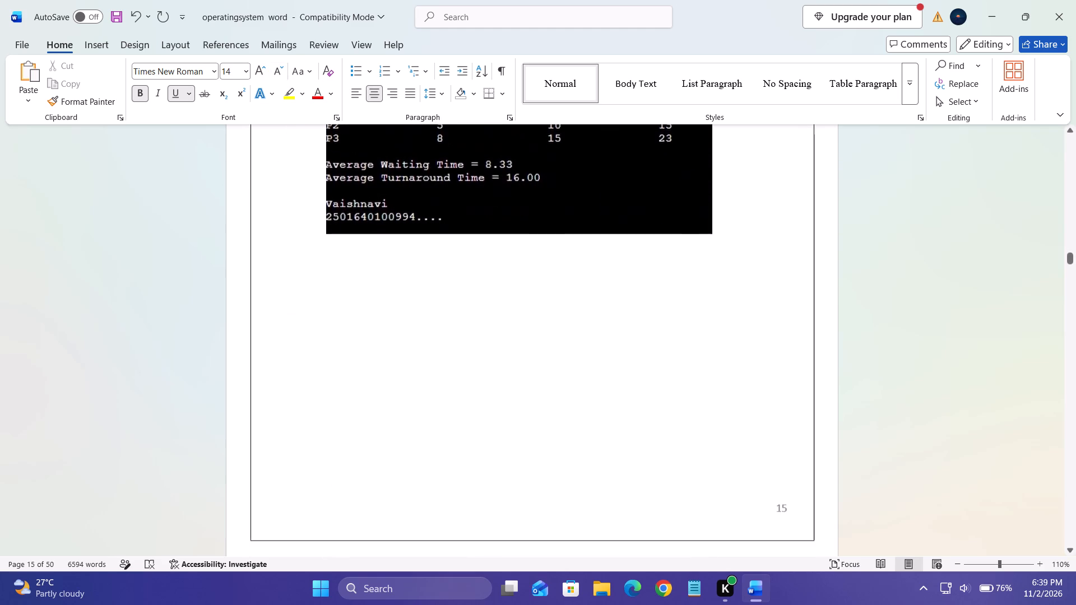
pyautogui.scroll(-2, 473, 245)
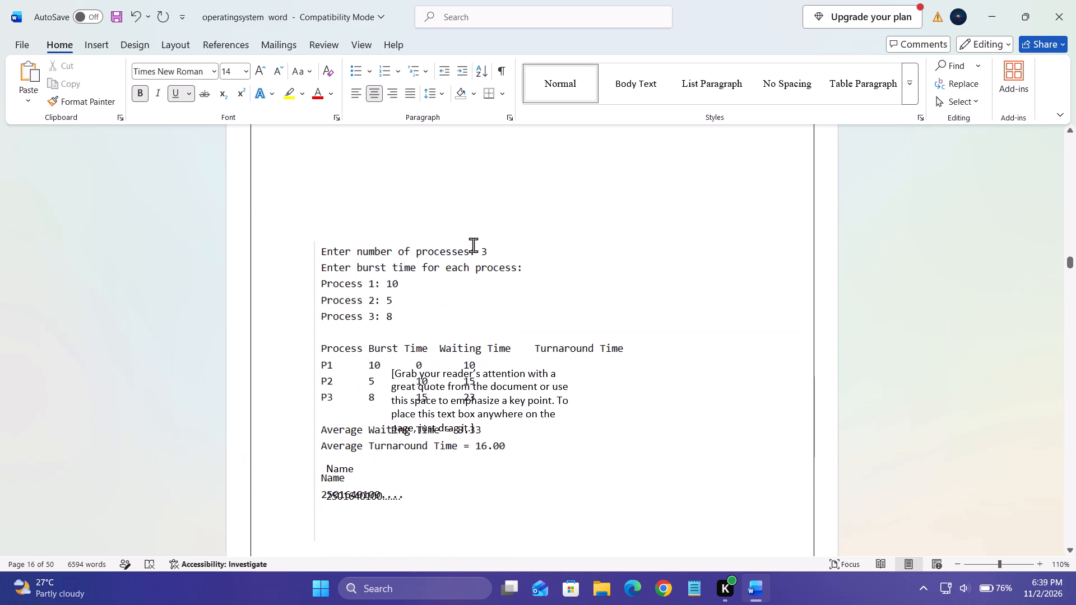
pyautogui.moveTo(418, 494); pyautogui.dragTo(333, 254)
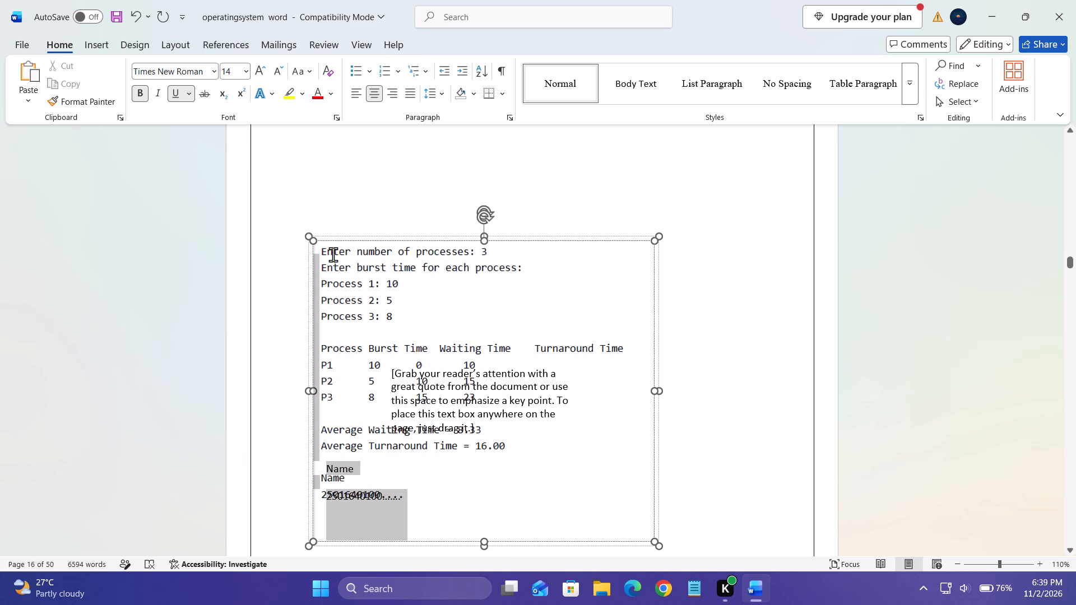
pyautogui.moveTo(333, 254); pyautogui.dragTo(329, 249)
pyautogui.press('Delete')
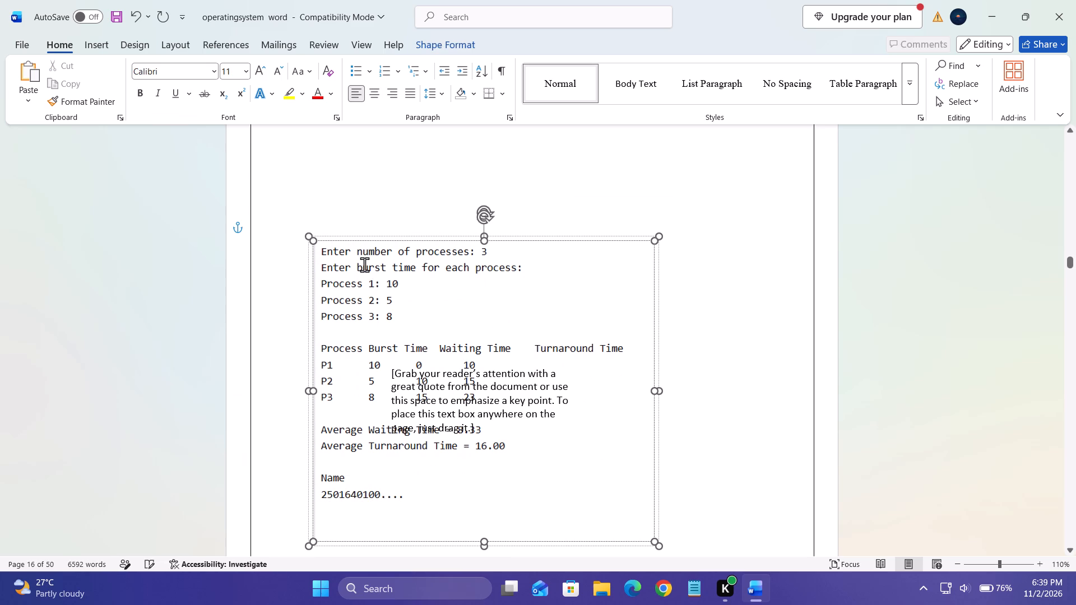
# Delete the text box holding the program's text output on page 16.
pyautogui.click(483, 241)
pyautogui.doubleClick(484, 251)
pyautogui.click(477, 283)
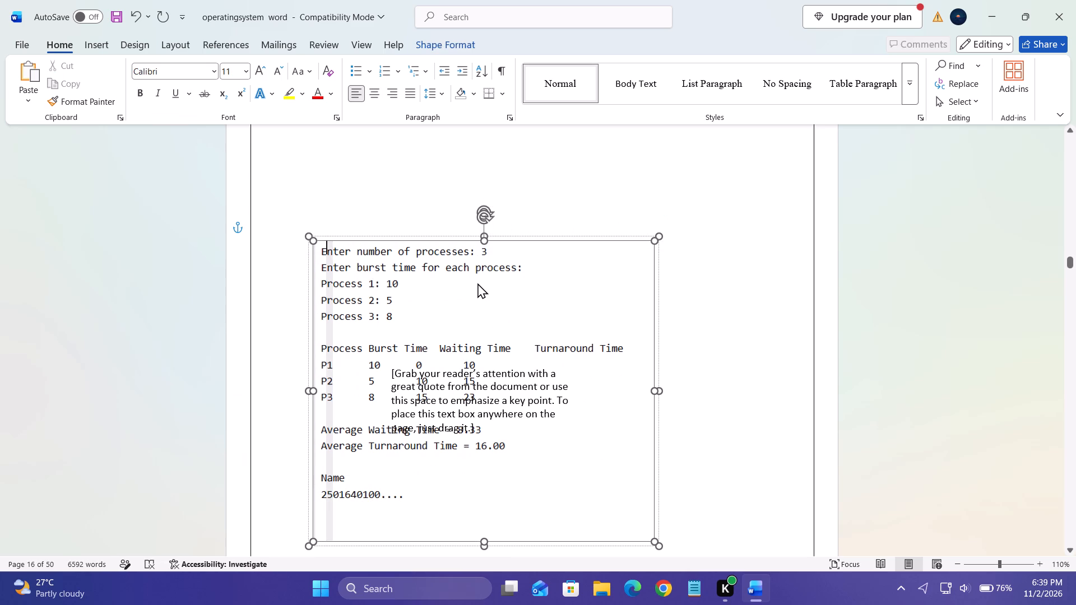
pyautogui.moveTo(302, 235); pyautogui.dragTo(349, 254)
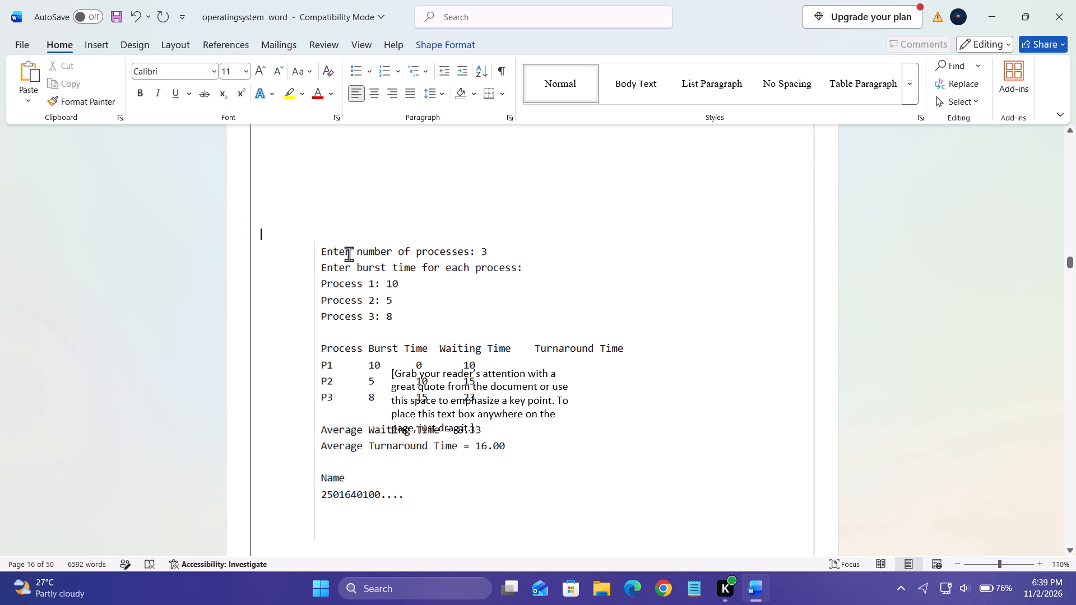
pyautogui.moveTo(349, 254); pyautogui.dragTo(344, 254)
pyautogui.click(344, 254)
pyautogui.click(344, 254)
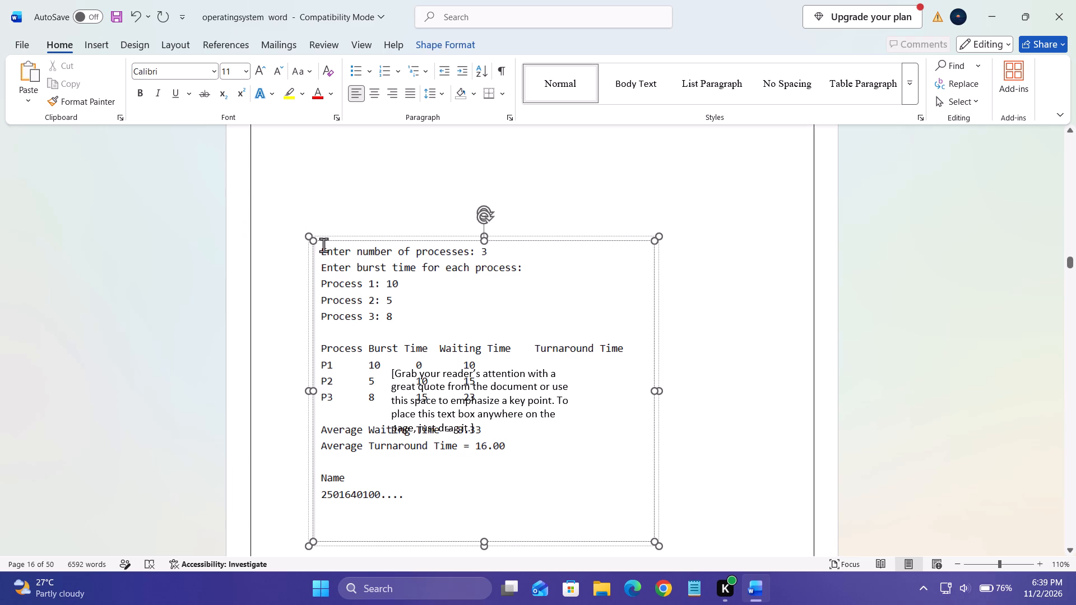
pyautogui.click(324, 236)
pyautogui.press('Delete')
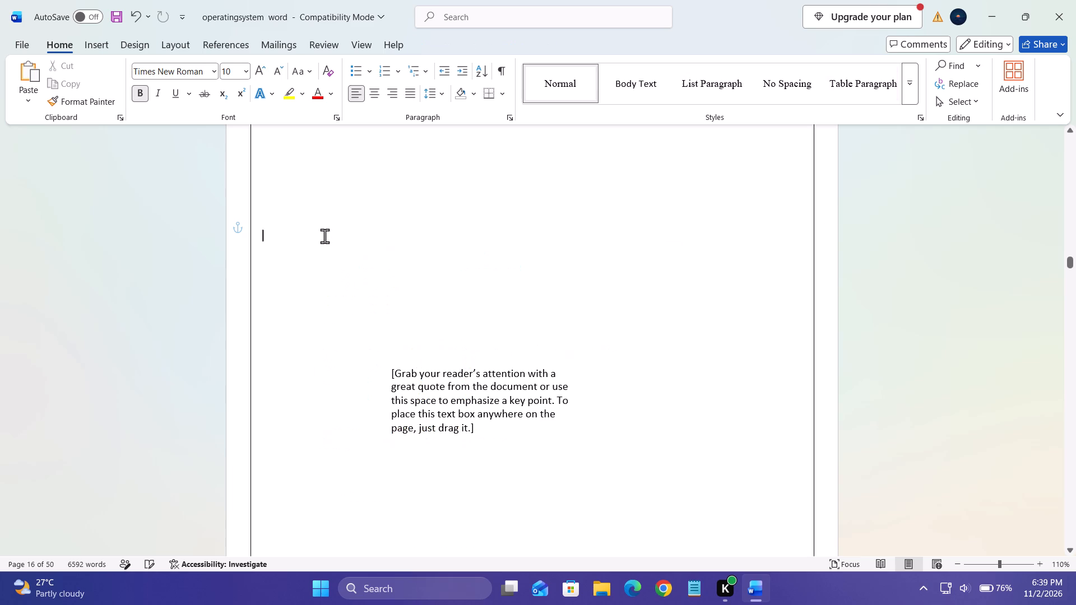
# Delete the placeholder pull-quote text and its text box on page 16.
pyautogui.moveTo(487, 430); pyautogui.dragTo(425, 388)
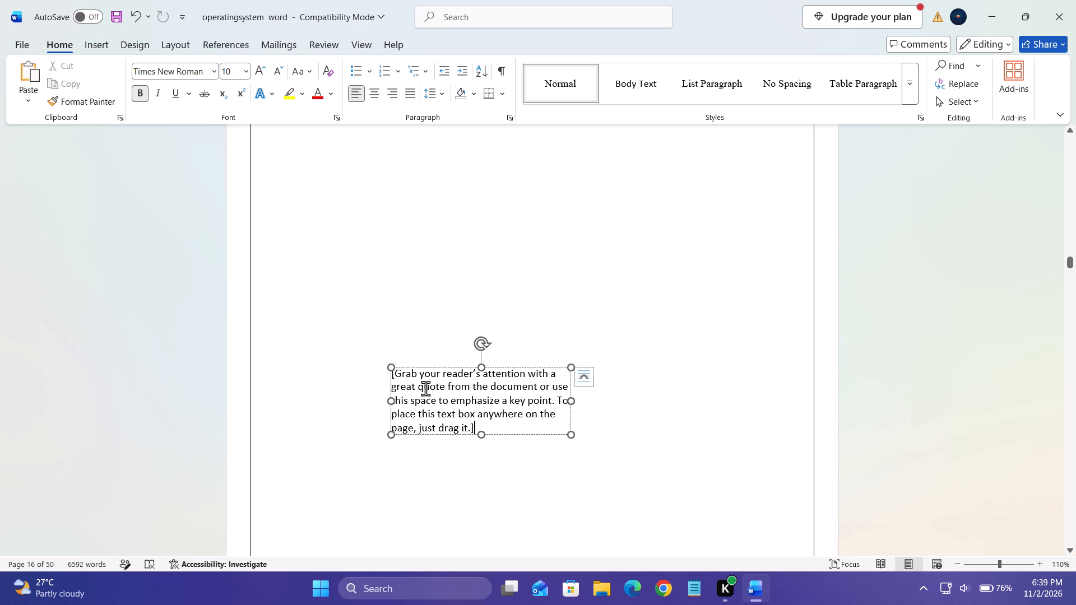
pyautogui.moveTo(425, 388); pyautogui.dragTo(375, 361)
pyautogui.press('Delete')
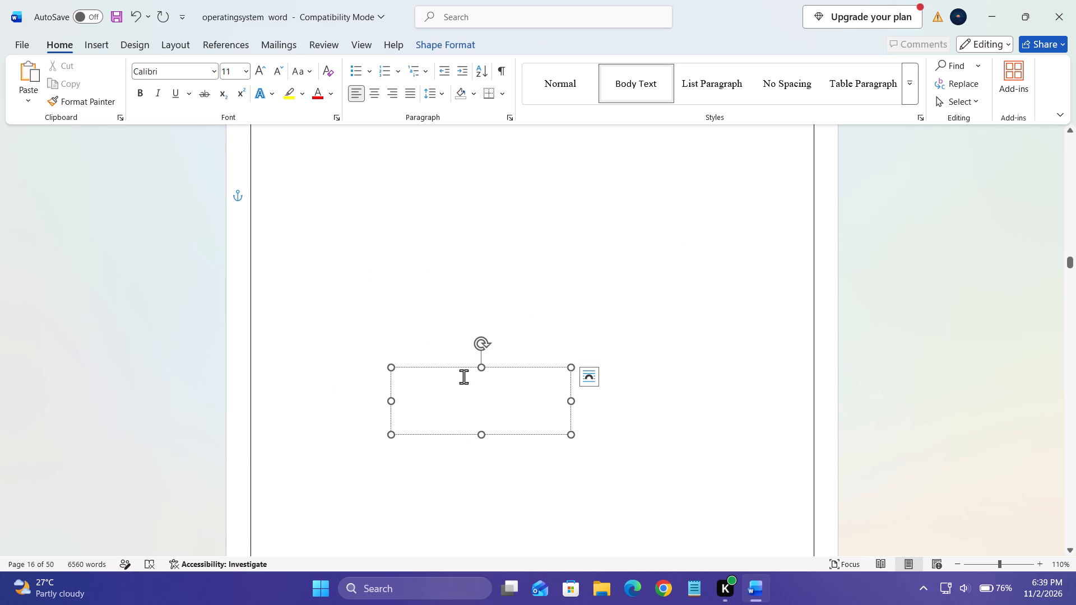
pyautogui.press('Delete')
pyautogui.click(410, 367)
pyautogui.press('Delete')
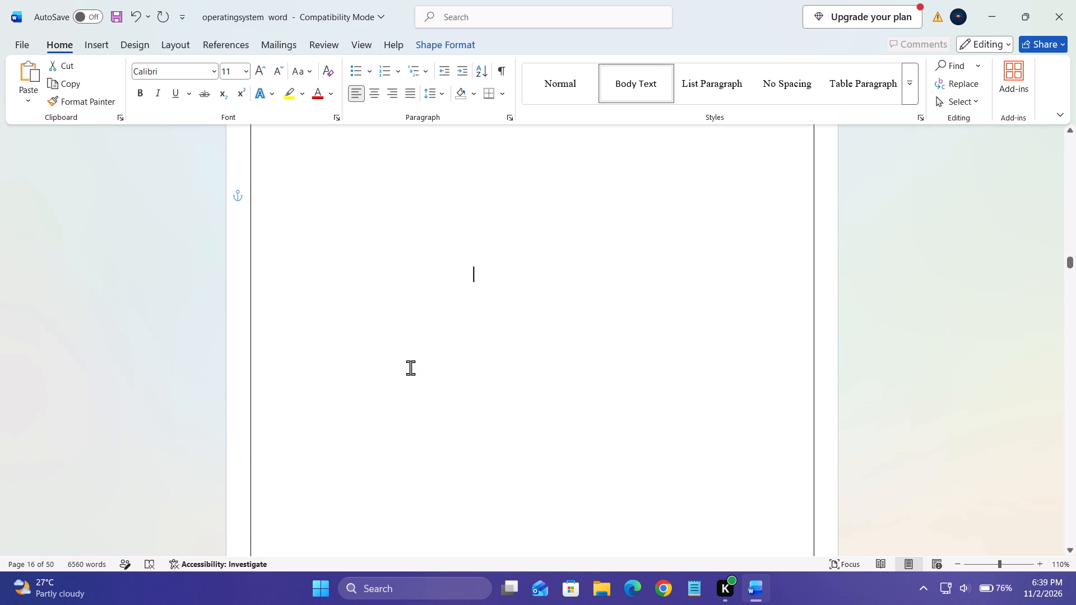
# Show the formatting marks and delete the leftover blank paragraphs and section break on page 16 to remove the empty page.
pyautogui.scroll(5, 410, 367)
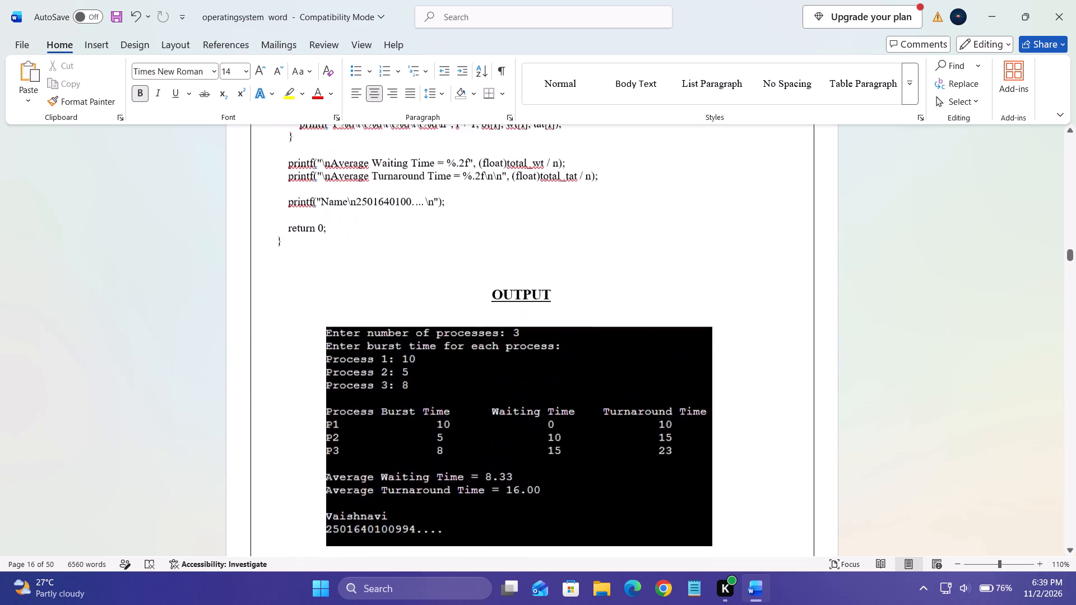
pyautogui.scroll(1, 410, 367)
pyautogui.scroll(-8, 410, 367)
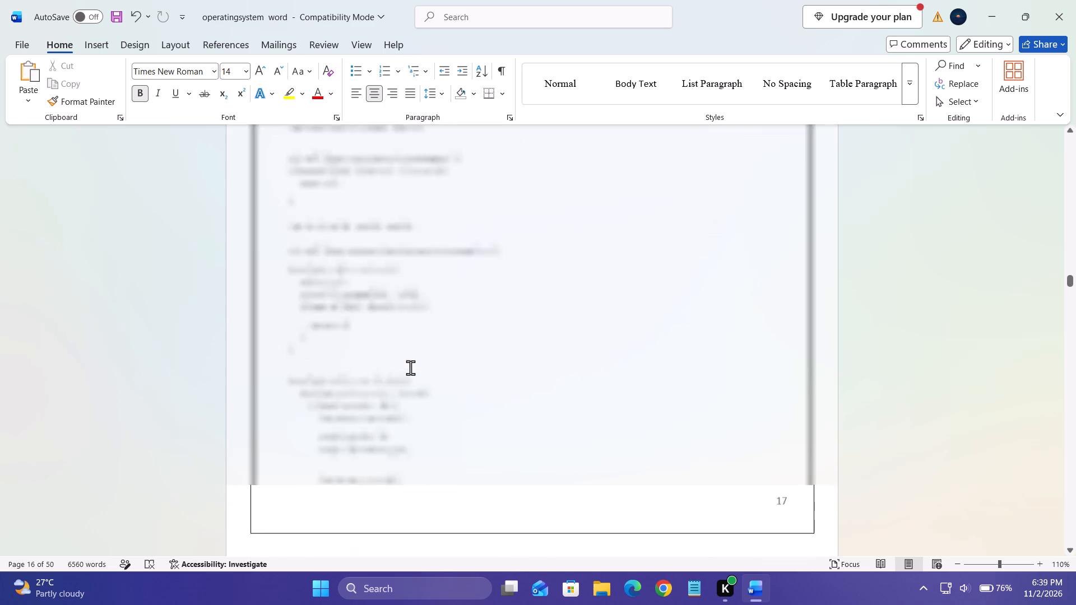
pyautogui.scroll(8, 410, 367)
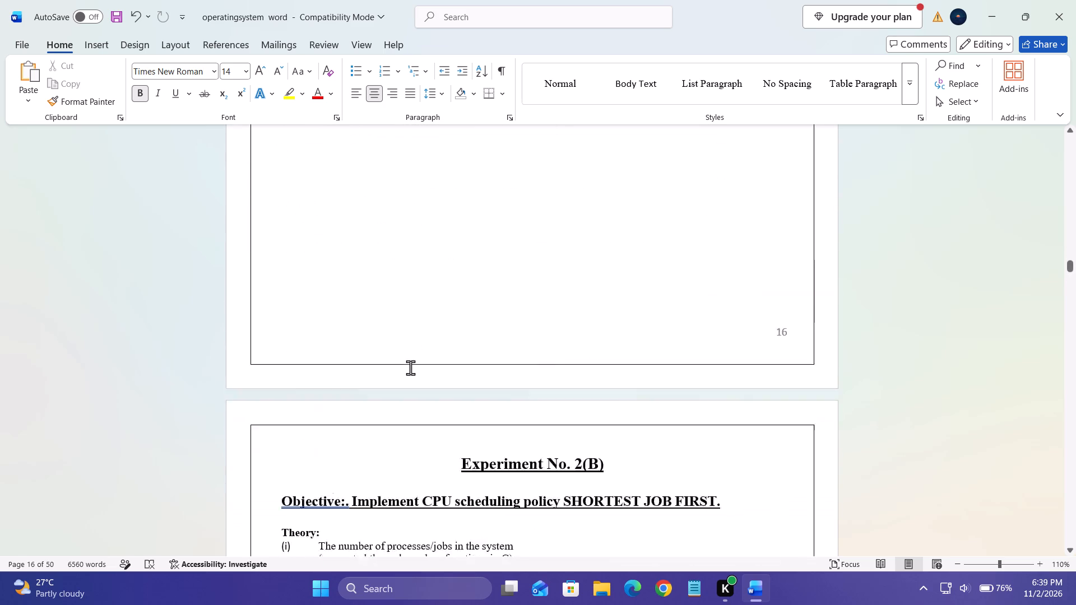
pyautogui.scroll(5, 410, 367)
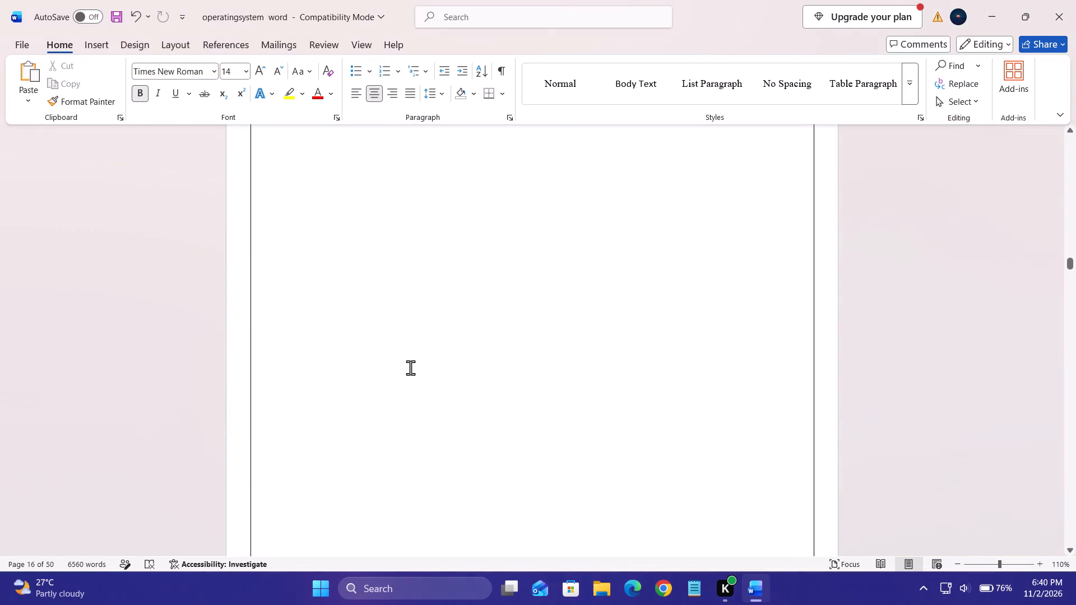
pyautogui.scroll(2, 410, 367)
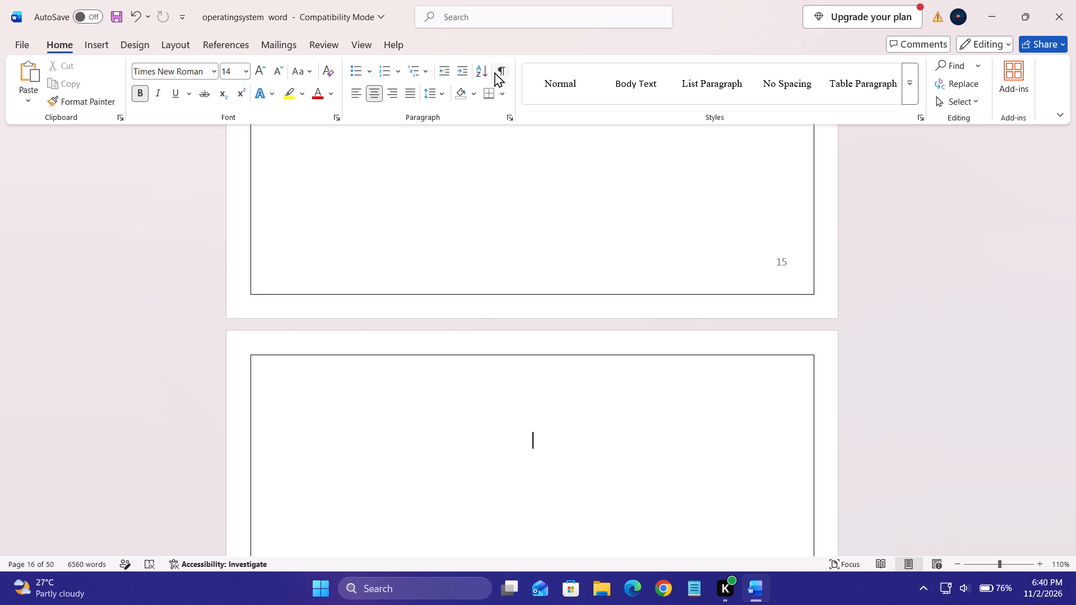
pyautogui.click(494, 72)
pyautogui.moveTo(772, 487); pyautogui.dragTo(304, 344)
pyautogui.press('Delete')
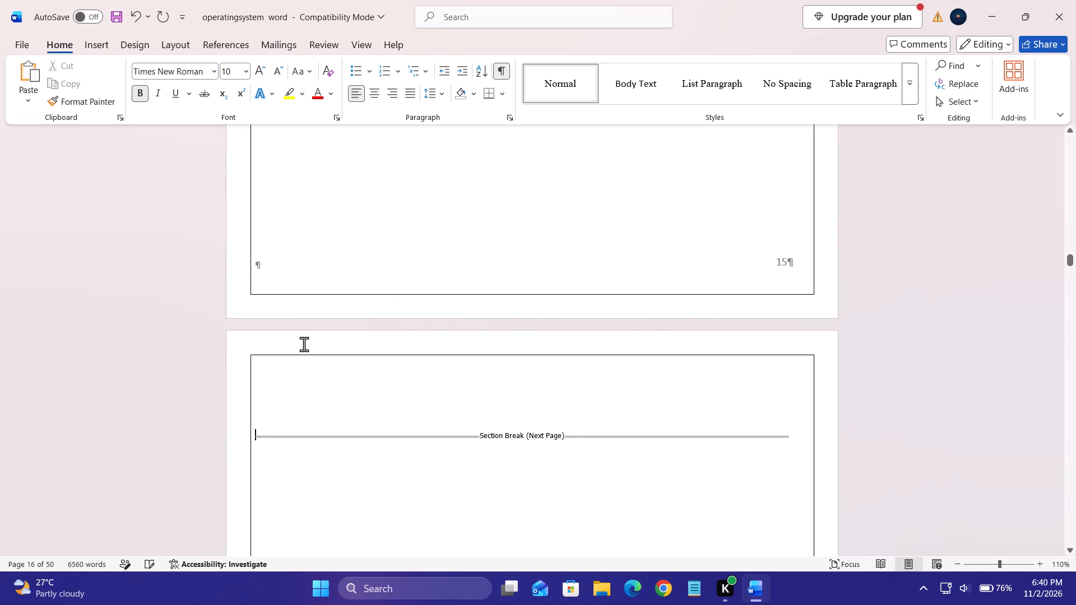
pyautogui.press('Delete')
# Check the end of page 15 below the output screenshot and hide the formatting marks.
pyautogui.scroll(1, 412, 325)
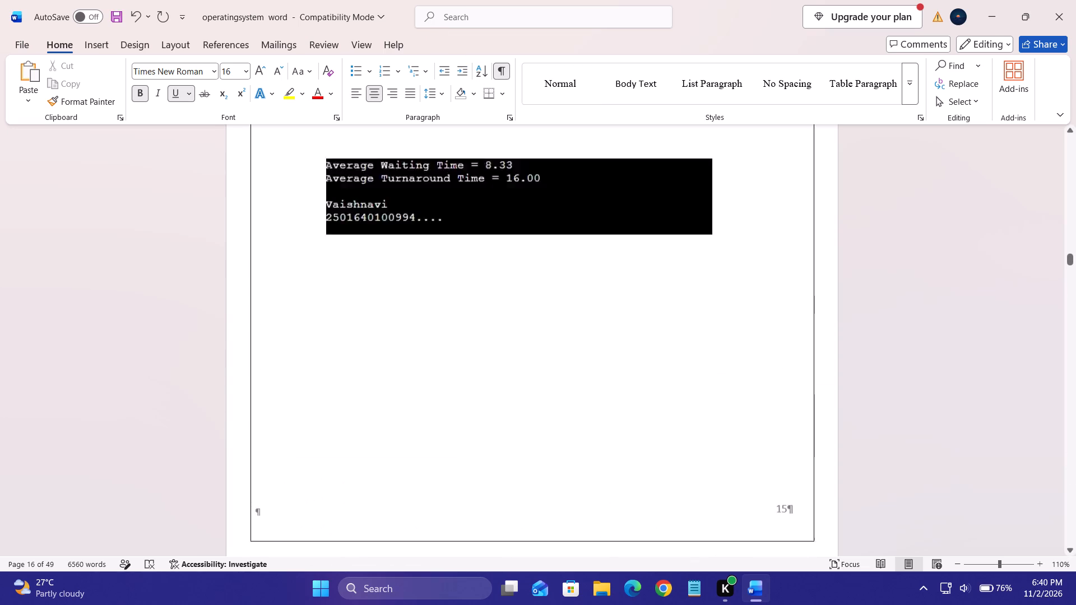
pyautogui.scroll(1, 412, 325)
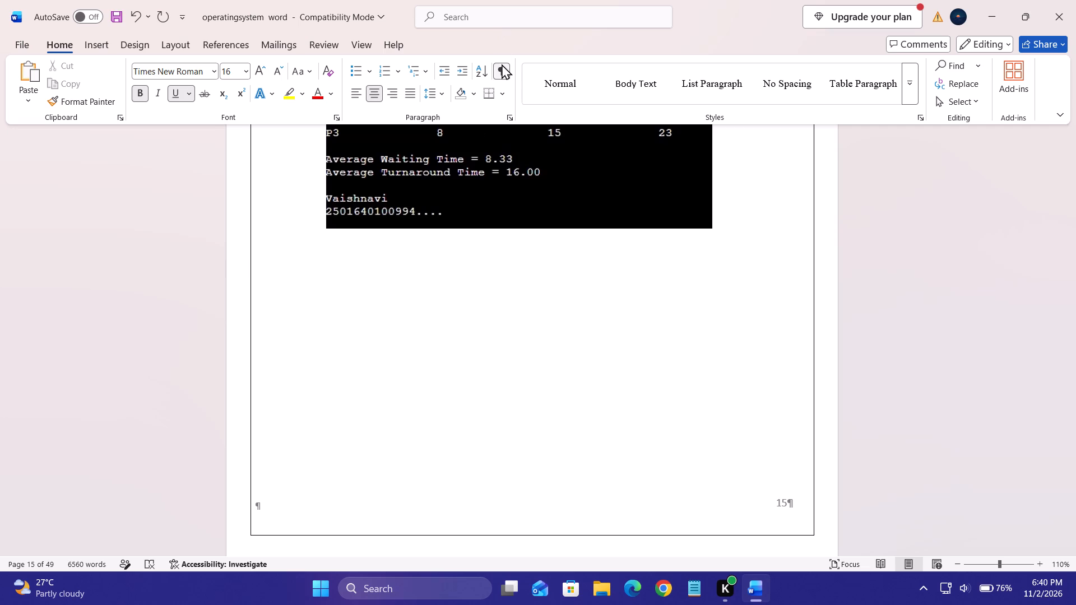
pyautogui.click(502, 65)
# Examine the Experiment No. 2(B) shortest job first program and its text output on the following pages.
pyautogui.scroll(-2, 486, 221)
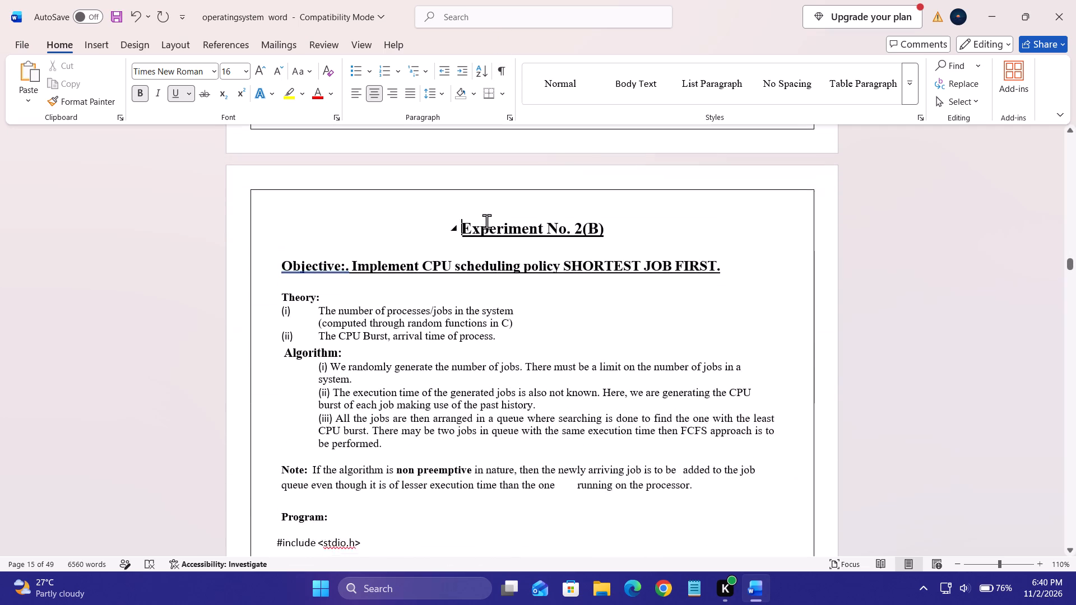
pyautogui.scroll(-2, 486, 221)
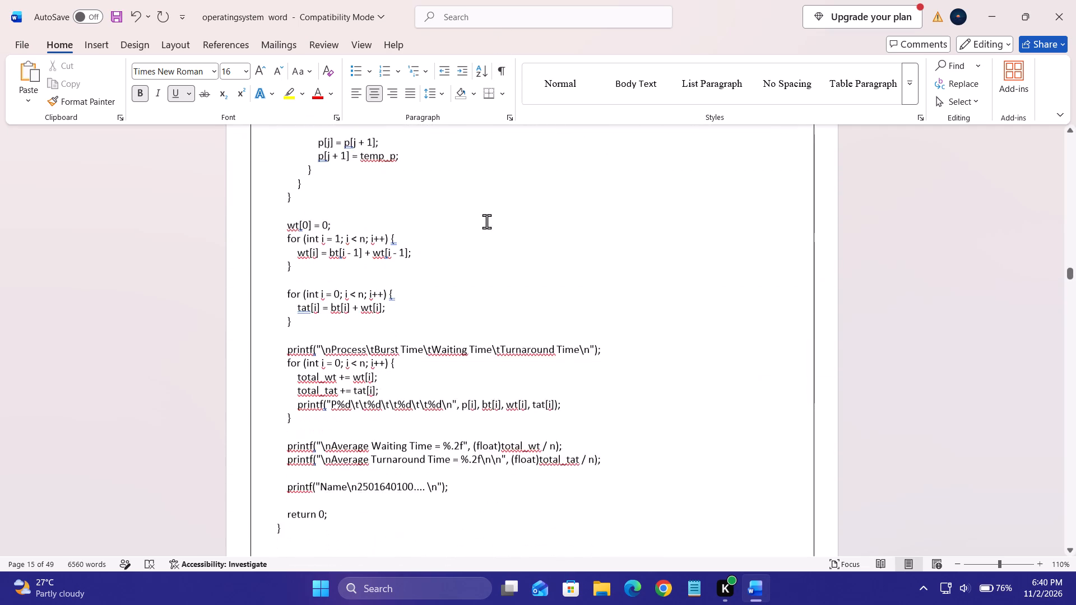
pyautogui.scroll(-3, 486, 221)
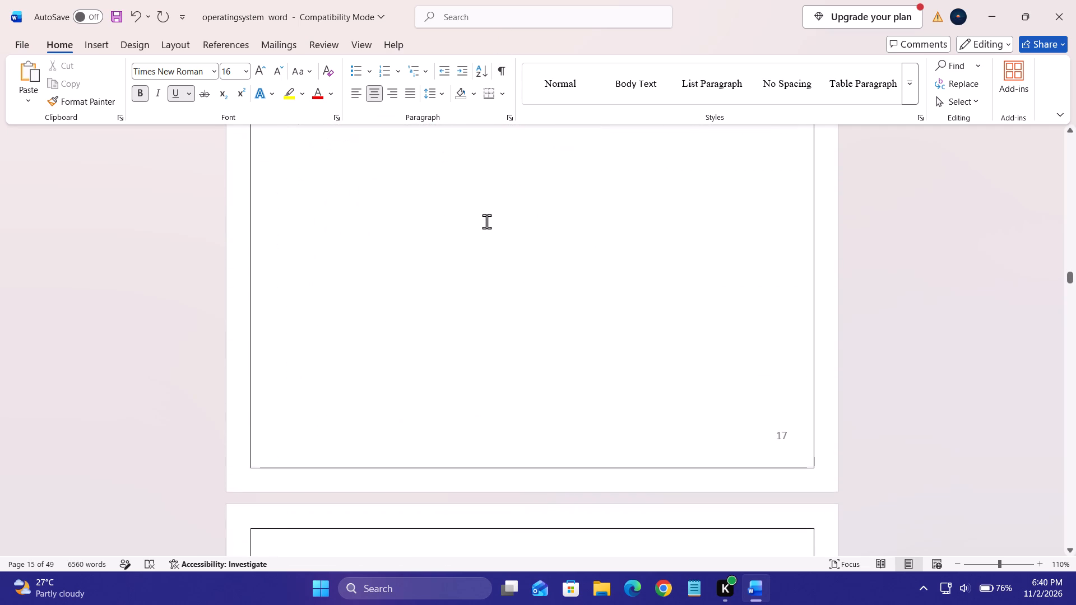
pyautogui.scroll(-2, 486, 221)
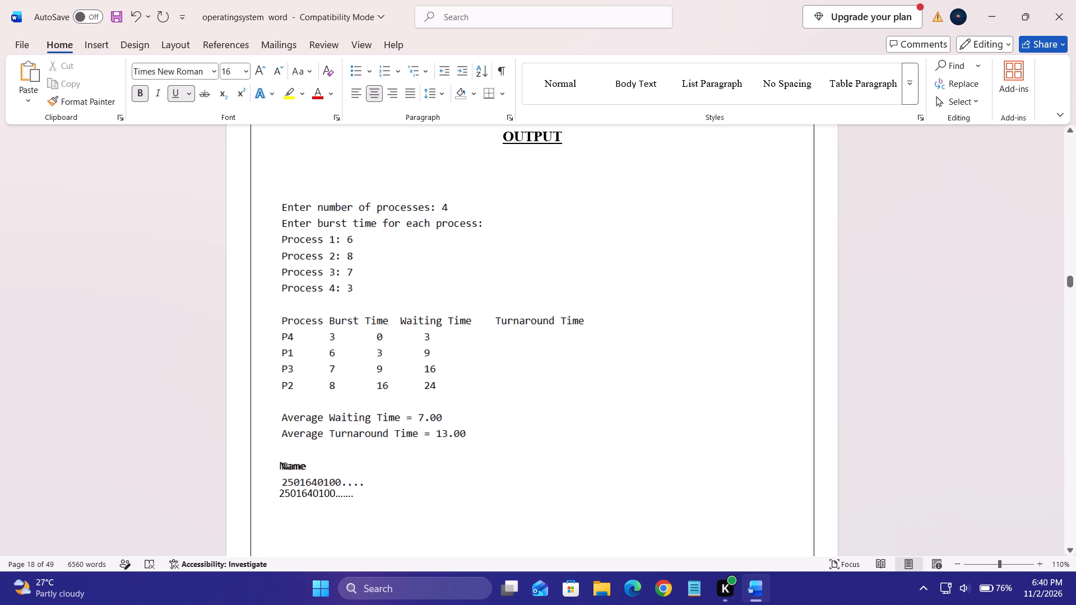
pyautogui.scroll(4, 498, 249)
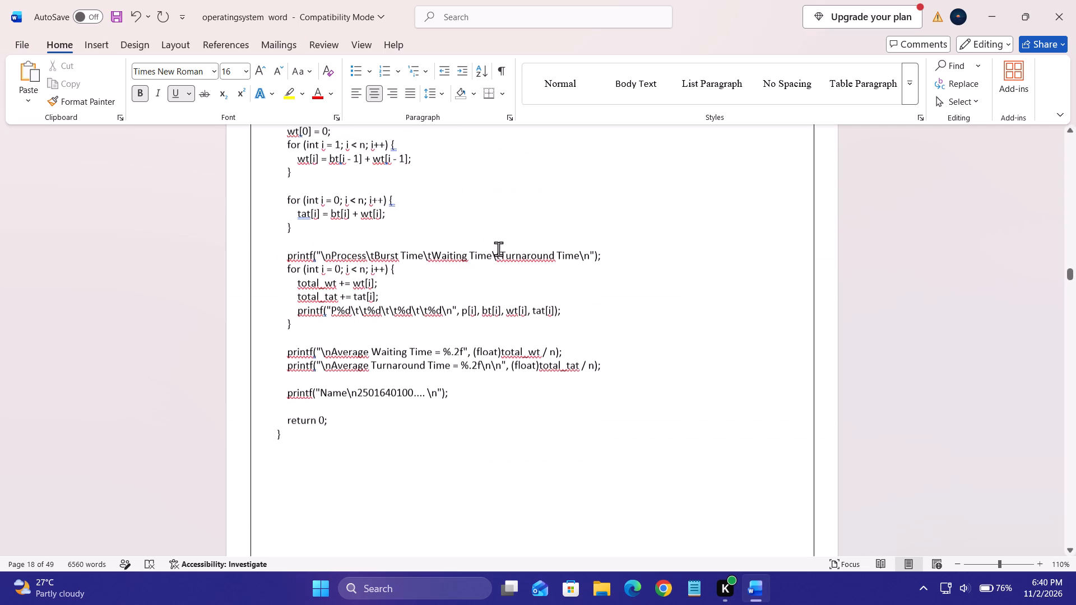
pyautogui.scroll(1, 498, 249)
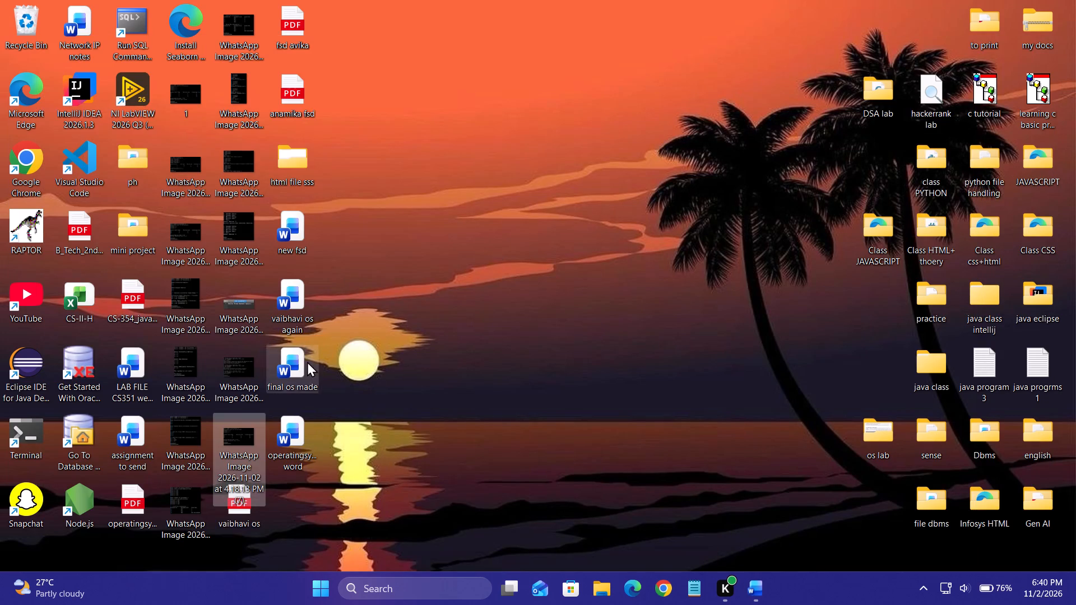
# Switch to the desktop and open image 1 to check which program output it shows.
pyautogui.doubleClick(197, 104)
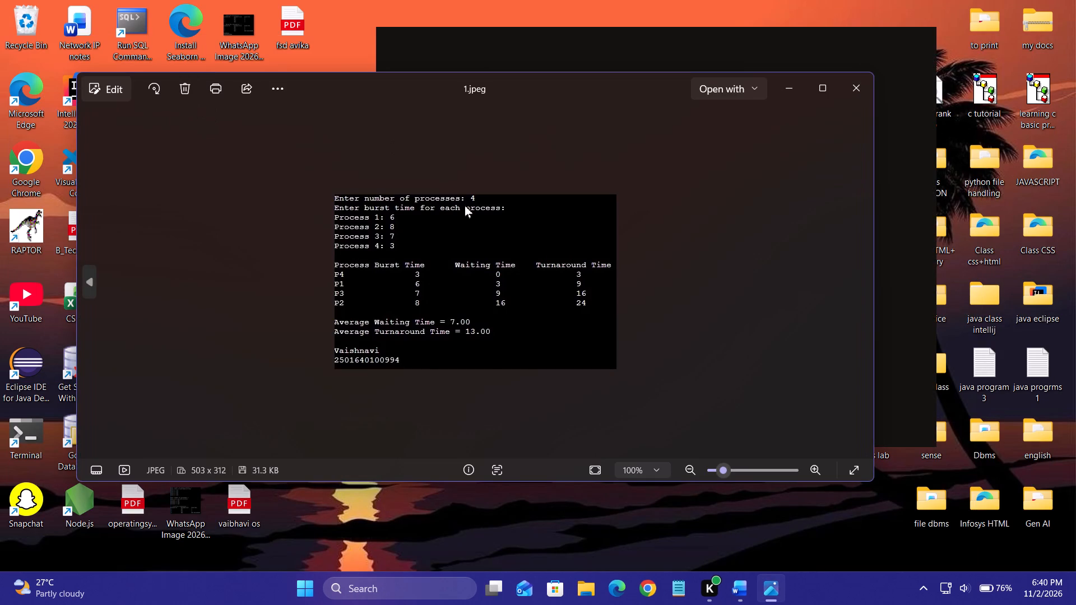
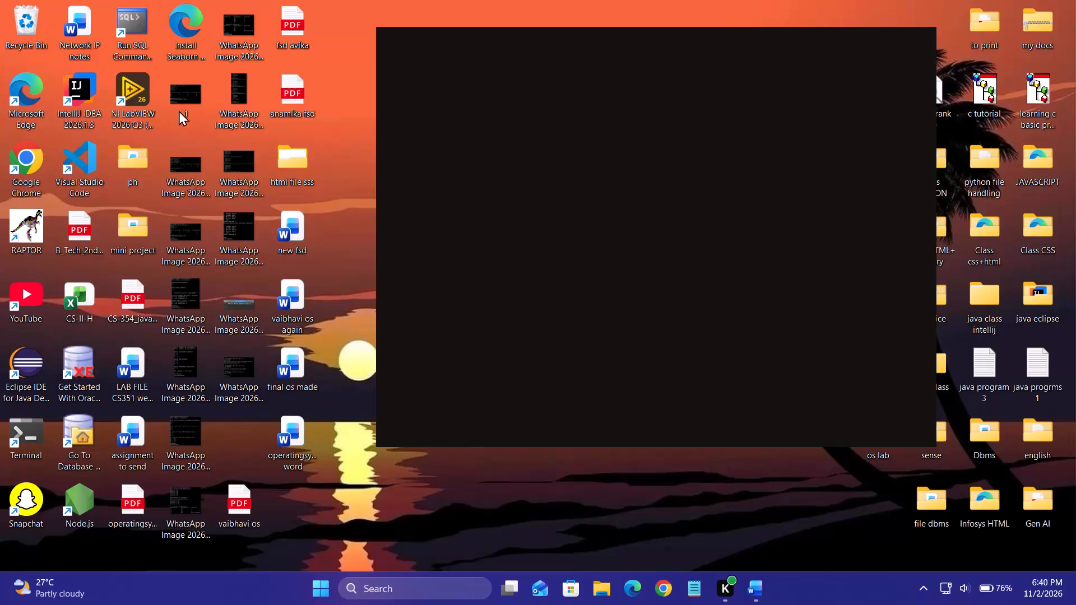
# Copy image 1 from the desktop and paste it below the Experiment No. 2(B) program code on page 17.
pyautogui.click(183, 111)
pyautogui.rightClick(183, 111)
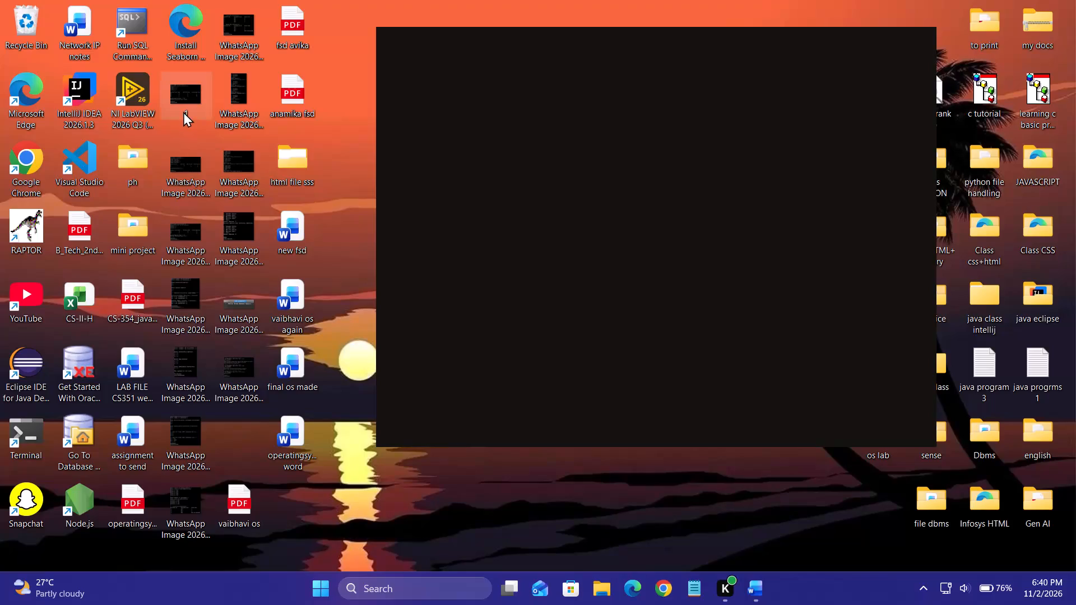
pyautogui.click(257, 18)
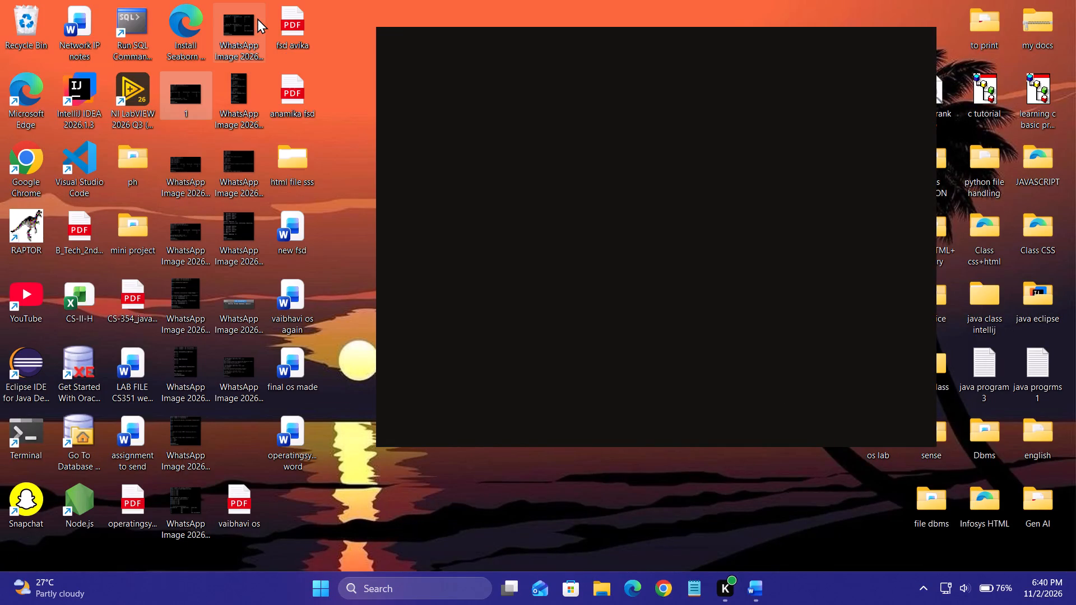
pyautogui.click(346, 467)
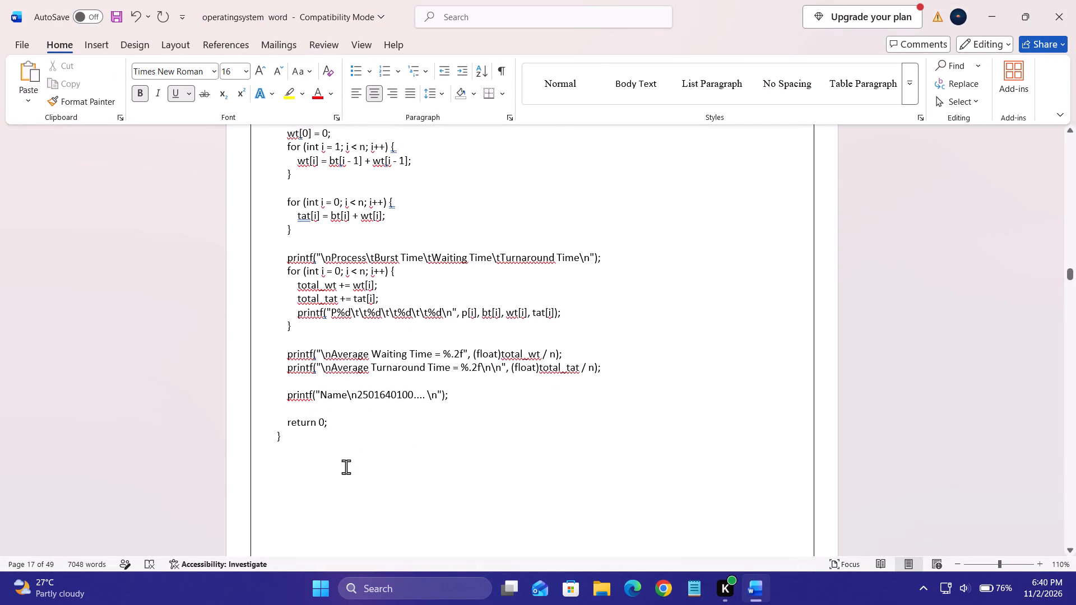
pyautogui.press('Return')
pyautogui.hotkey('ctrl', 'v')
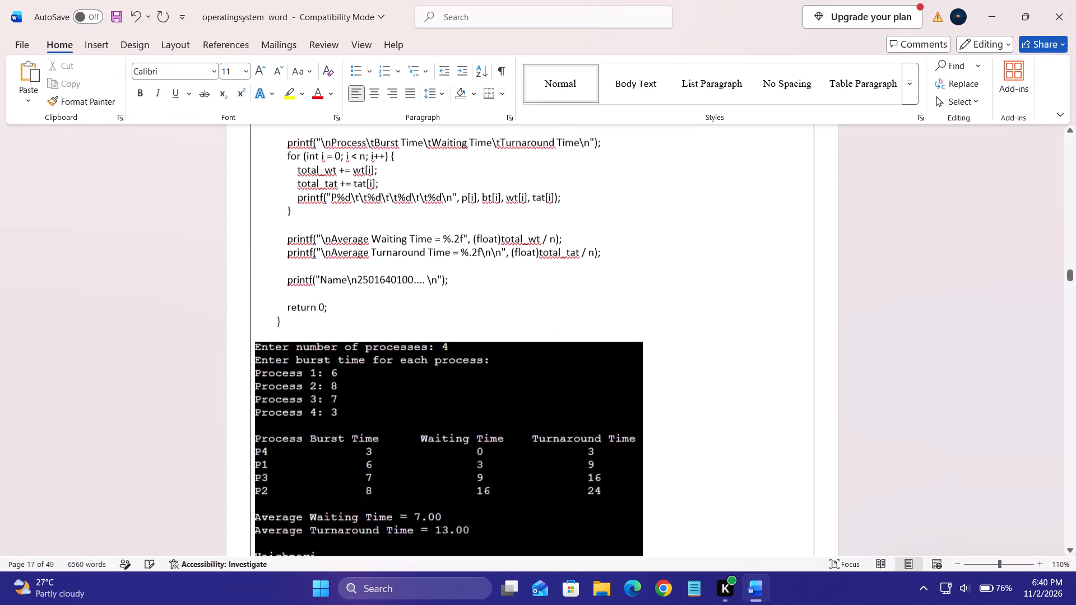
# Set the pasted output screenshot's text wrapping to Tight and move it roughly to the centre of the space below the code.
pyautogui.rightClick(346, 467)
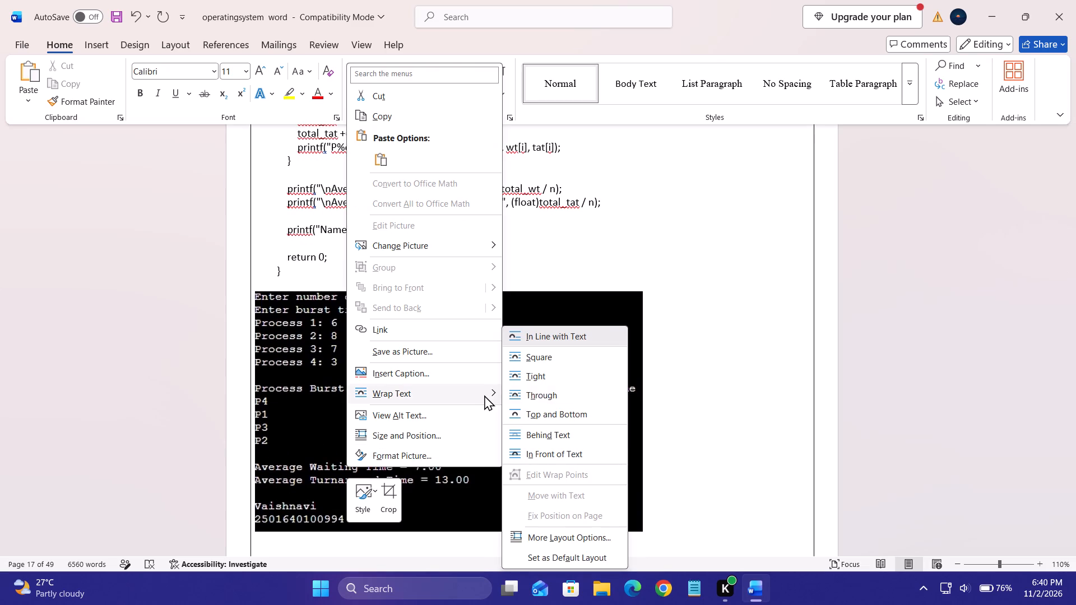
pyautogui.click(531, 378)
pyautogui.moveTo(476, 409); pyautogui.dragTo(528, 419)
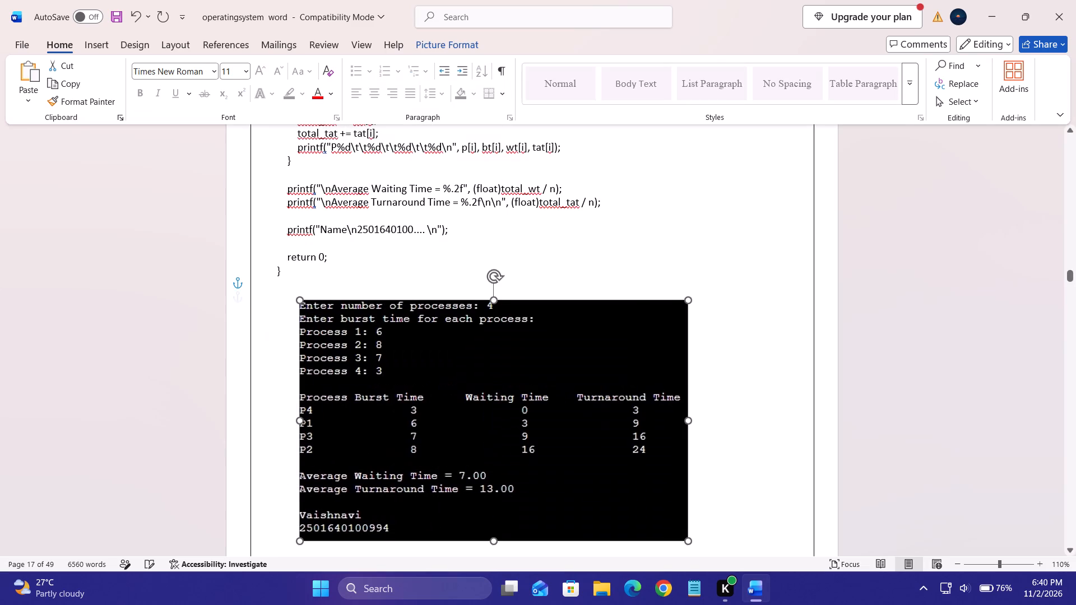
pyautogui.moveTo(528, 419); pyautogui.dragTo(556, 453)
pyautogui.scroll(-1, 556, 453)
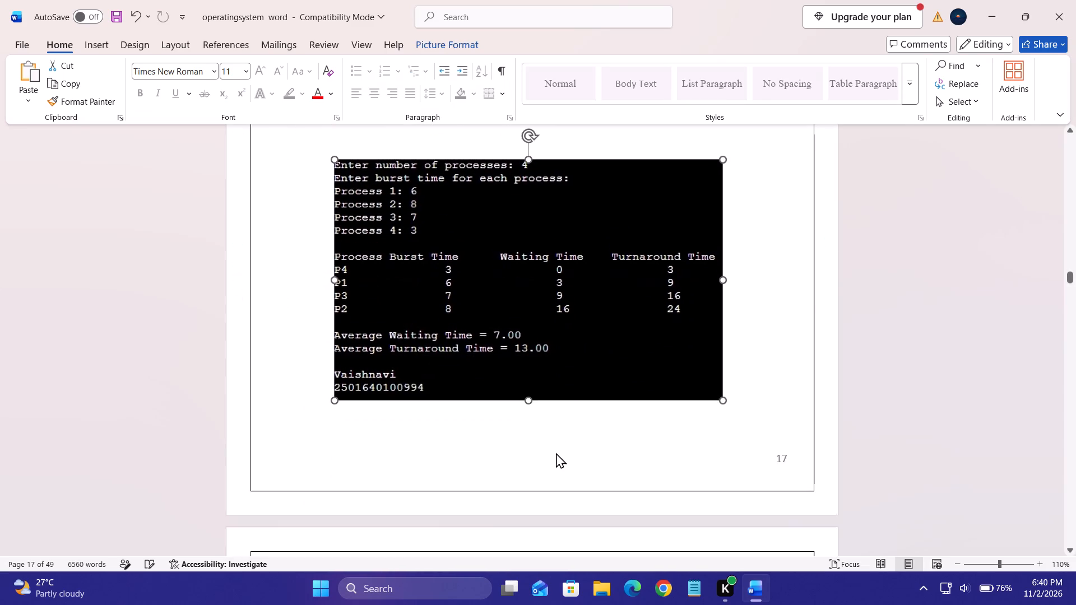
pyautogui.scroll(-1, 556, 453)
pyautogui.moveTo(531, 331); pyautogui.dragTo(541, 350)
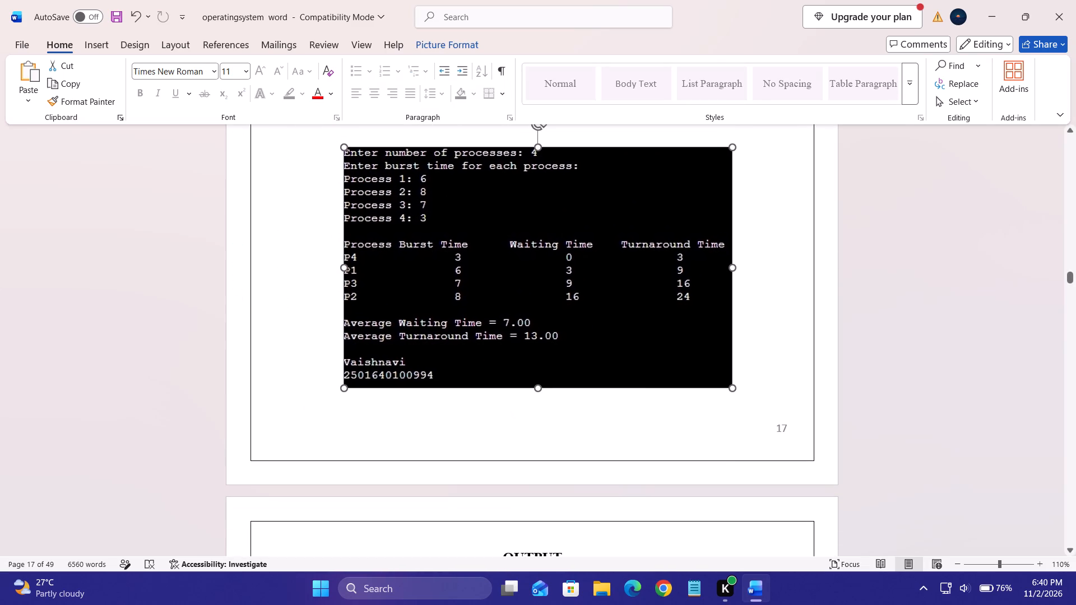
pyautogui.moveTo(541, 350); pyautogui.dragTo(543, 356)
# Delete the text-based output box and the leftover roll number line beneath the OUTPUT heading on page 18.
pyautogui.scroll(-1, 543, 356)
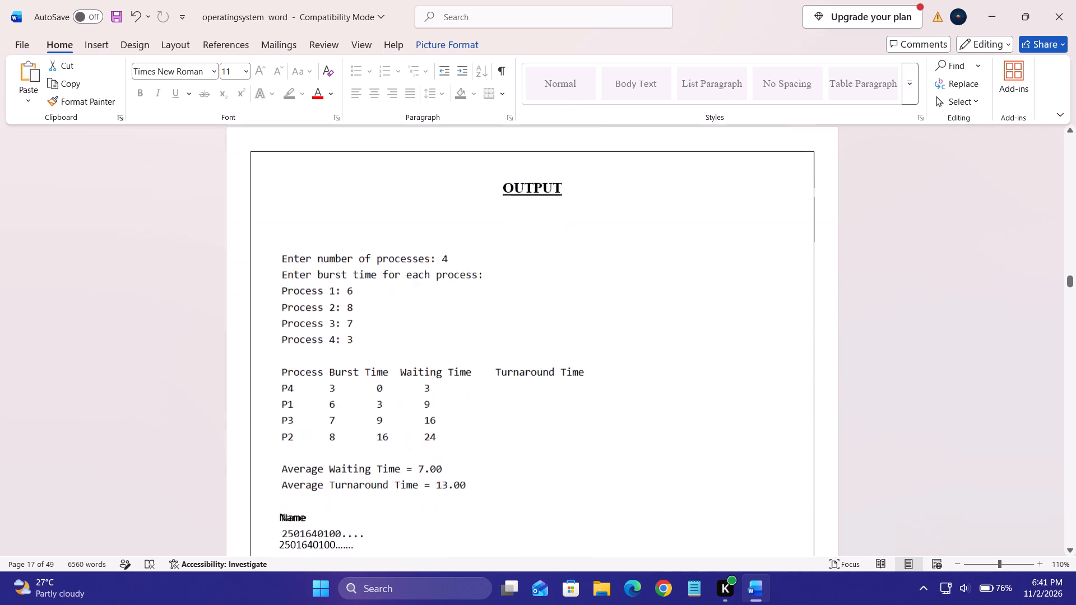
pyautogui.scroll(-1, 543, 356)
pyautogui.click(425, 473)
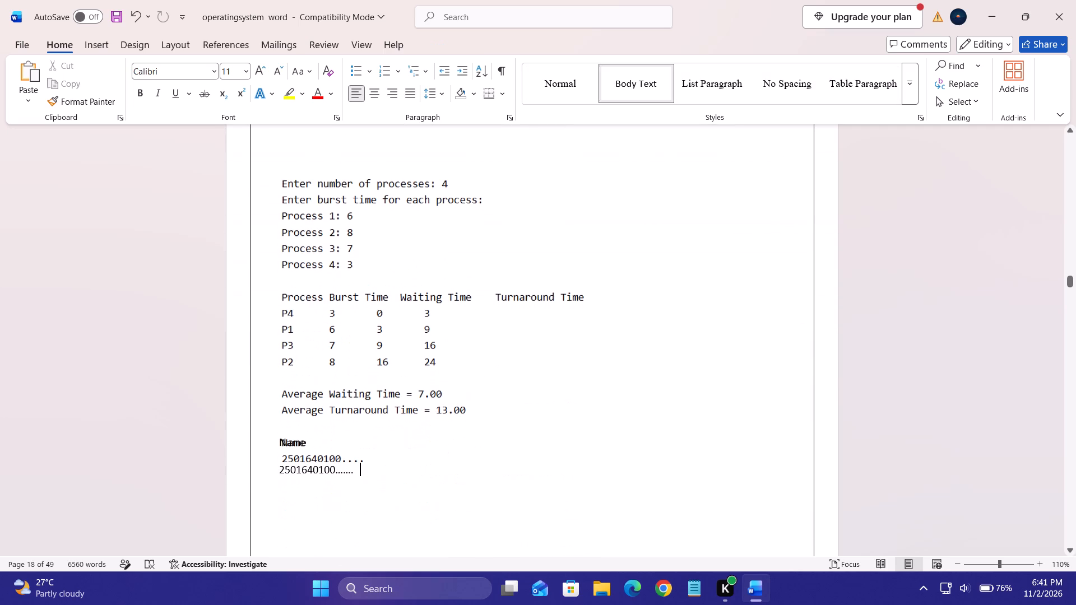
pyautogui.moveTo(375, 477); pyautogui.dragTo(335, 319)
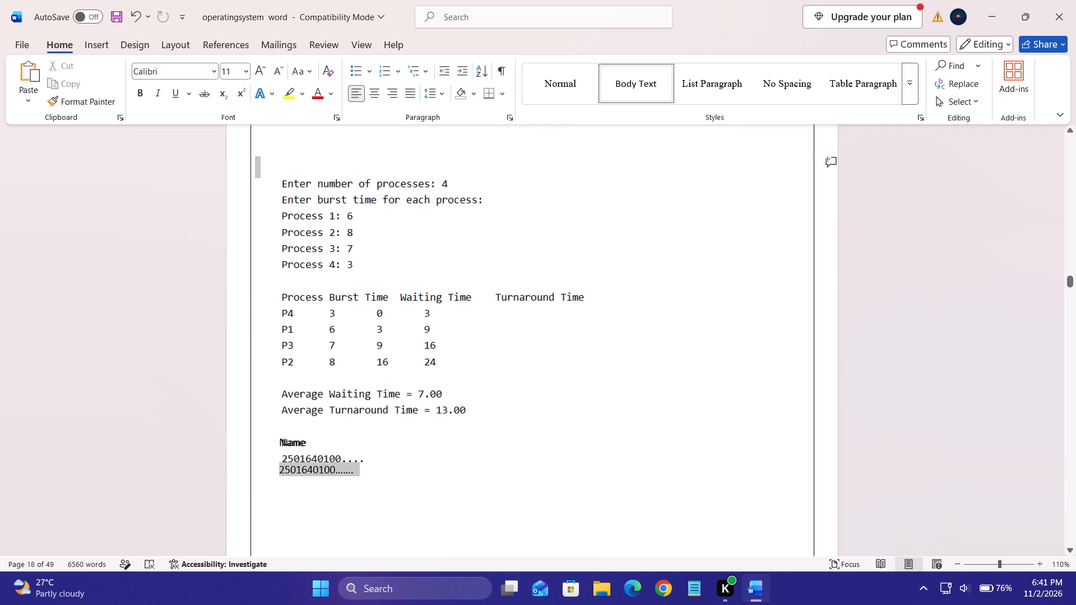
pyautogui.moveTo(335, 319); pyautogui.dragTo(307, 189)
pyautogui.click(289, 186)
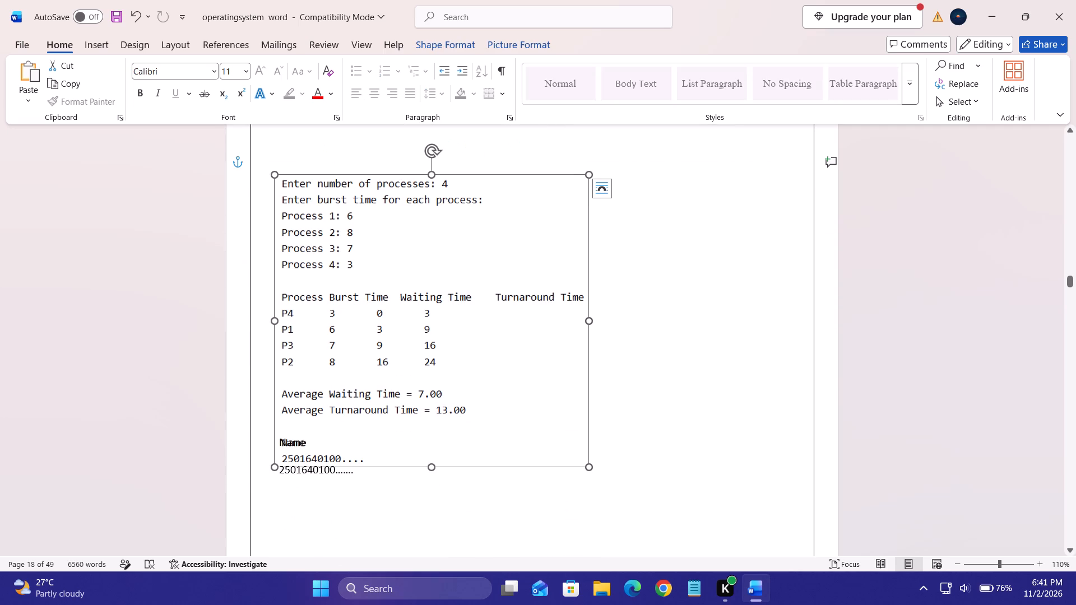
pyautogui.press('Delete')
pyautogui.moveTo(357, 191); pyautogui.dragTo(307, 182)
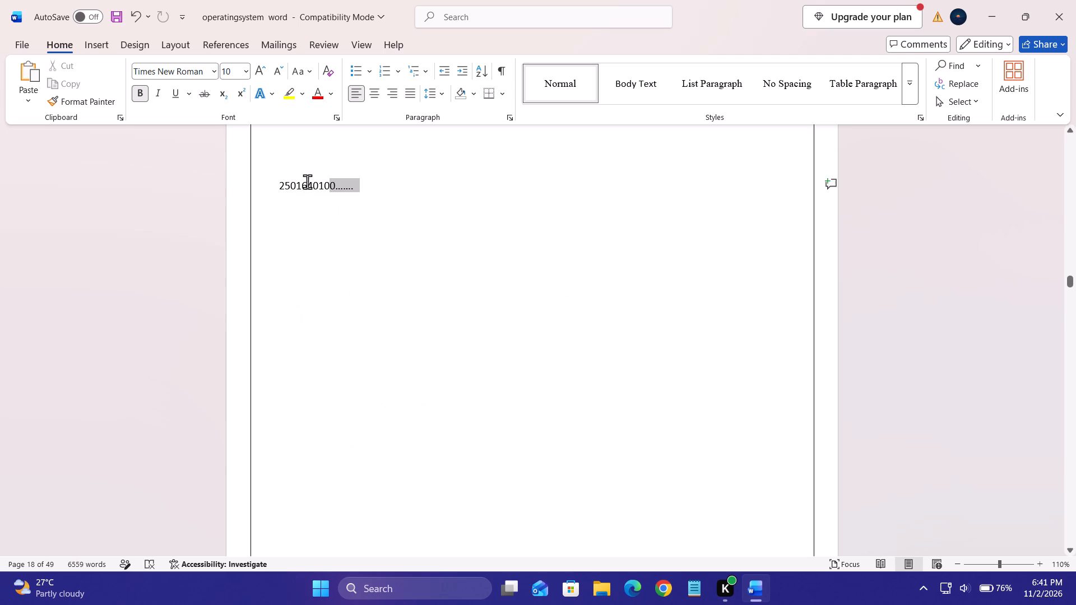
pyautogui.moveTo(307, 182); pyautogui.dragTo(284, 182)
pyautogui.press('BackSpace')
# Move the OUTPUT heading from page 18 to between the program code and the screenshot on page 17.
pyautogui.scroll(1, 284, 182)
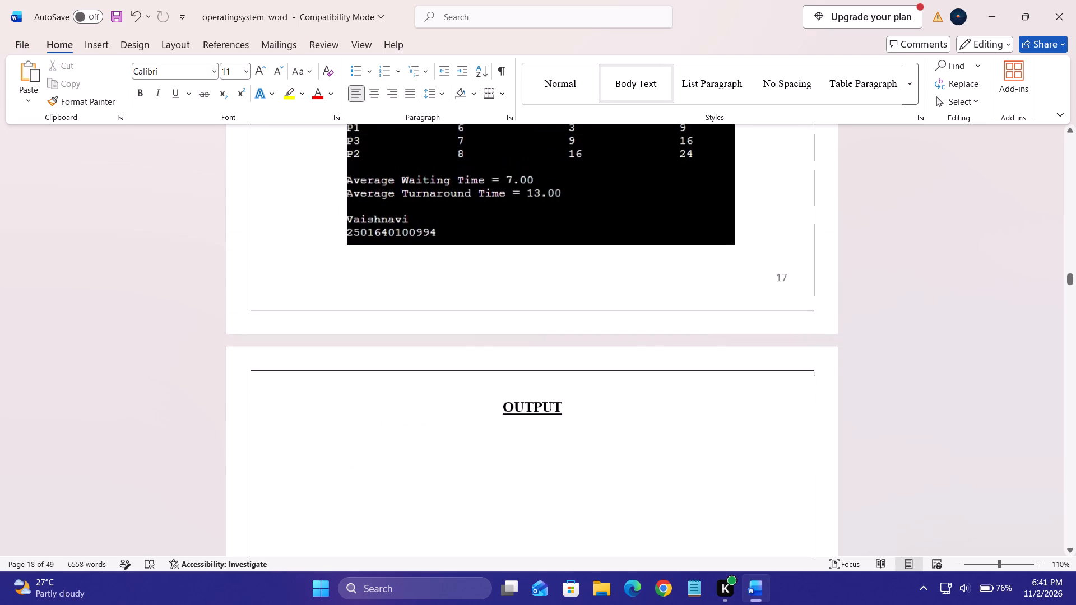
pyautogui.scroll(1, 284, 182)
pyautogui.moveTo(572, 443); pyautogui.dragTo(532, 433)
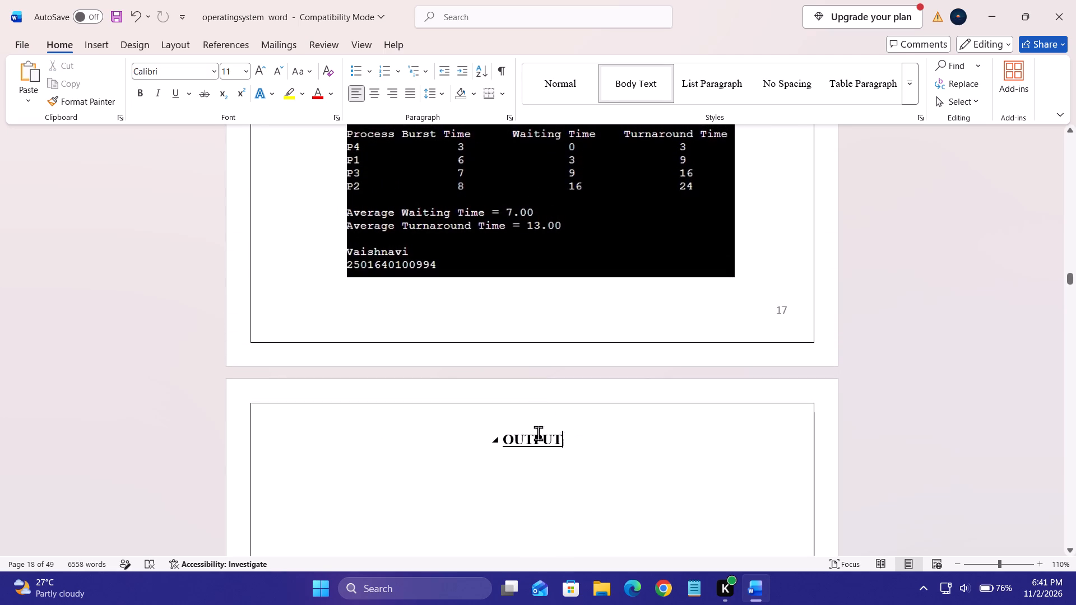
pyautogui.moveTo(532, 433); pyautogui.dragTo(504, 436)
pyautogui.hotkey('ctrl', 'x')
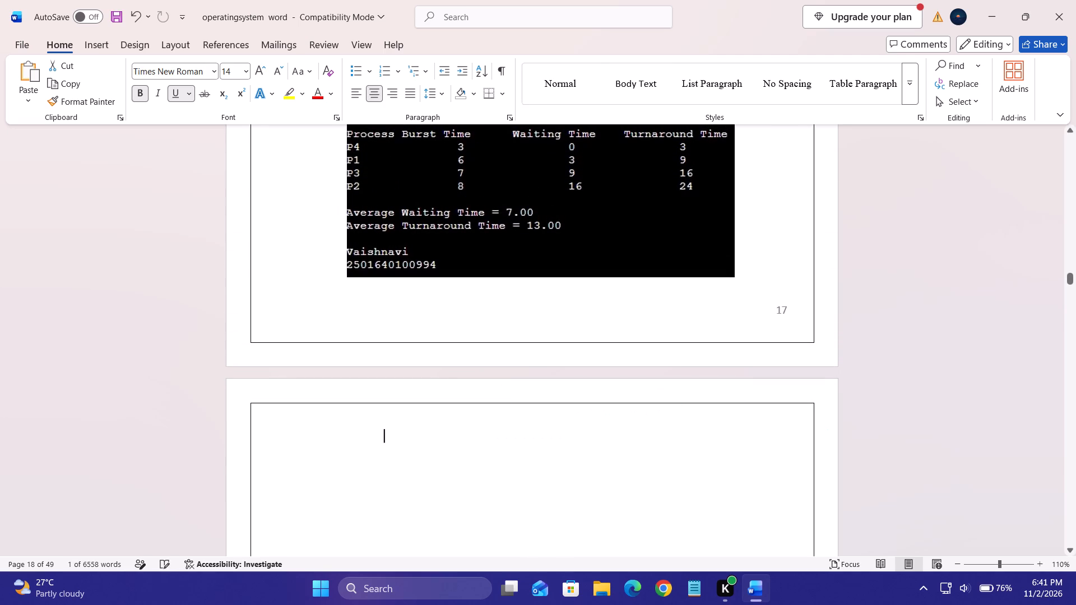
pyautogui.scroll(4, 504, 436)
pyautogui.click(393, 264)
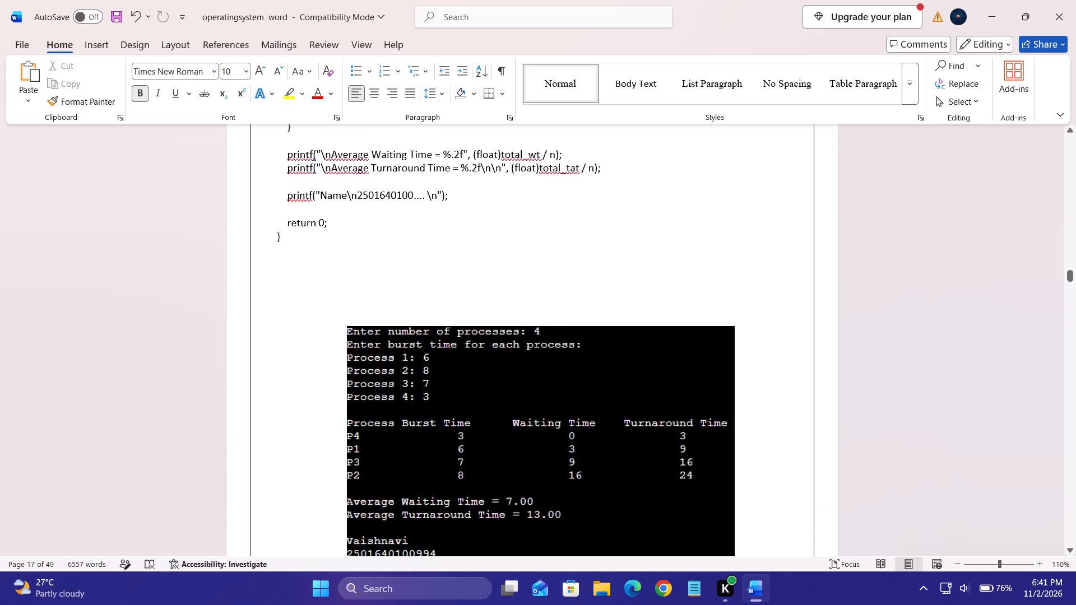
pyautogui.hotkey('ctrl', 'v')
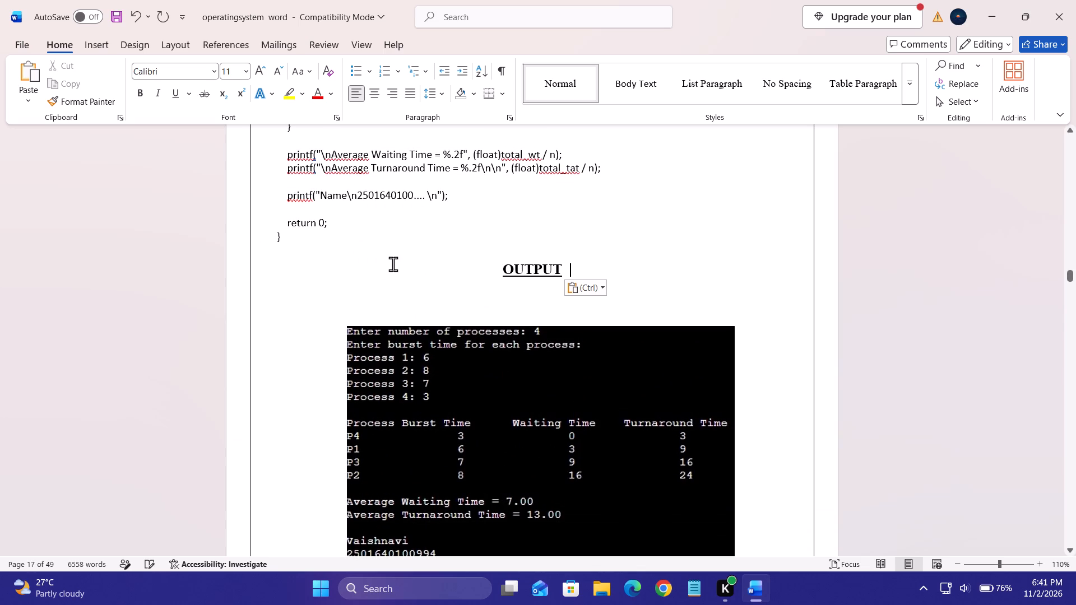
# Move the output screenshot up closer beneath the OUTPUT heading and insert a blank line before the heading.
pyautogui.click(519, 355)
pyautogui.moveTo(519, 355); pyautogui.dragTo(519, 330)
pyautogui.click(498, 273)
pyautogui.click(514, 361)
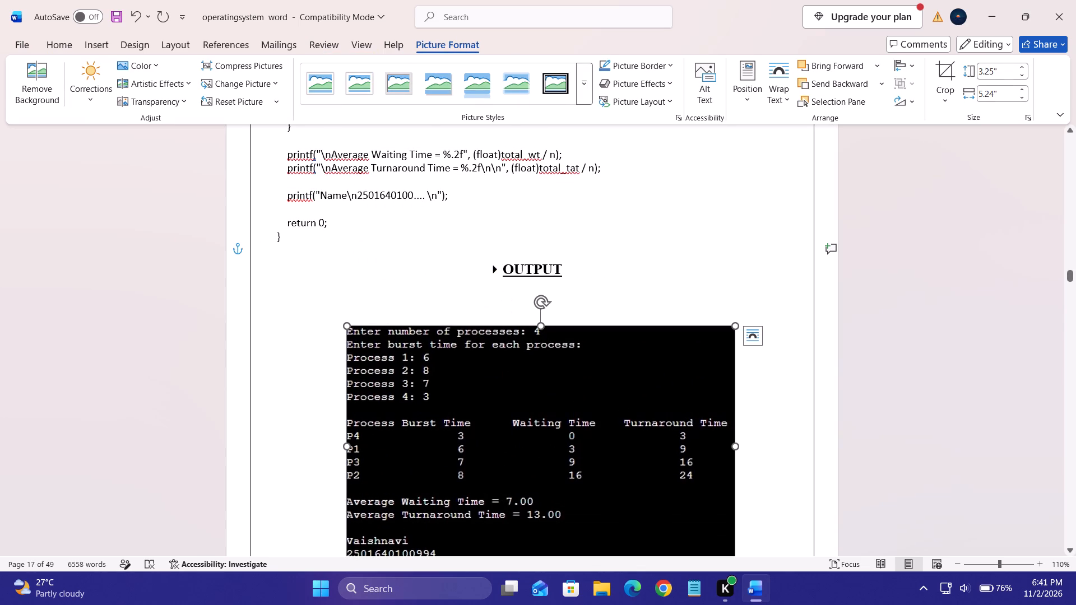
pyautogui.moveTo(514, 361); pyautogui.dragTo(514, 336)
pyautogui.click(500, 261)
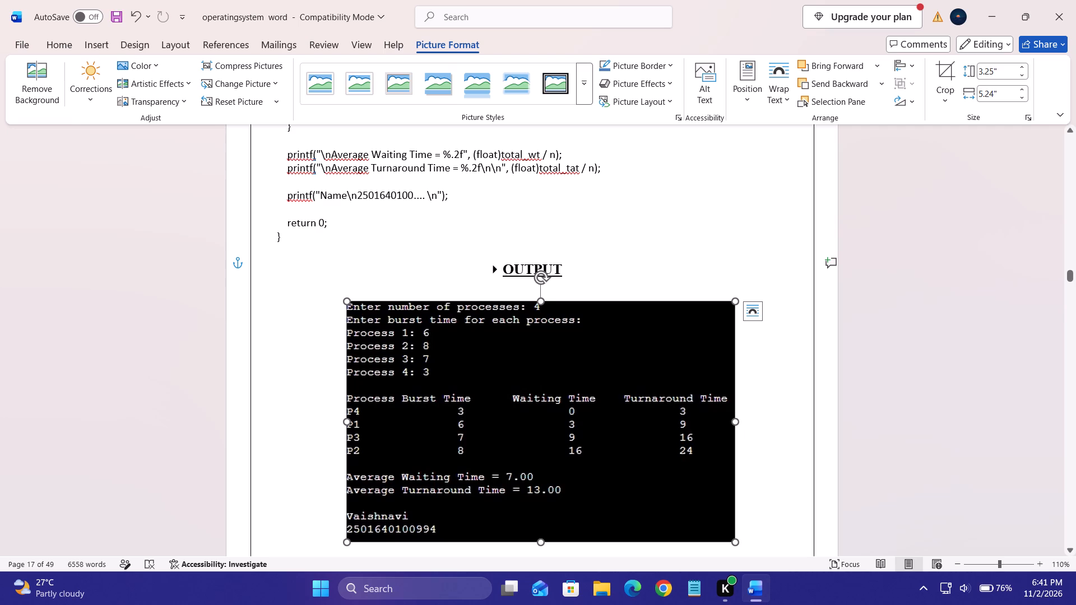
pyautogui.press('Return')
# Show the formatting marks and delete the blank paragraphs and section break on page 18 to remove the empty page.
pyautogui.scroll(-1, 500, 261)
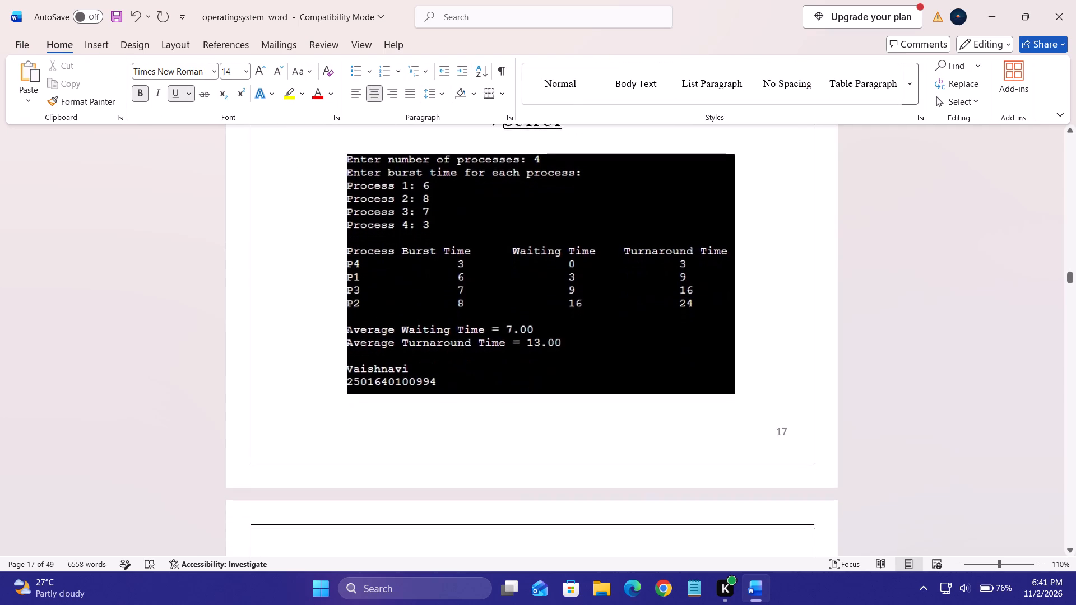
pyautogui.scroll(-1, 500, 261)
pyautogui.click(500, 328)
pyautogui.scroll(-2, 500, 328)
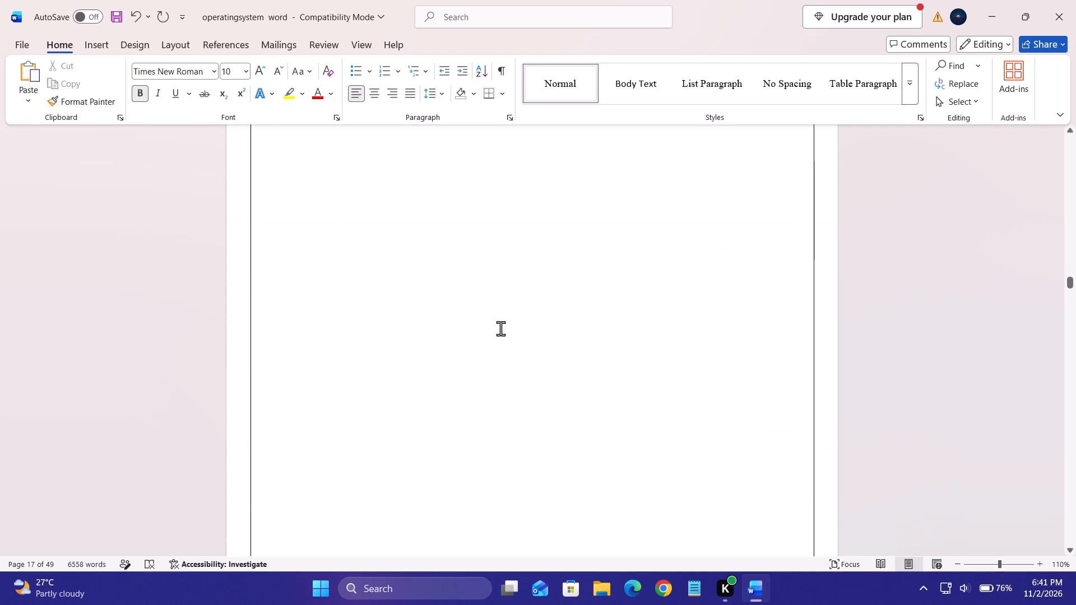
pyautogui.scroll(-3, 500, 328)
pyautogui.scroll(6, 500, 328)
pyautogui.click(497, 74)
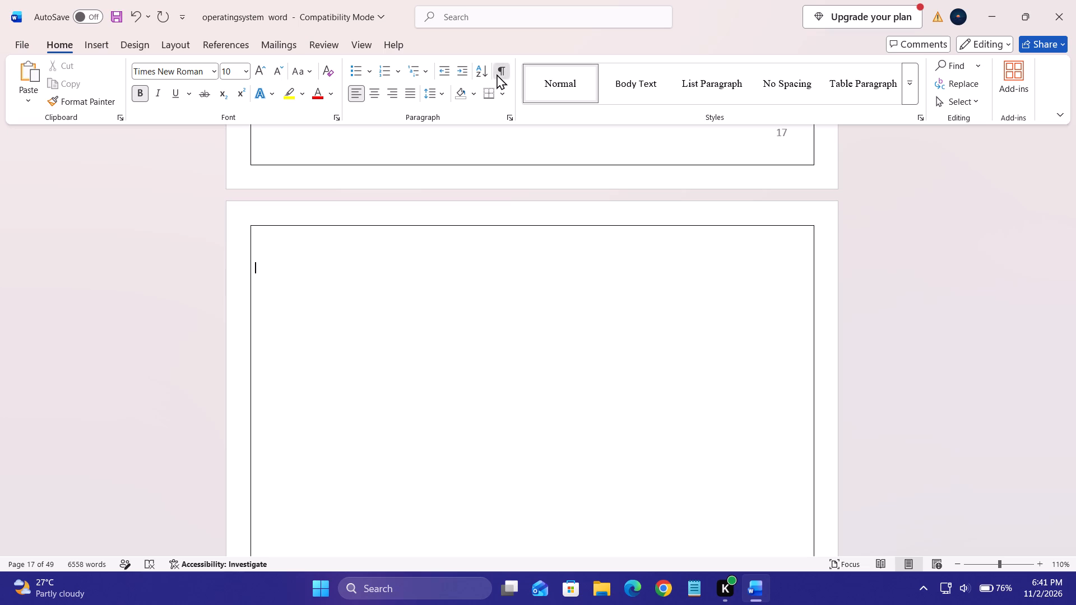
pyautogui.moveTo(800, 304); pyautogui.dragTo(790, 300)
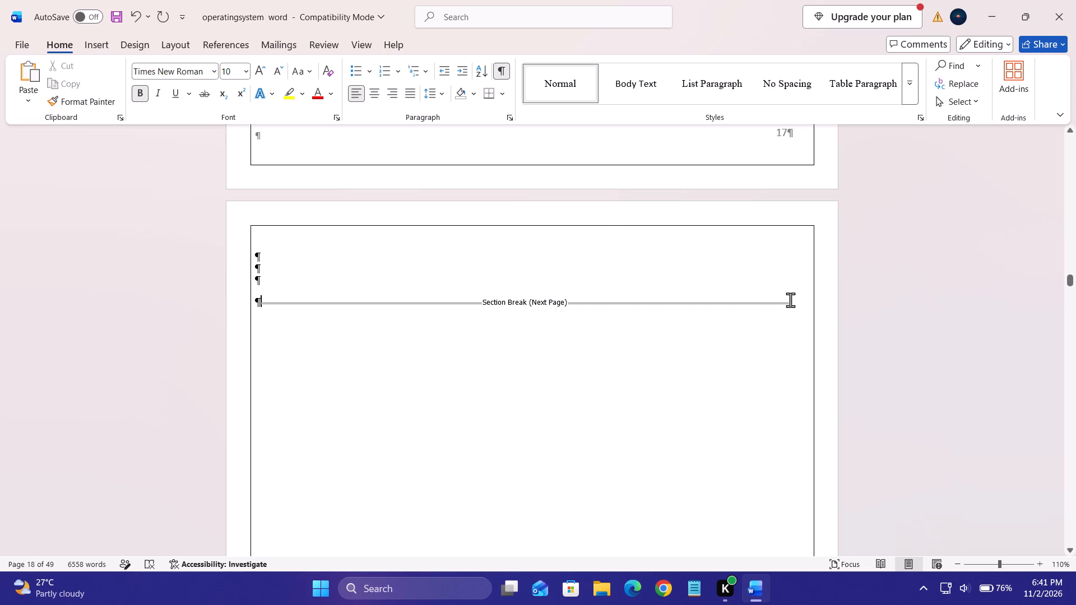
pyautogui.moveTo(790, 300); pyautogui.dragTo(268, 220)
pyautogui.press('Delete')
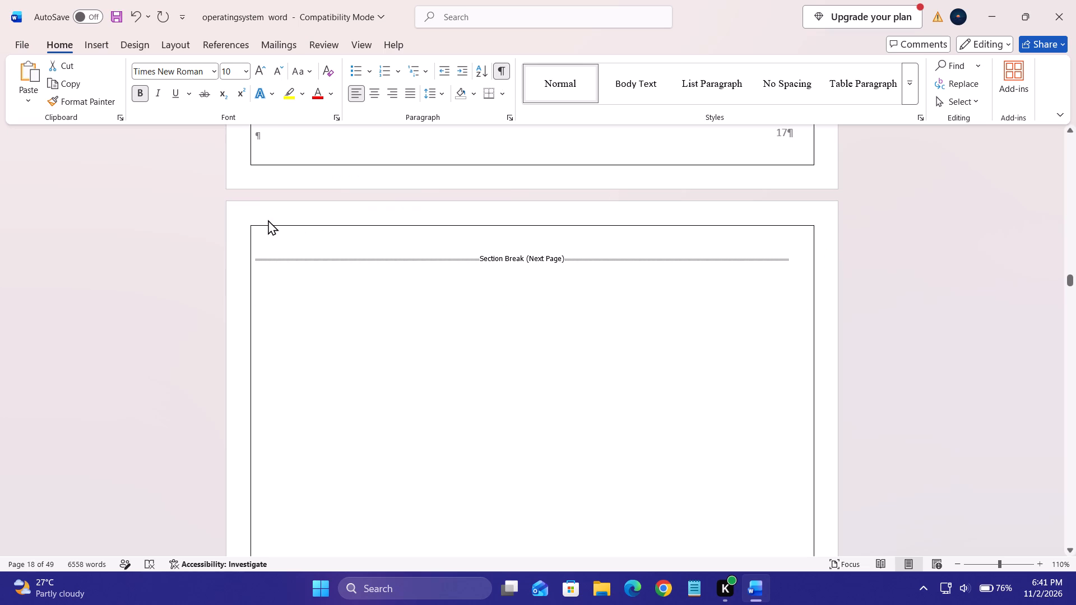
pyautogui.press('Delete')
# Check the end of page 17 and the start of Experiment No. 3(A) on the following page.
pyautogui.scroll(-1, 379, 267)
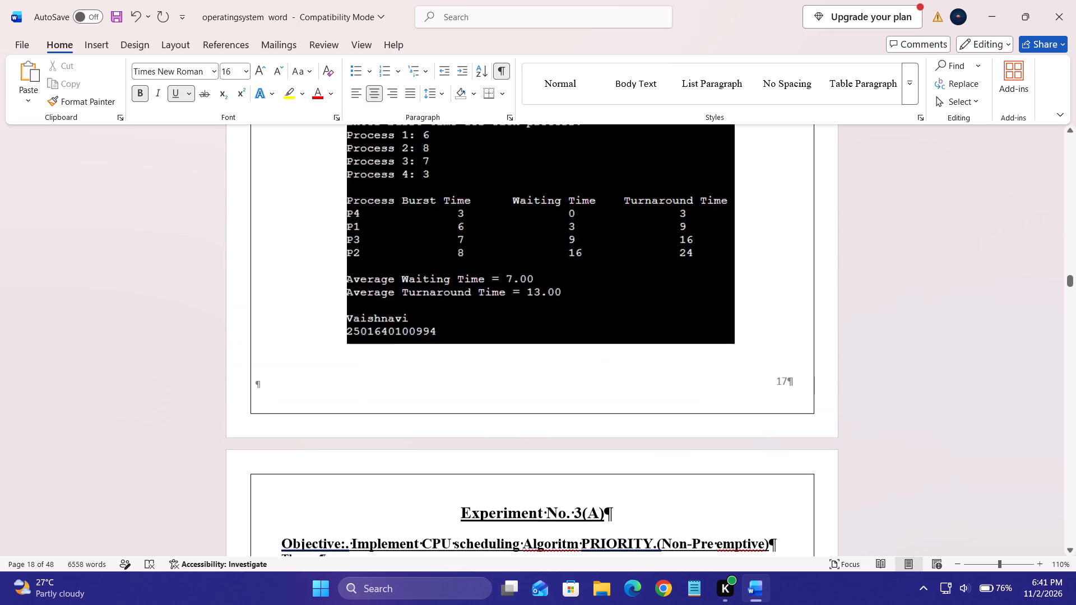
pyautogui.scroll(-1, 379, 267)
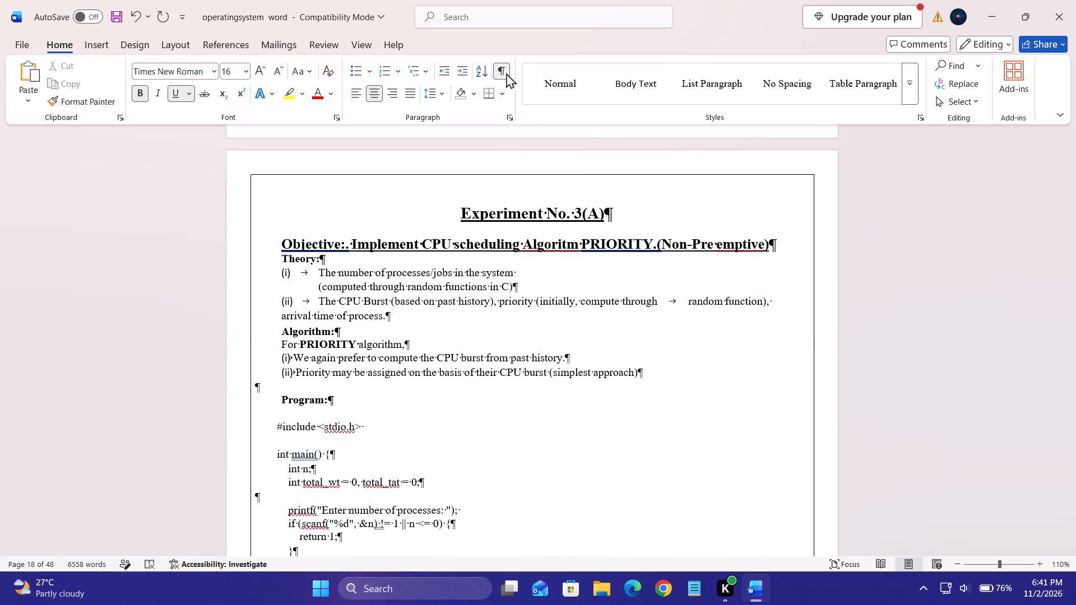
# Hide the formatting marks in the document.
pyautogui.click(505, 72)
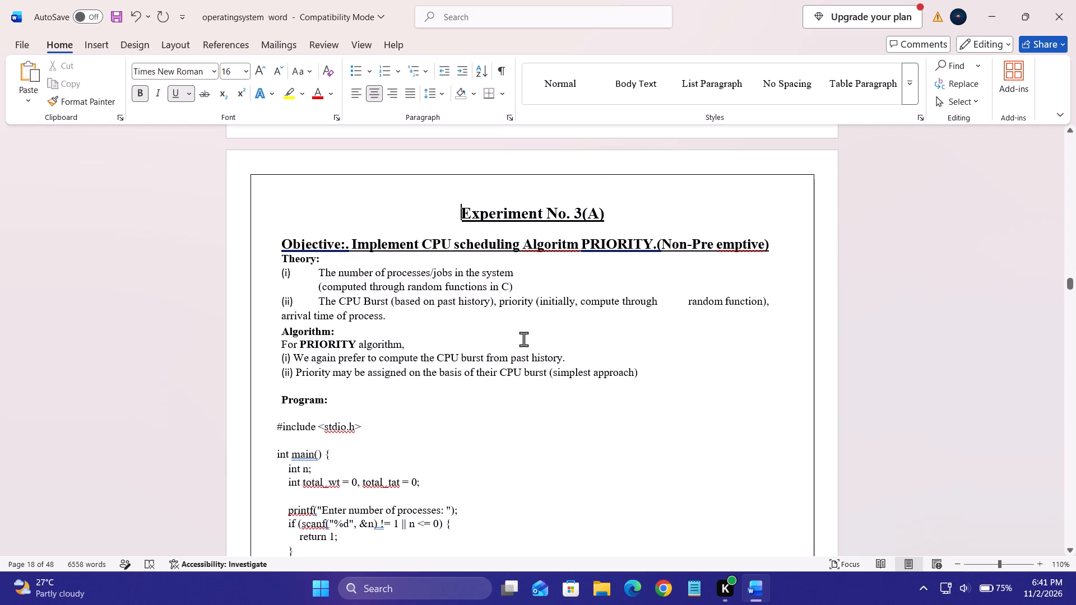
# Select the priority scheduling output screenshot on page 20, in Experiment No. 3(A).
pyautogui.scroll(-3, 523, 339)
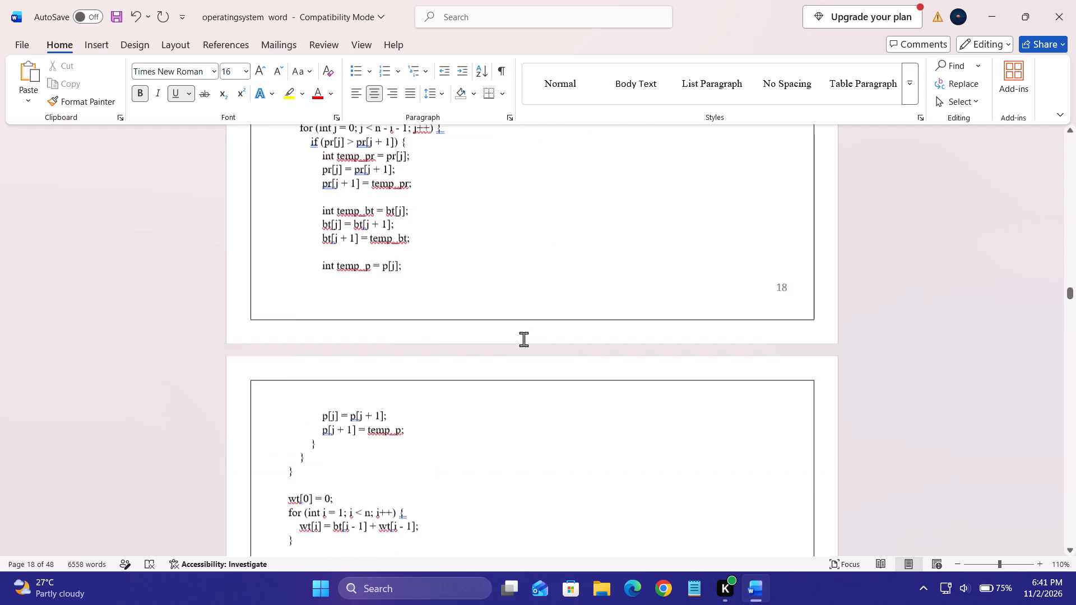
pyautogui.scroll(-6, 523, 339)
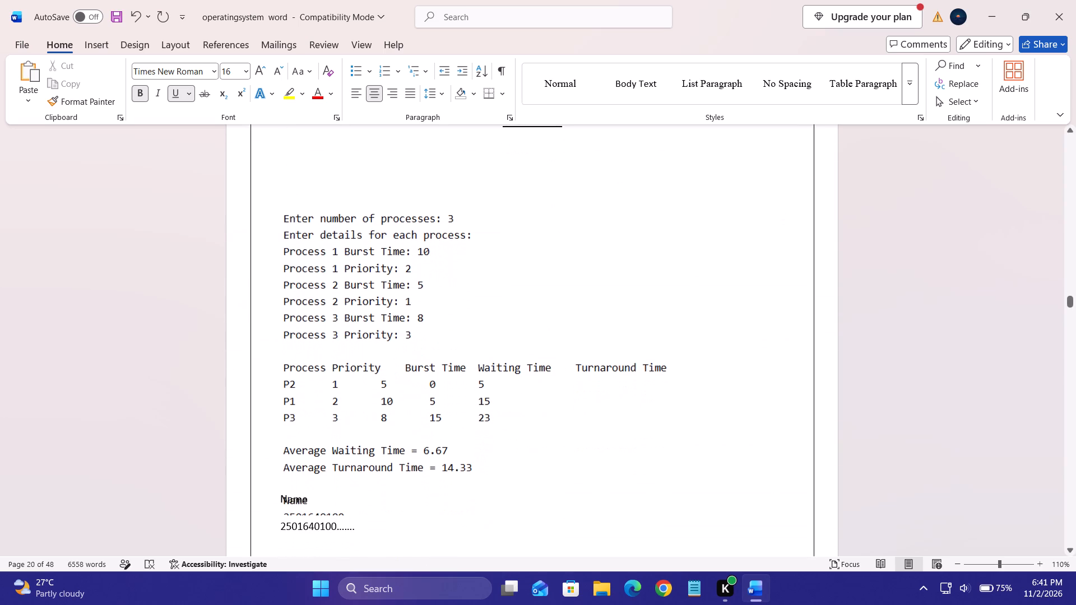
pyautogui.click(523, 339)
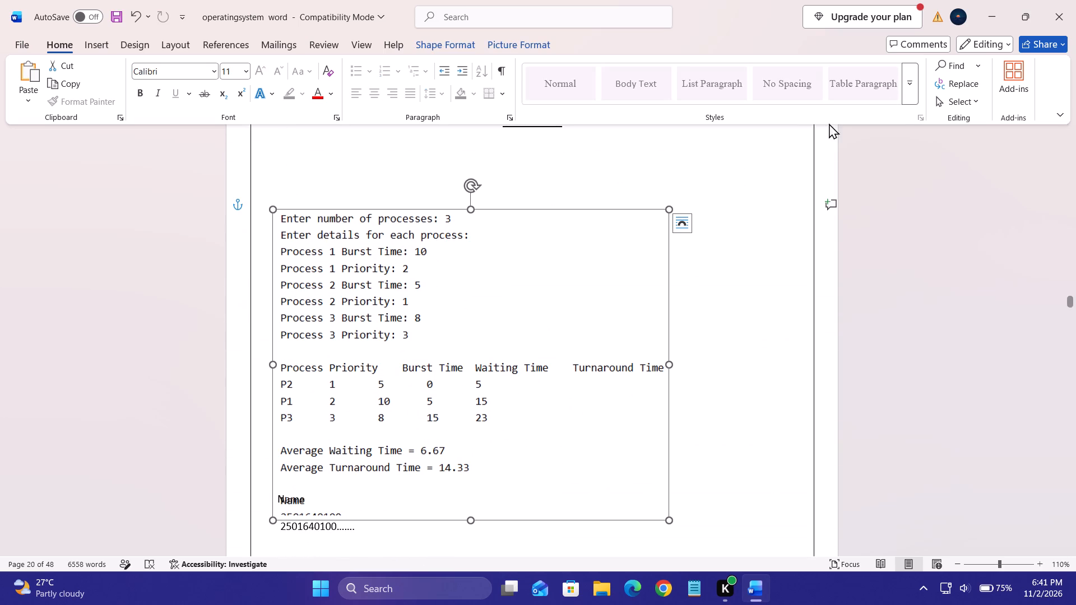
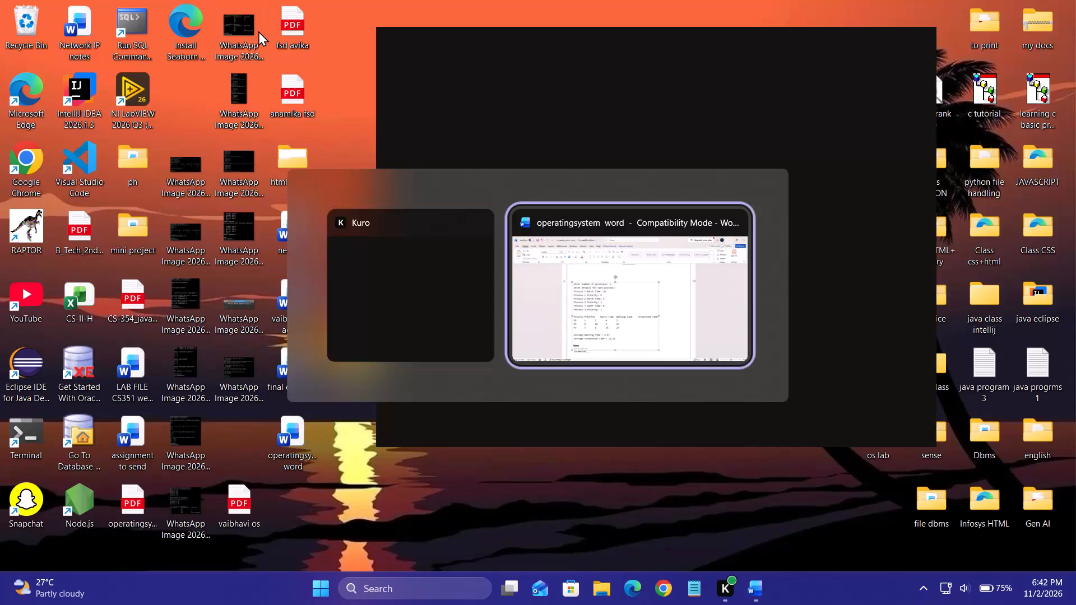
# Add blank lines after the closing brace of the priority scheduling program on page 19 and paste the copied output screenshot there.
pyautogui.scroll(5, 457, 253)
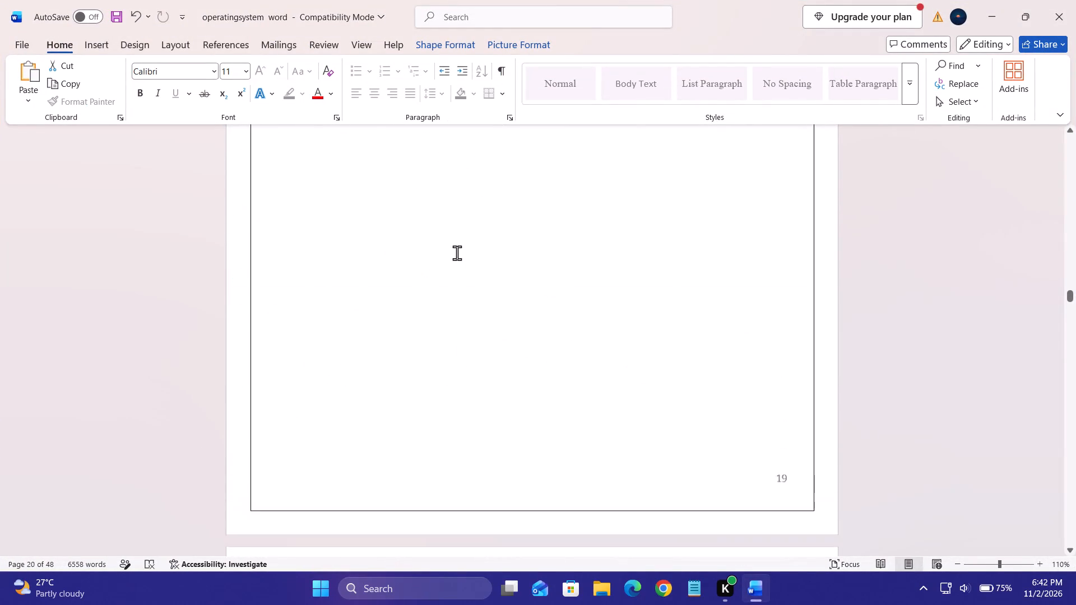
pyautogui.scroll(1, 457, 253)
pyautogui.click(398, 324)
pyautogui.click(381, 346)
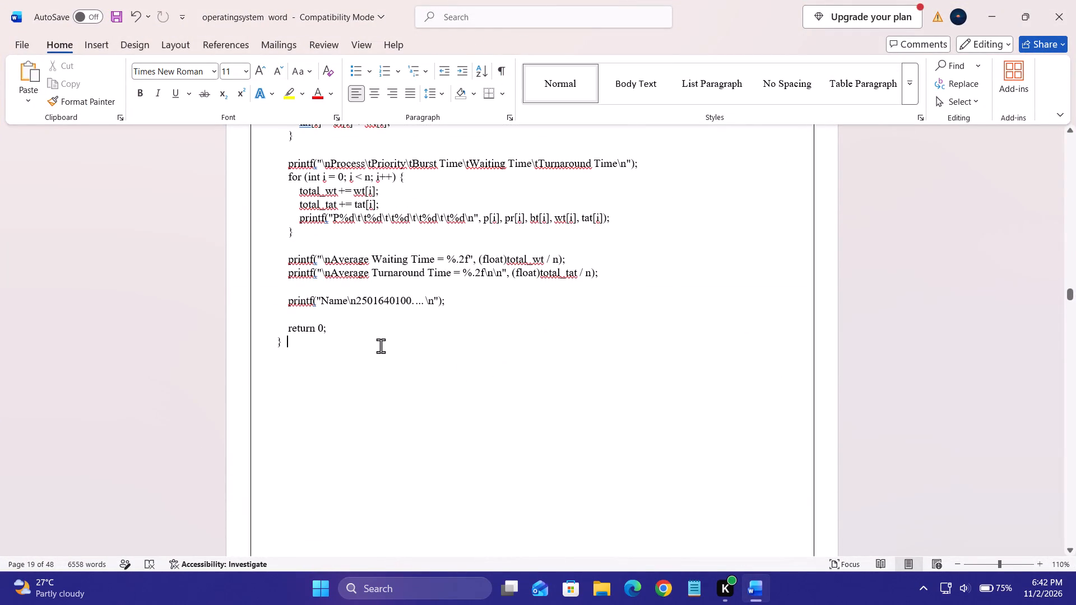
pyautogui.press('Return')
pyautogui.press('Return')
pyautogui.press('Return')
pyautogui.hotkey('ctrl', 'v')
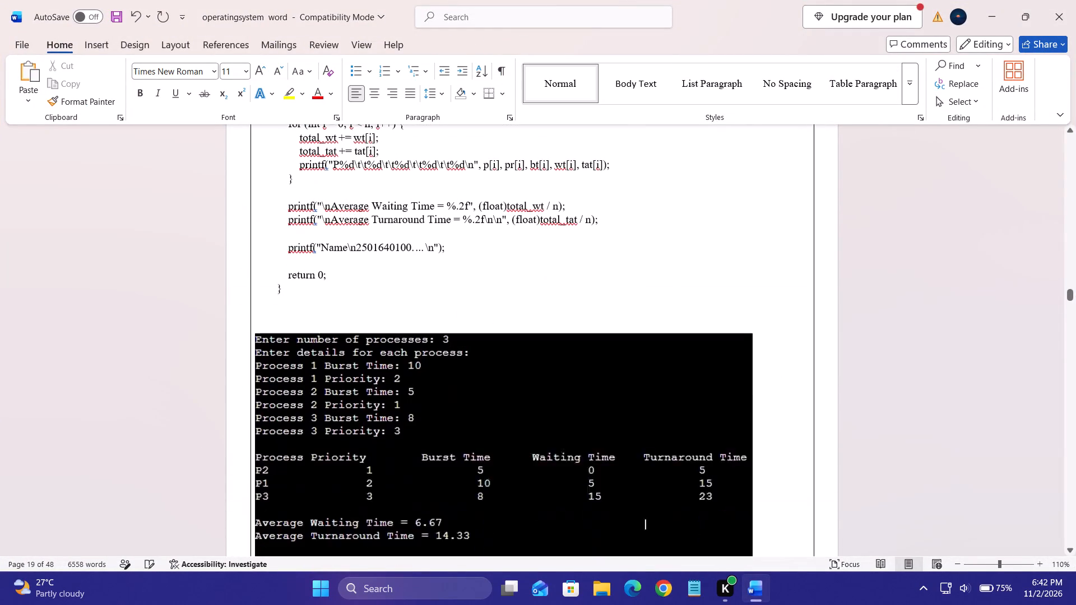
# Open the text wrapping options for the pasted priority scheduling output screenshot.
pyautogui.rightClick(420, 369)
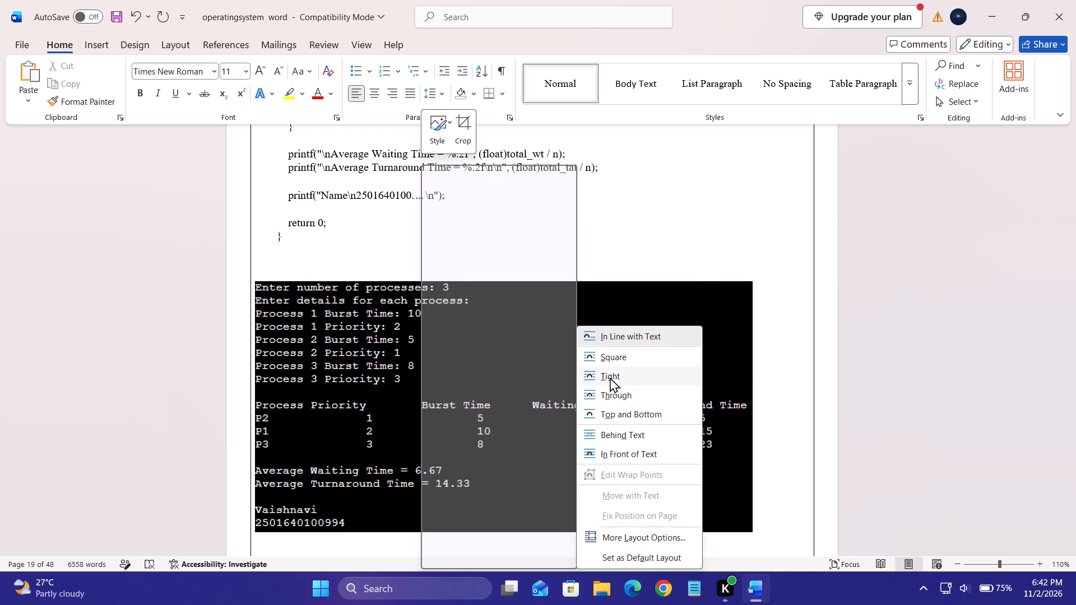
# Set the output screenshot on page 19 to Tight text wrapping and position it below the program code, near the page's bottom.
pyautogui.click(610, 377)
pyautogui.moveTo(556, 407); pyautogui.dragTo(574, 423)
pyautogui.scroll(-1, 574, 423)
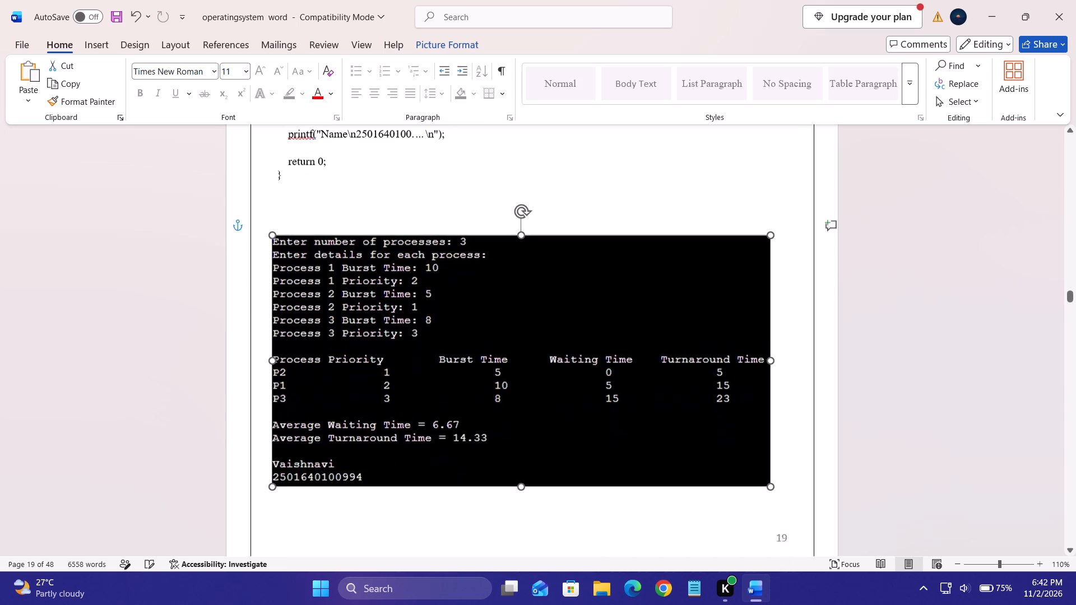
pyautogui.scroll(-1, 574, 423)
pyautogui.moveTo(568, 353); pyautogui.dragTo(593, 383)
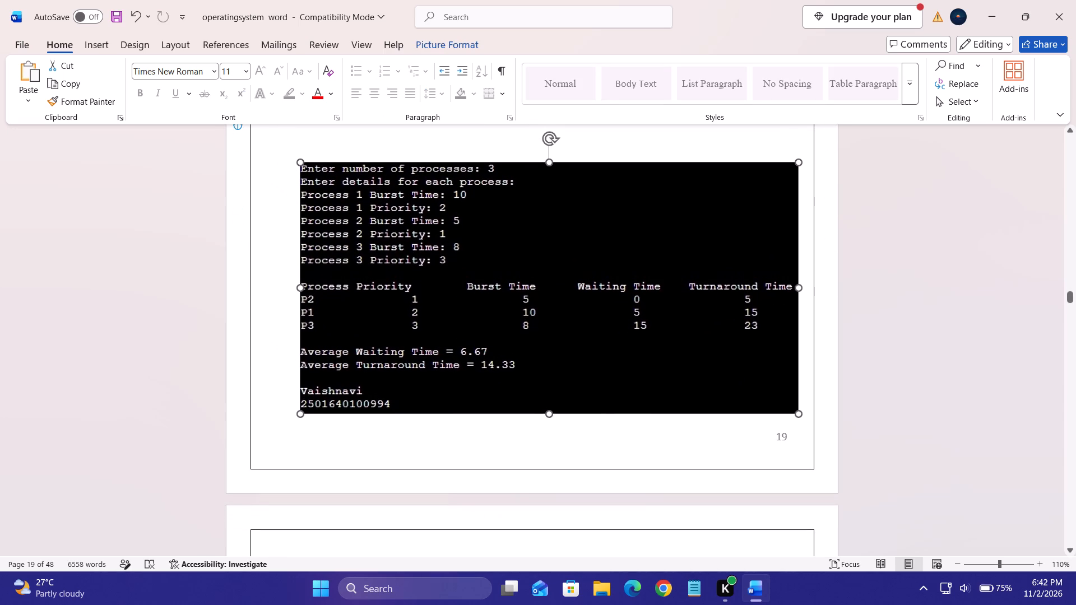
pyautogui.moveTo(593, 383); pyautogui.dragTo(577, 386)
pyautogui.scroll(1, 592, 345)
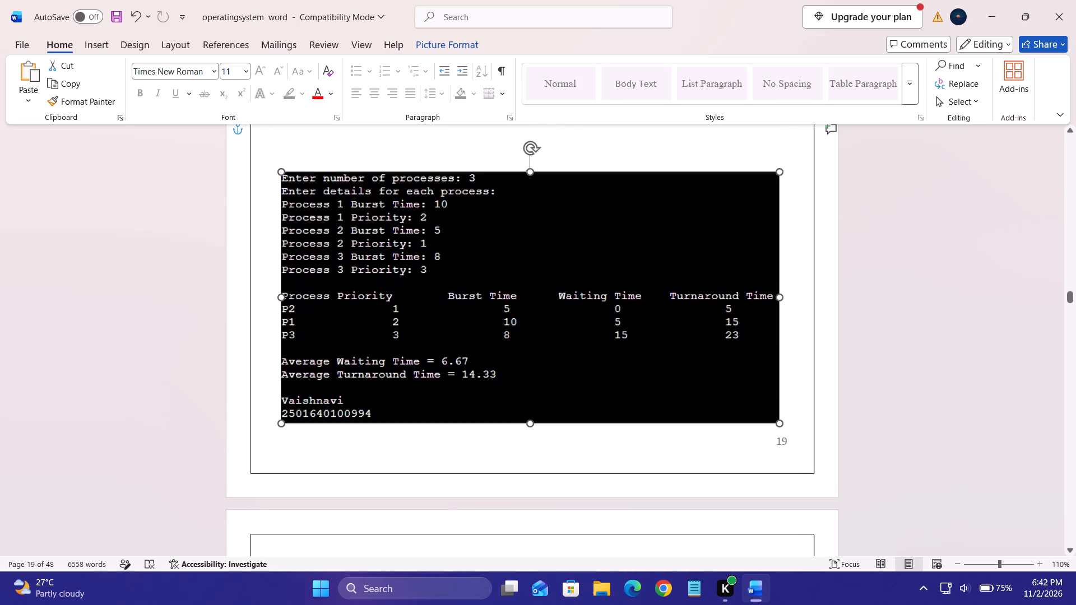
# Move the OUTPUT heading from the top of page 20 to between the program code and the screenshot on page 19.
pyautogui.scroll(-1, 592, 343)
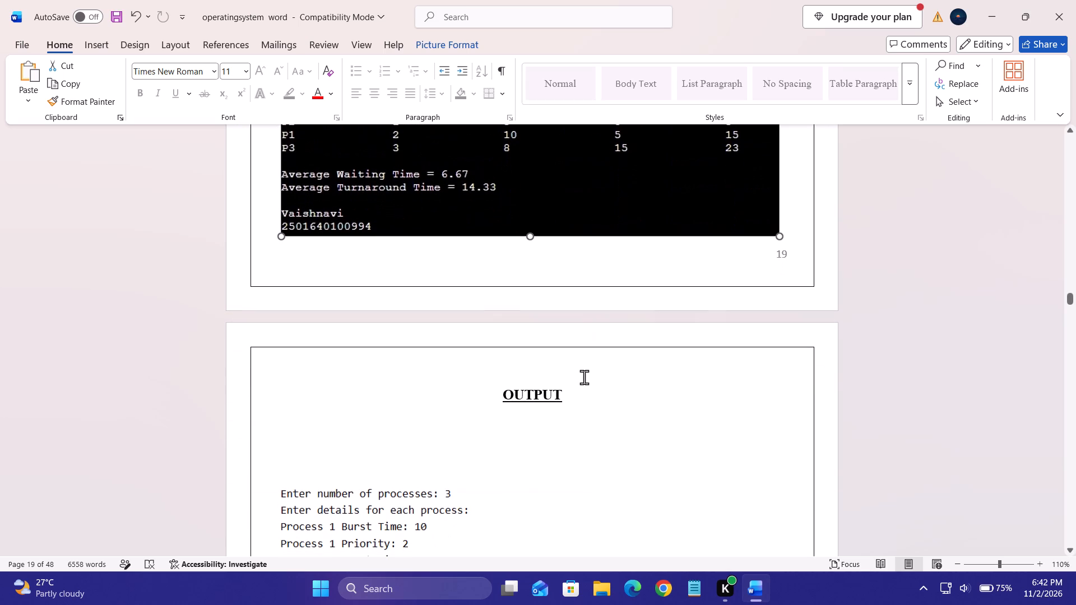
pyautogui.click(584, 377)
pyautogui.moveTo(577, 388); pyautogui.dragTo(494, 392)
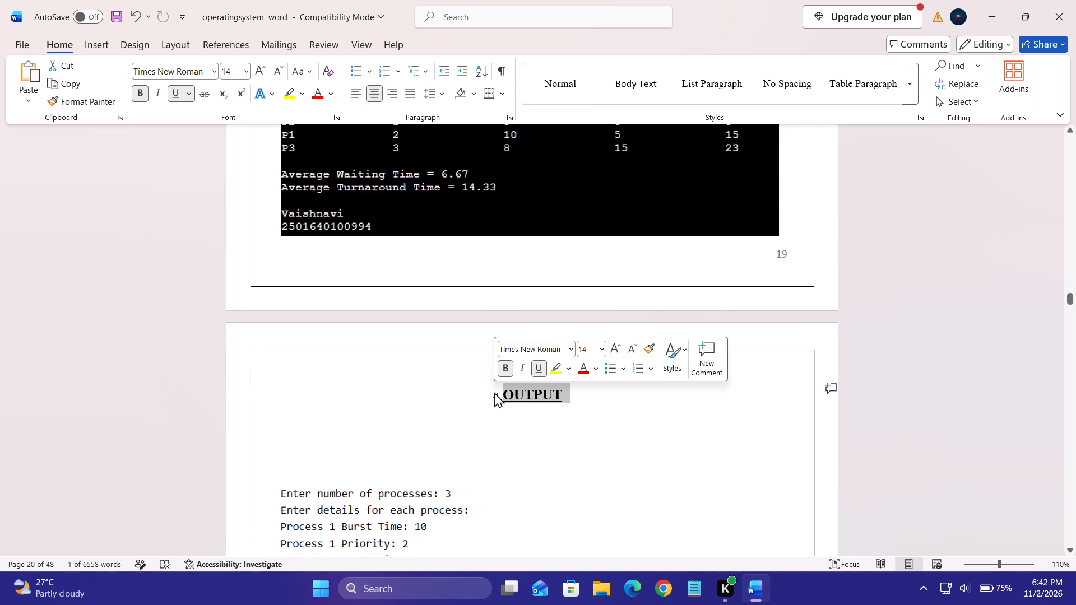
pyautogui.hotkey('ctrl', 'x')
pyautogui.scroll(3, 494, 392)
pyautogui.click(495, 436)
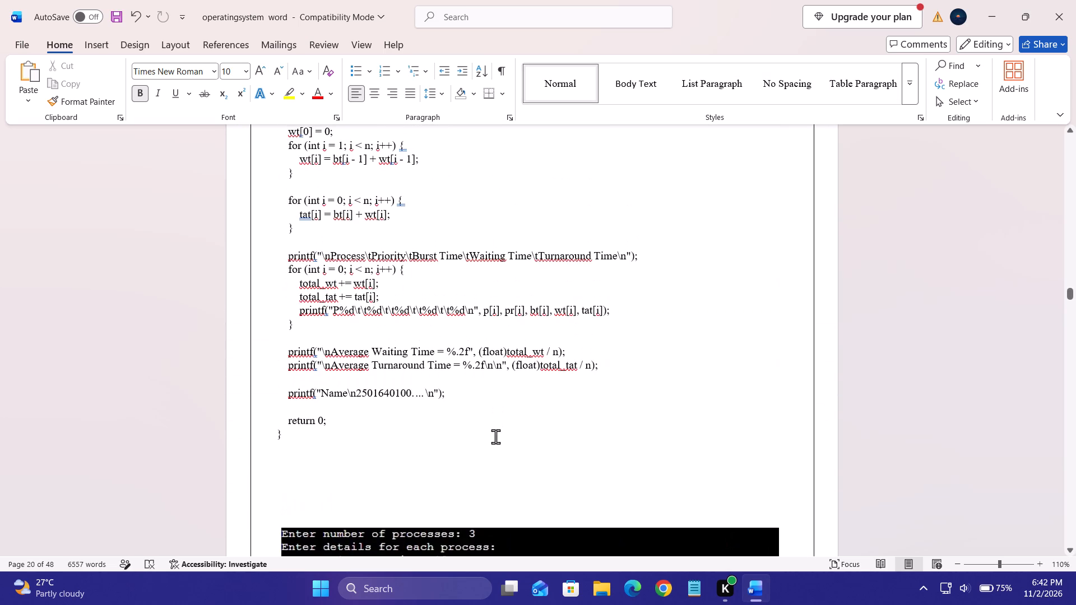
pyautogui.click(479, 477)
pyautogui.click(471, 504)
pyautogui.click(447, 507)
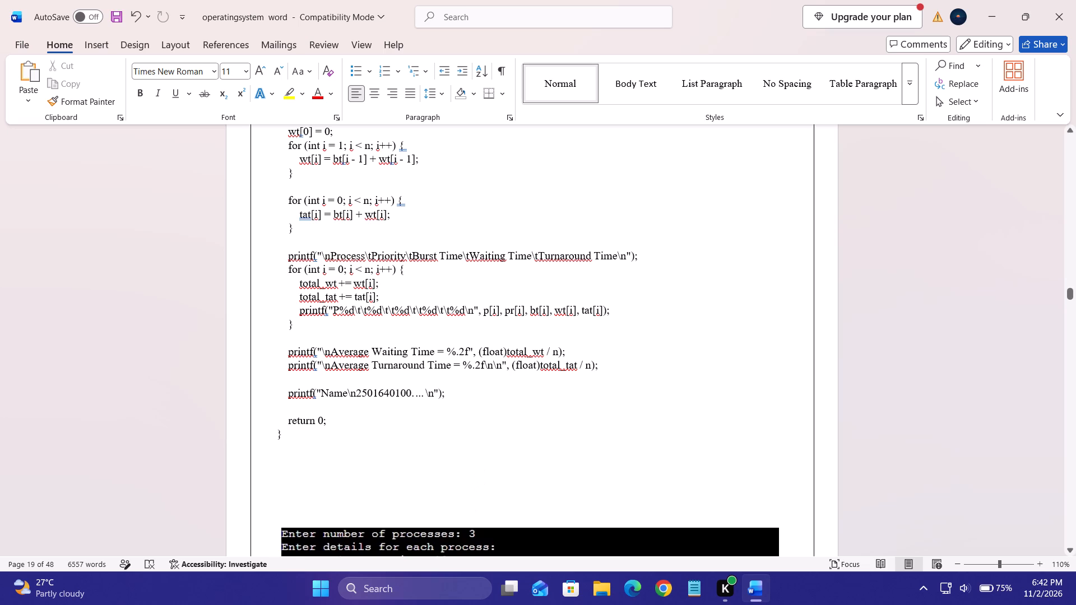
pyautogui.hotkey('ctrl', 'v')
# Move the output screenshot on page 19 up directly beneath the OUTPUT heading.
pyautogui.scroll(-1, 535, 490)
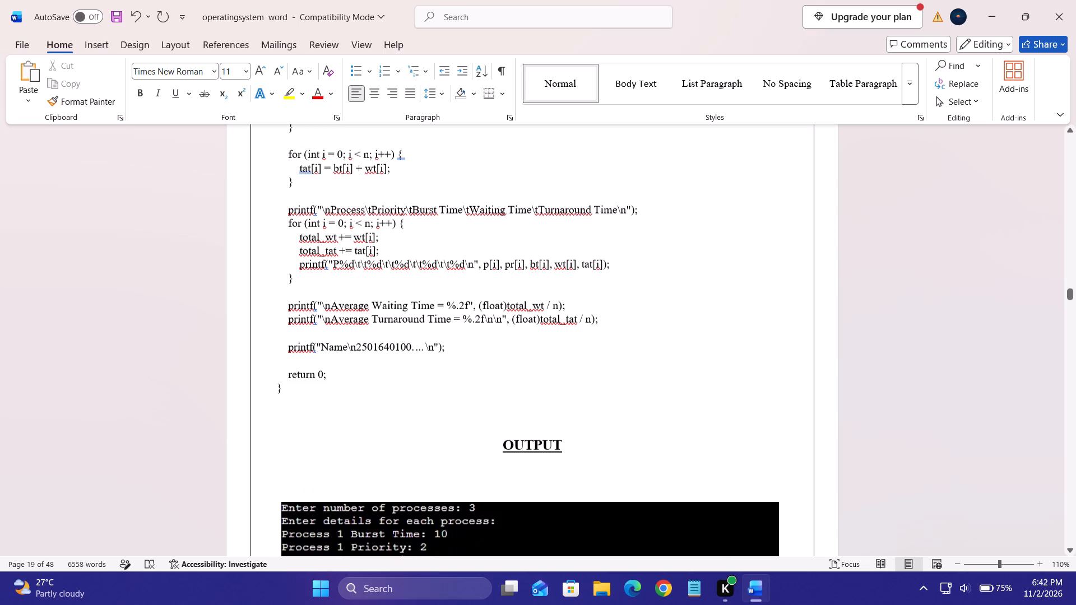
pyautogui.moveTo(522, 505); pyautogui.dragTo(526, 468)
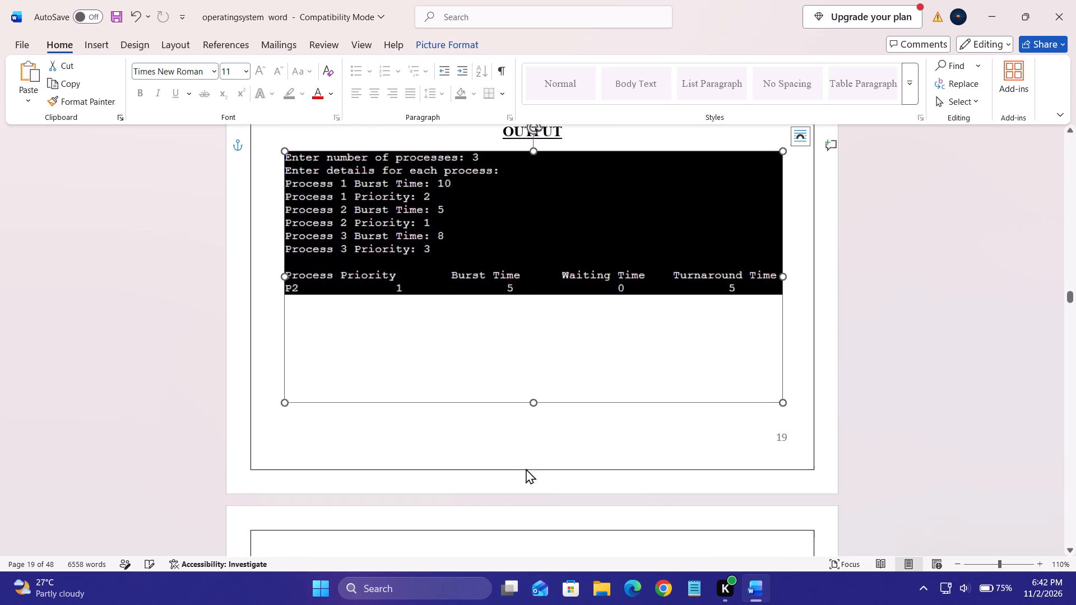
# Remove the extra blank line above the OUTPUT heading on page 19 and centre the heading.
pyautogui.scroll(1, 504, 412)
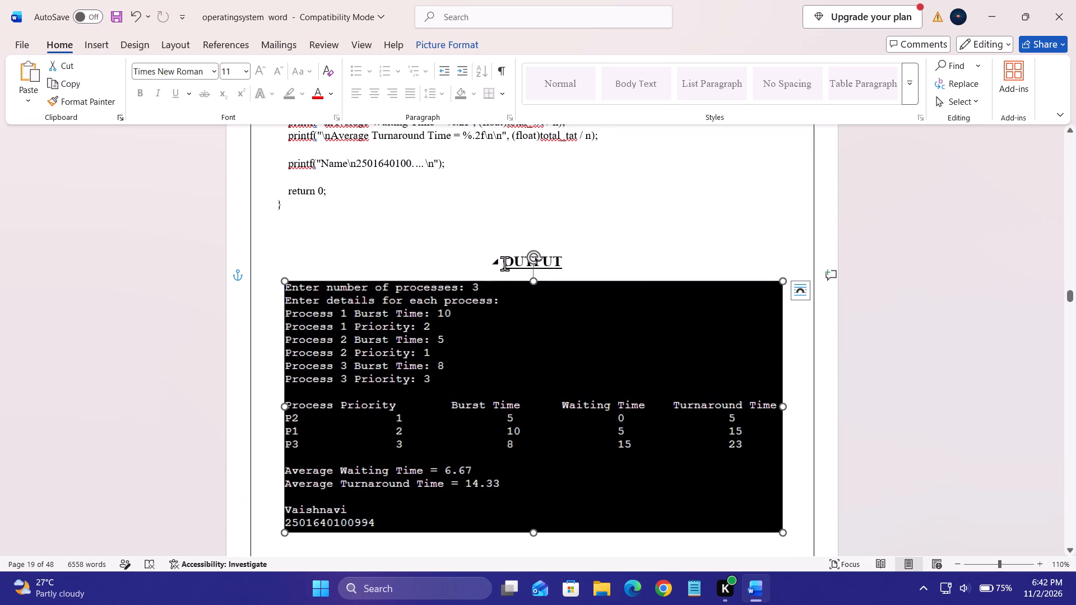
pyautogui.click(504, 262)
pyautogui.press('BackSpace')
pyautogui.press('BackSpace')
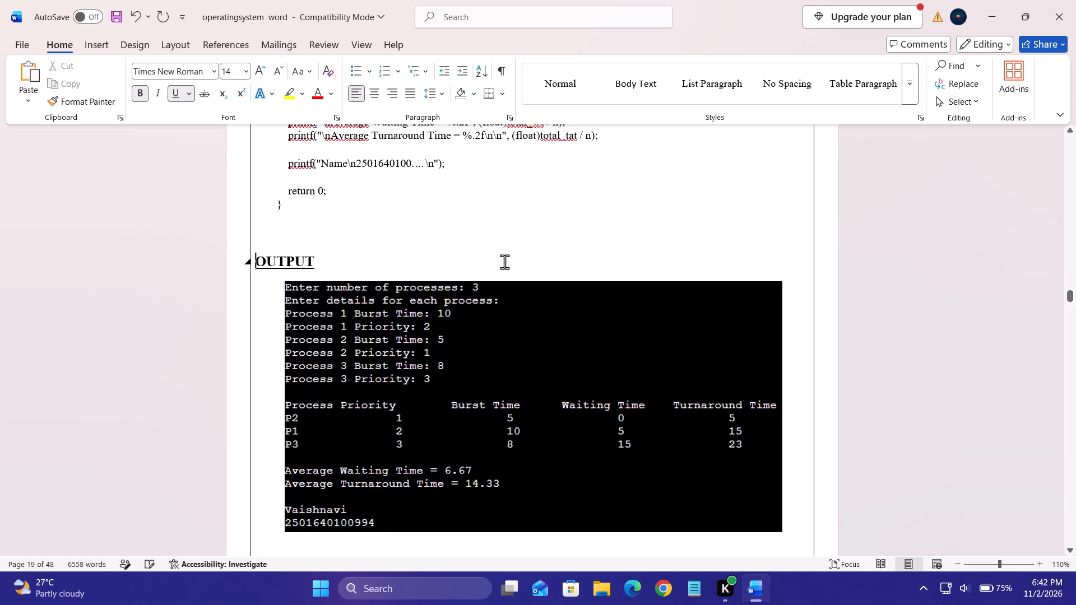
pyautogui.press('BackSpace')
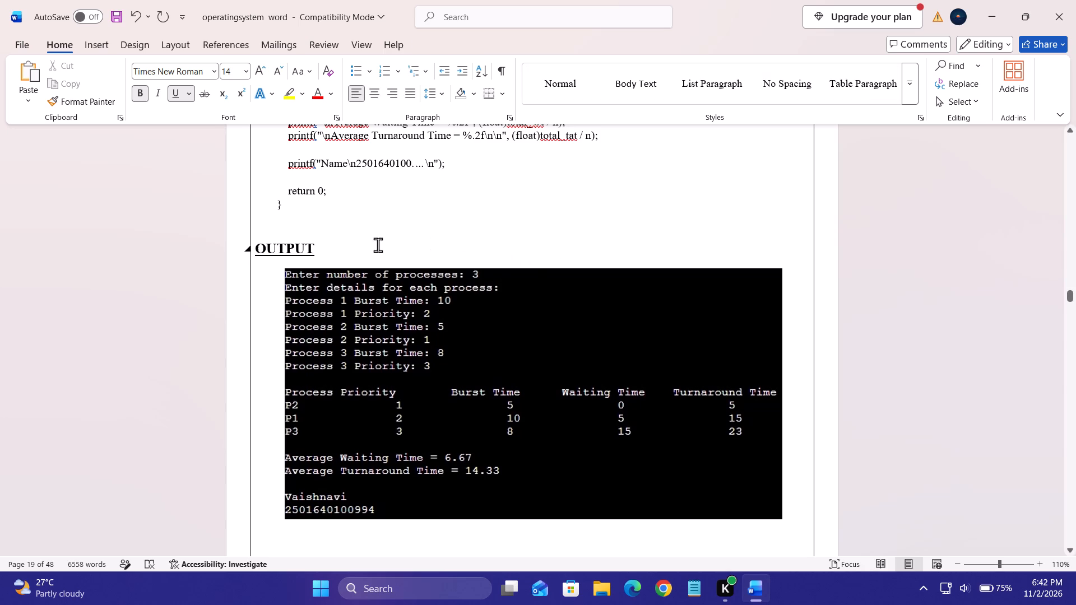
pyautogui.click(341, 249)
pyautogui.moveTo(258, 248); pyautogui.dragTo(316, 247)
pyautogui.click(374, 96)
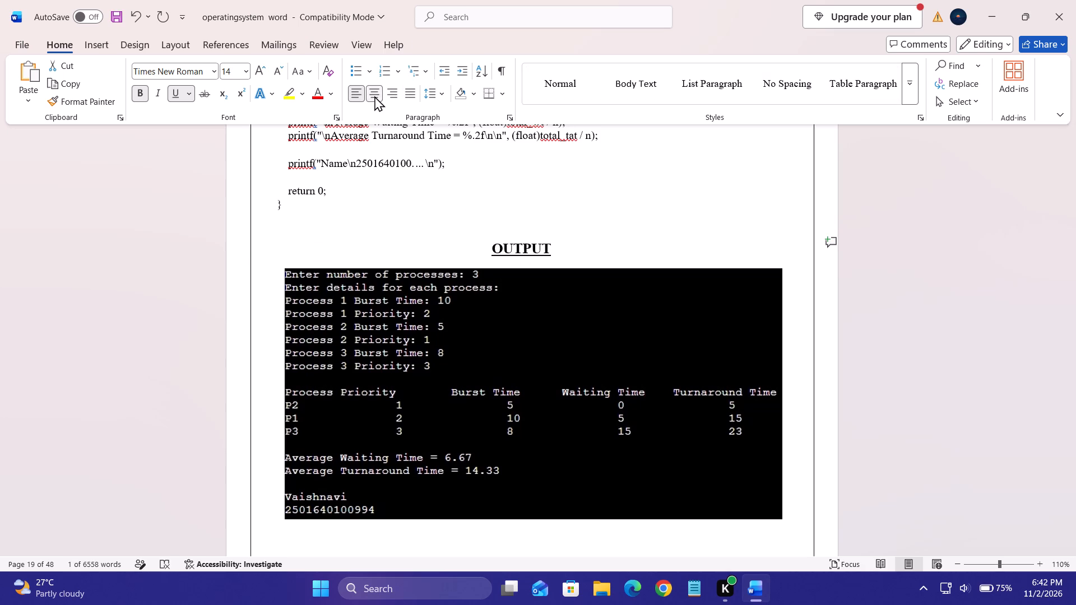
# Shift the output screenshot down slightly to leave a small gap below the OUTPUT heading.
pyautogui.click(535, 343)
pyautogui.moveTo(535, 343); pyautogui.dragTo(537, 357)
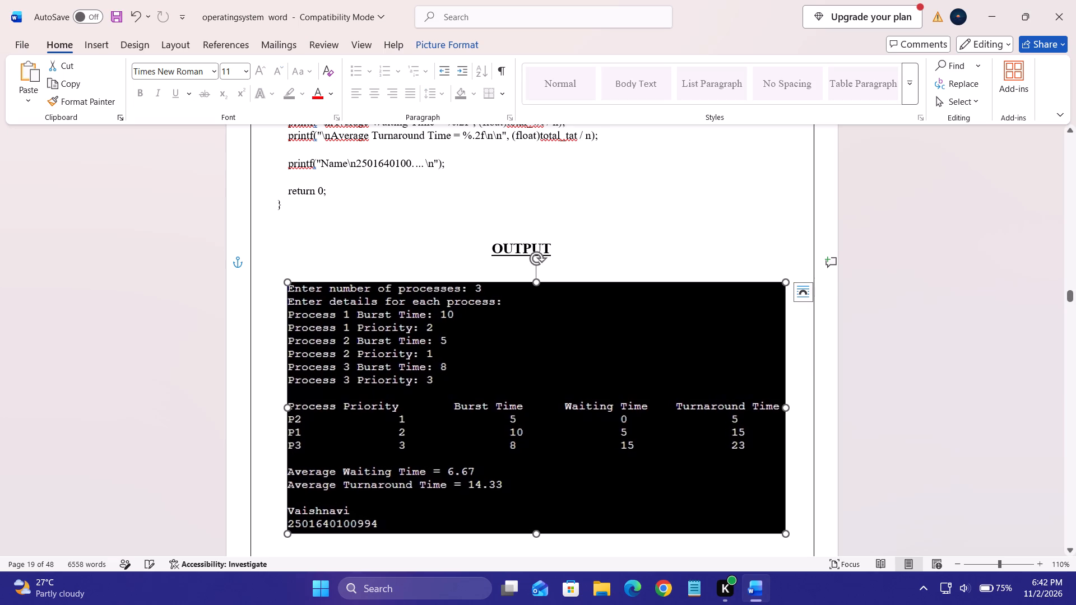
pyautogui.click(578, 245)
# Delete the text-based program output box and the leftover roll number line from page 20.
pyautogui.scroll(-2, 578, 245)
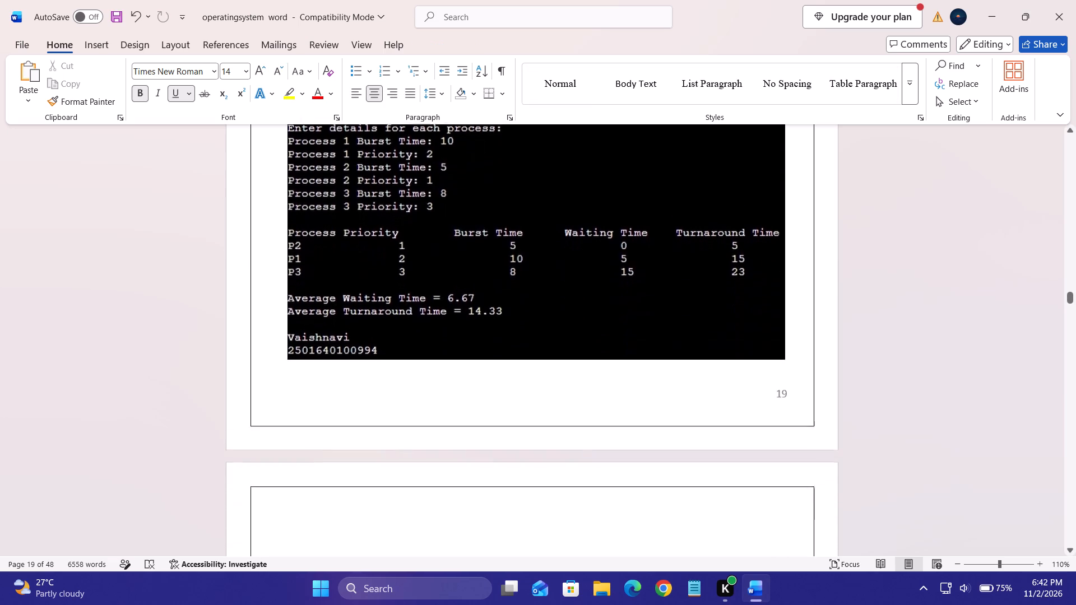
pyautogui.scroll(-2, 578, 245)
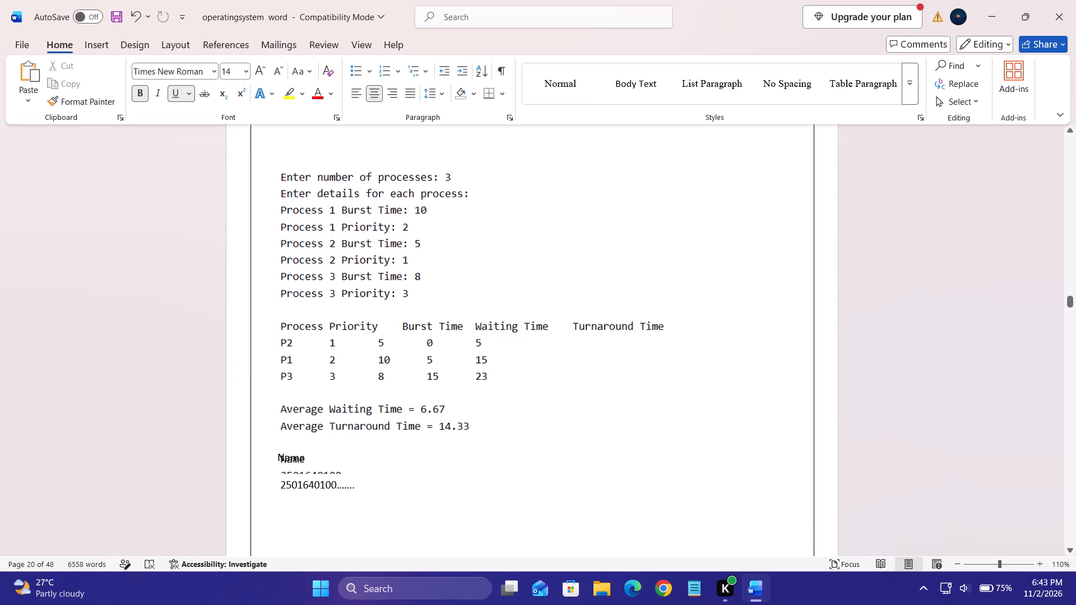
pyautogui.click(476, 415)
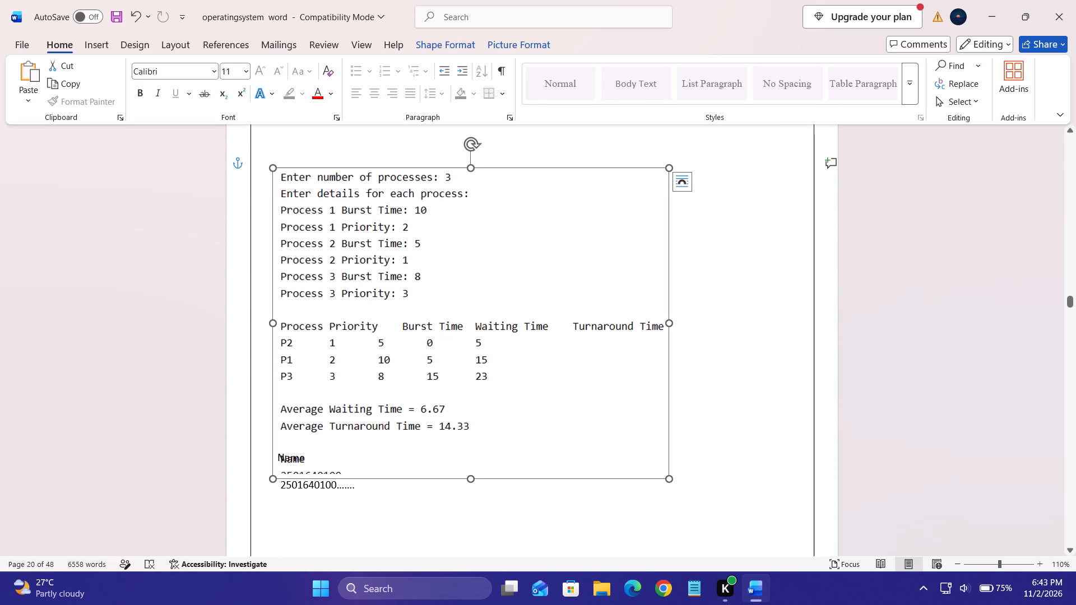
pyautogui.press('Delete')
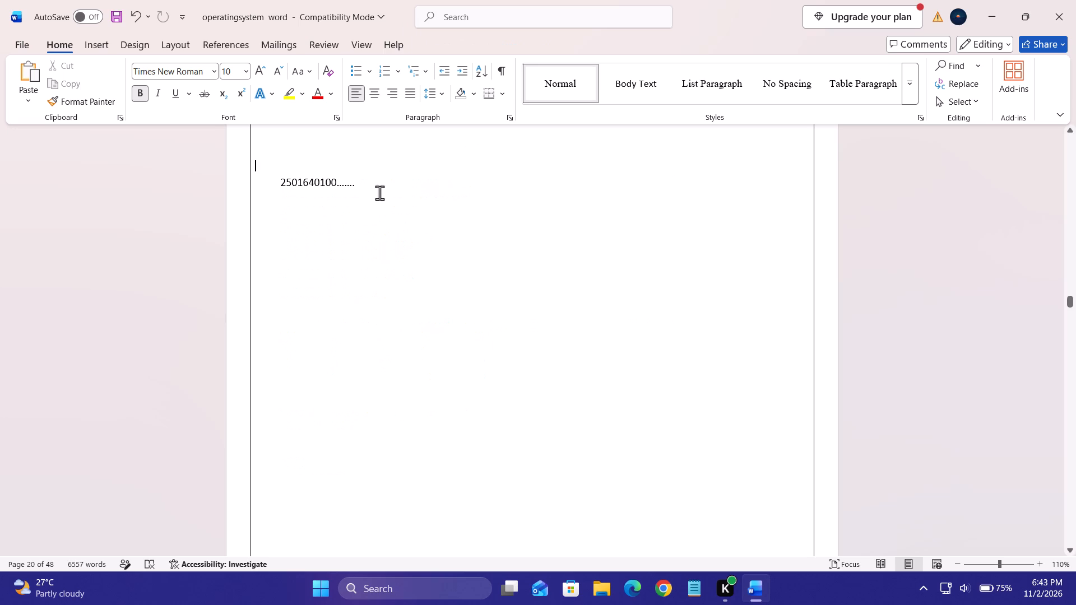
pyautogui.moveTo(379, 194); pyautogui.dragTo(274, 190)
pyautogui.press('BackSpace')
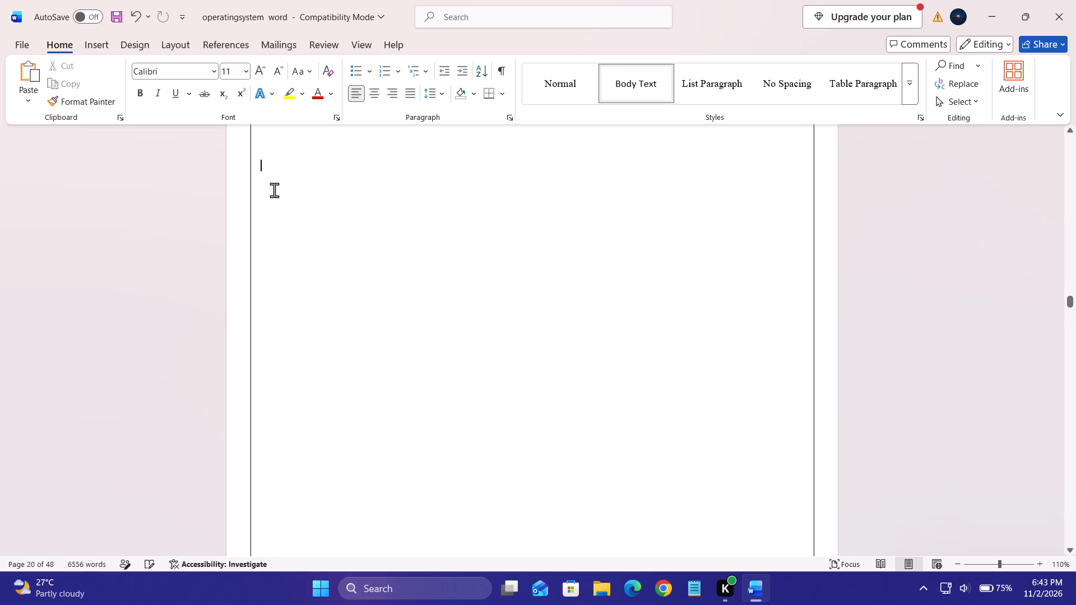
# Remove the empty page 20 by deleting its blank paragraphs and section break with formatting marks shown, and hide the marks again.
pyautogui.scroll(-4, 274, 190)
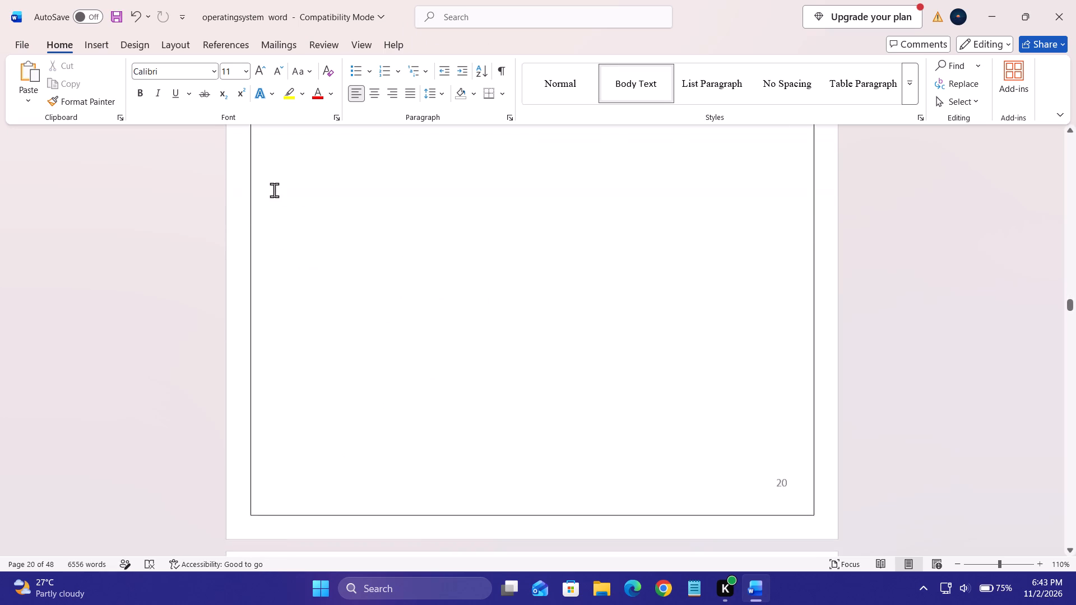
pyautogui.scroll(3, 274, 190)
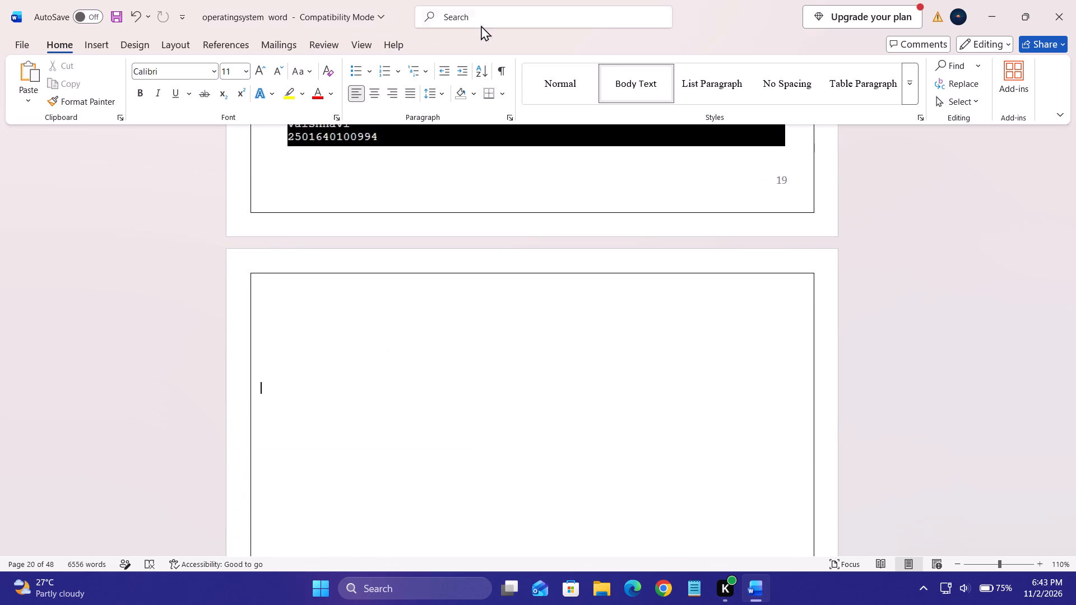
pyautogui.click(502, 72)
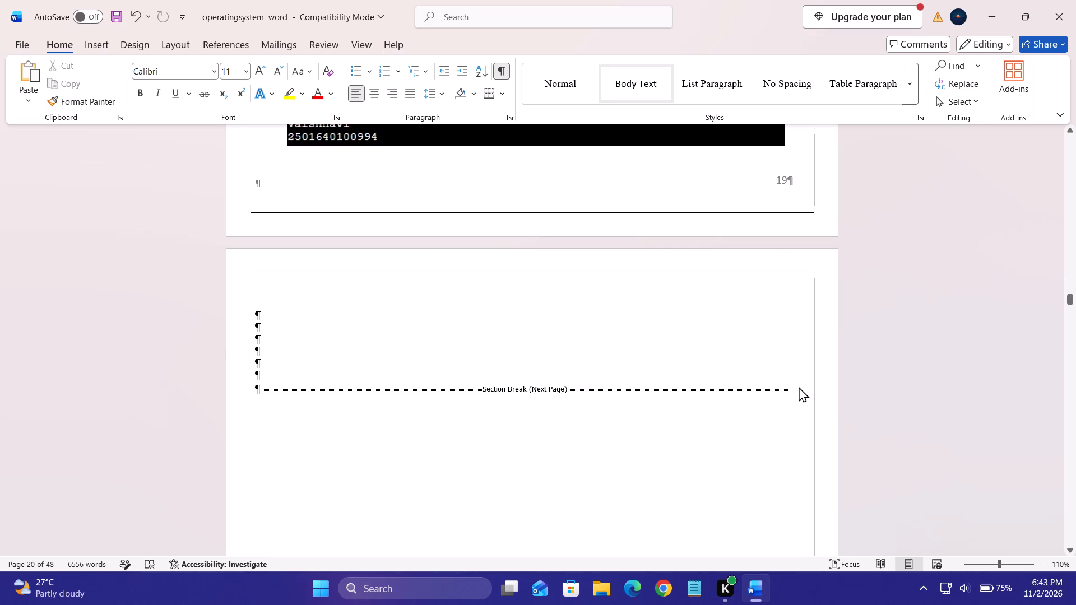
pyautogui.moveTo(799, 386); pyautogui.dragTo(333, 267)
pyautogui.press('Delete')
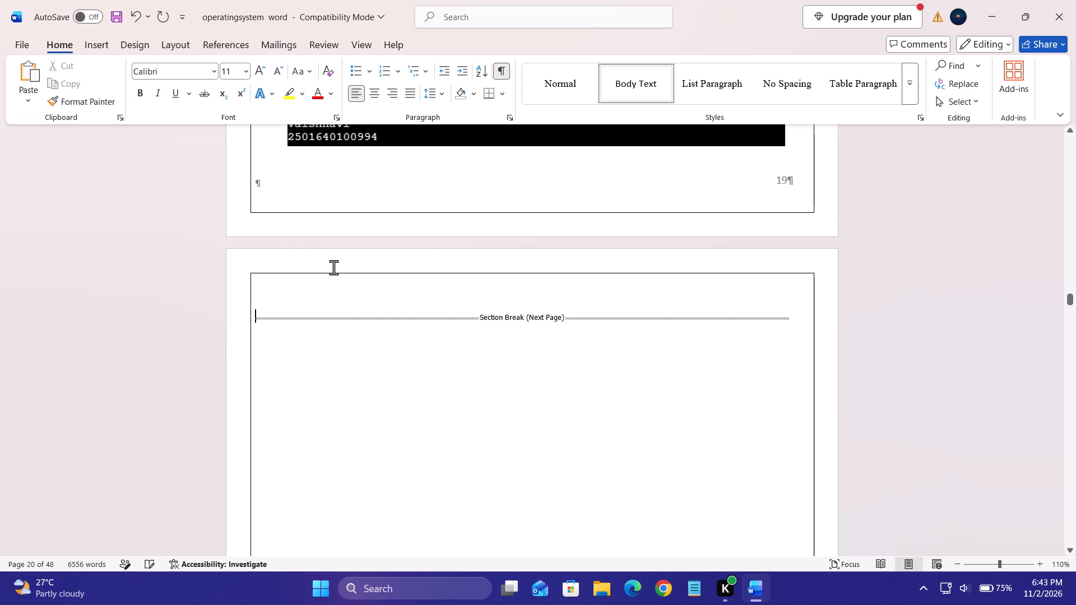
pyautogui.press('Delete')
pyautogui.scroll(-1, 430, 367)
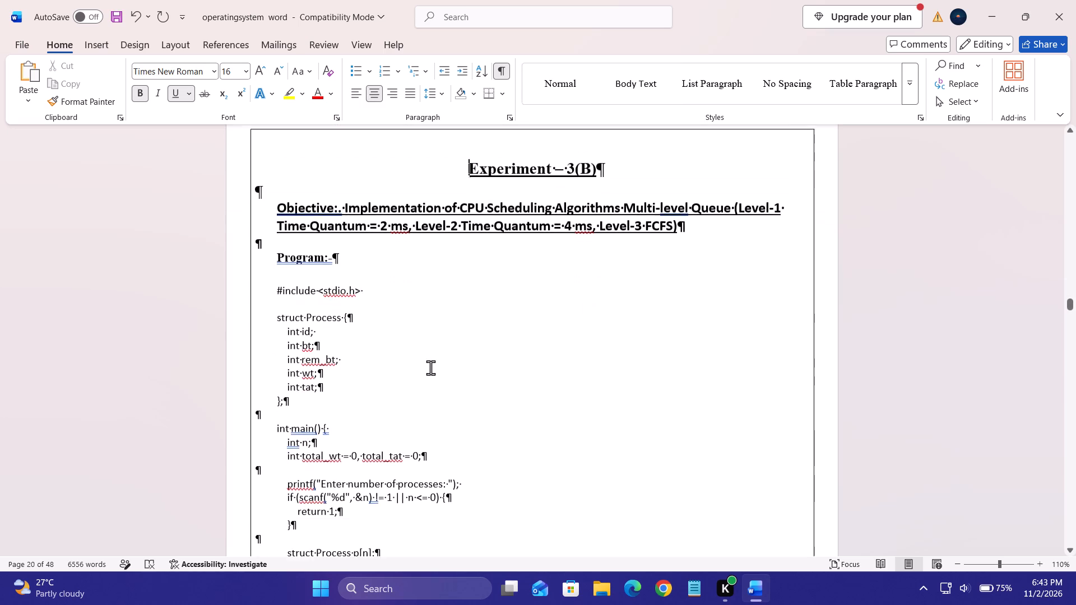
pyautogui.click(501, 71)
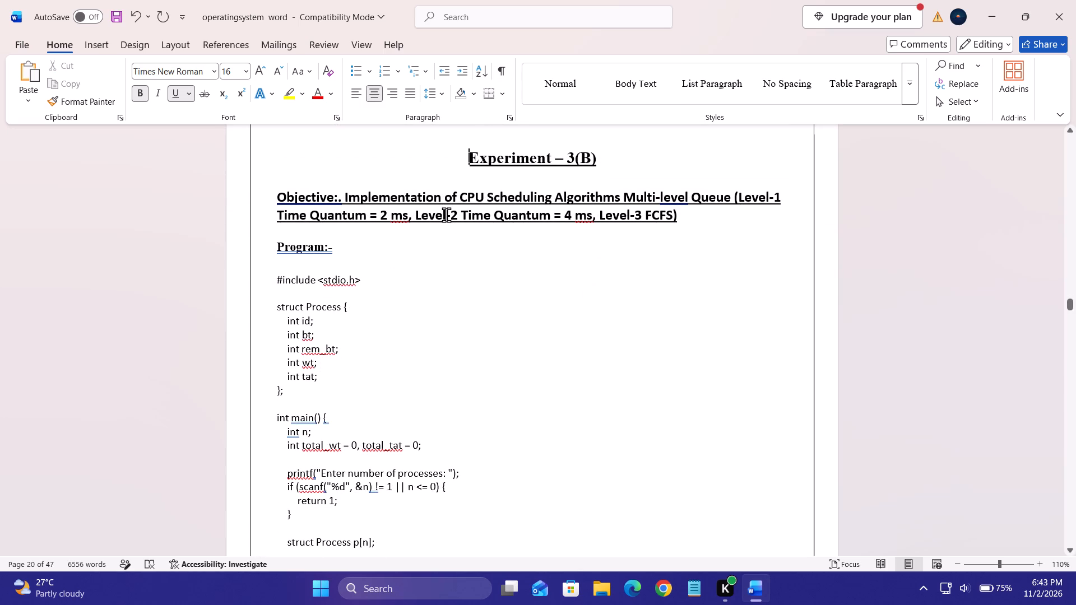
# Look through the Experiment 3(B) program code towards its output section.
pyautogui.scroll(-1, 435, 356)
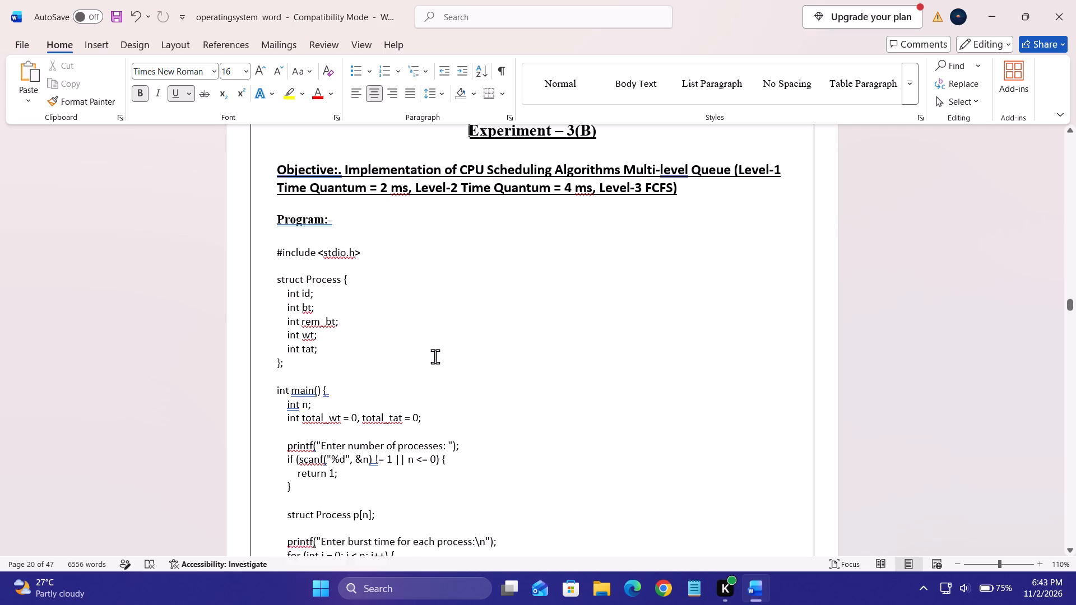
pyautogui.scroll(-1, 435, 356)
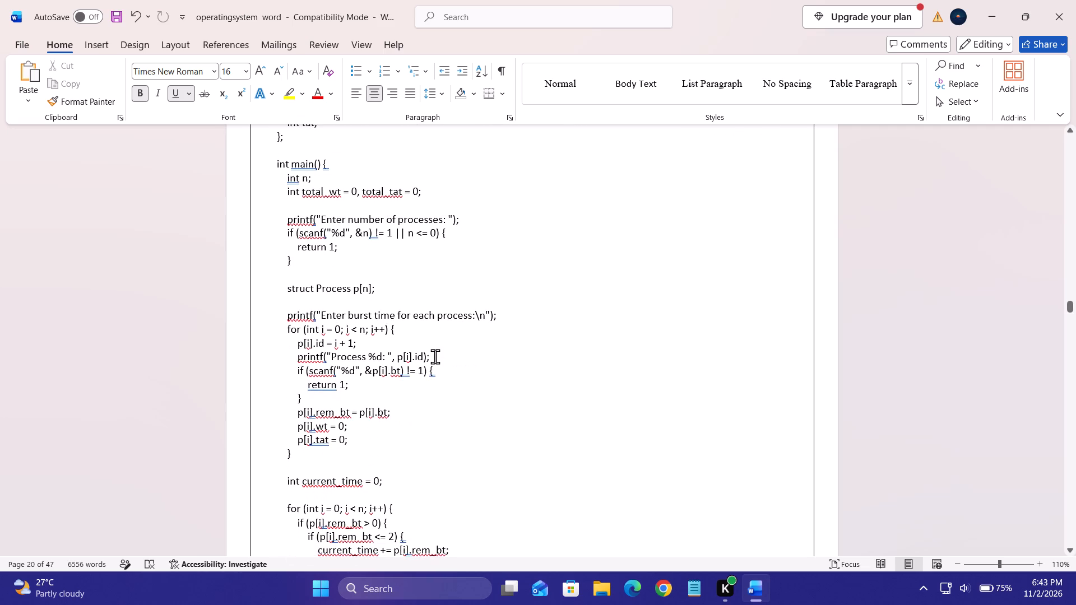
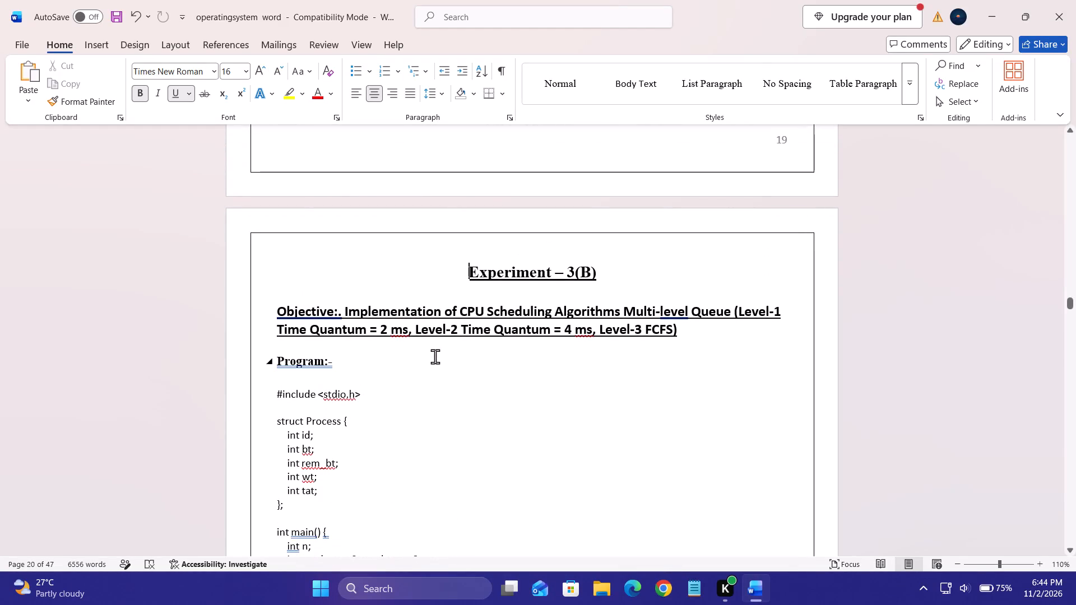
# Move the Experiment 3(B) OUTPUT heading from page 22 to just below the end of the program code on page 21, leaving a blank line between.
pyautogui.scroll(-3, 435, 356)
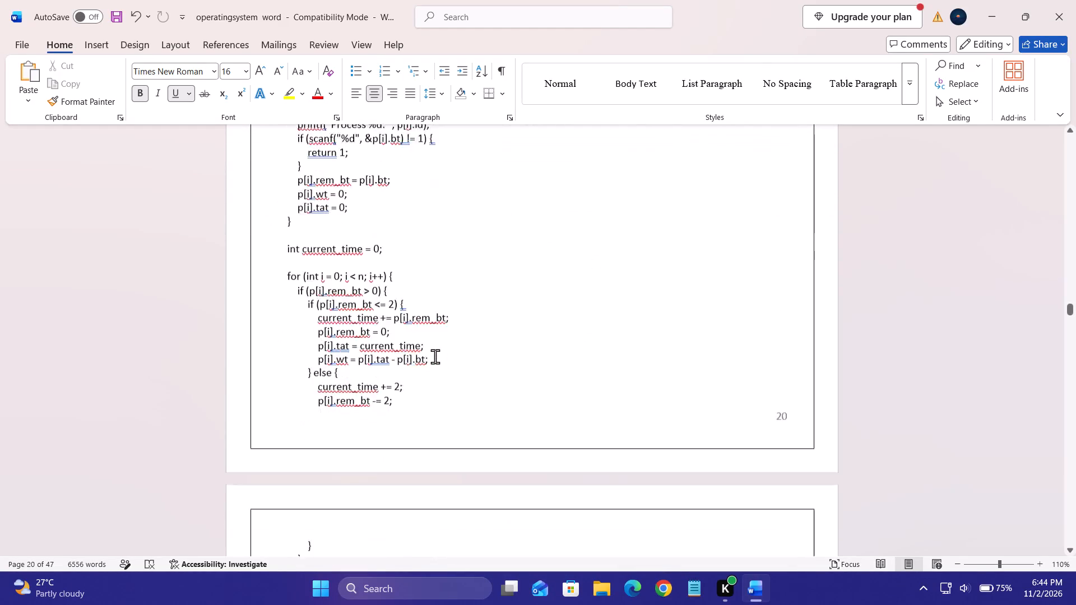
pyautogui.scroll(-2, 435, 356)
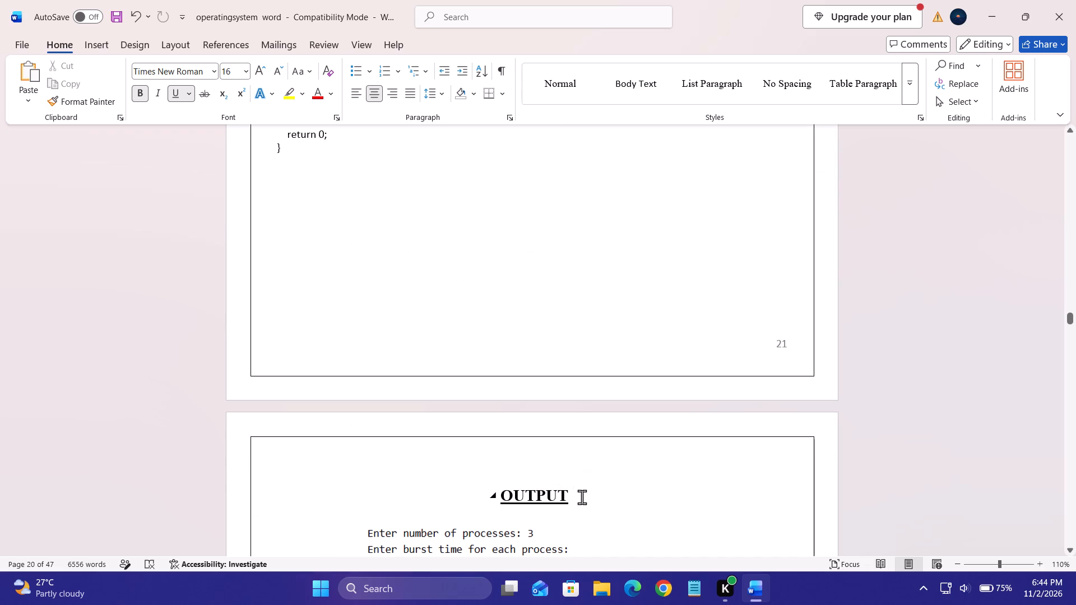
pyautogui.moveTo(582, 497); pyautogui.dragTo(501, 492)
pyautogui.hotkey('ctrl', 'x')
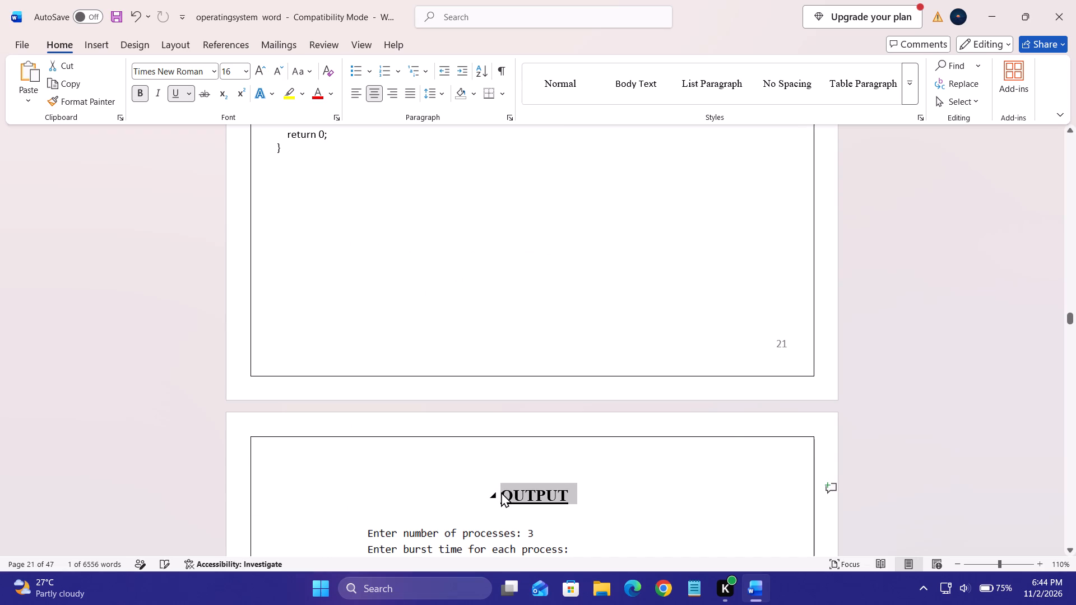
pyautogui.scroll(1, 501, 492)
pyautogui.click(398, 402)
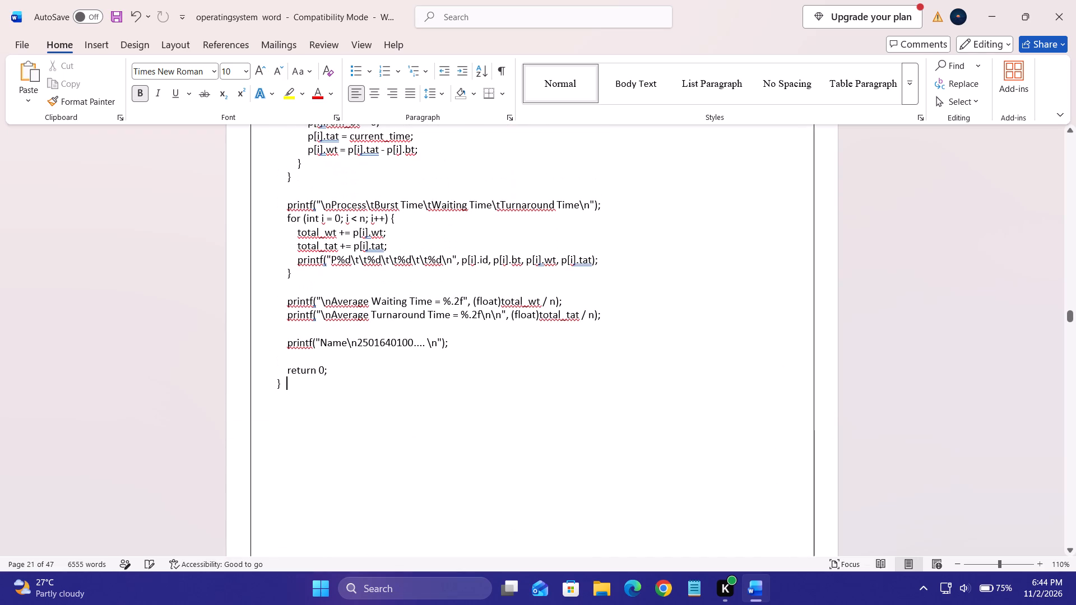
pyautogui.press('Return')
pyautogui.press('Return')
pyautogui.hotkey('ctrl', 'v')
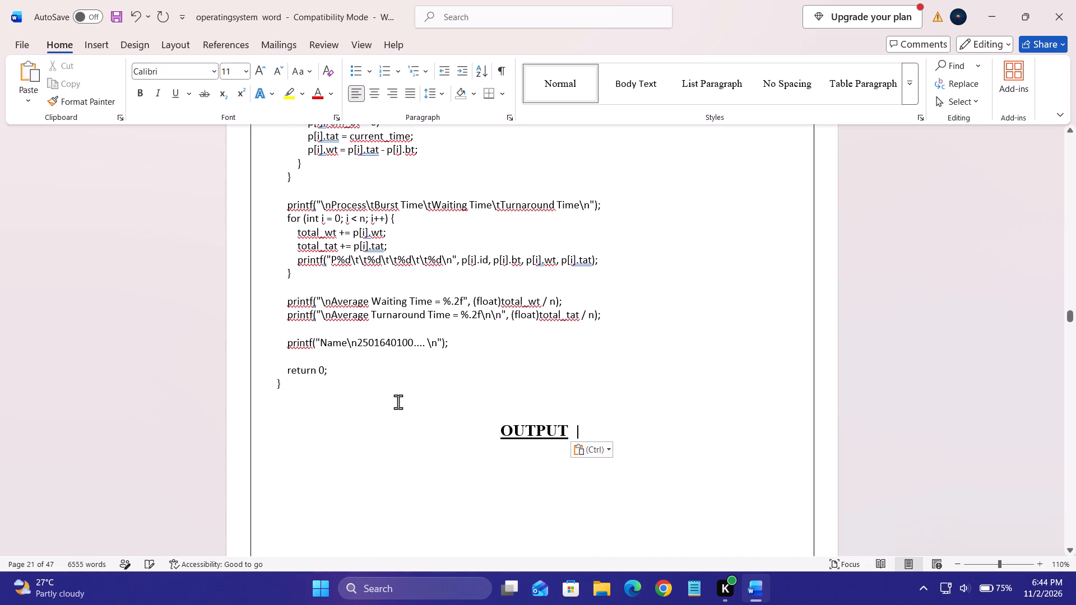
# Delete the text-based program output box, including its name and roll number lines, from page 22.
pyautogui.scroll(-3, 510, 429)
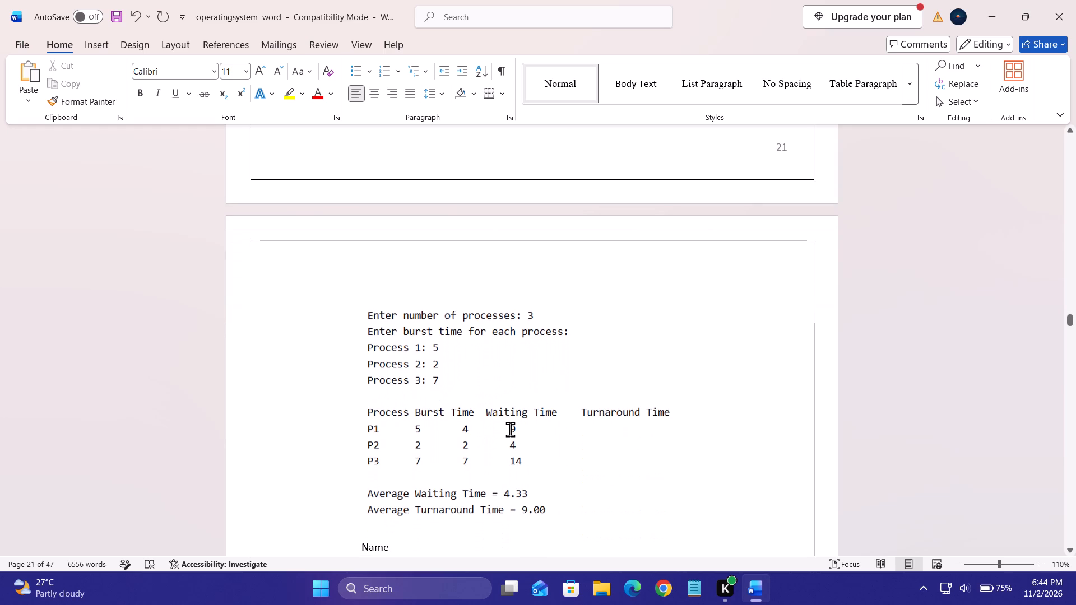
pyautogui.doubleClick(510, 429)
pyautogui.press('Delete')
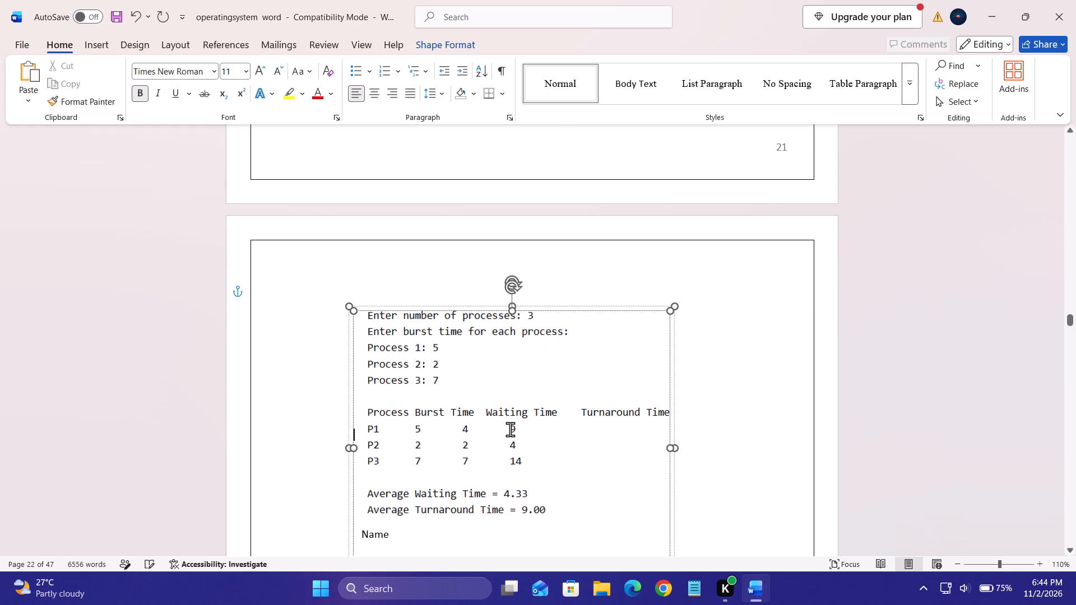
pyautogui.press('Delete')
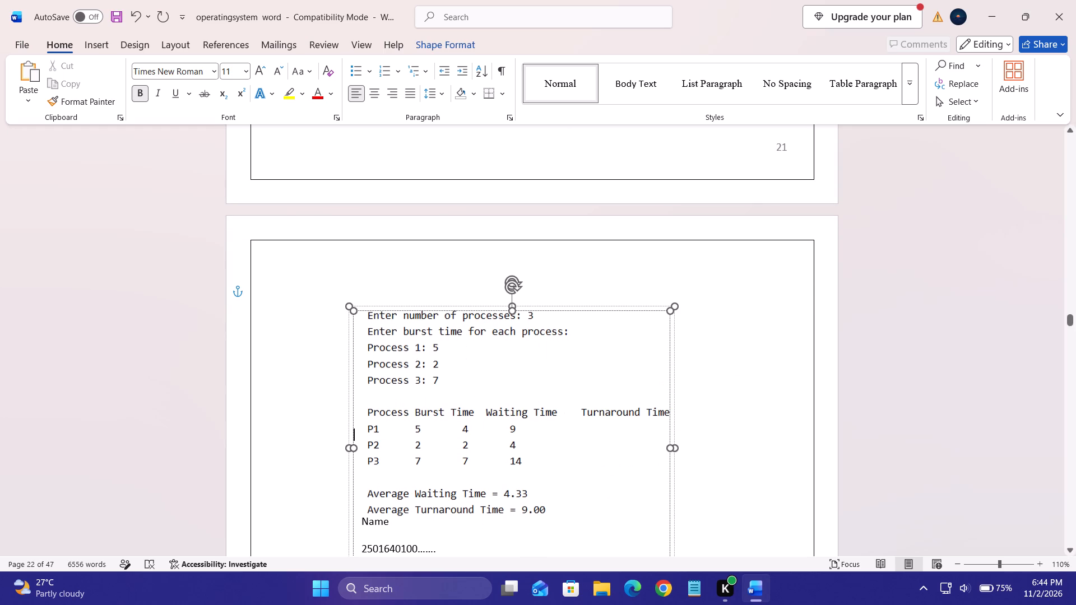
pyautogui.click(522, 306)
pyautogui.press('Delete')
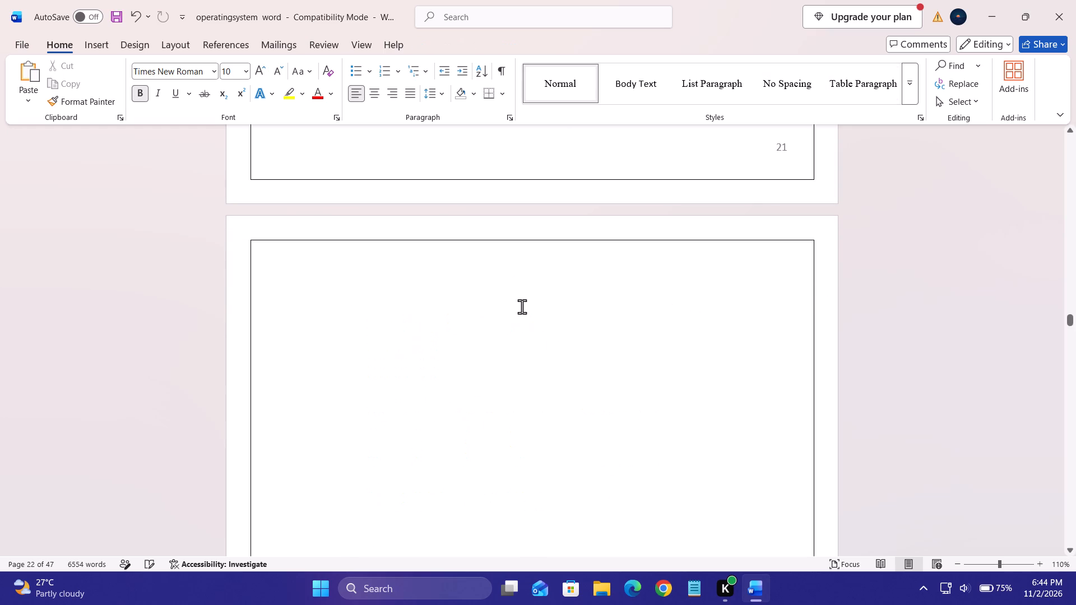
# Switch to the desktop and delete the image file "WhatsApp Image 2026-11-02 at 4.18.12 PM (1)".
pyautogui.scroll(2, 522, 306)
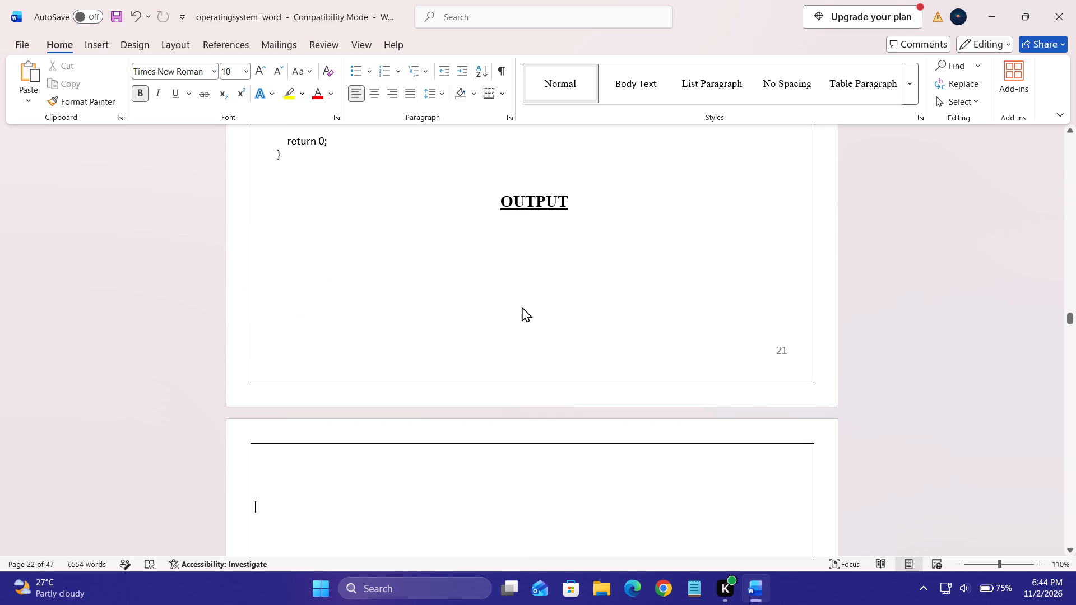
pyautogui.click(193, 190)
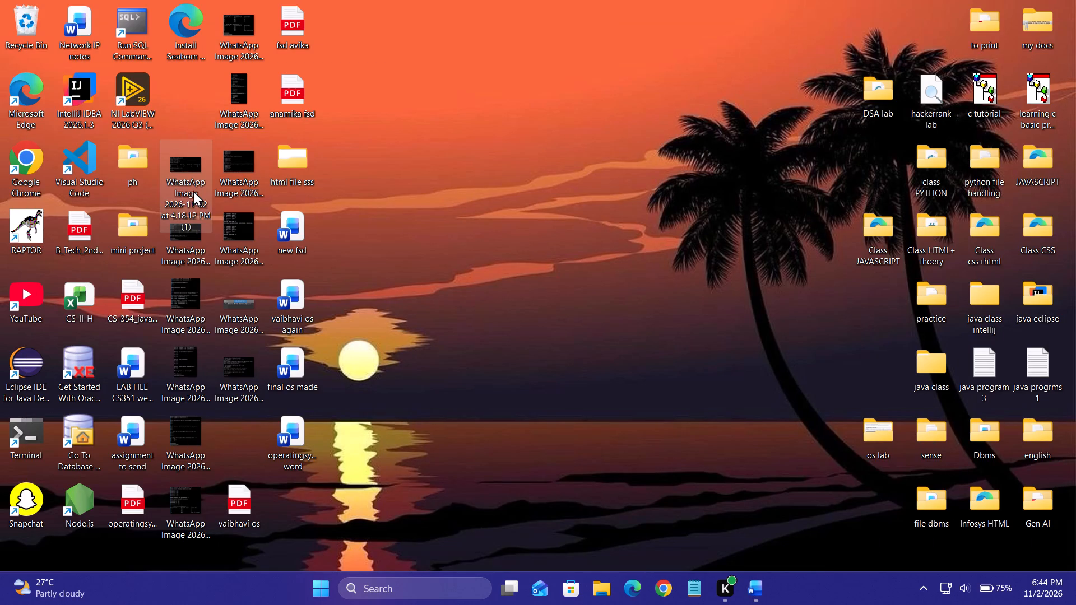
pyautogui.press('Delete')
pyautogui.click(182, 162)
pyautogui.press('Delete')
# Open the desktop image "WhatsApp Image 2026-11-02 at 4.18.12 PM (2)" to check which program output it shows.
pyautogui.doubleClick(176, 221)
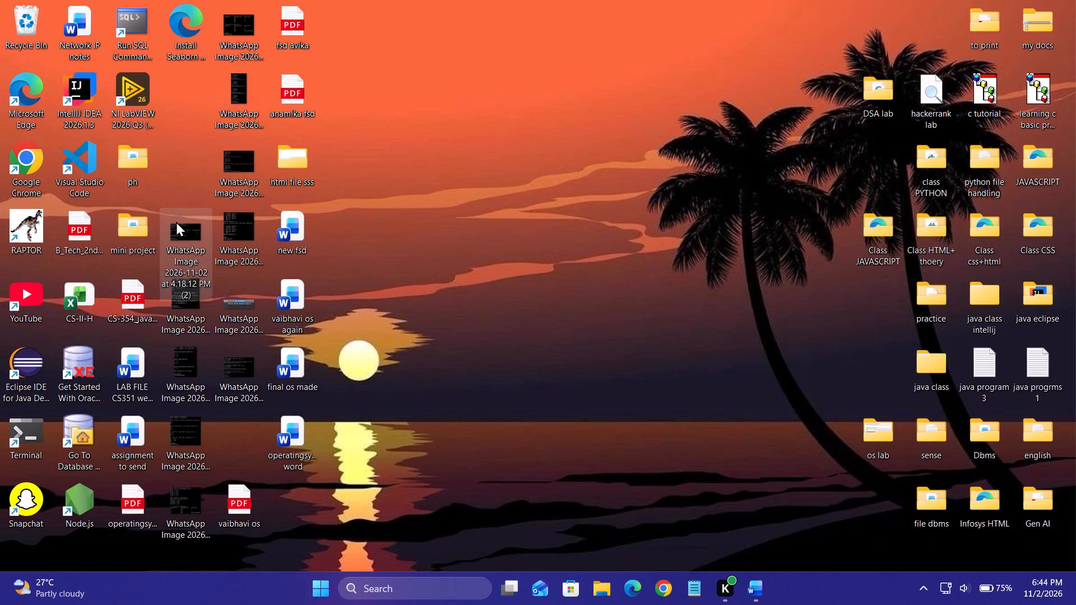
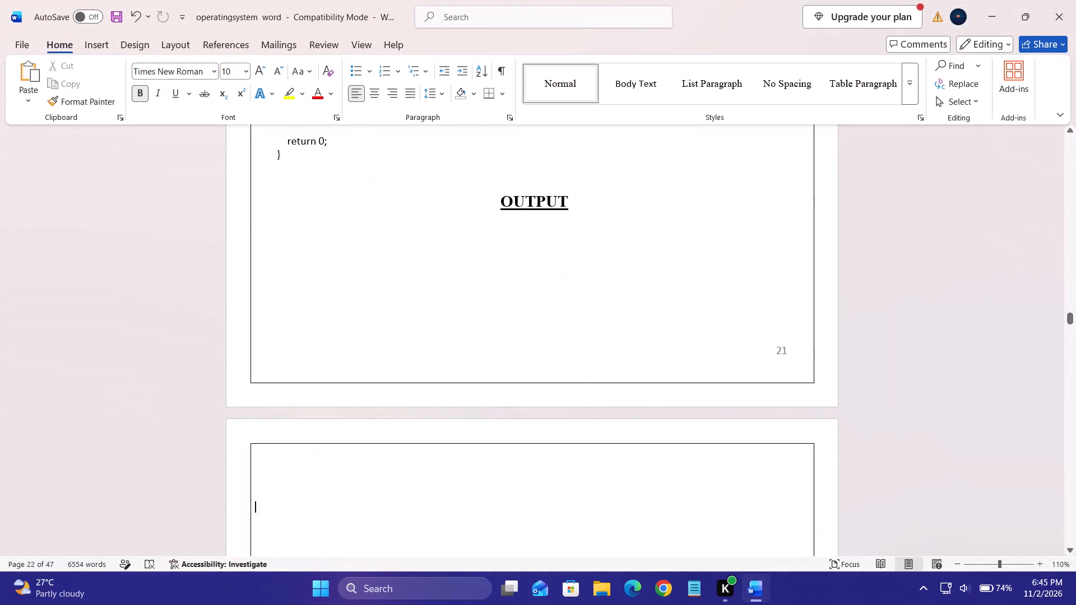
# Remove the extra blank line between the end of the program code and the OUTPUT heading on page 21.
pyautogui.click(497, 205)
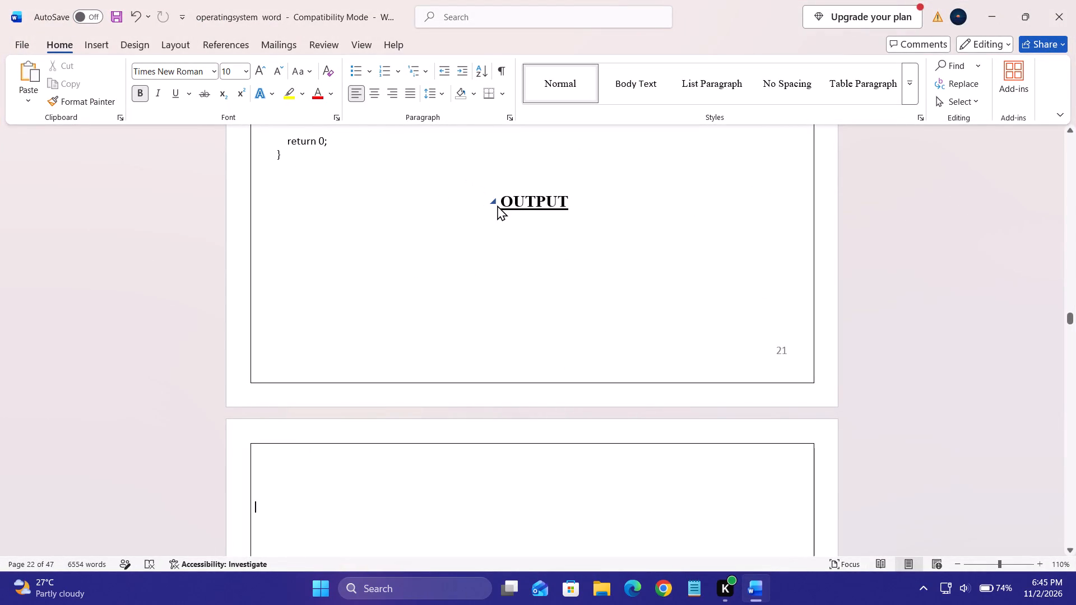
pyautogui.click(486, 196)
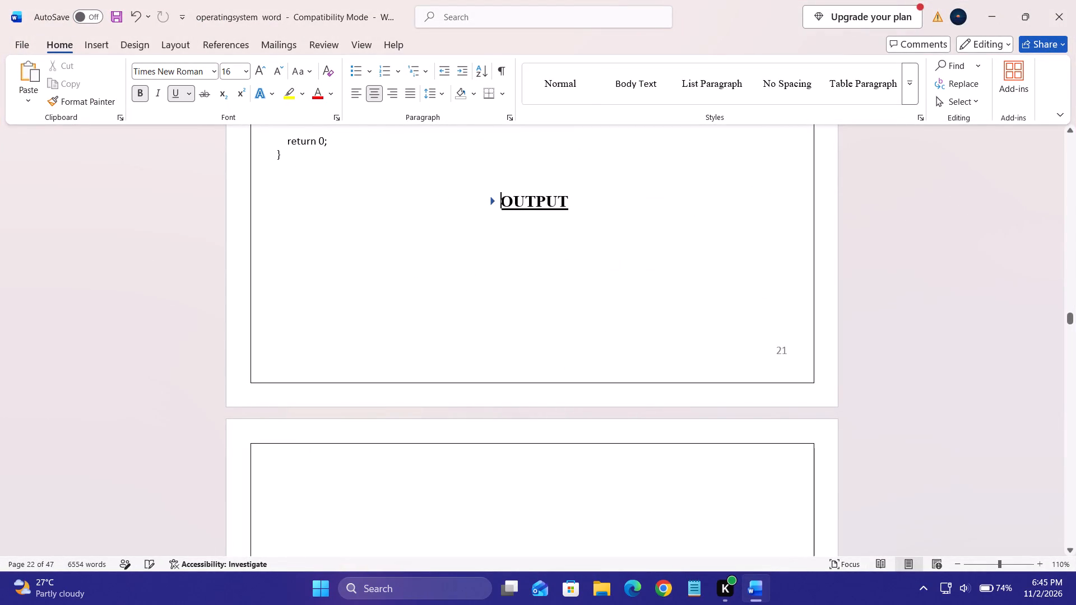
pyautogui.click(486, 196)
pyautogui.press('BackSpace')
pyautogui.press('BackSpace')
pyautogui.press('BackSpace')
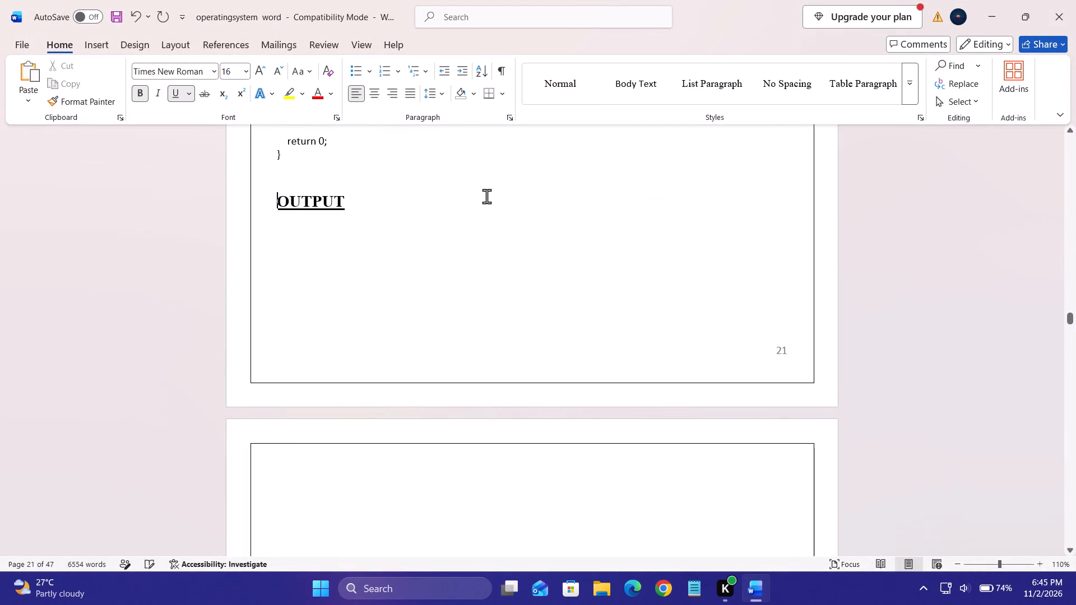
pyautogui.press('BackSpace')
pyautogui.press('BackSpace')
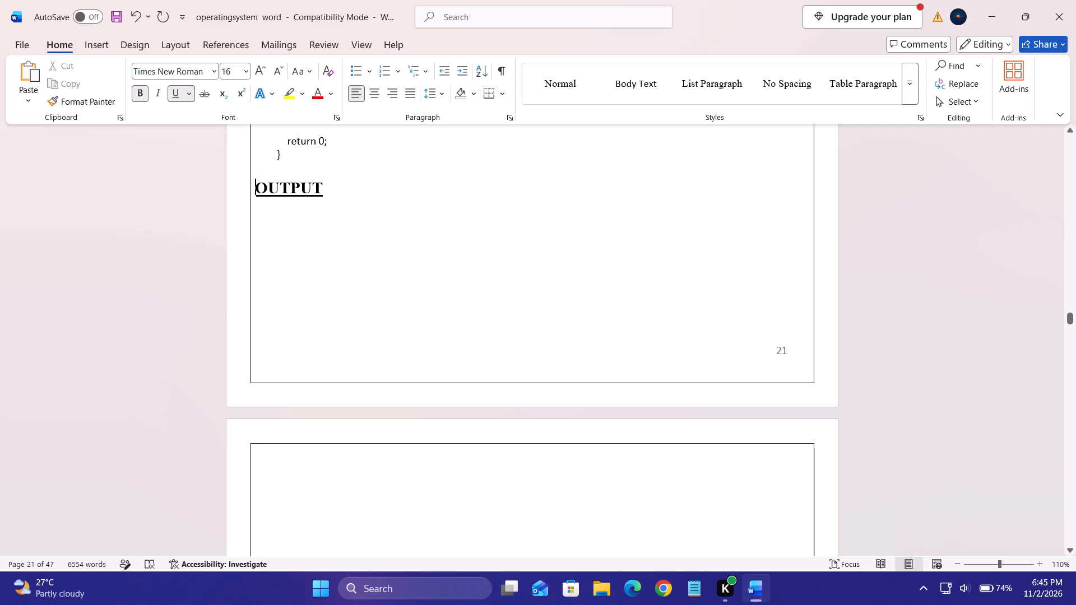
# Paste the copied program output screenshot below the OUTPUT heading on page 21 and set its text wrapping so it floats.
pyautogui.click(397, 193)
pyautogui.press('Return')
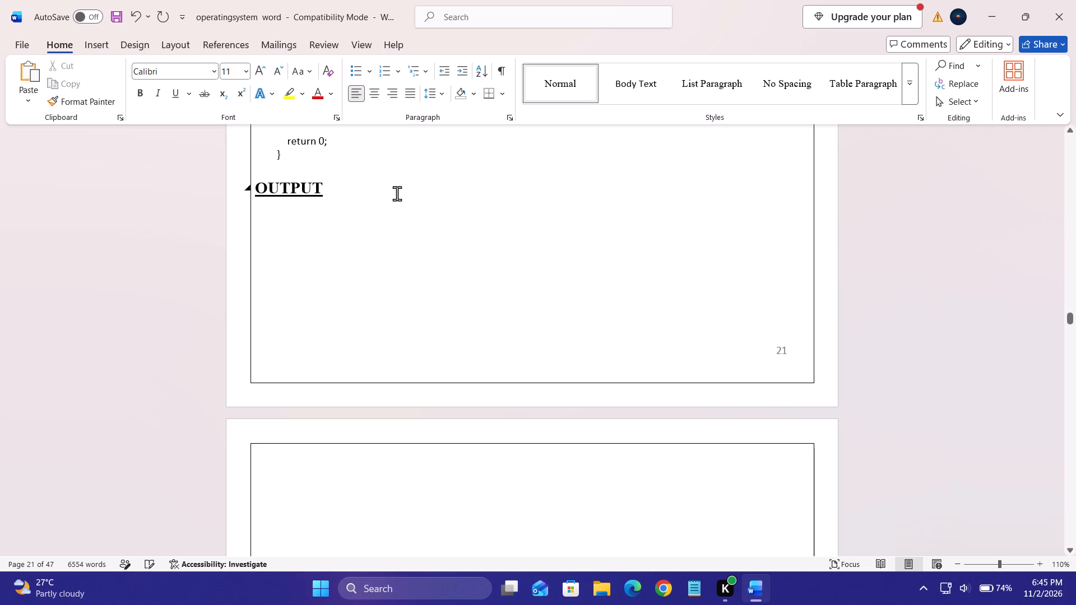
pyautogui.hotkey('ctrl', 'v')
pyautogui.moveTo(388, 216); pyautogui.dragTo(425, 212)
pyautogui.rightClick(425, 212)
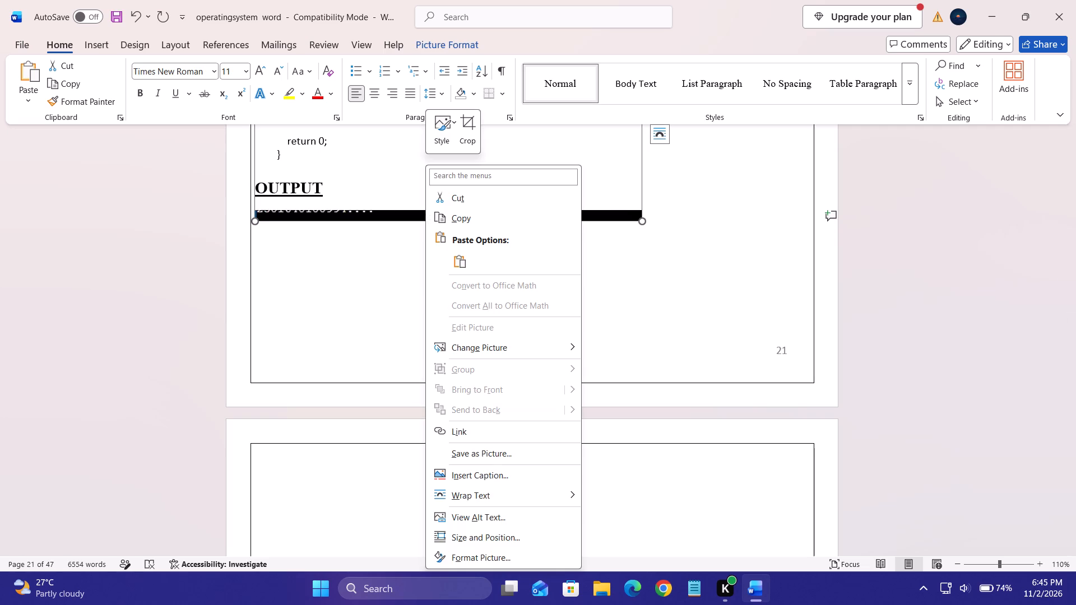
pyautogui.click(513, 507)
pyautogui.click(620, 379)
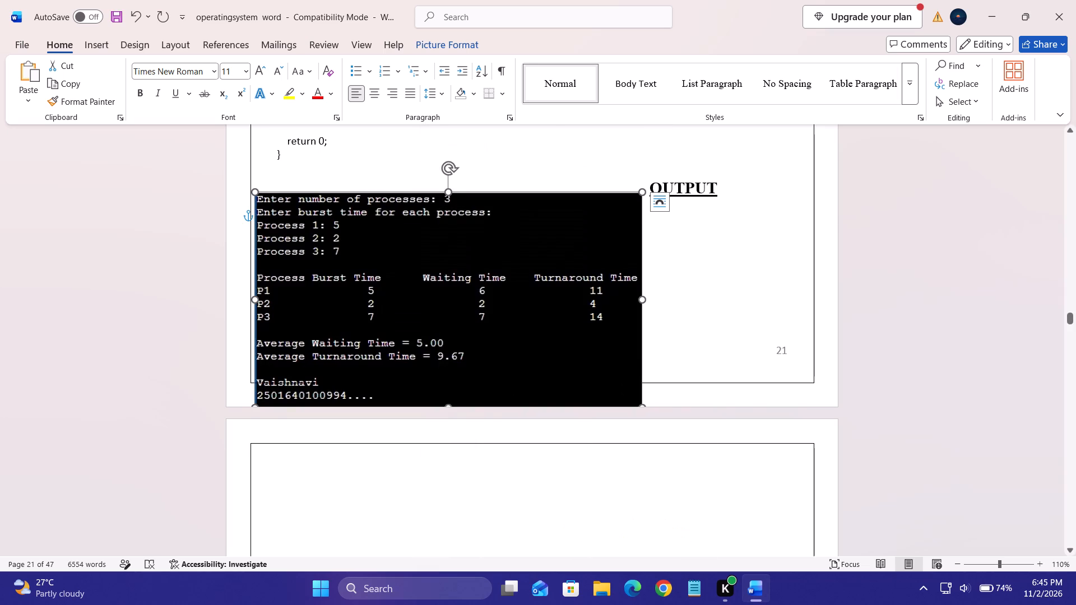
# Delete the blank lines before return 0, the Average Waiting Time printf and the Process/Burst Time header printf in the page 21 code.
pyautogui.scroll(3, 559, 335)
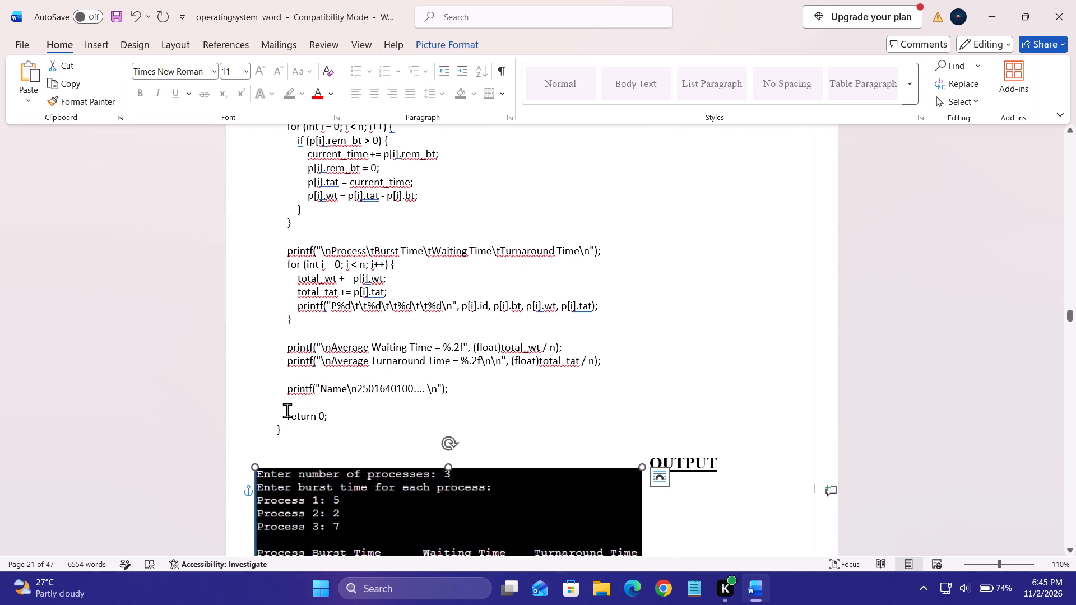
pyautogui.click(287, 410)
pyautogui.click(287, 408)
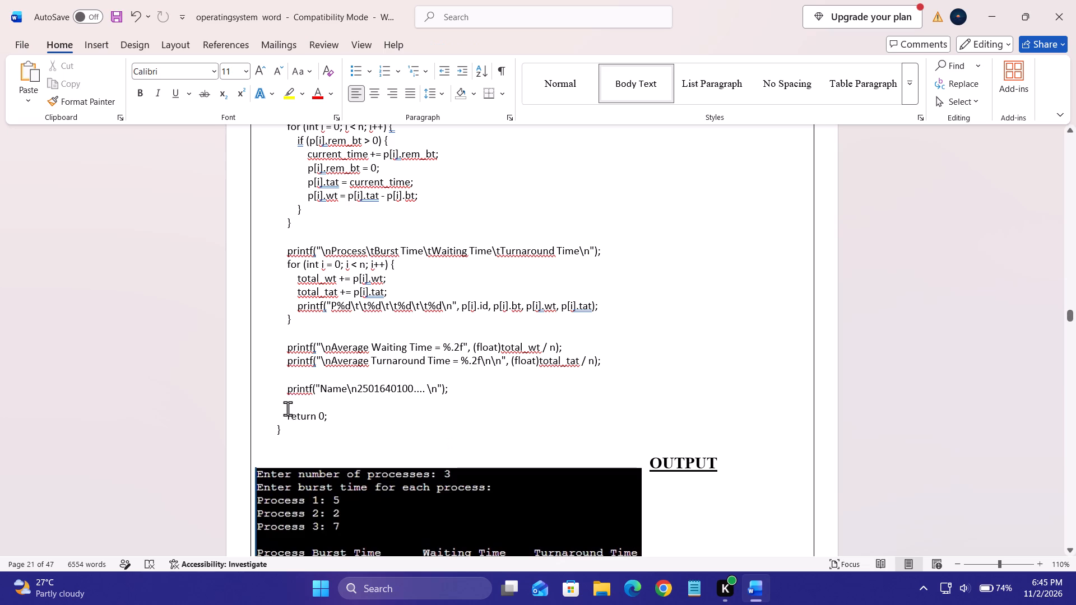
pyautogui.click(295, 403)
pyautogui.press('BackSpace')
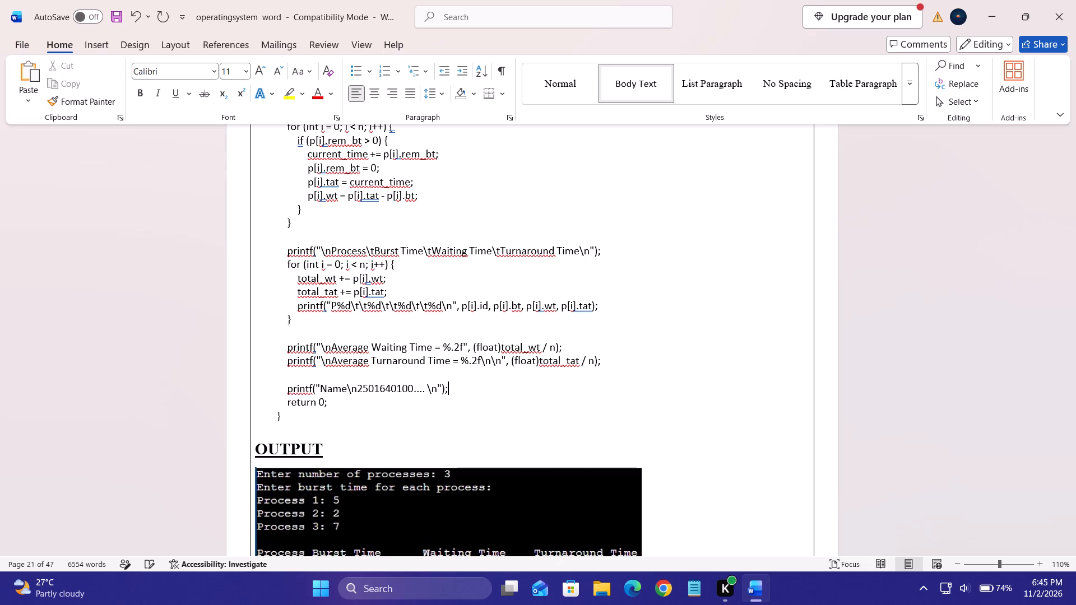
pyautogui.click(290, 337)
pyautogui.press('BackSpace')
pyautogui.scroll(1, 290, 337)
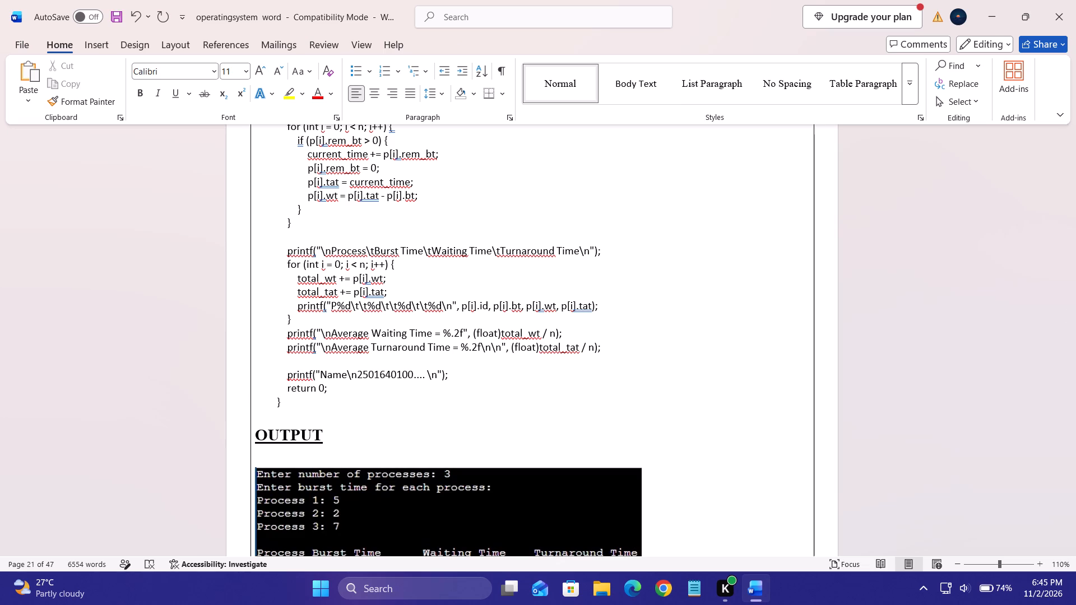
pyautogui.scroll(1, 290, 337)
pyautogui.click(284, 245)
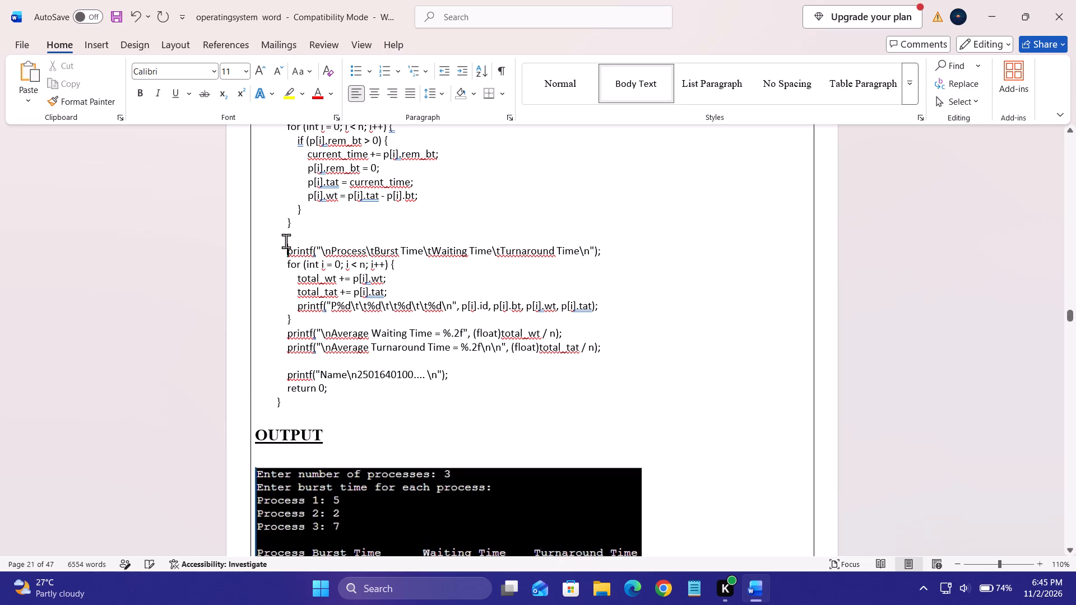
pyautogui.click(287, 240)
pyautogui.press('BackSpace')
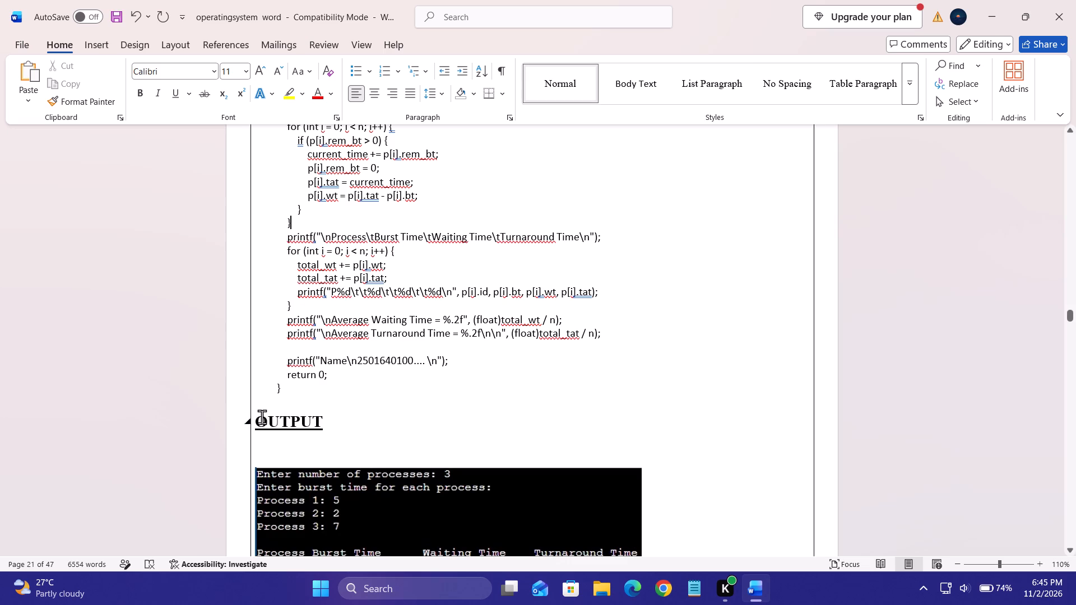
# Centre the OUTPUT heading on page 21.
pyautogui.moveTo(254, 412); pyautogui.dragTo(324, 422)
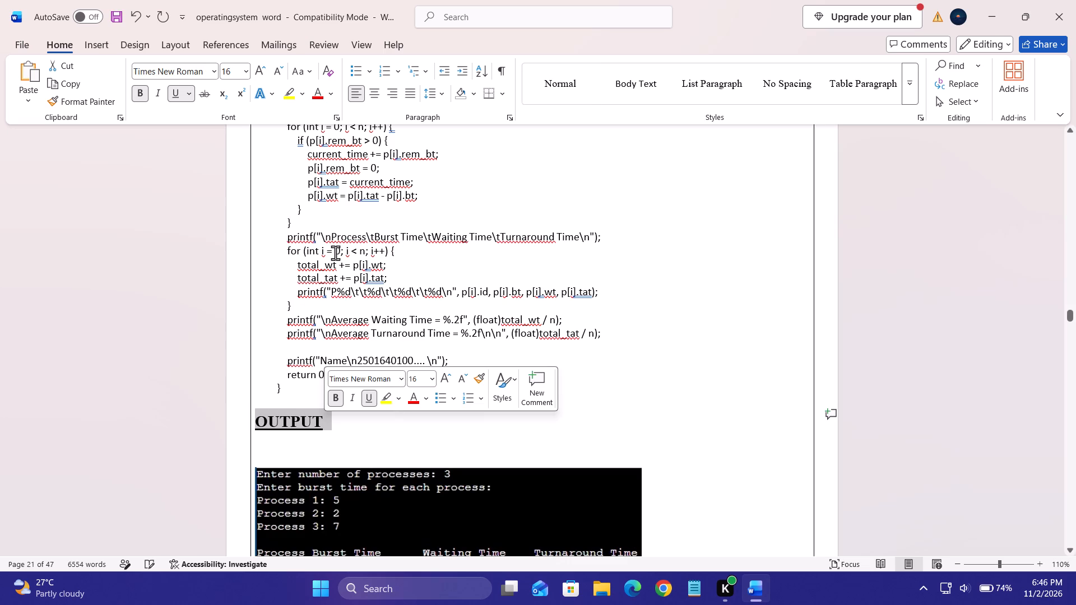
pyautogui.click(375, 98)
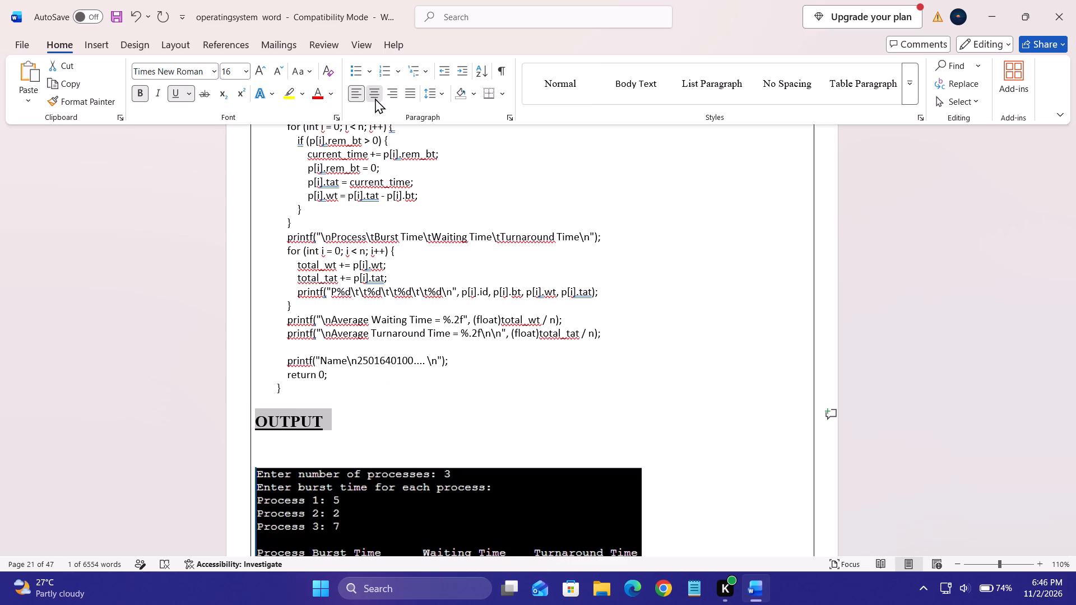
# Move the output screenshot on page 21 so it sits roughly centred beneath the OUTPUT heading.
pyautogui.scroll(-2, 480, 295)
pyautogui.click(462, 315)
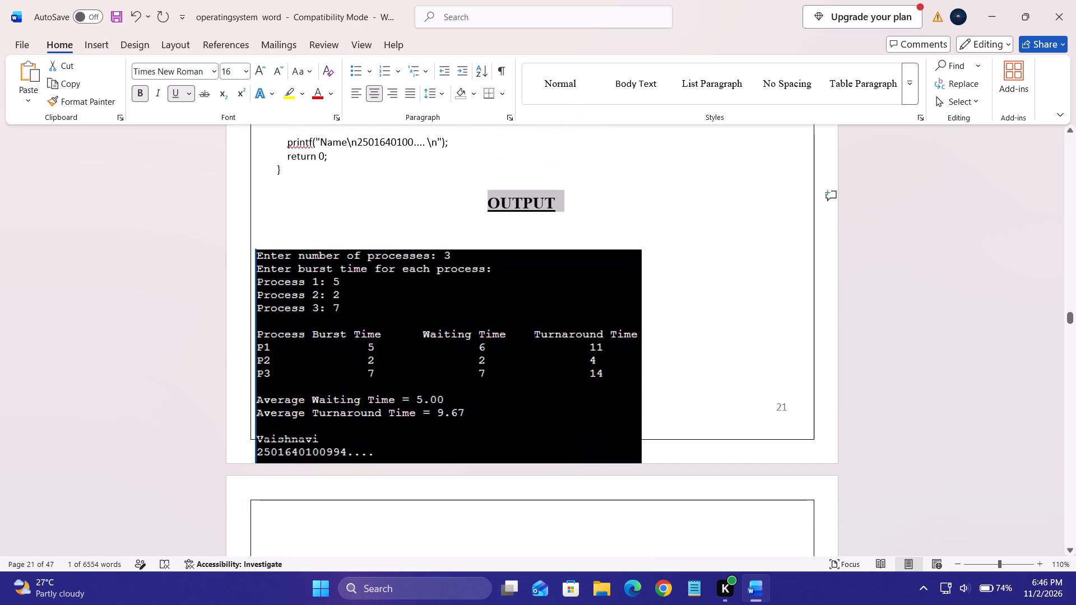
pyautogui.moveTo(462, 315); pyautogui.dragTo(474, 320)
pyautogui.moveTo(474, 320); pyautogui.dragTo(516, 283)
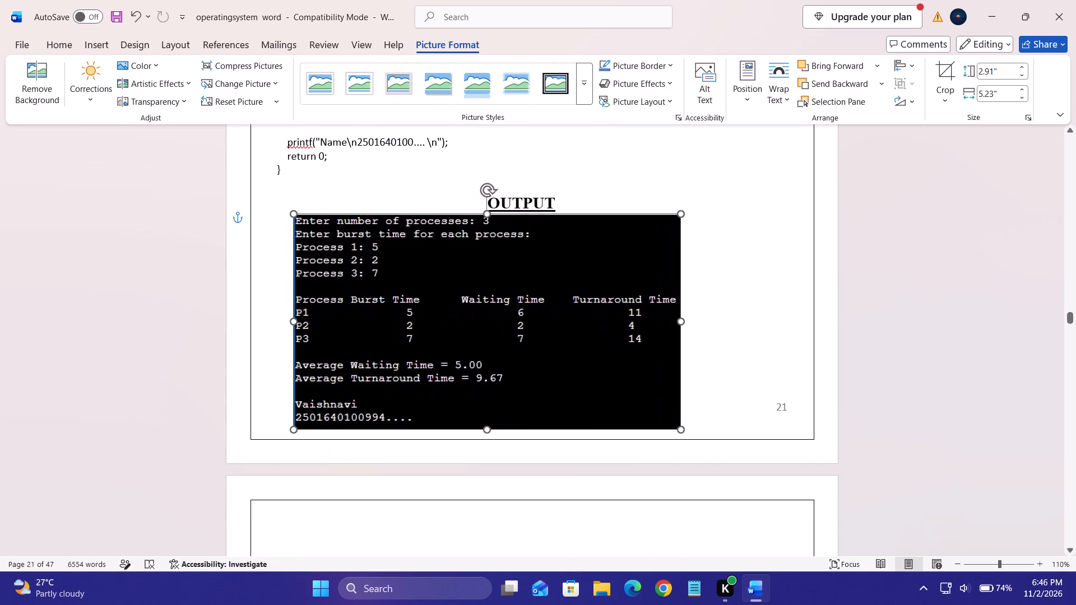
pyautogui.moveTo(516, 283); pyautogui.dragTo(546, 277)
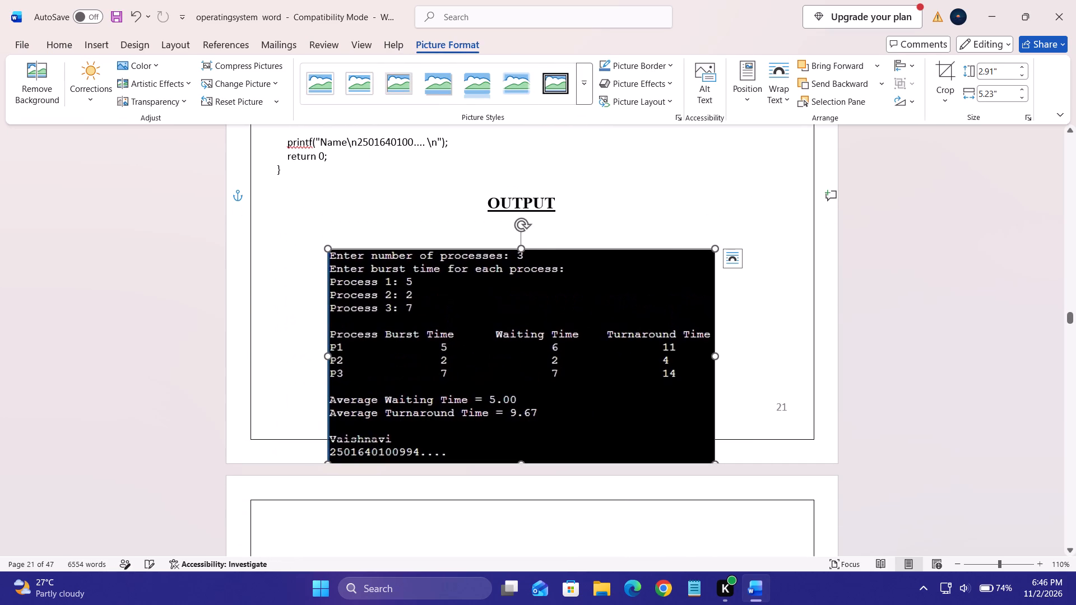
# Remove the space before paragraphs and set line spacing to 1.0 for the Experiment 3(B) program code on page 21.
pyautogui.scroll(6, 545, 241)
pyautogui.scroll(-3, 545, 241)
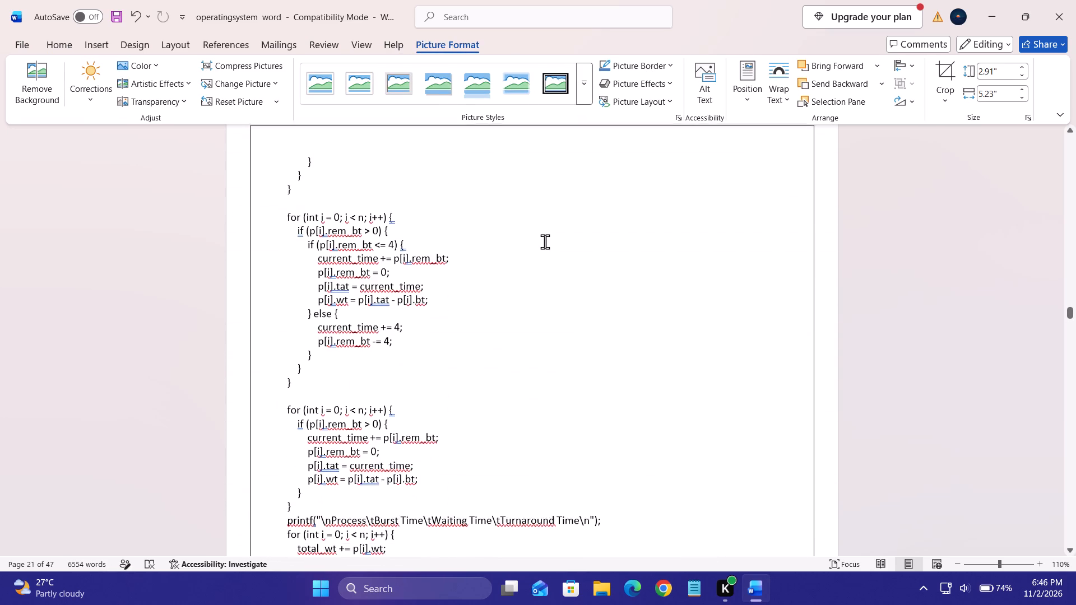
pyautogui.scroll(-1, 545, 241)
pyautogui.scroll(-1, 393, 486)
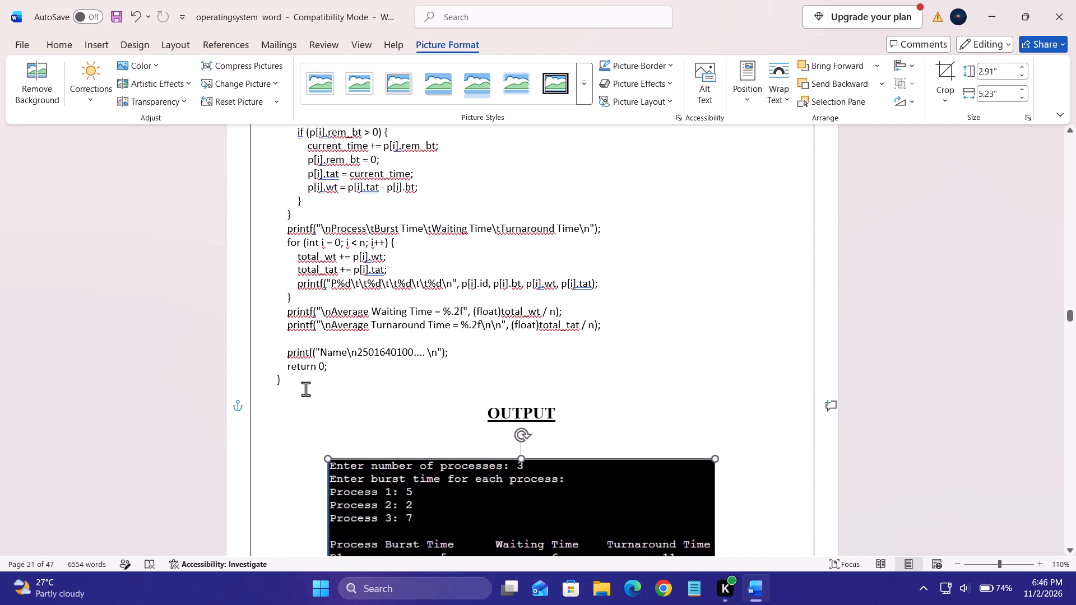
pyautogui.moveTo(305, 389); pyautogui.dragTo(300, 189)
pyautogui.scroll(-1, 312, 306)
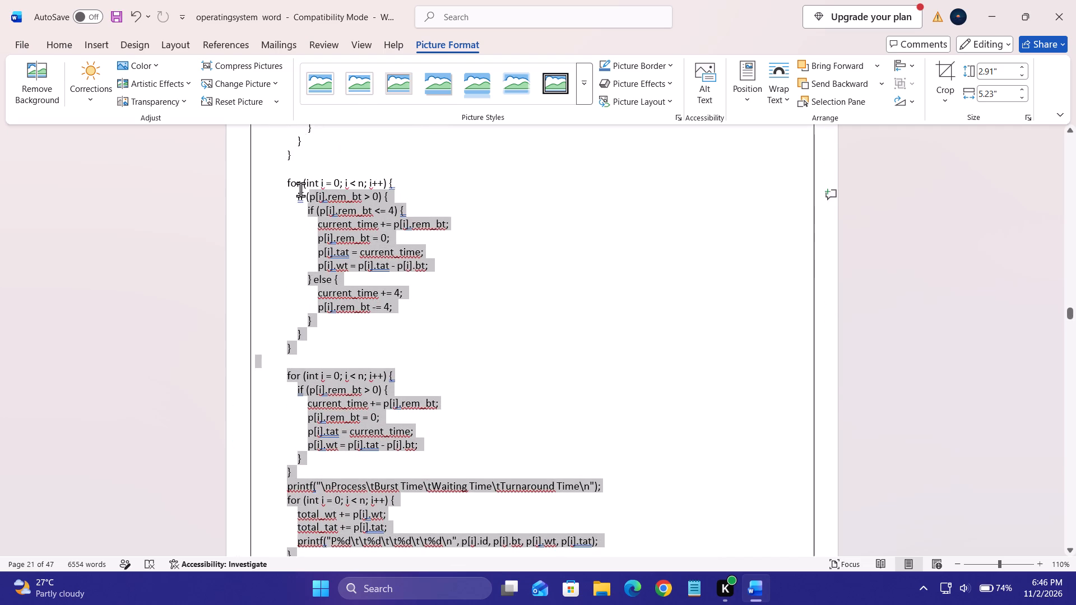
pyautogui.moveTo(300, 189); pyautogui.dragTo(286, 229)
pyautogui.scroll(-1, 300, 189)
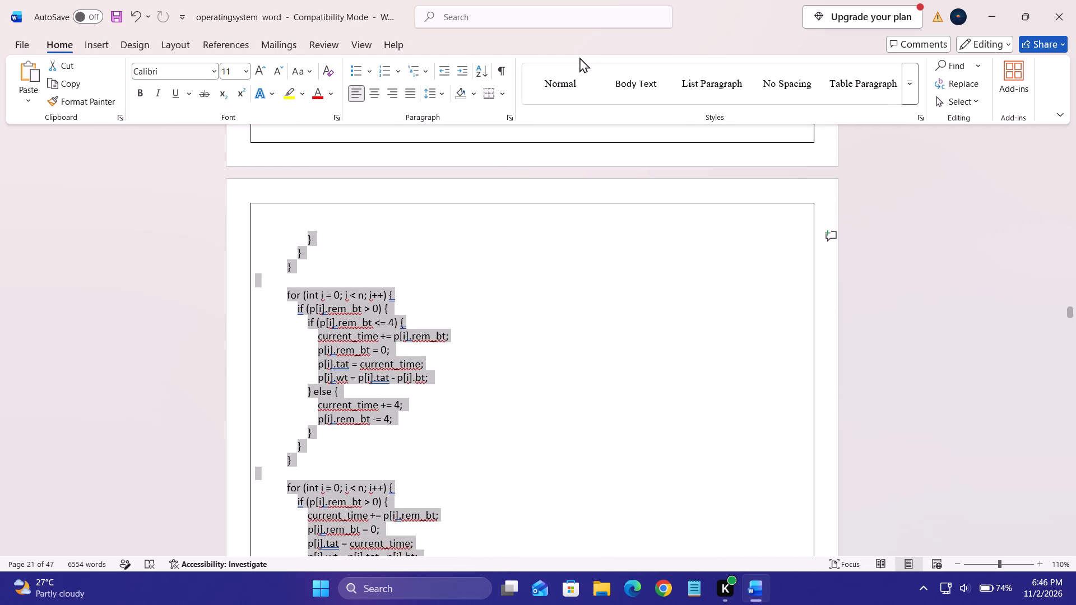
pyautogui.click(440, 94)
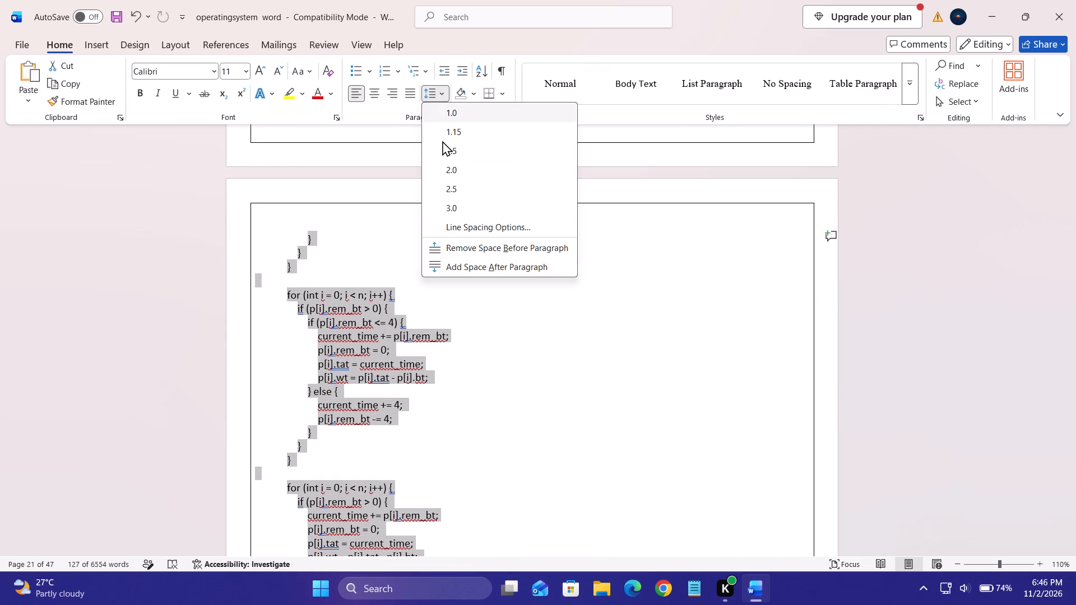
pyautogui.click(479, 252)
pyautogui.scroll(-2, 466, 304)
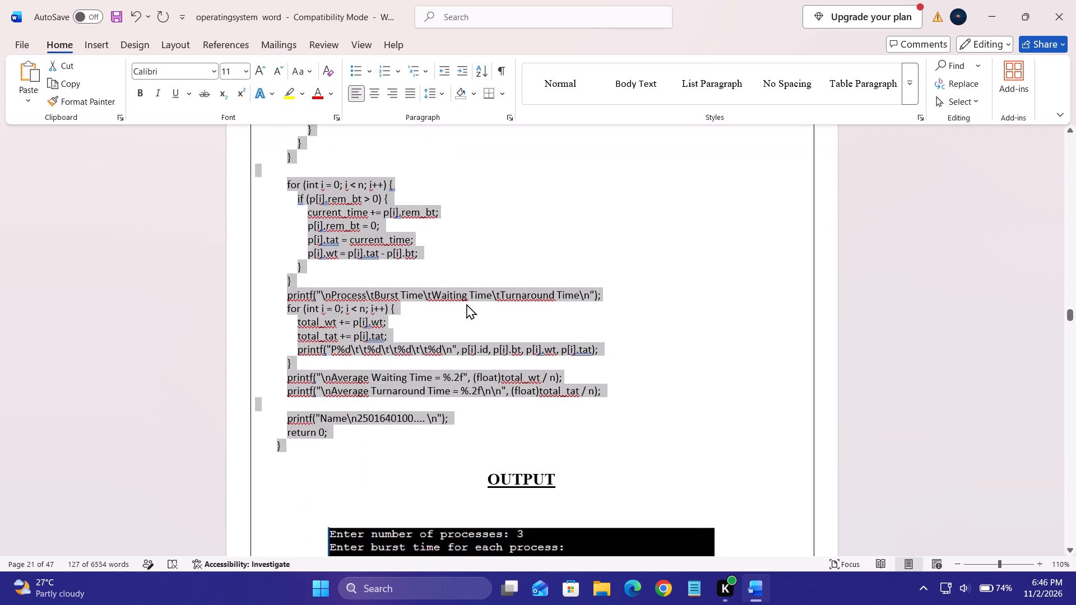
pyautogui.click(446, 96)
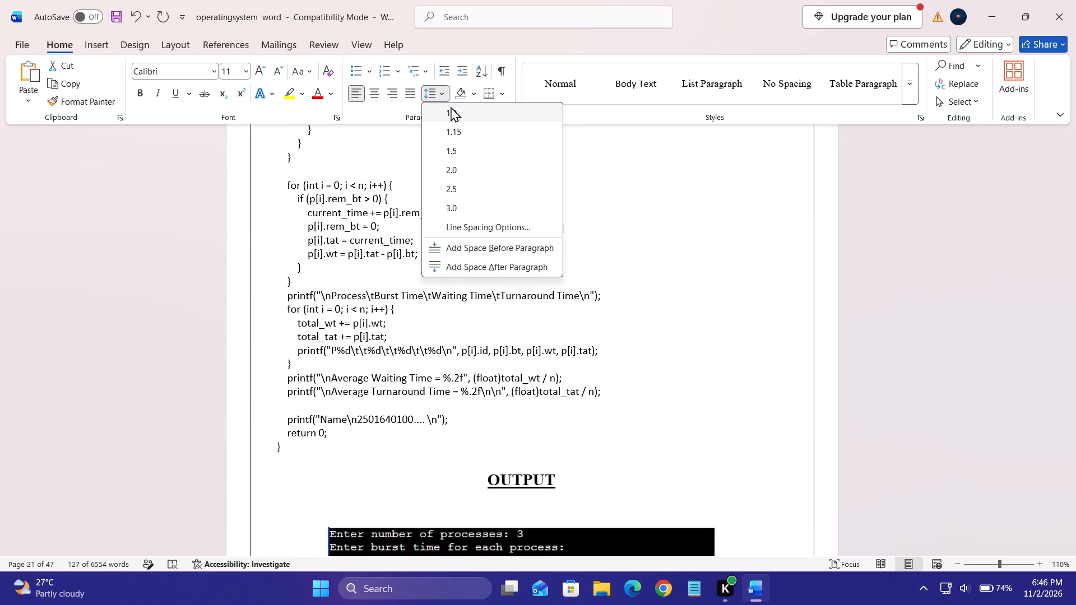
pyautogui.click(451, 107)
# Remove the space before paragraphs from the Experiment 3(B) code, starting at #include <stdio.h> on page 20 and running onto page 21.
pyautogui.scroll(4, 443, 232)
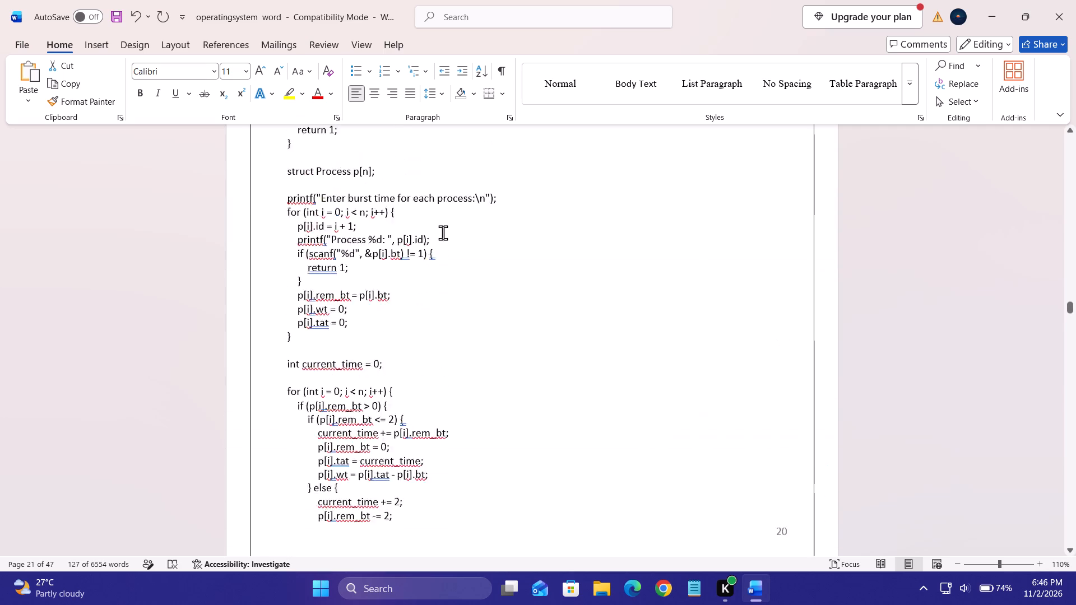
pyautogui.scroll(2, 443, 232)
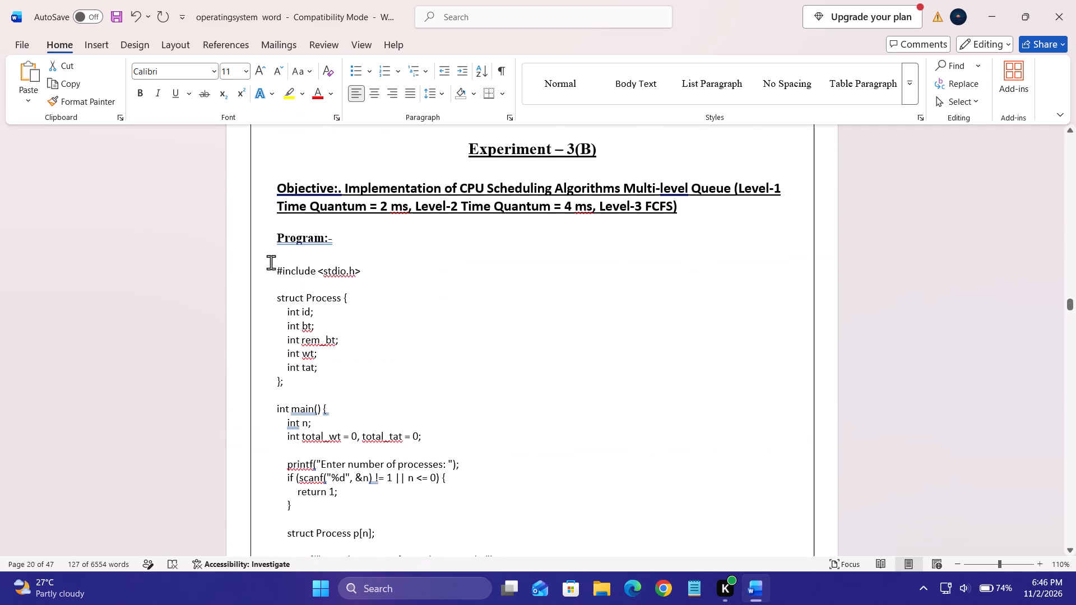
pyautogui.moveTo(271, 262); pyautogui.dragTo(417, 357)
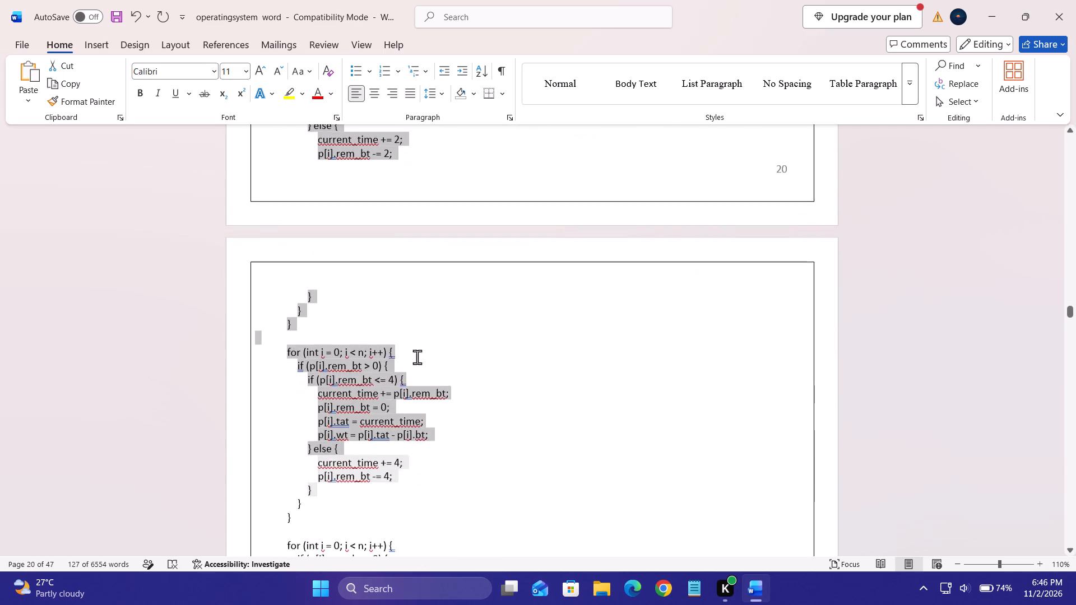
pyautogui.moveTo(417, 357); pyautogui.dragTo(407, 164)
pyautogui.click(443, 96)
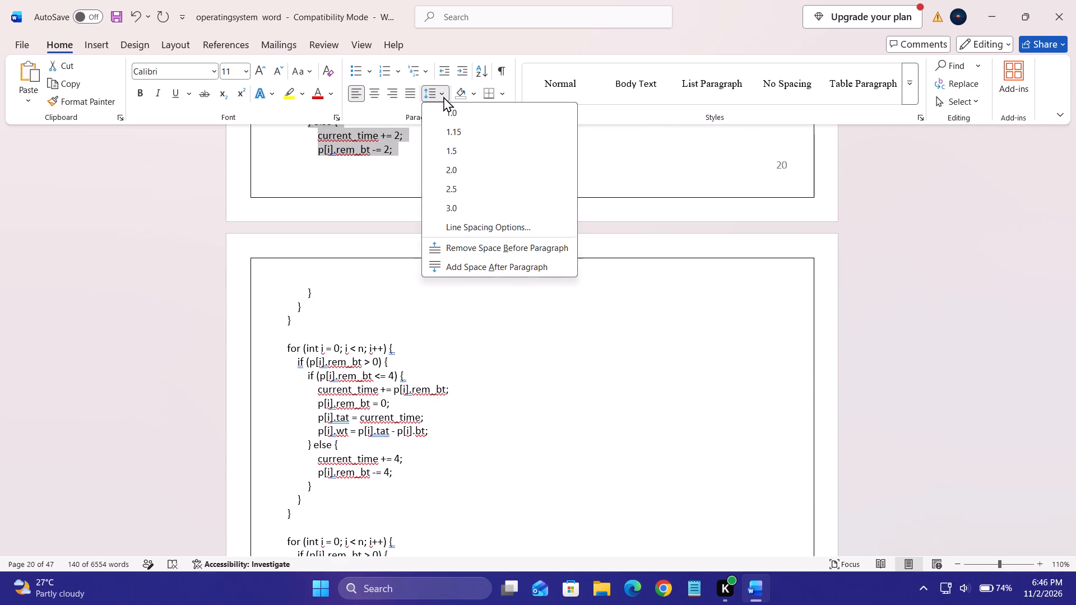
pyautogui.click(473, 255)
pyautogui.click(449, 250)
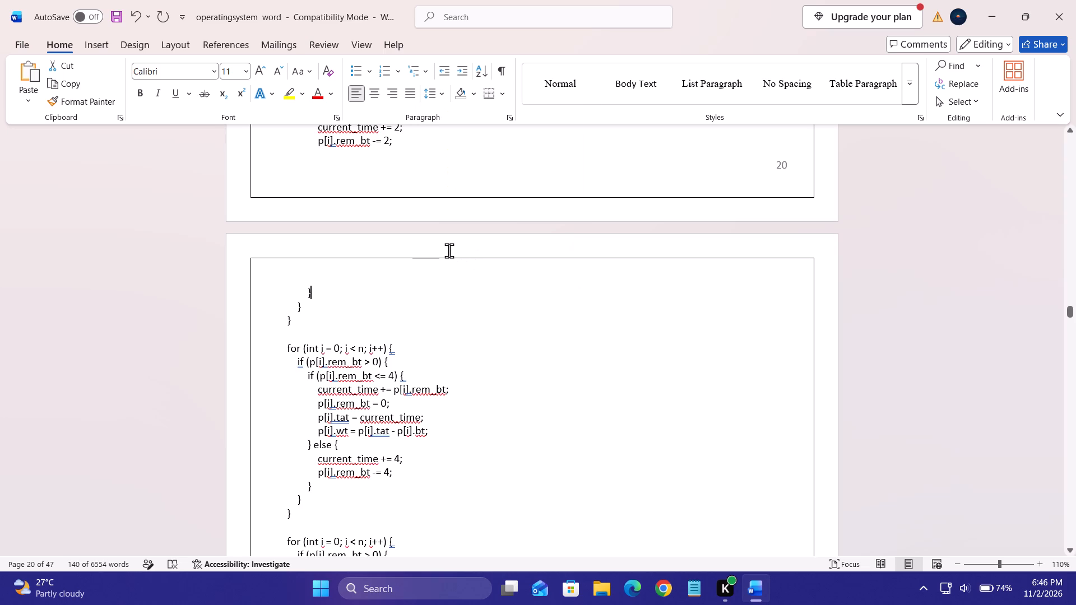
# Delete the blank lines above the "Enter number of processes" and "Enter burst time for each process" printf statements in Experiment 3(B).
pyautogui.scroll(1, 390, 325)
pyautogui.scroll(-4, 390, 325)
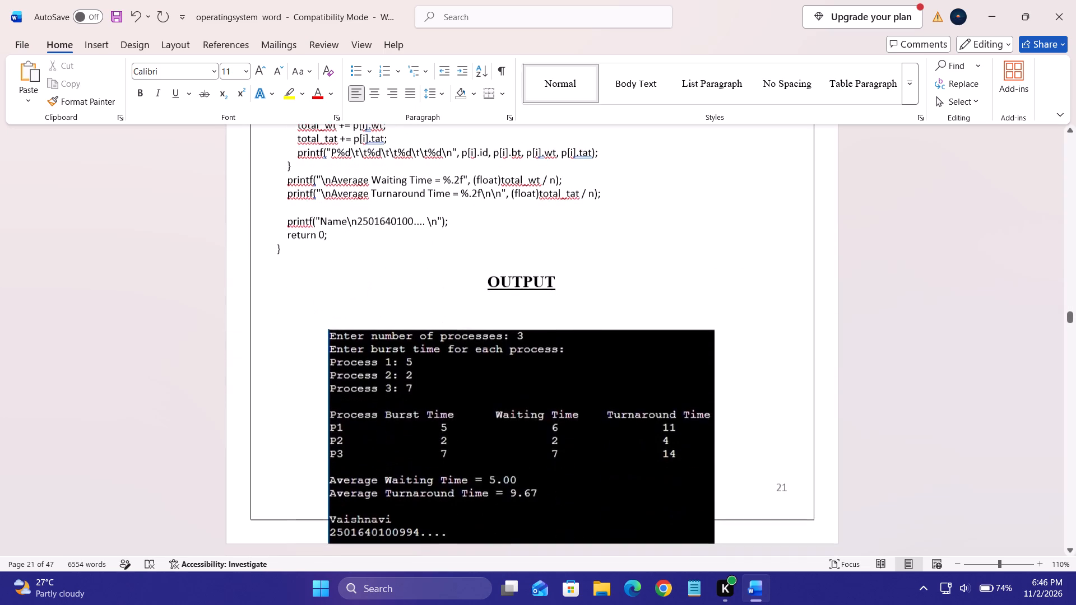
pyautogui.scroll(3, 390, 325)
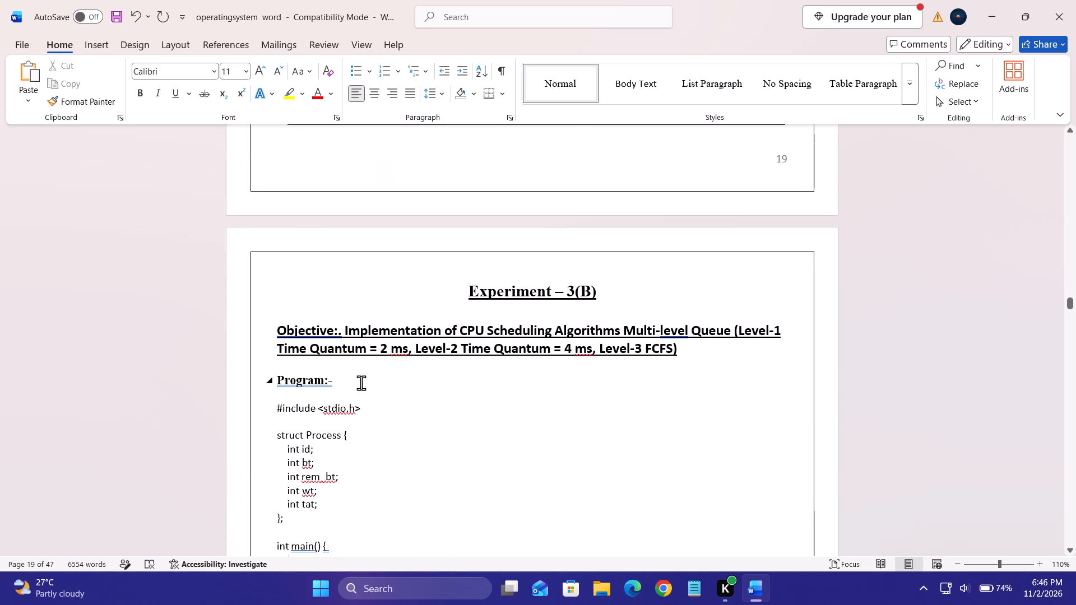
pyautogui.click(315, 422)
pyautogui.scroll(-1, 305, 471)
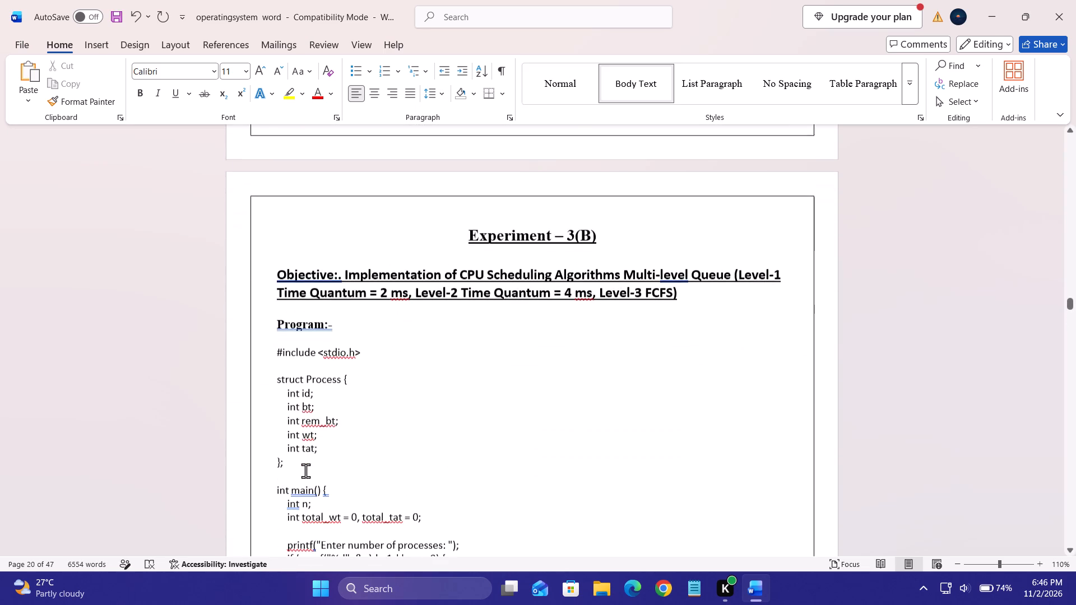
pyautogui.scroll(-1, 294, 452)
pyautogui.click(295, 454)
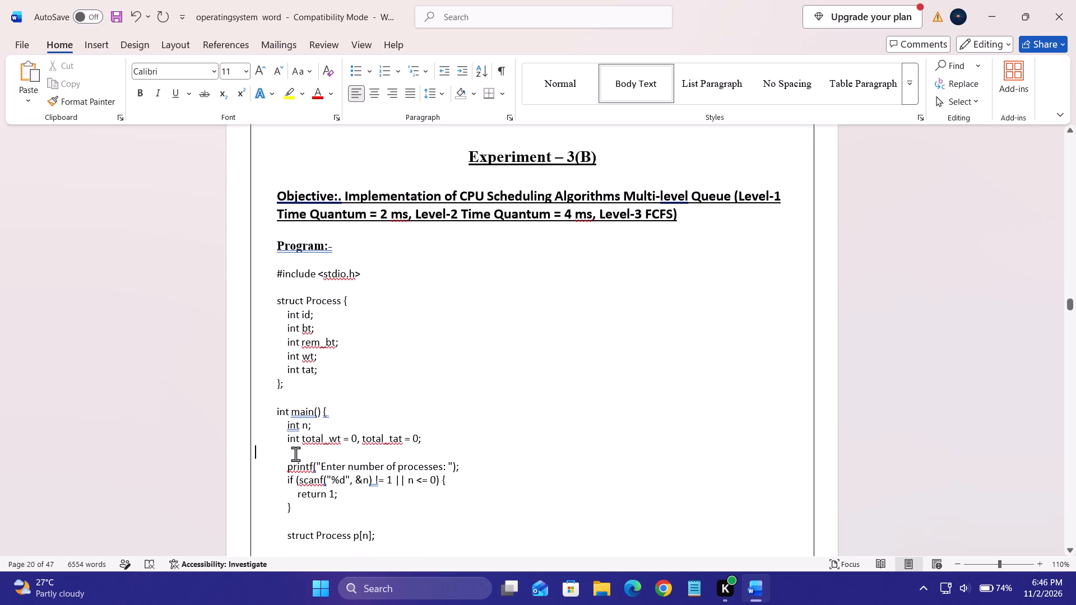
pyautogui.press('BackSpace')
pyautogui.scroll(-1, 295, 454)
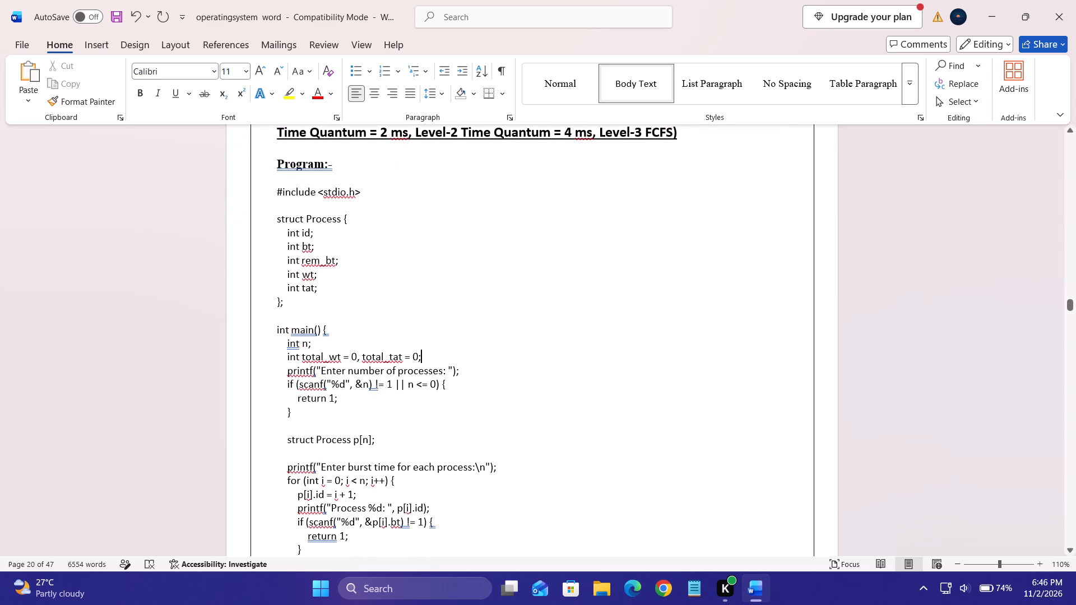
pyautogui.click(304, 455)
pyautogui.press('BackSpace')
# Remove the indent and blank space above int current_time = 0; on page 20, pulling it up to the preceding closing brace.
pyautogui.scroll(-1, 304, 455)
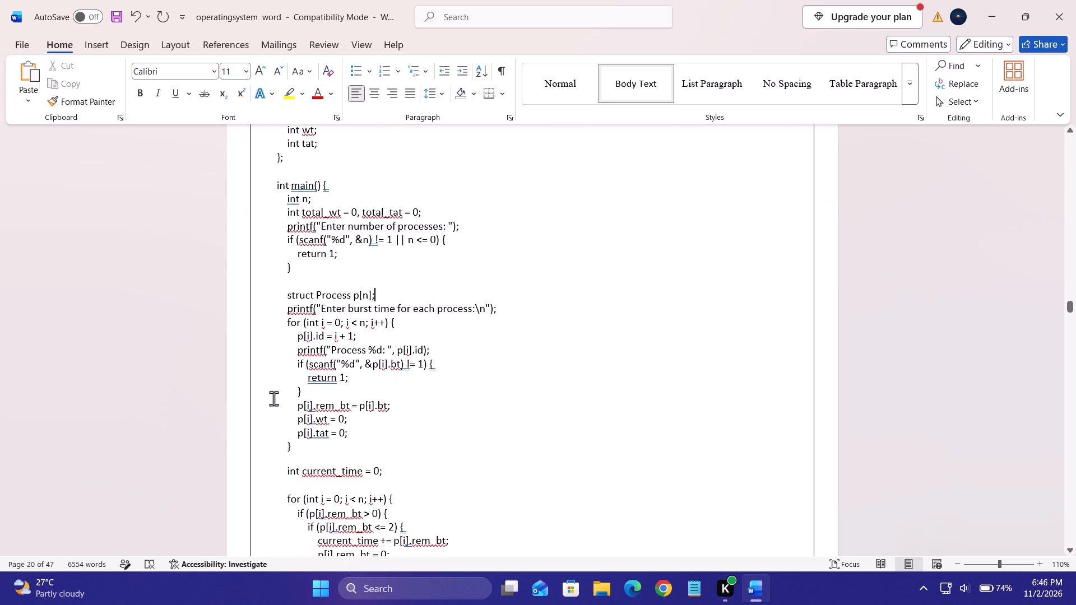
pyautogui.click(297, 463)
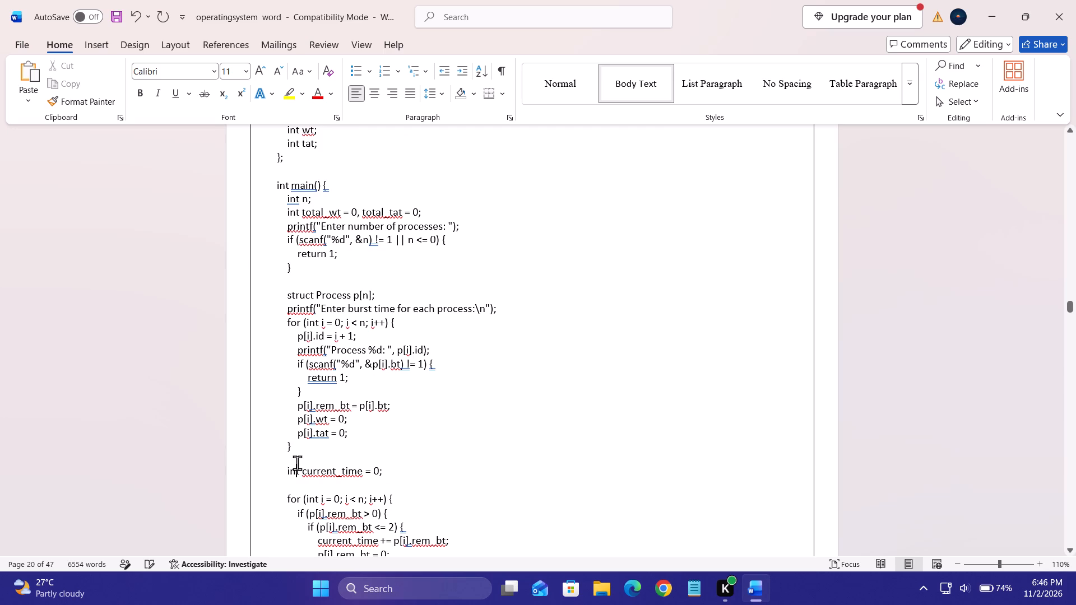
pyautogui.click(297, 460)
pyautogui.click(296, 458)
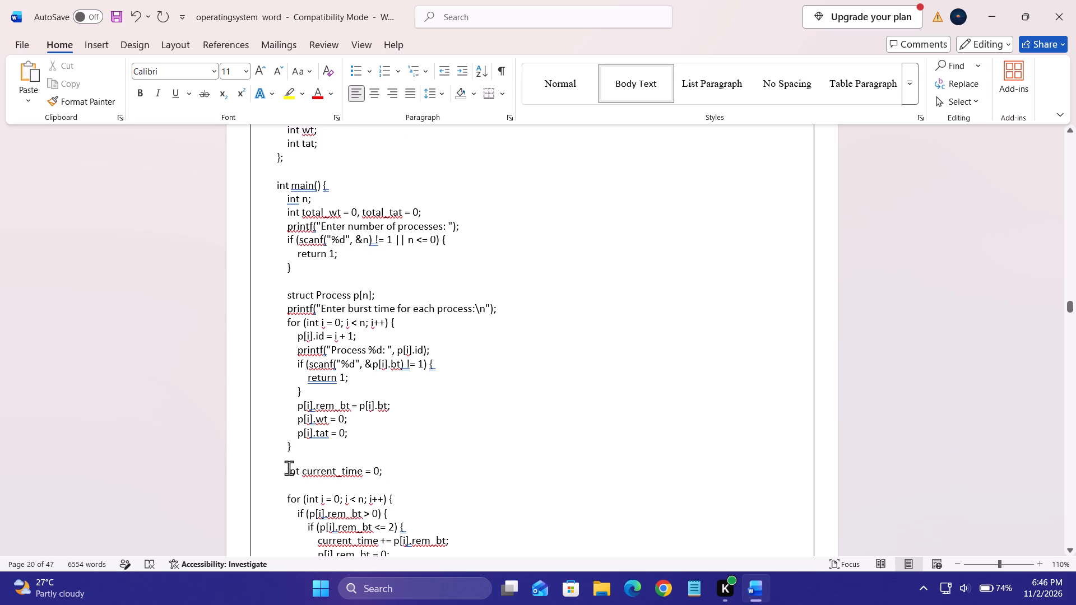
pyautogui.click(289, 468)
pyautogui.press('Left')
pyautogui.press('BackSpace')
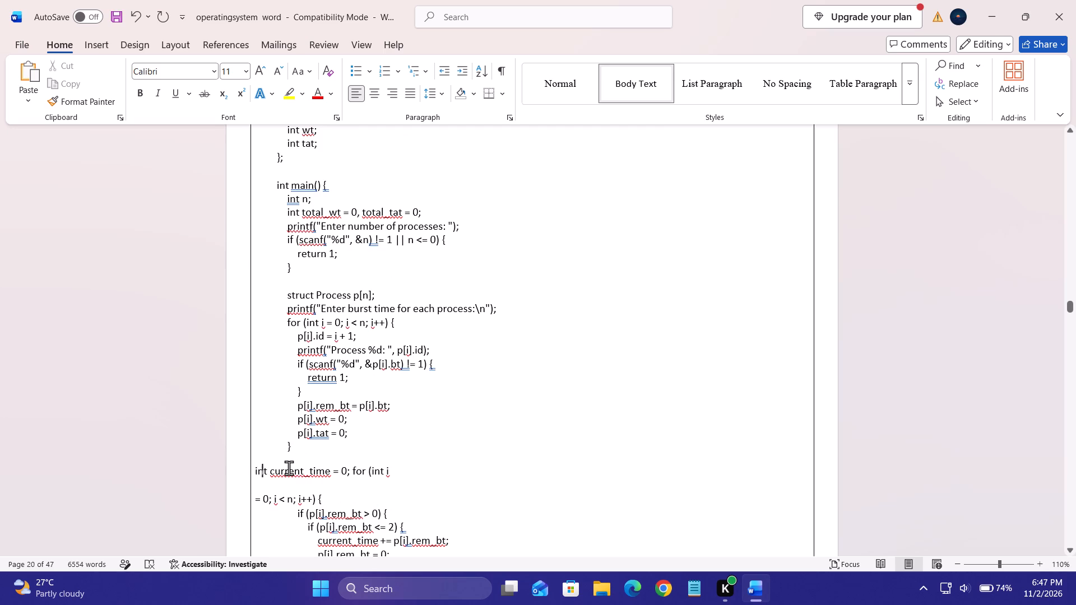
pyautogui.press('BackSpace')
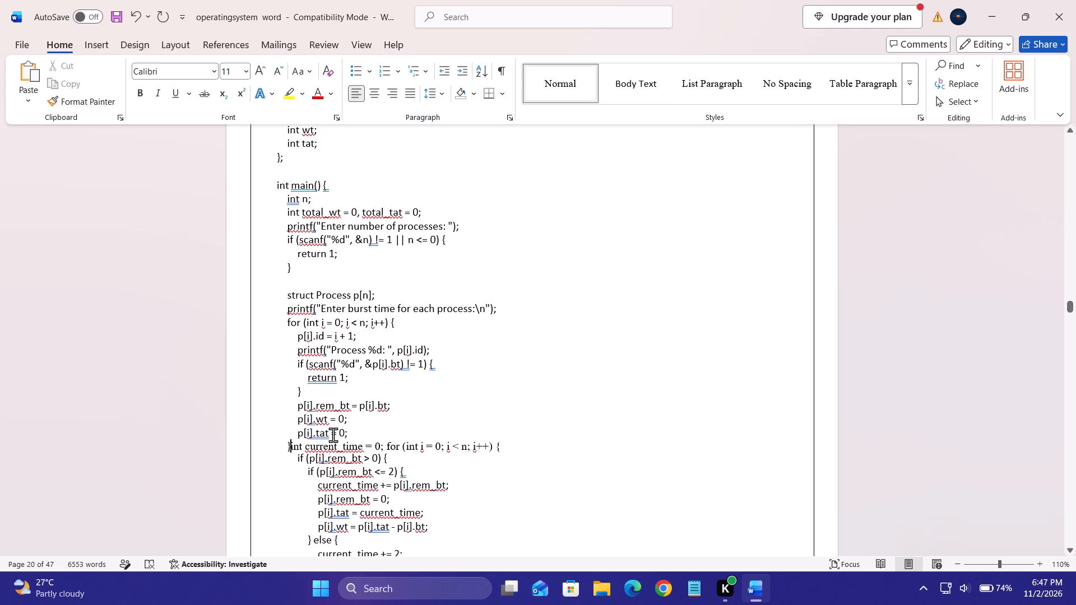
# Add two closing braces on separate lines beneath p[i].rem_bt -= 2; at the end of page 20.
pyautogui.scroll(-2, 333, 435)
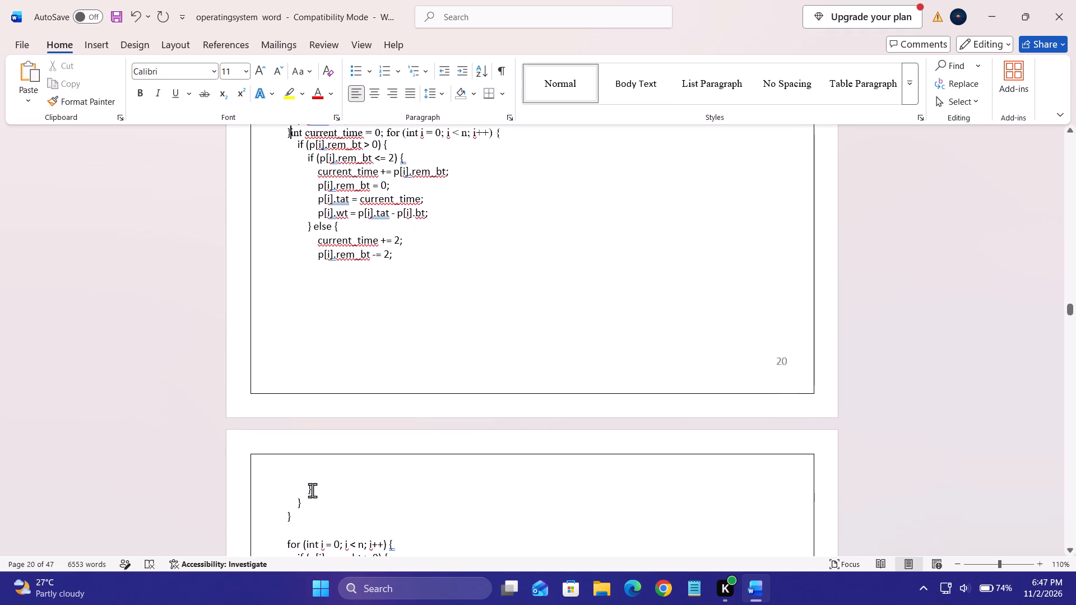
pyautogui.click(309, 483)
pyautogui.press('BackSpace')
pyautogui.press('BackSpace')
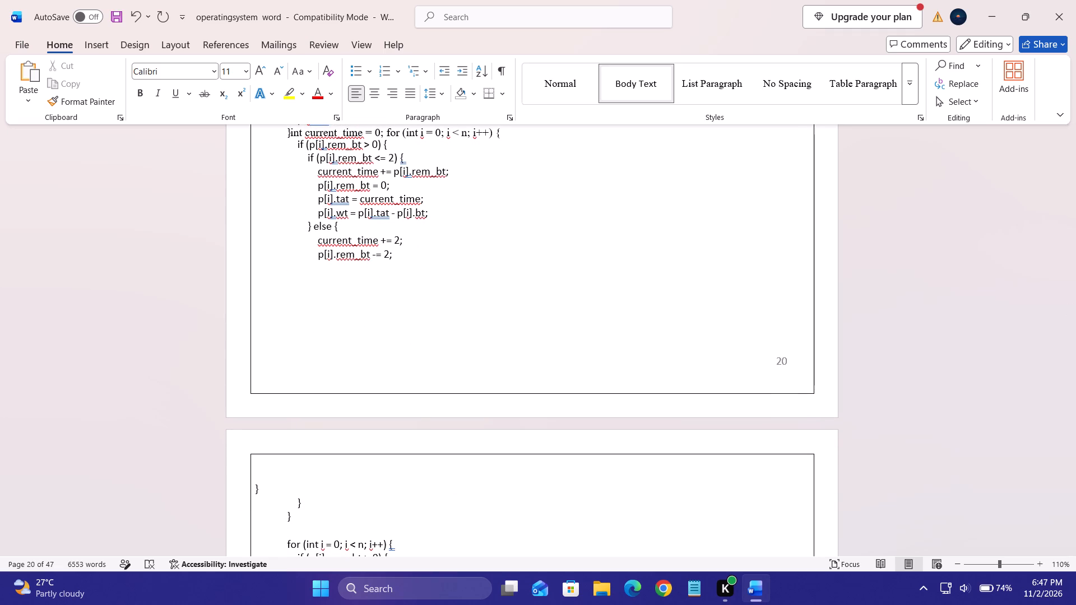
pyautogui.press('Return')
pyautogui.press('Return')
pyautogui.hotkey('shift', '}')
pyautogui.press('Return')
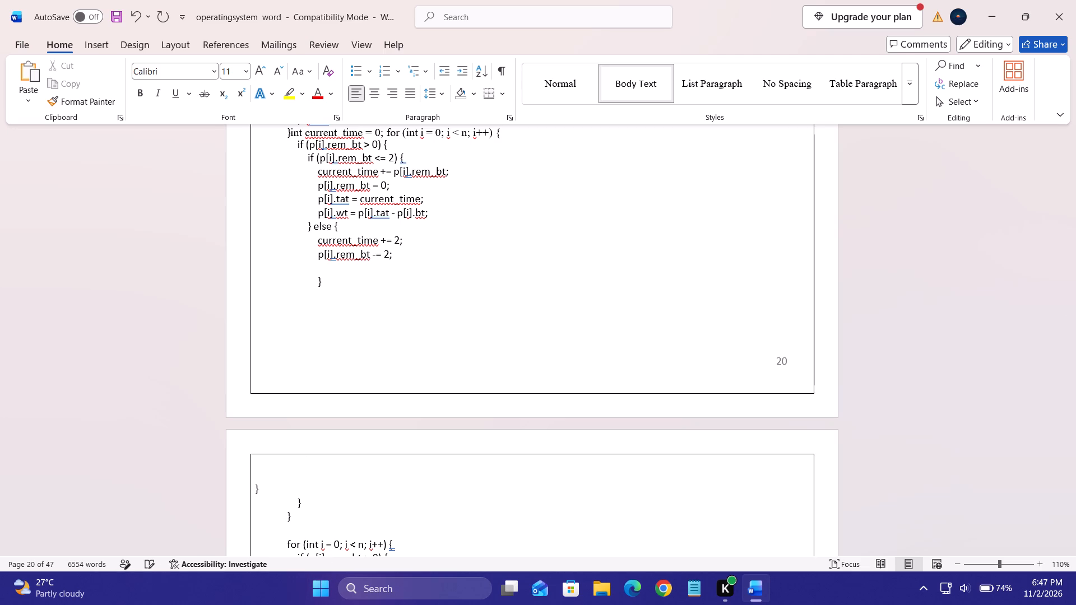
pyautogui.press('Return')
pyautogui.hotkey('shift', '}')
pyautogui.press('Return')
pyautogui.press('Return')
pyautogui.hotkey('shift', 'Return')
# Delete the three leftover closing braces at the top of page 21, above the for loop.
pyautogui.scroll(-1, 342, 308)
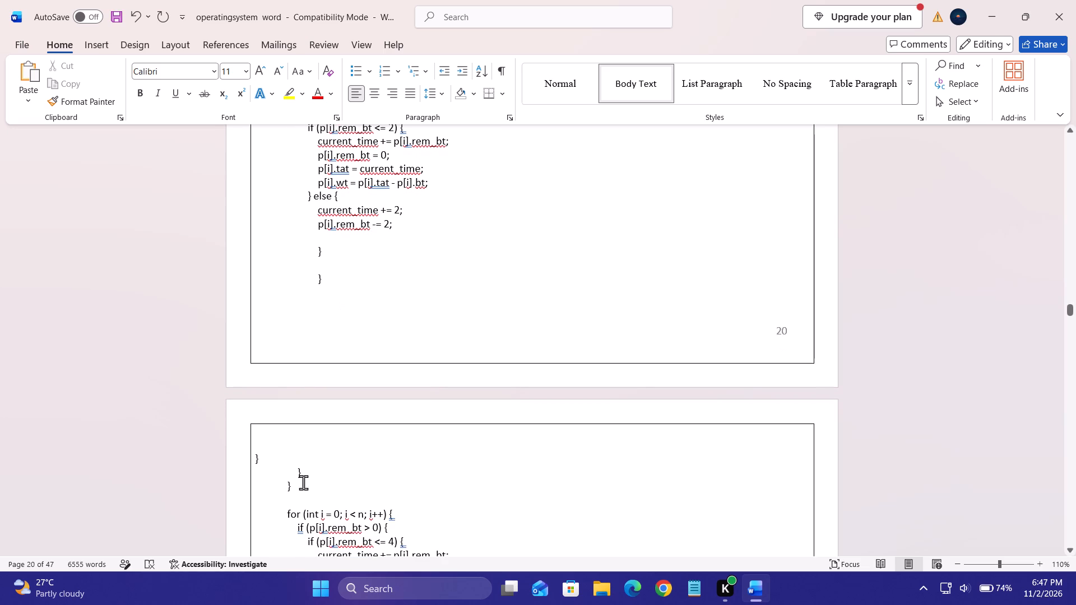
pyautogui.moveTo(303, 489); pyautogui.dragTo(270, 453)
pyautogui.press('BackSpace')
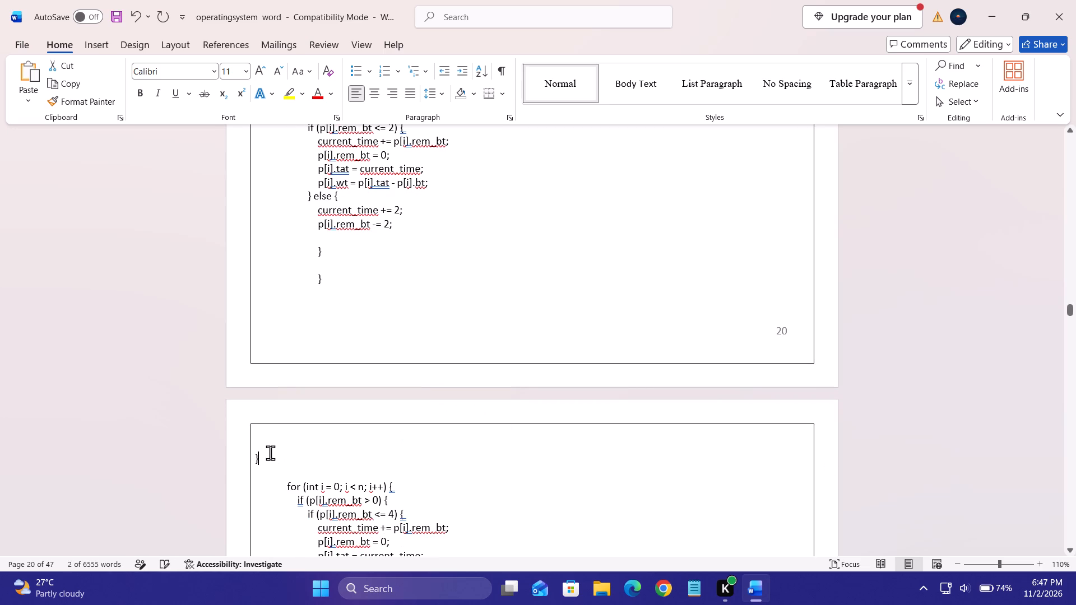
pyautogui.press('BackSpace')
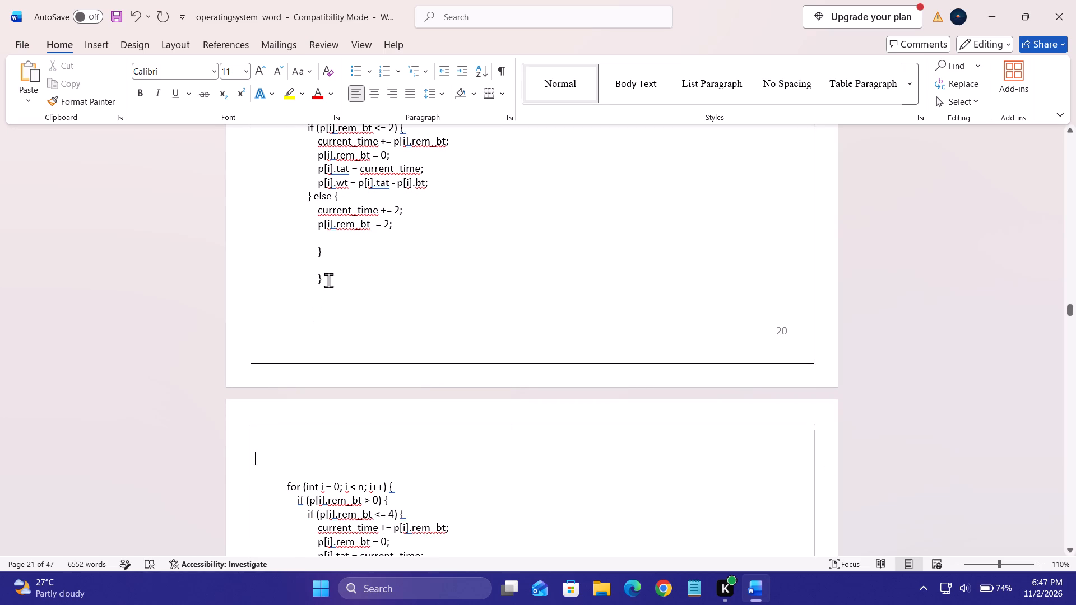
# Set line spacing to 1.0 for the lines from current_time += 2; through the last closing brace on page 20.
pyautogui.moveTo(328, 280); pyautogui.dragTo(318, 213)
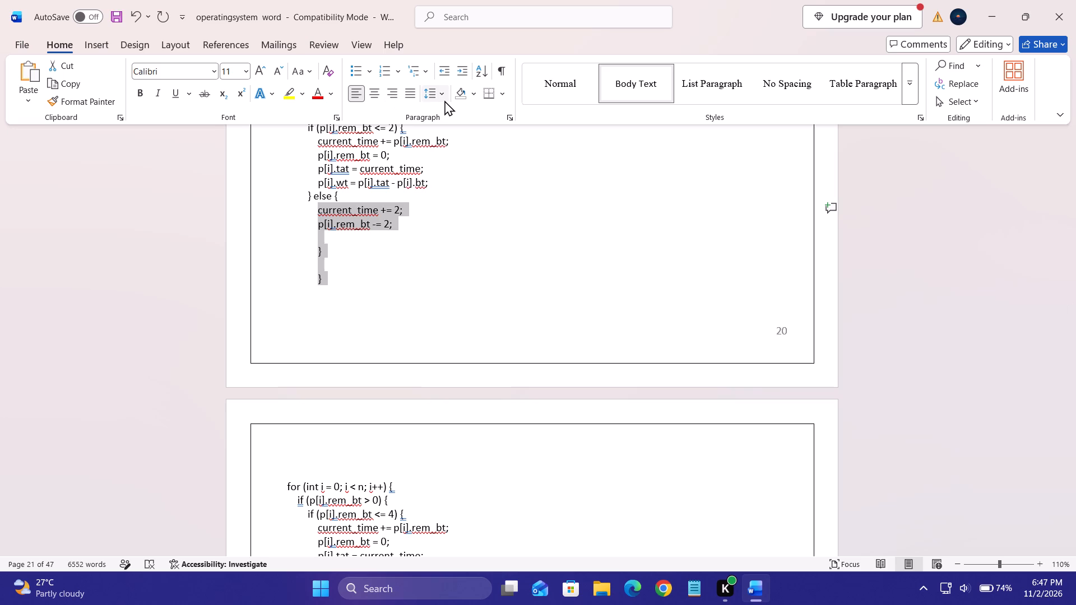
pyautogui.click(444, 100)
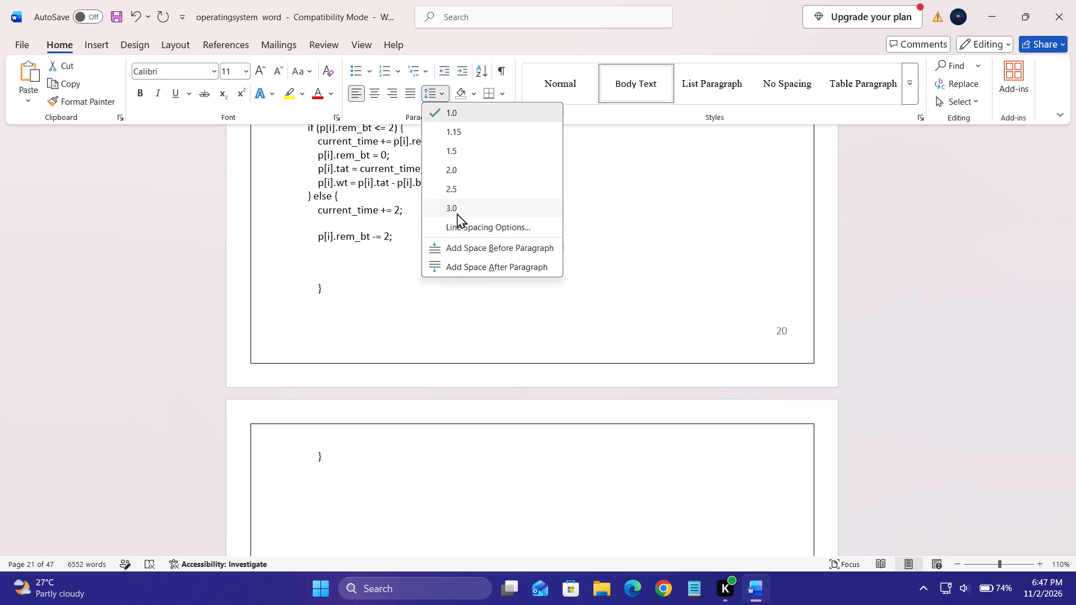
pyautogui.click(463, 111)
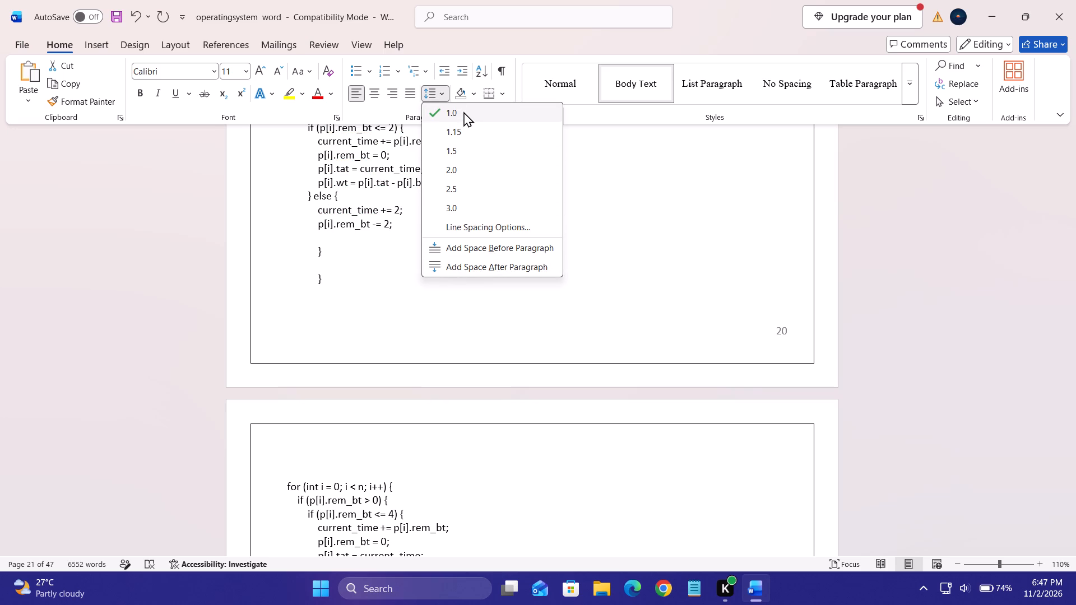
# Remove the blank line between the two closing braces on page 20 and fill the blank line above them with a third closing brace.
pyautogui.click(338, 265)
pyautogui.click(338, 265)
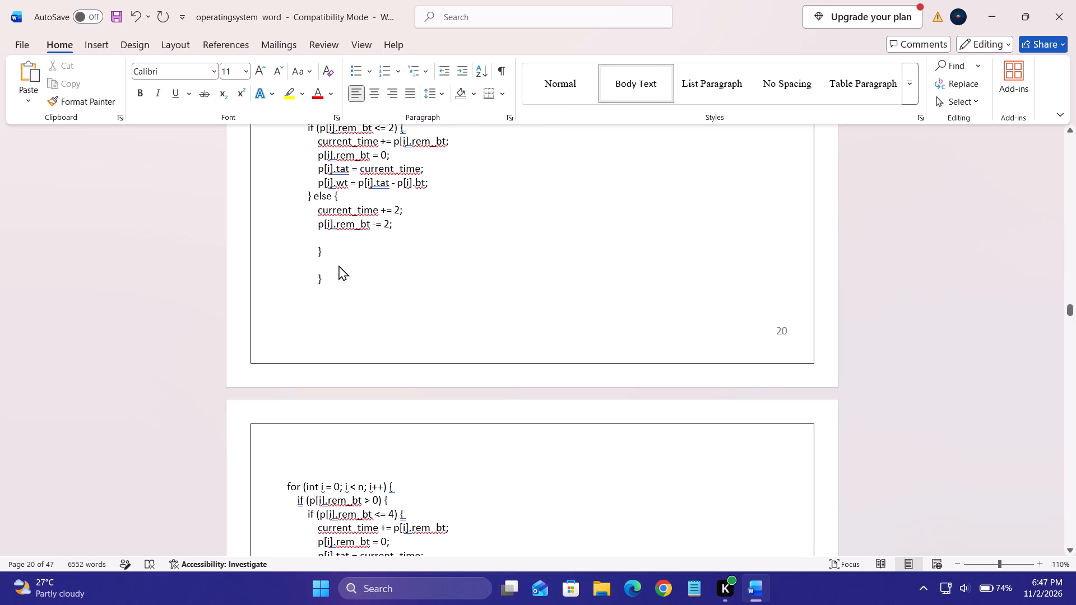
pyautogui.press('BackSpace')
pyautogui.press('BackSpace')
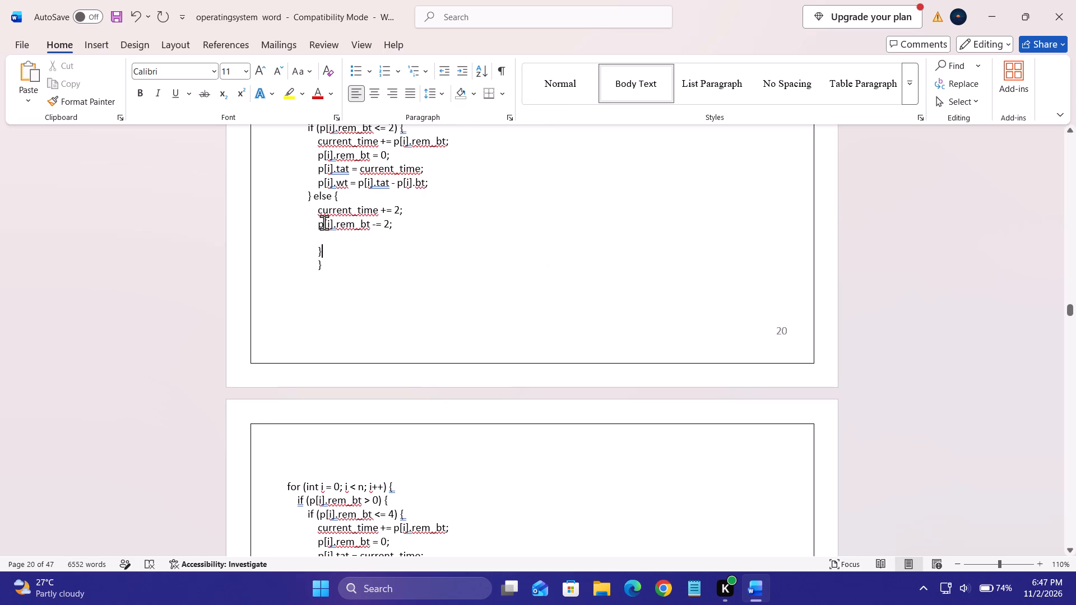
pyautogui.click(326, 231)
pyautogui.hotkey('shift', '}')
# Remove the indent and blank lines before the for loop at the top of page 21.
pyautogui.click(288, 486)
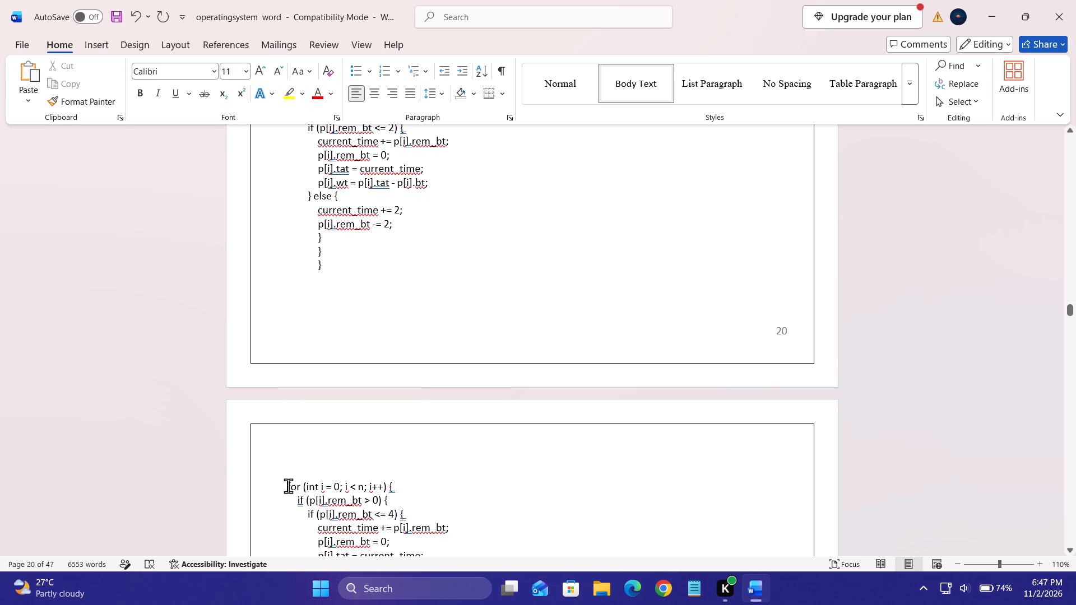
pyautogui.press('BackSpace')
pyautogui.press('BackSpace')
pyautogui.press('BackSpace')
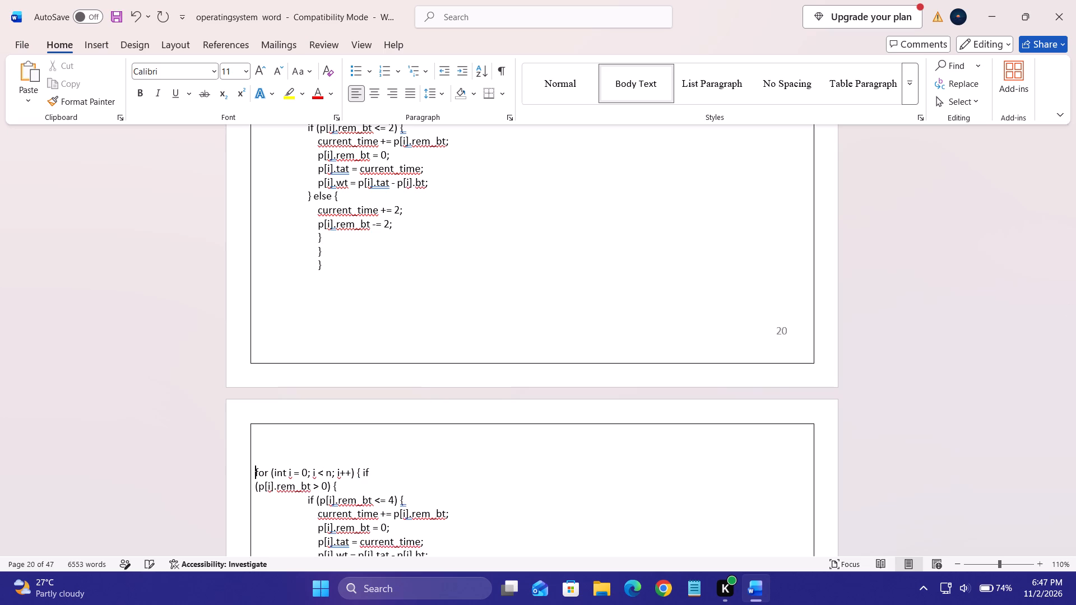
pyautogui.press('BackSpace')
pyautogui.press('BackSpace')
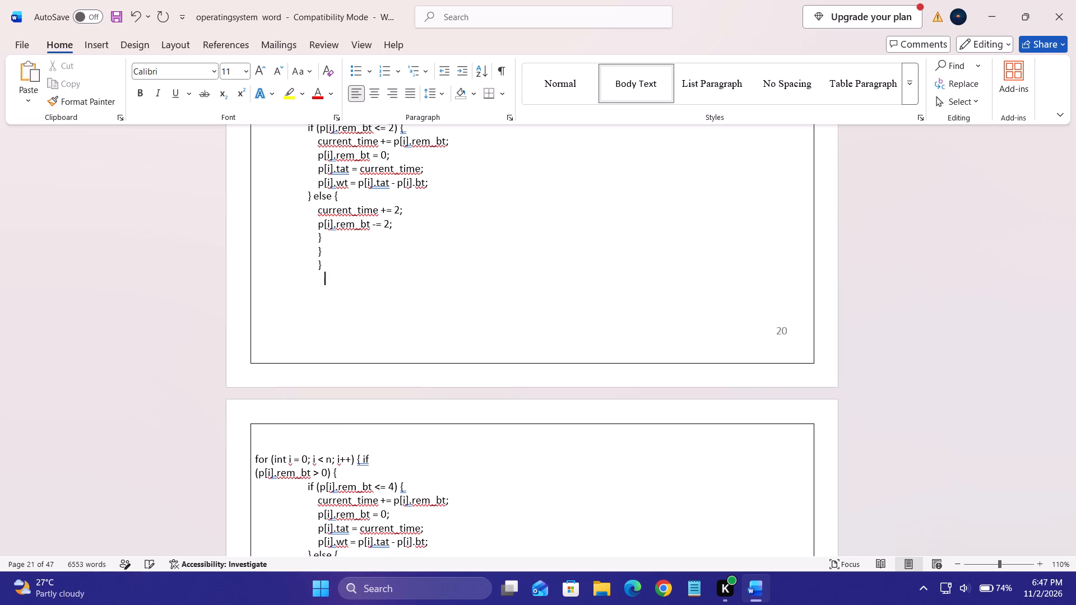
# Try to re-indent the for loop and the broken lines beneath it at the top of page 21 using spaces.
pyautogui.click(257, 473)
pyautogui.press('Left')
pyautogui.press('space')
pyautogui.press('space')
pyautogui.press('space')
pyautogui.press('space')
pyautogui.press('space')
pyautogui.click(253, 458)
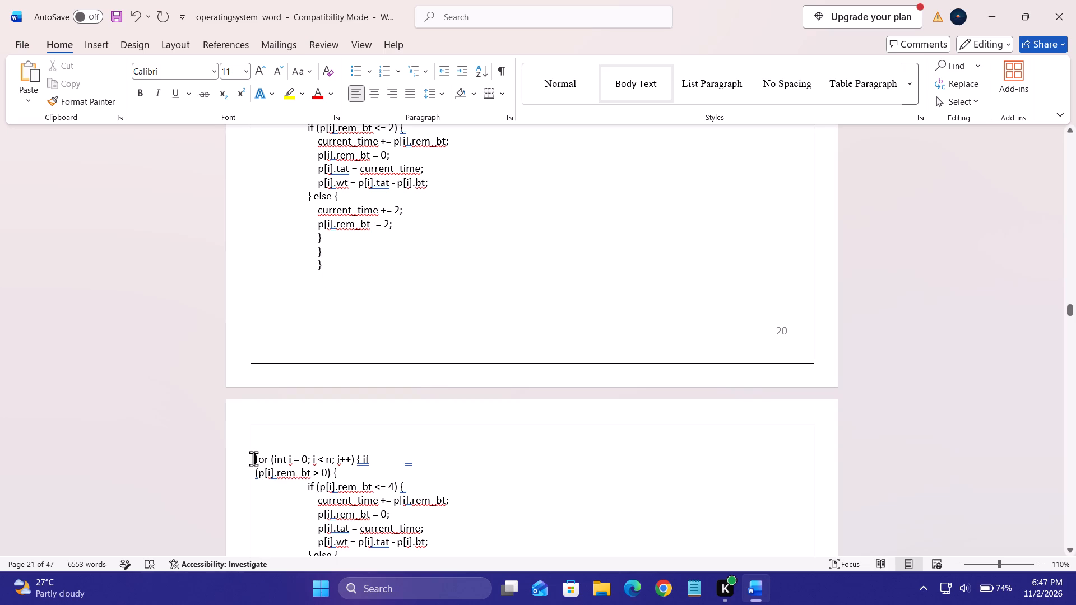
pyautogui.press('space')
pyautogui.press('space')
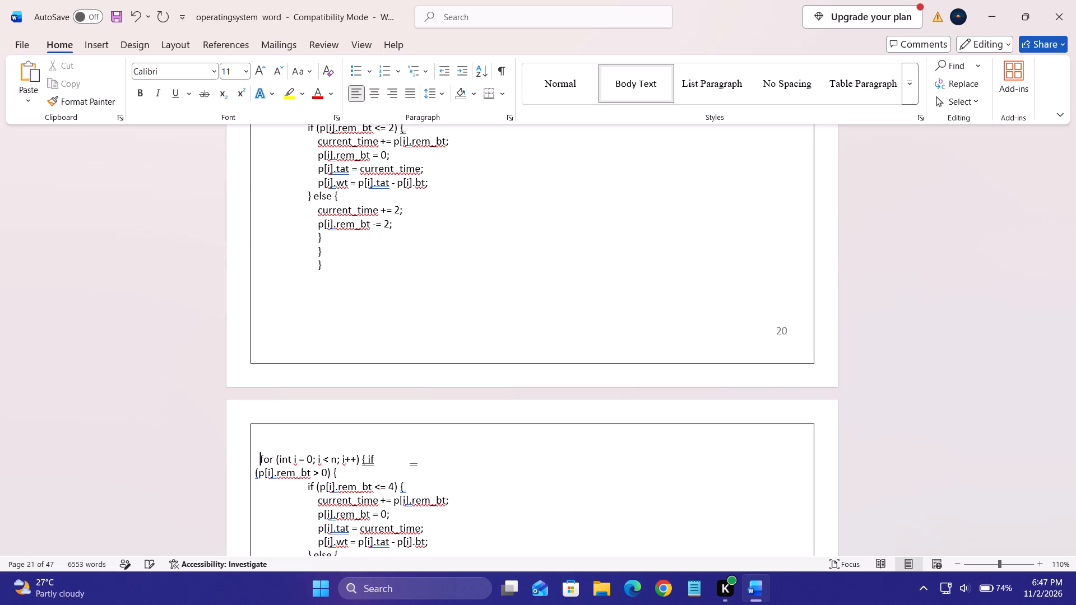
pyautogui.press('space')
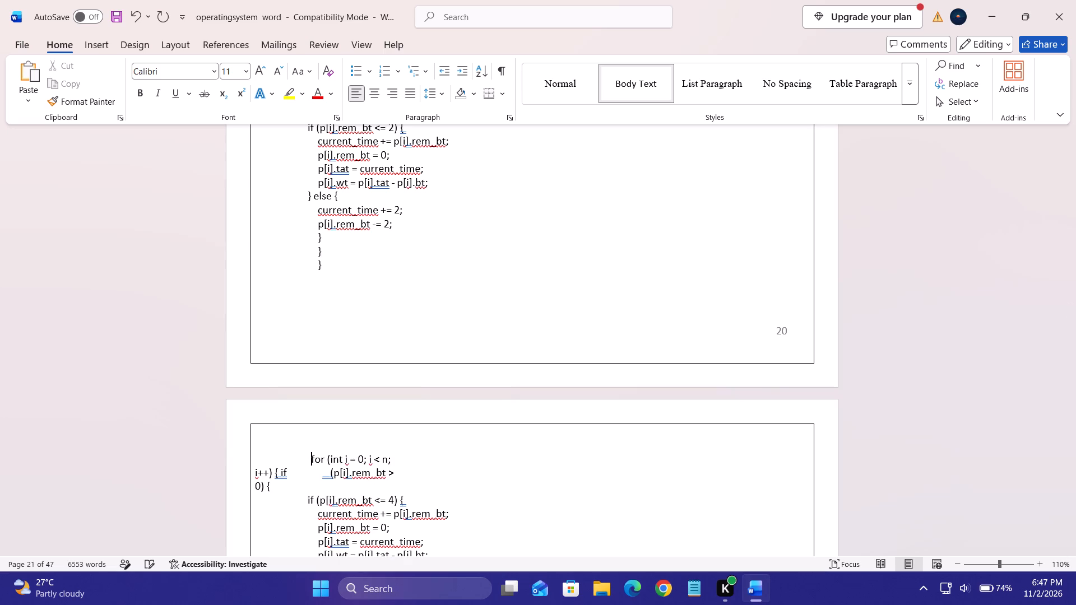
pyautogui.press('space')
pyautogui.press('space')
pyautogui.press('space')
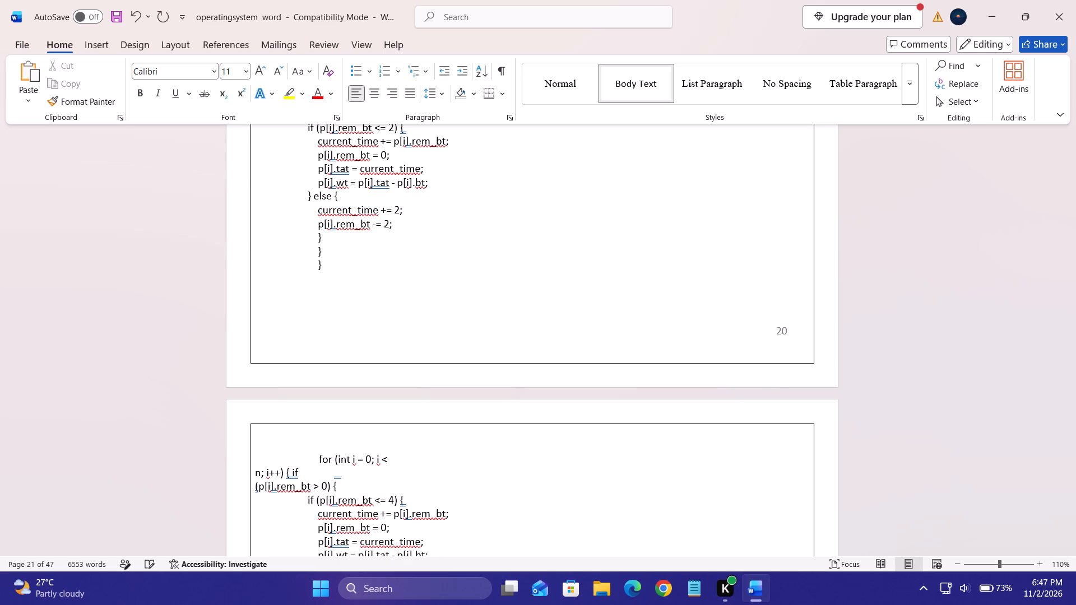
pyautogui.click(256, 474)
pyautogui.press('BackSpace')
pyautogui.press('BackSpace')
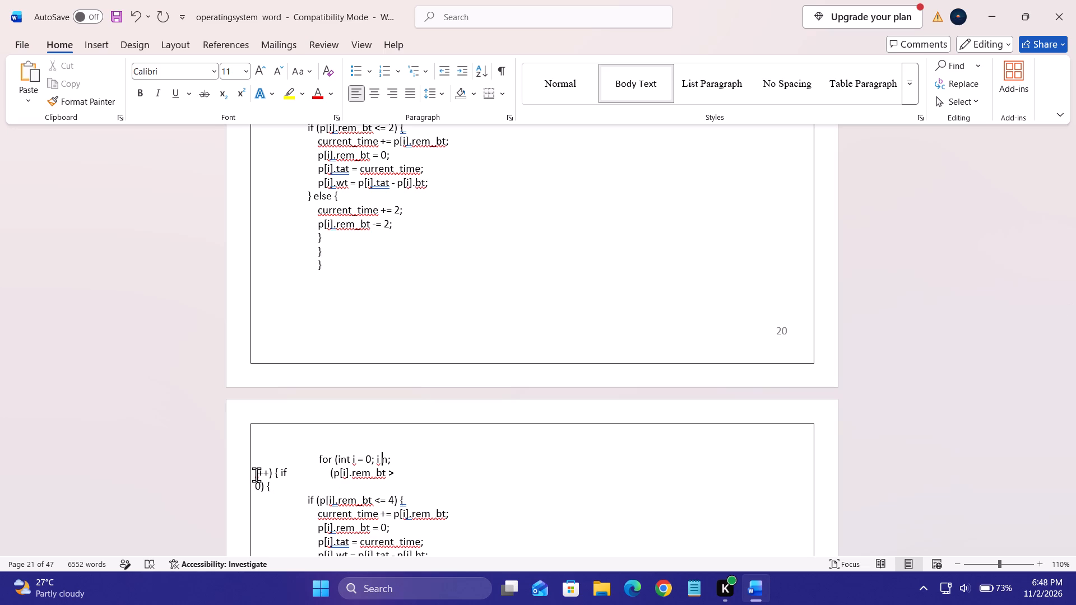
# Undo the added spaces, the deleted characters, and the indent and blank-line removal before the for loop on page 21.
pyautogui.hotkey('ctrl', 'z')
pyautogui.hotkey('ctrl', 'z')
pyautogui.hotkey('ctrl', 'z')
pyautogui.hotkey('ctrl', 'z')
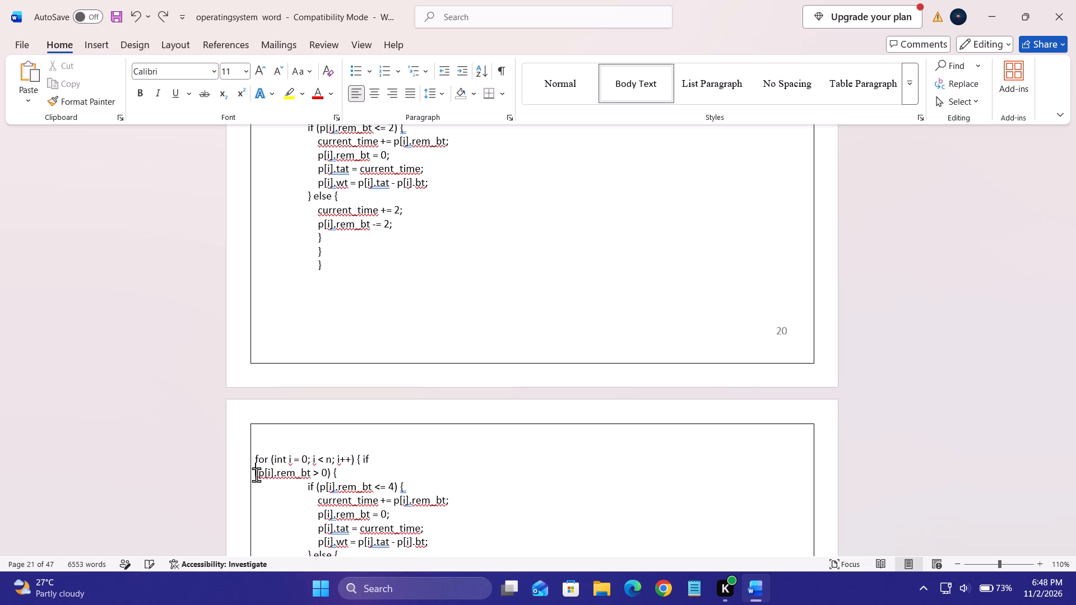
pyautogui.hotkey('ctrl', 'z')
pyautogui.hotkey('ctrl', 'z')
pyautogui.hotkey('ctrl', 'z')
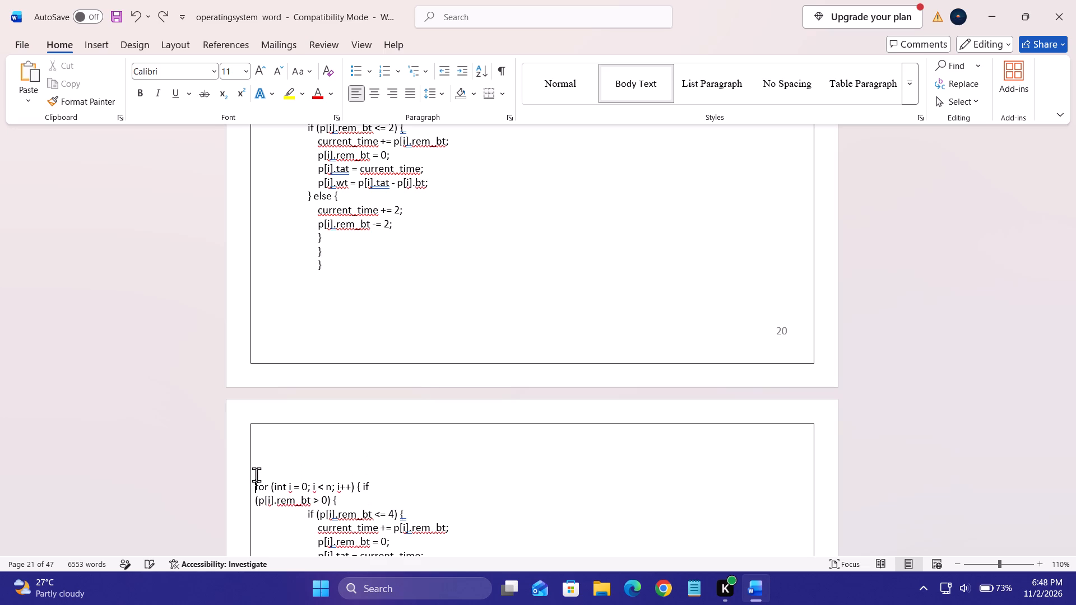
pyautogui.hotkey('ctrl', 'z')
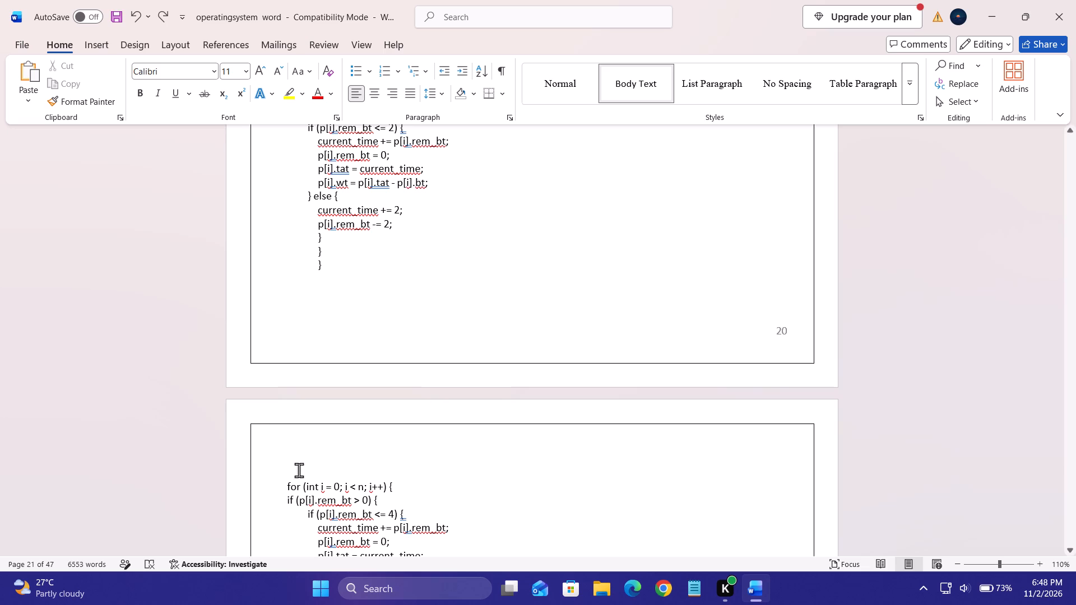
# Remove the blank lines above the for loop at the top of page 21, keeping the loop's indent.
pyautogui.click(314, 470)
pyautogui.press('BackSpace')
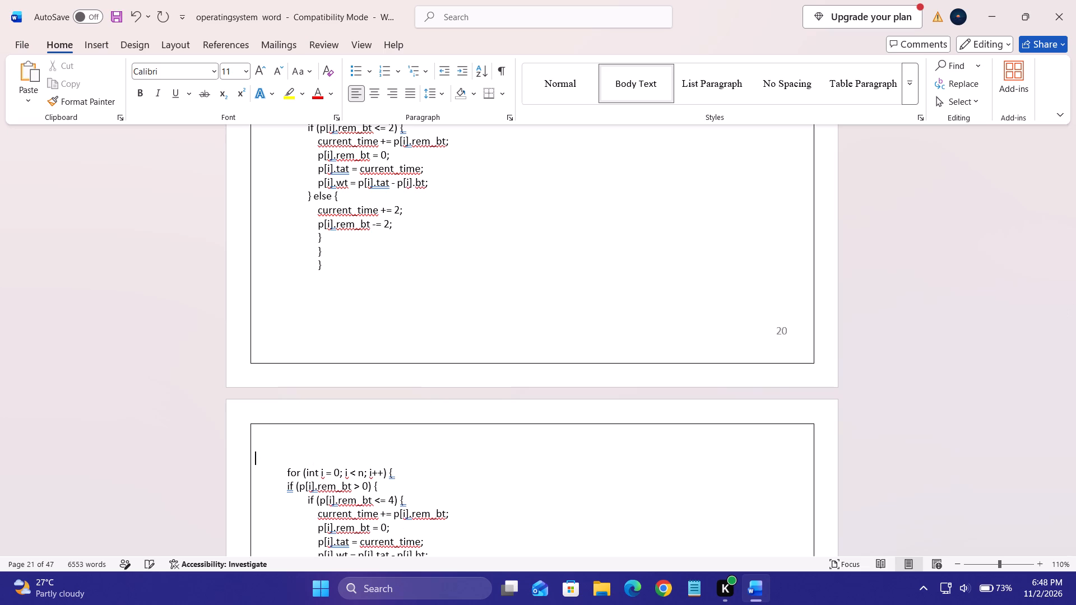
pyautogui.press('BackSpace')
# Move the Experiment 3 output screenshot up to just below the OUTPUT heading, inside the page 21 border.
pyautogui.scroll(-4, 355, 508)
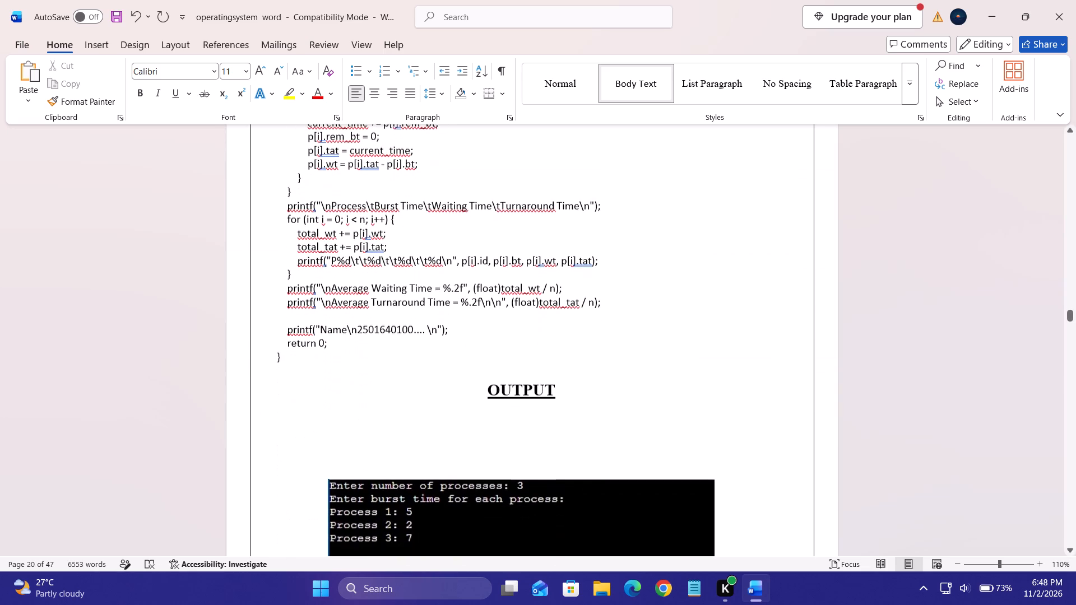
pyautogui.scroll(-1, 477, 443)
pyautogui.moveTo(483, 421); pyautogui.dragTo(487, 406)
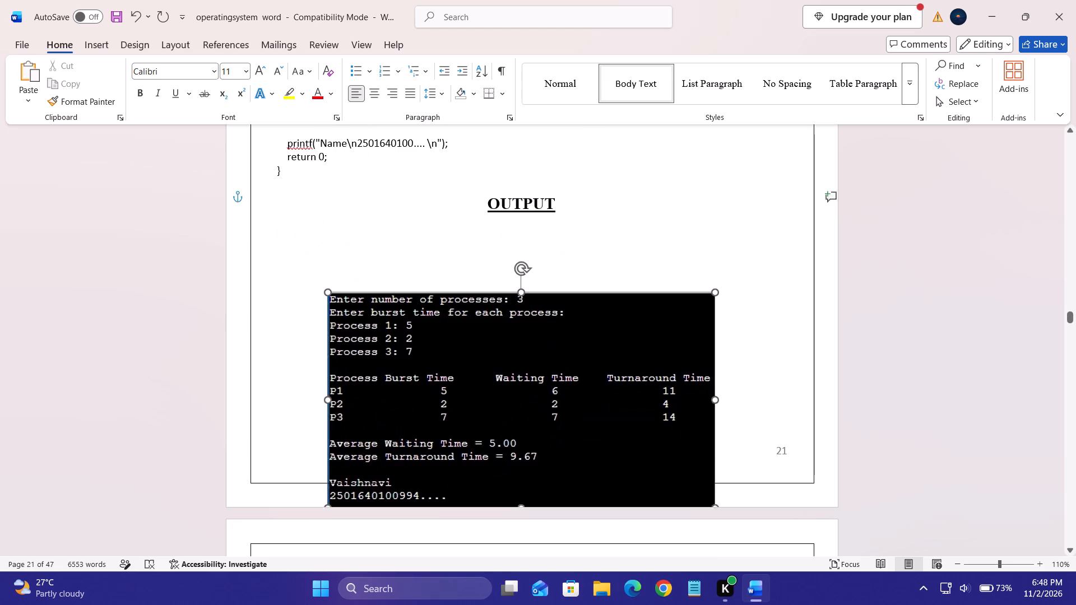
pyautogui.moveTo(487, 406); pyautogui.dragTo(499, 373)
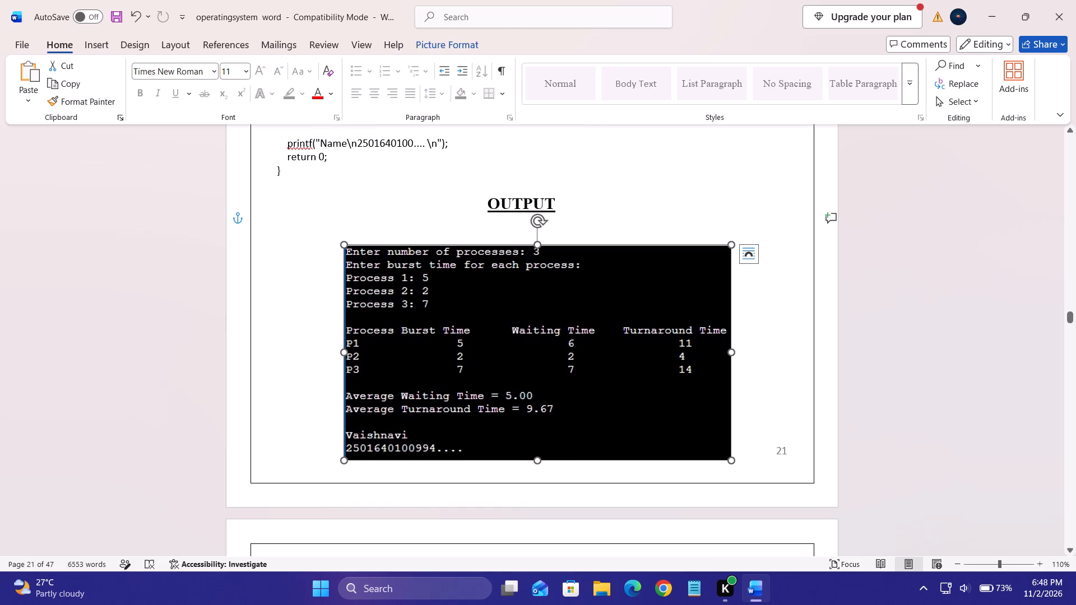
pyautogui.click(657, 183)
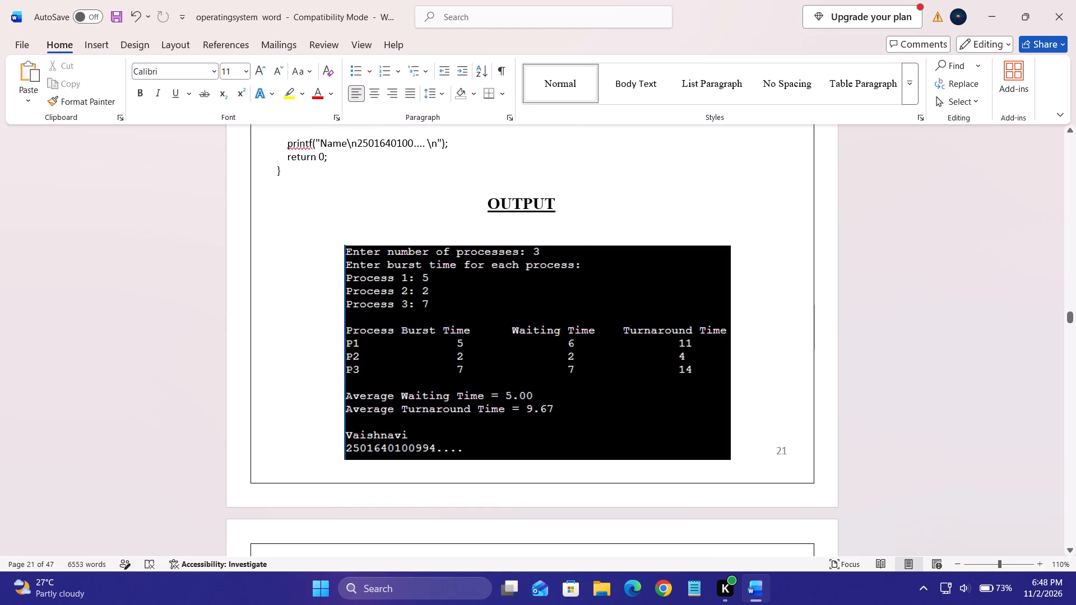
pyautogui.moveTo(568, 316); pyautogui.dragTo(569, 301)
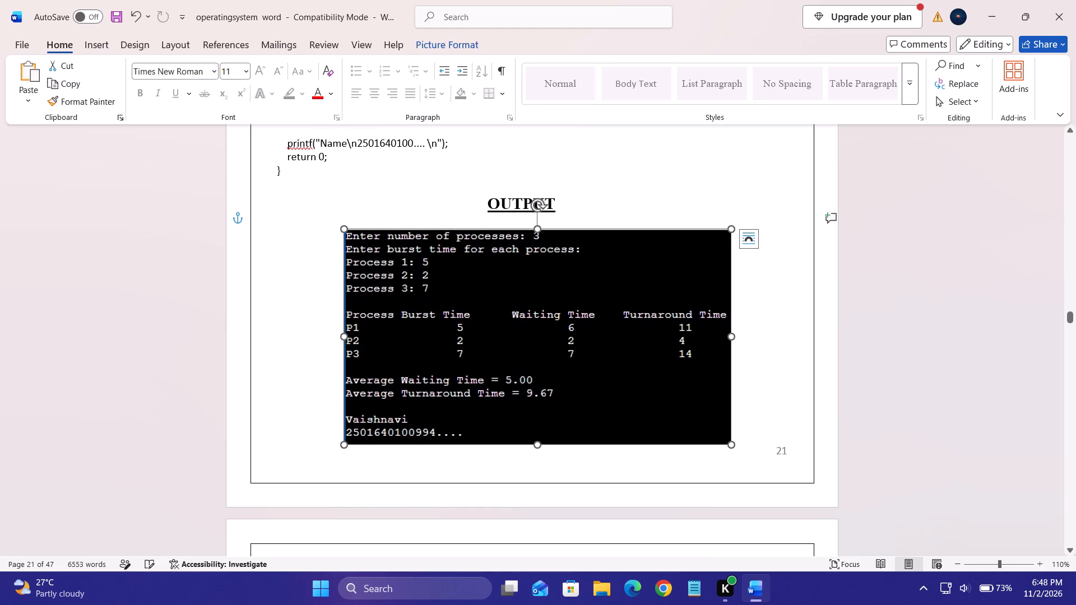
pyautogui.click(610, 201)
# Remove the blank page before Experiment No. 4 by showing formatting marks, deleting its next-page section break, and hiding the marks again.
pyautogui.scroll(-3, 548, 281)
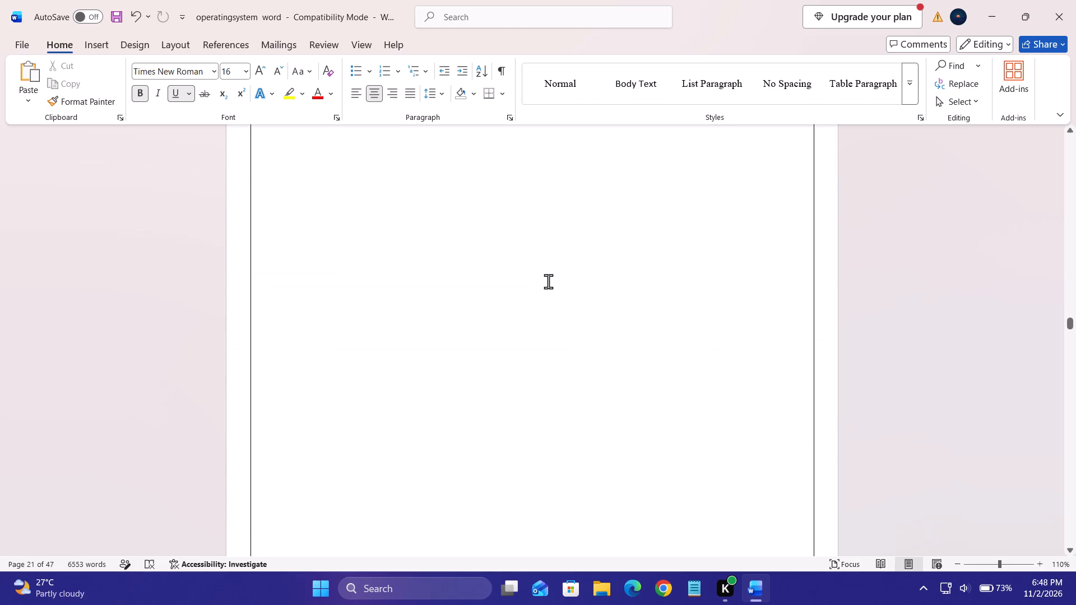
pyautogui.scroll(-1, 548, 281)
pyautogui.scroll(7, 548, 281)
pyautogui.click(507, 80)
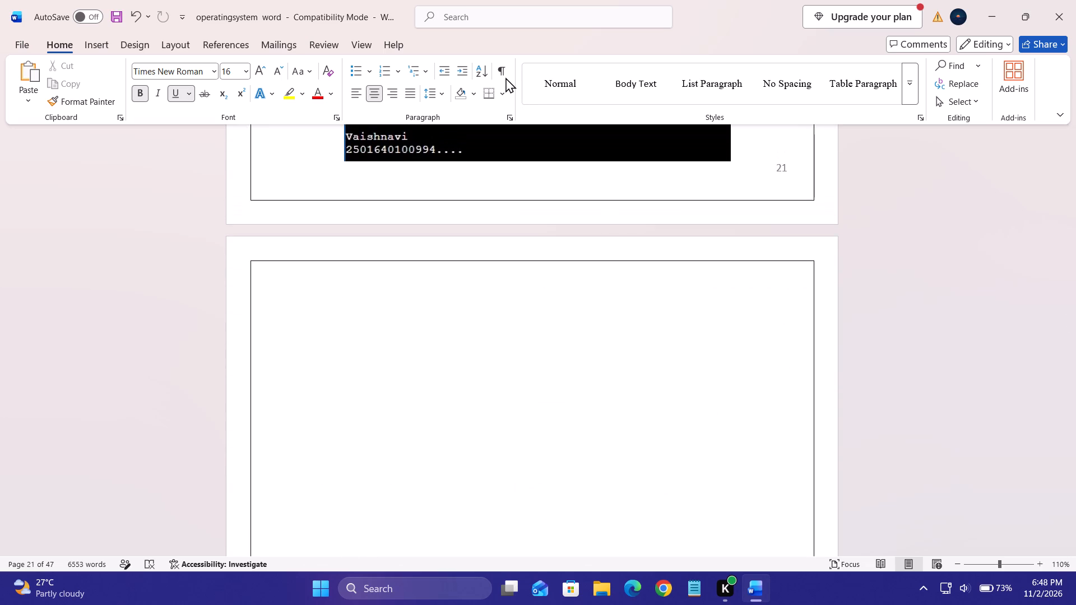
pyautogui.click(505, 77)
pyautogui.moveTo(795, 334); pyautogui.dragTo(259, 275)
pyautogui.moveTo(259, 275); pyautogui.dragTo(485, 336)
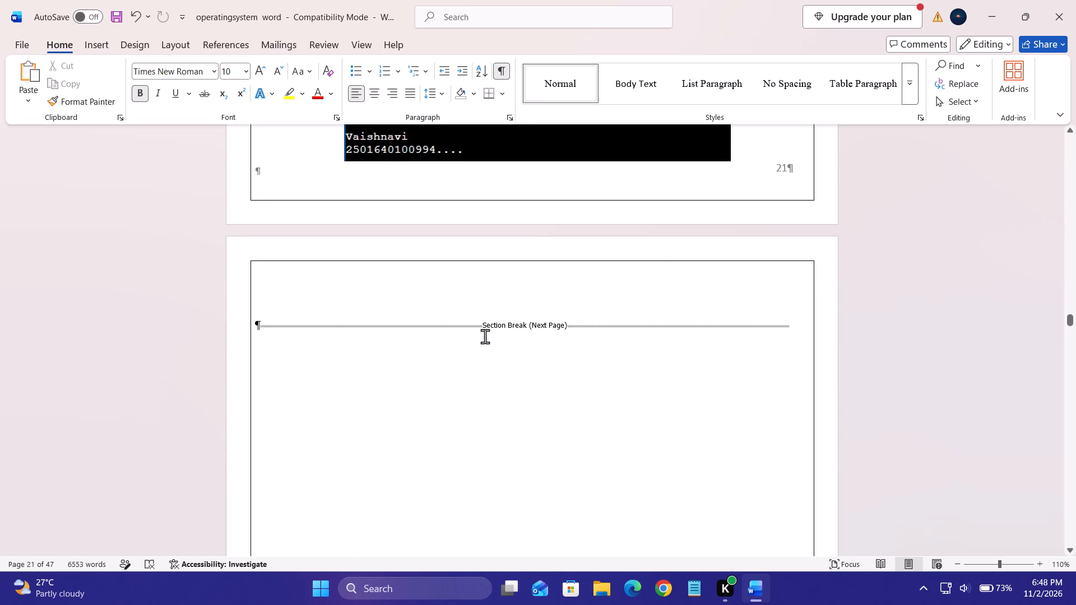
pyautogui.moveTo(485, 336); pyautogui.dragTo(762, 340)
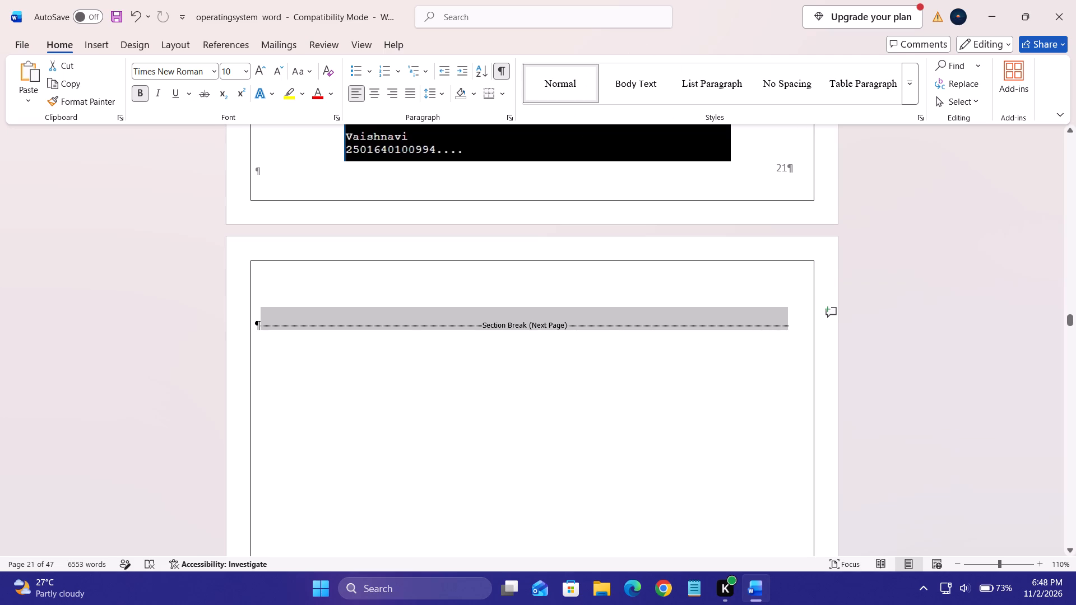
pyautogui.press('Delete')
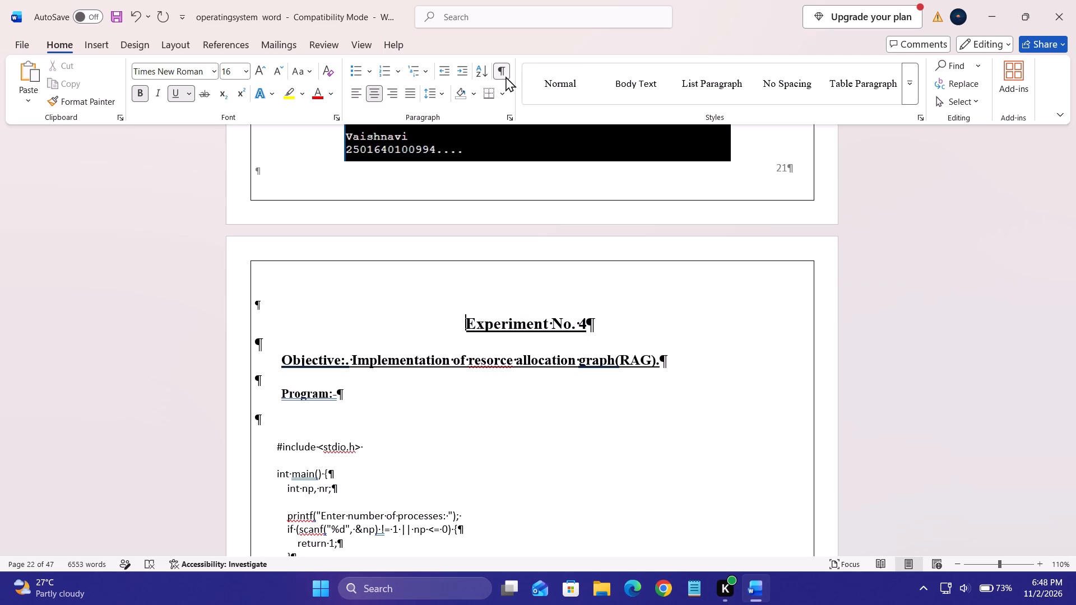
pyautogui.click(504, 74)
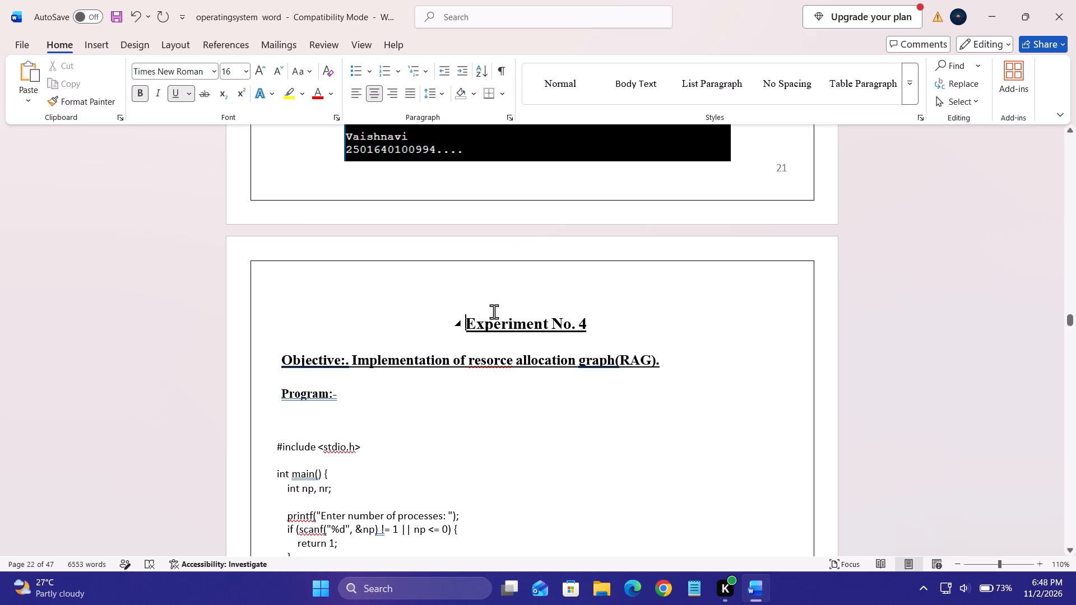
# Delete the blank lines above the Resource Allocation Graph Edges printf and above int req[np][nr]; on page 22.
pyautogui.scroll(-3, 529, 392)
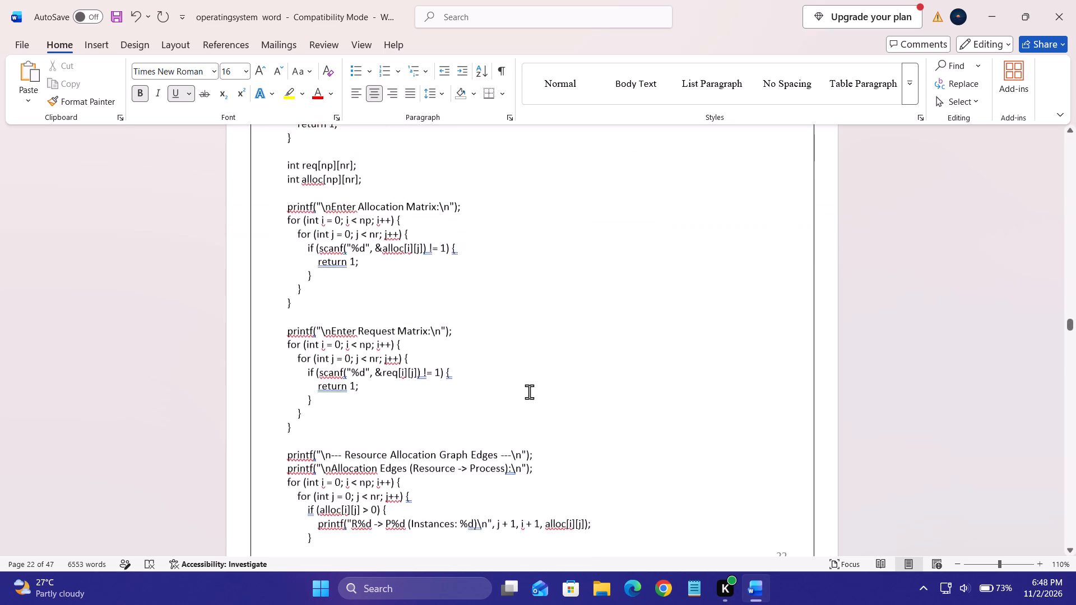
pyautogui.scroll(-2, 529, 392)
pyautogui.scroll(1, 517, 394)
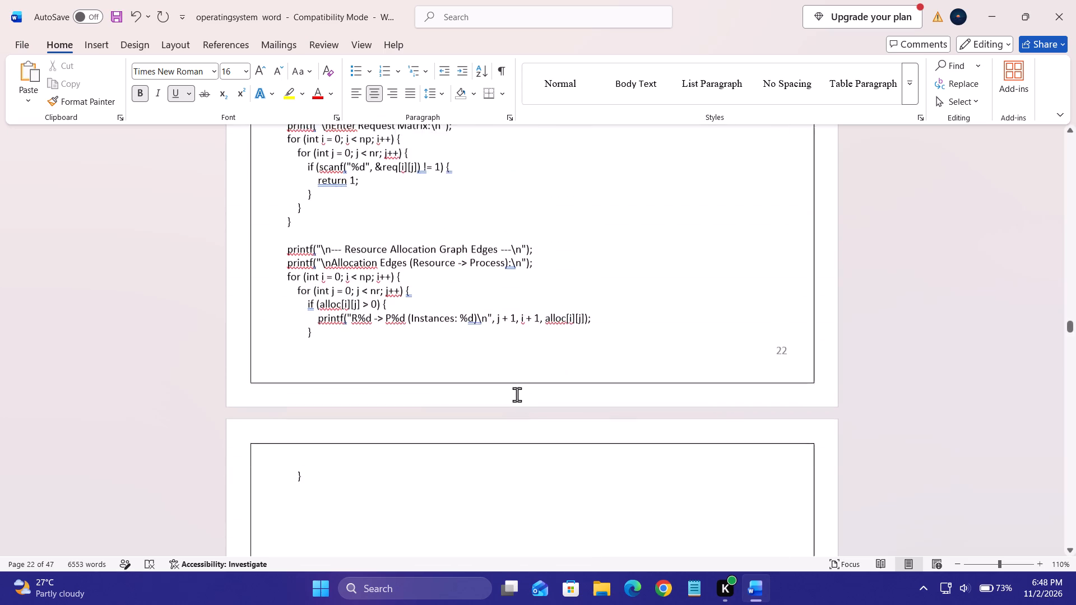
pyautogui.scroll(1, 517, 394)
pyautogui.click(347, 287)
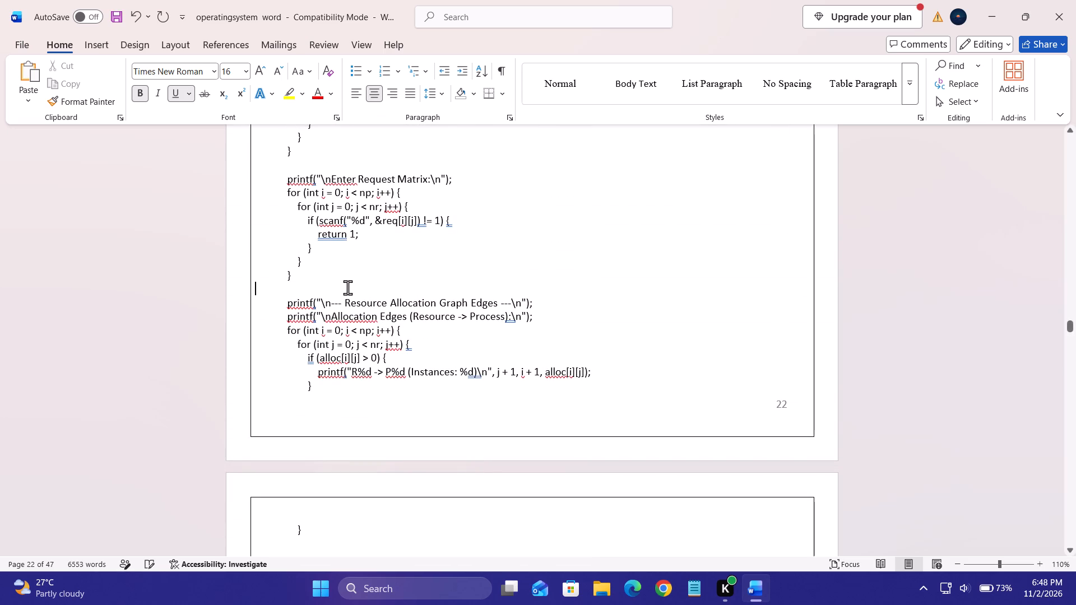
pyautogui.press('BackSpace')
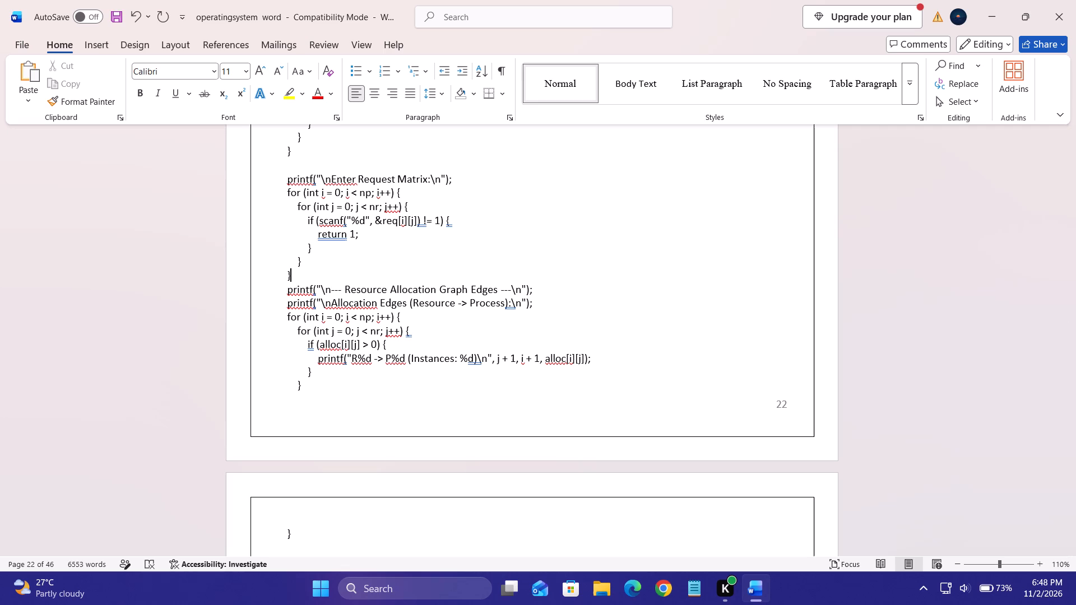
pyautogui.scroll(-1, 347, 287)
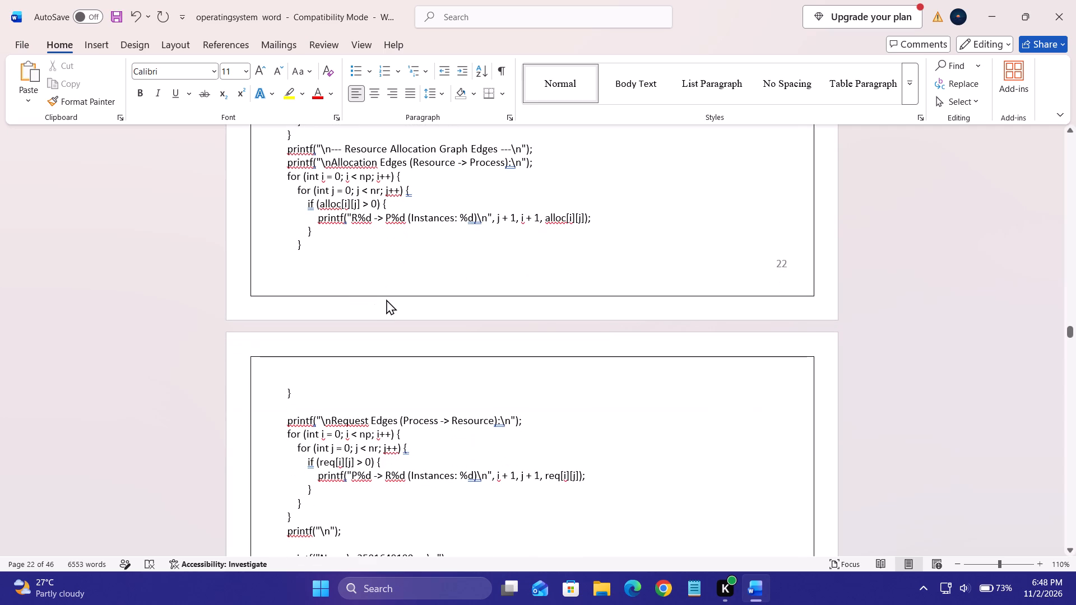
pyautogui.scroll(3, 374, 304)
pyautogui.click(310, 303)
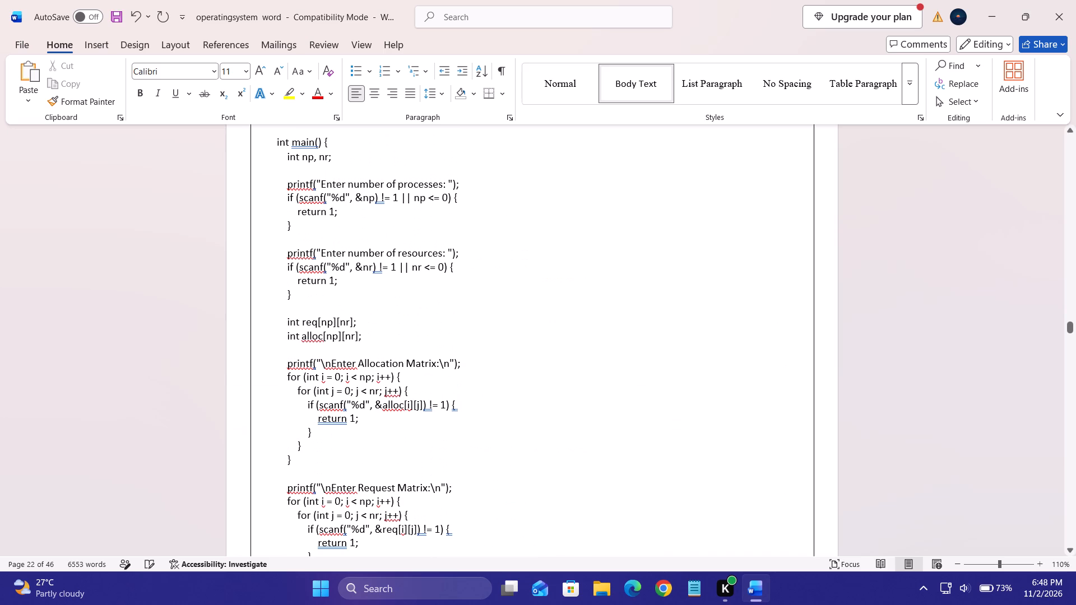
pyautogui.press('BackSpace')
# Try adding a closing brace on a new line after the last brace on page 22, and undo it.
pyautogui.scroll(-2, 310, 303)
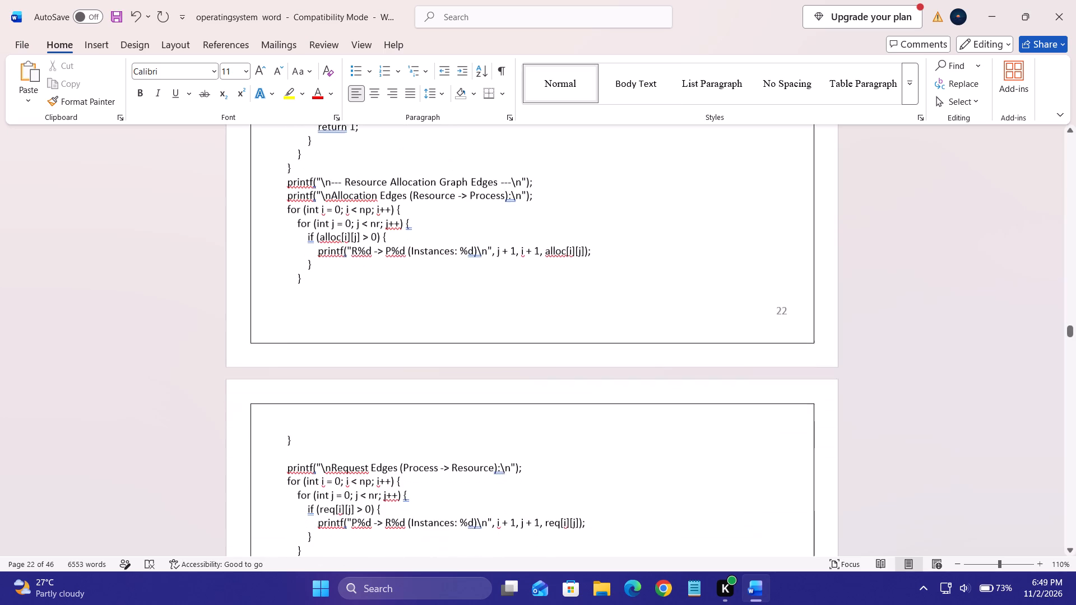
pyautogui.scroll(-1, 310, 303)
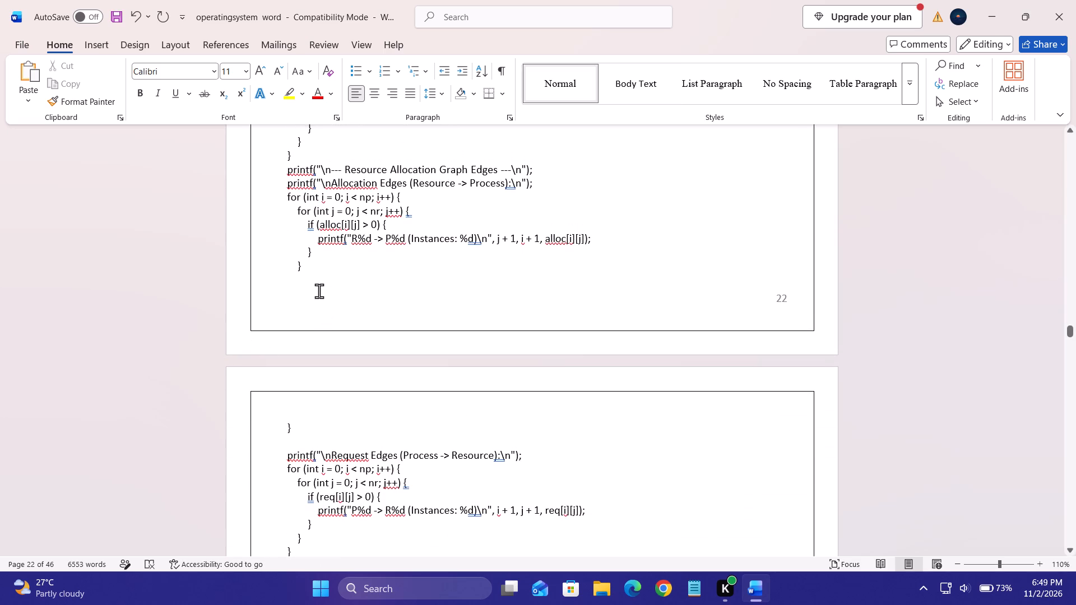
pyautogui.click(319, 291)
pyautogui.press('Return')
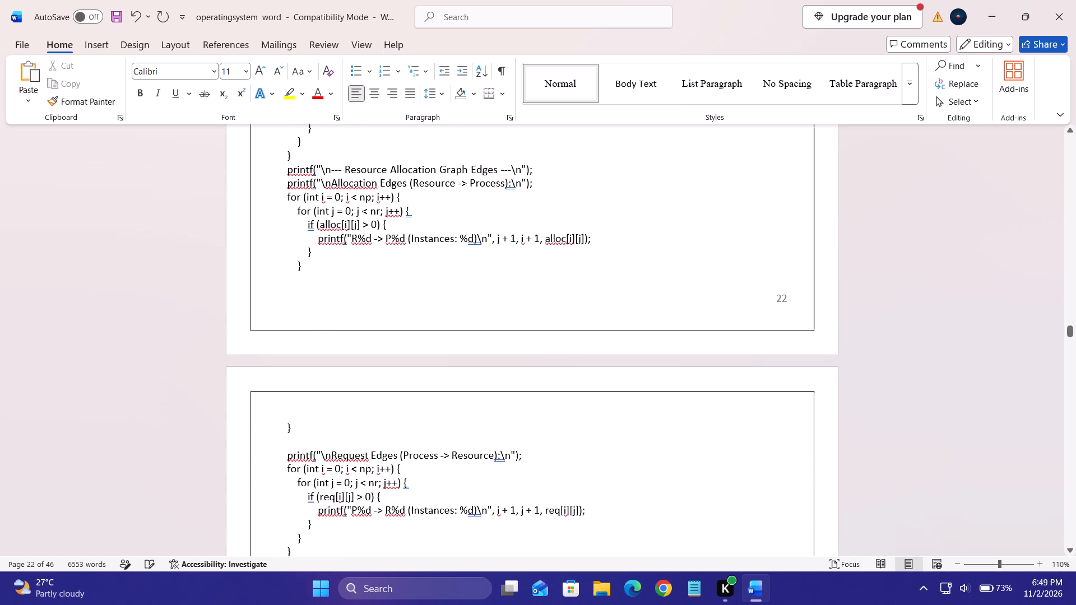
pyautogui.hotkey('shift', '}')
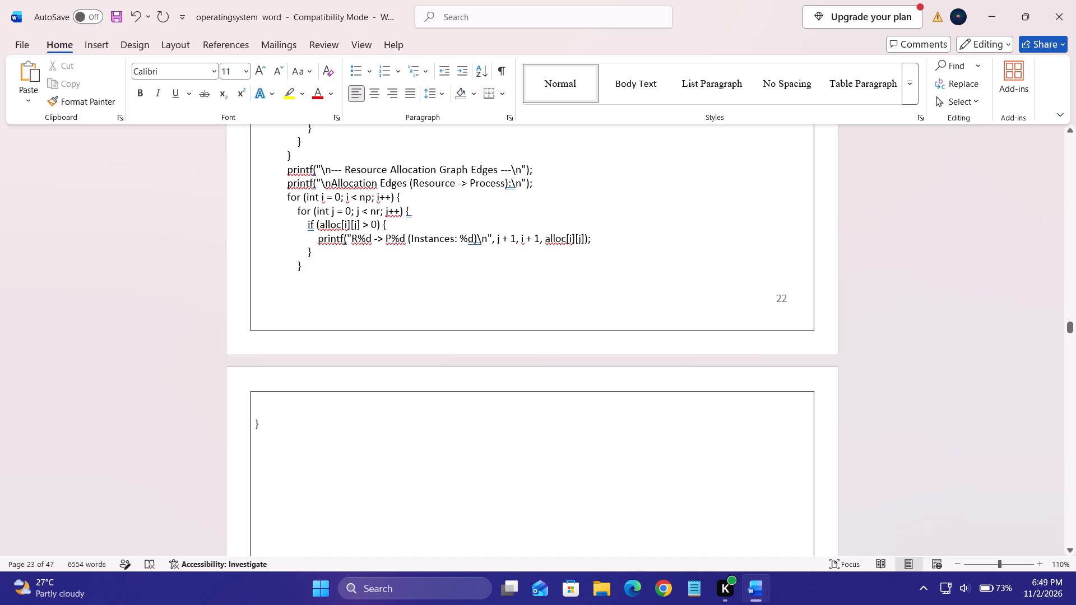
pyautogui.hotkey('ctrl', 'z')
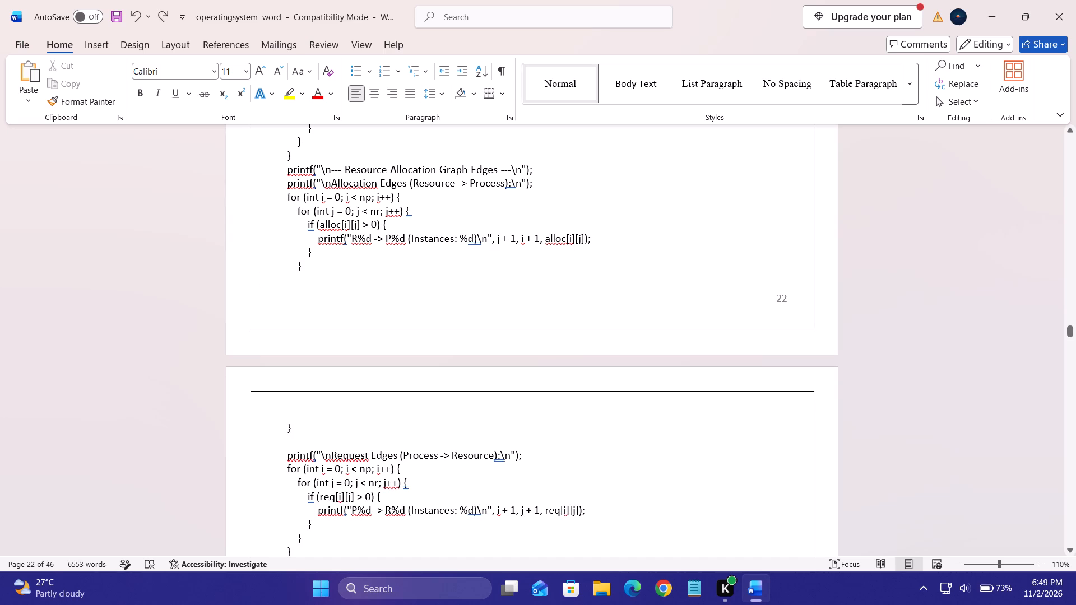
# Set the line spacing of the resource allocation graph code on page 22 to 1.0, from #include to the last brace.
pyautogui.scroll(2, 389, 230)
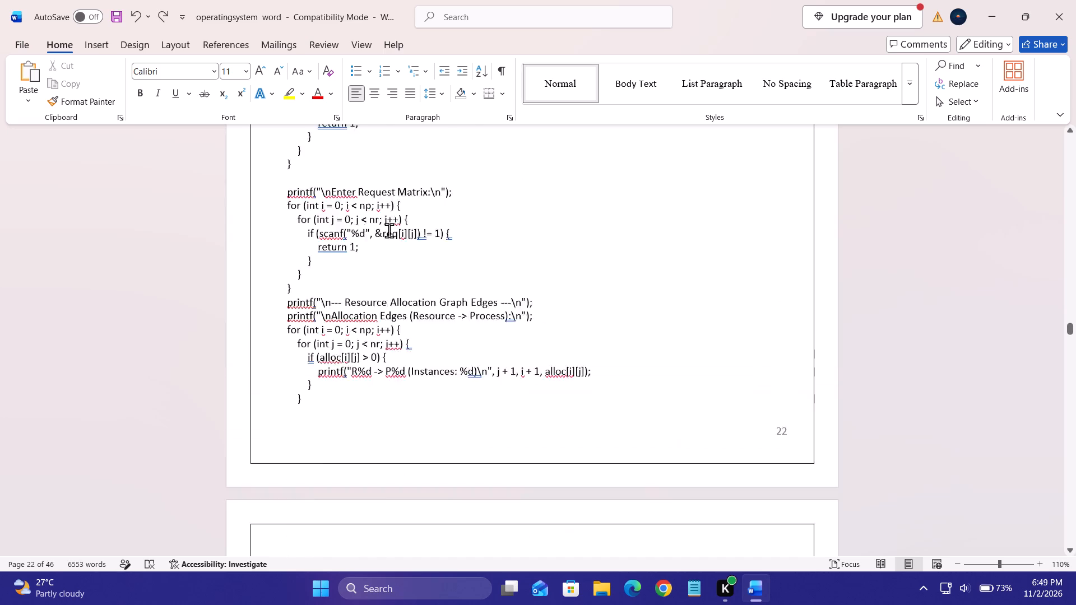
pyautogui.scroll(2, 389, 230)
pyautogui.moveTo(284, 204); pyautogui.dragTo(339, 533)
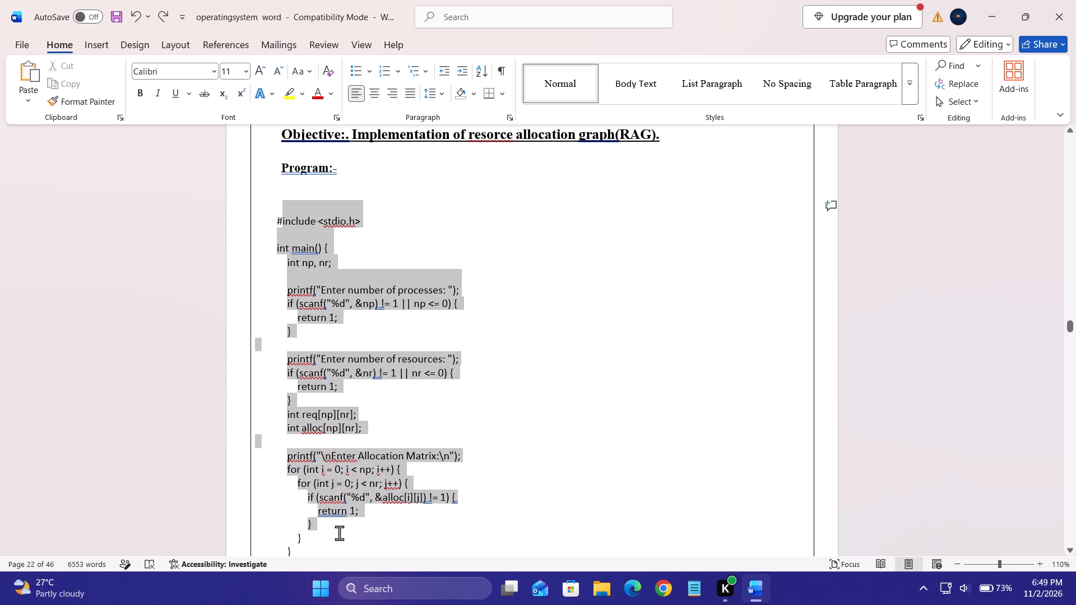
pyautogui.moveTo(339, 533); pyautogui.dragTo(353, 553)
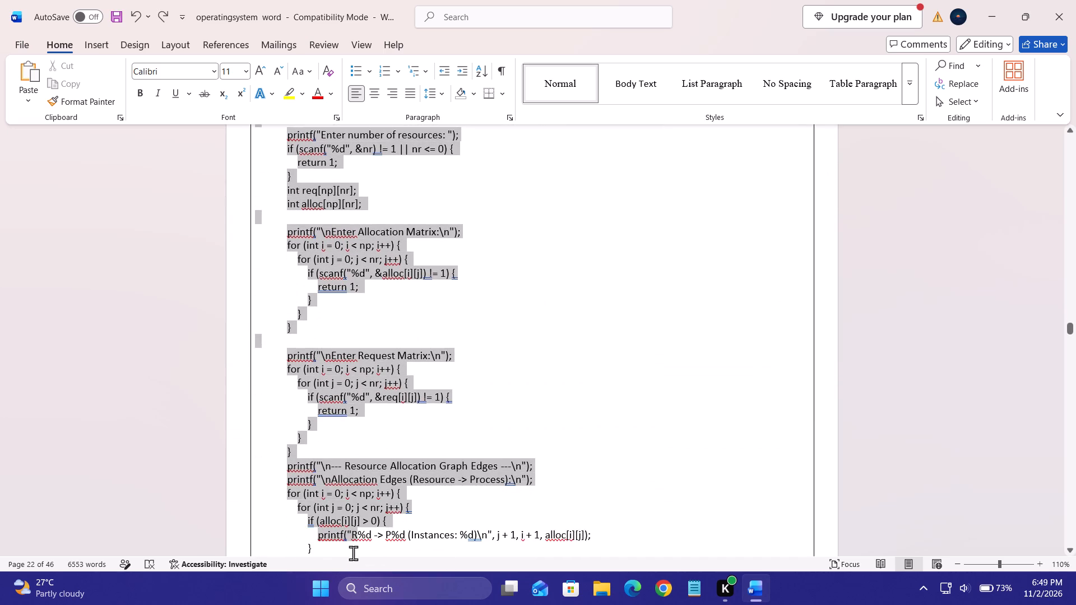
pyautogui.moveTo(353, 553); pyautogui.dragTo(344, 499)
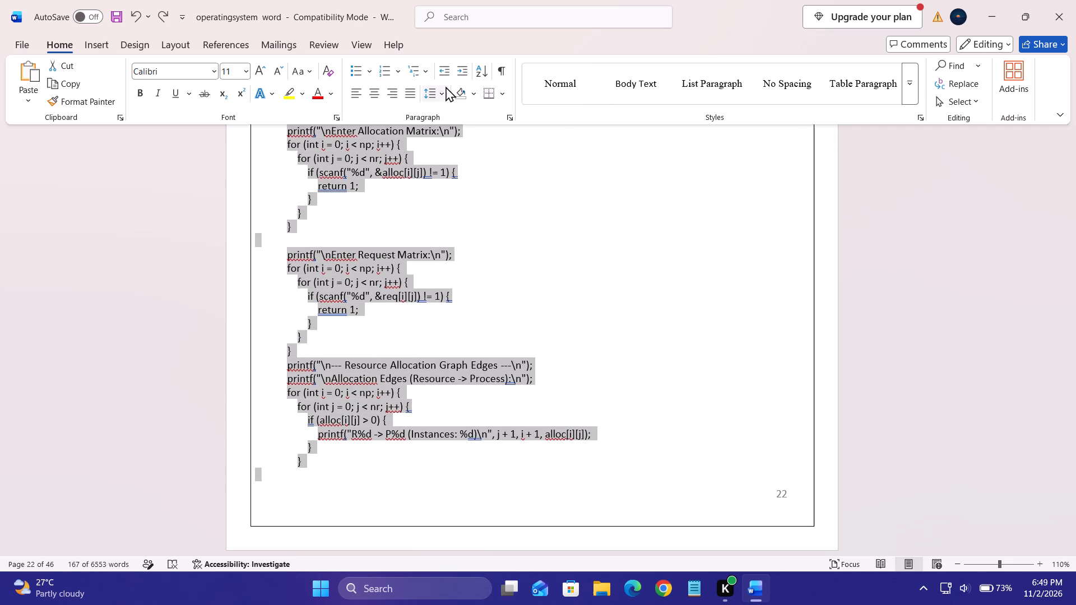
pyautogui.click(446, 86)
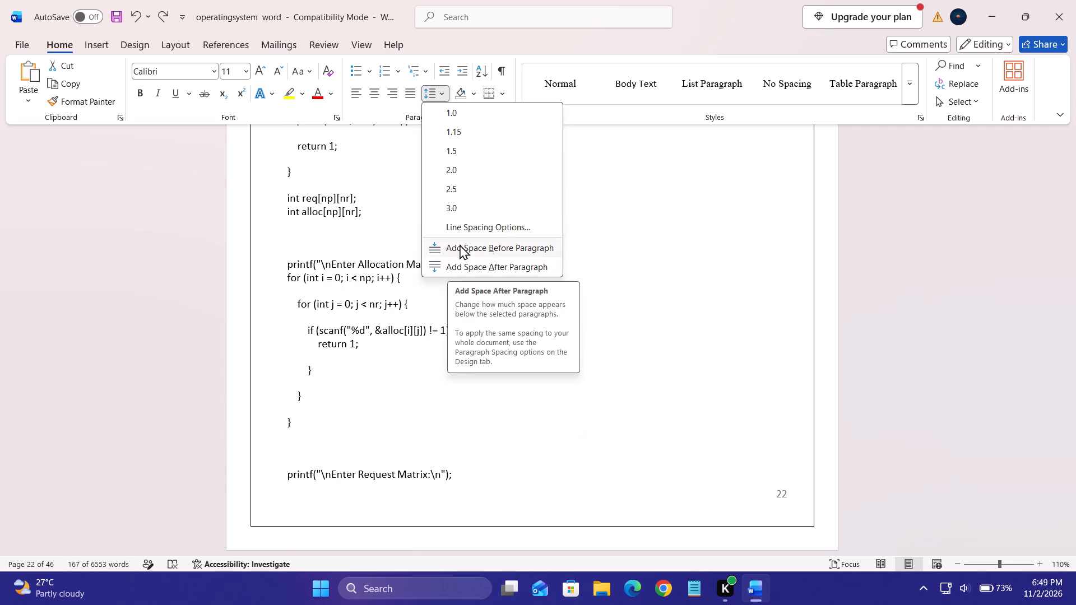
pyautogui.click(466, 117)
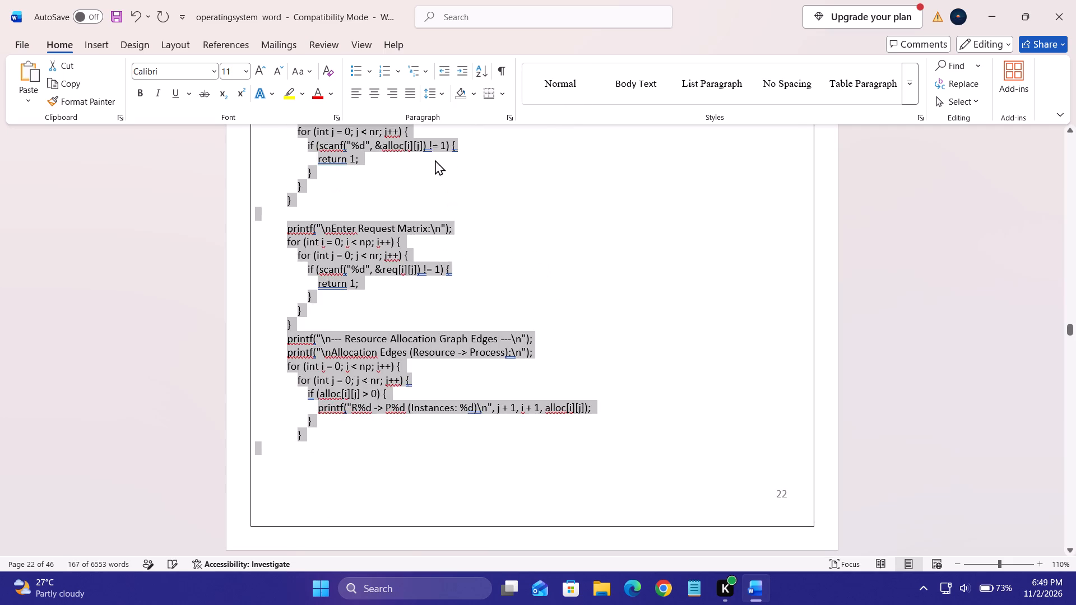
# Delete the blank line between the Program heading and #include <stdio.h> on page 22.
pyautogui.scroll(2, 398, 212)
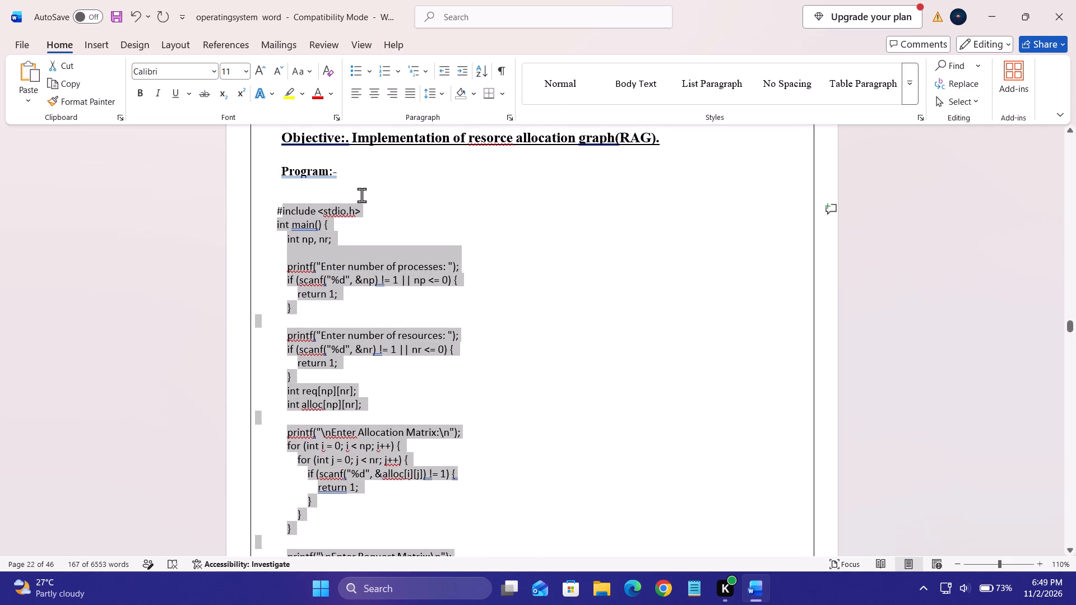
pyautogui.click(361, 195)
pyautogui.press('BackSpace')
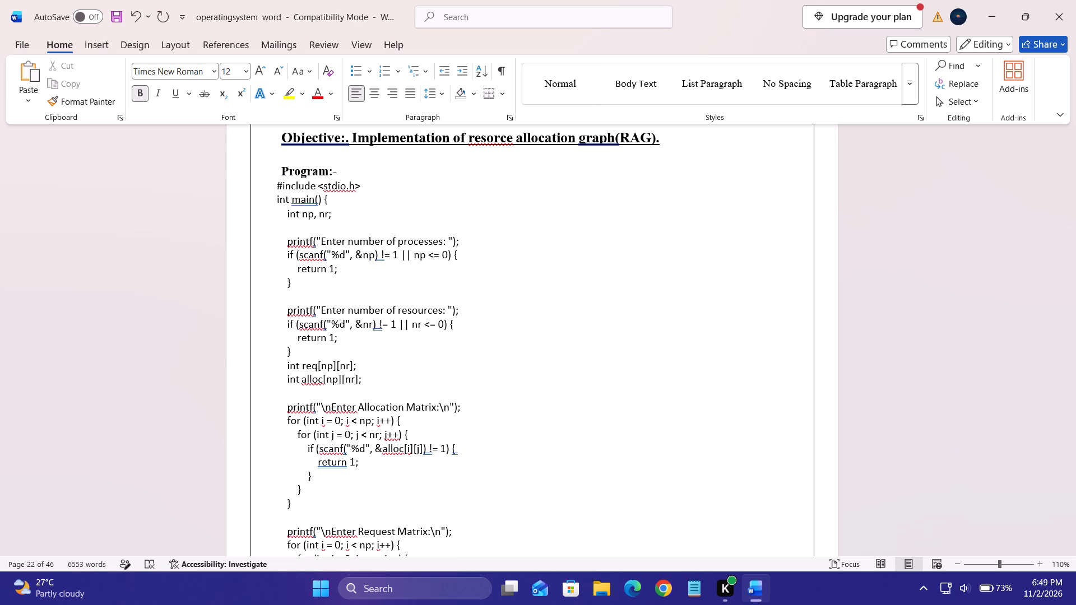
# Remove the blank line above the Request Edges printf on page 23, keeping its outer for loop on a separate line.
pyautogui.hscroll(-1, 361, 195)
pyautogui.scroll(-3, 361, 195)
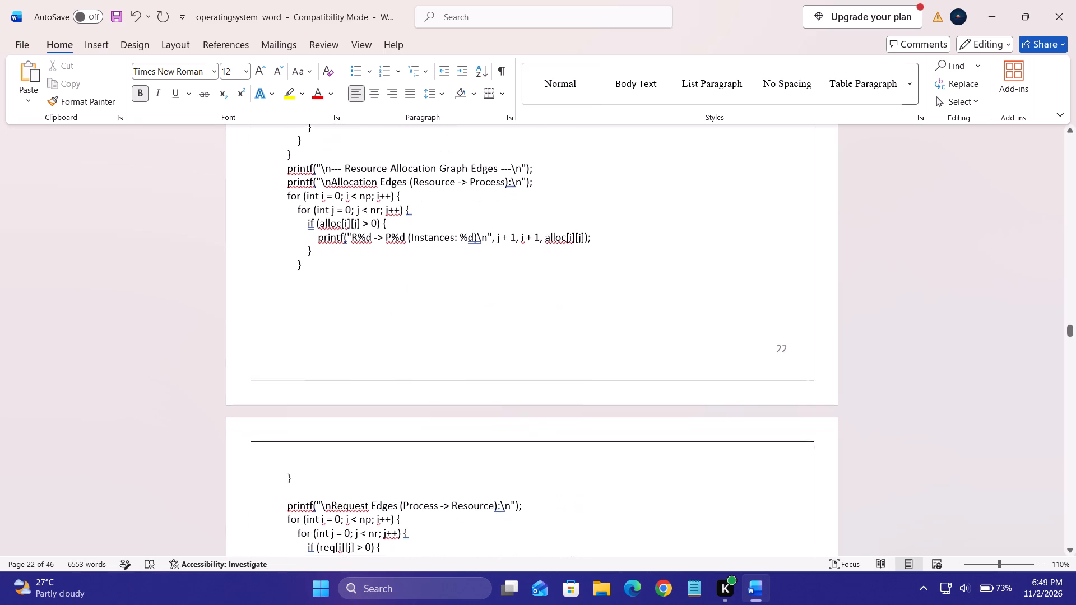
pyautogui.click(326, 482)
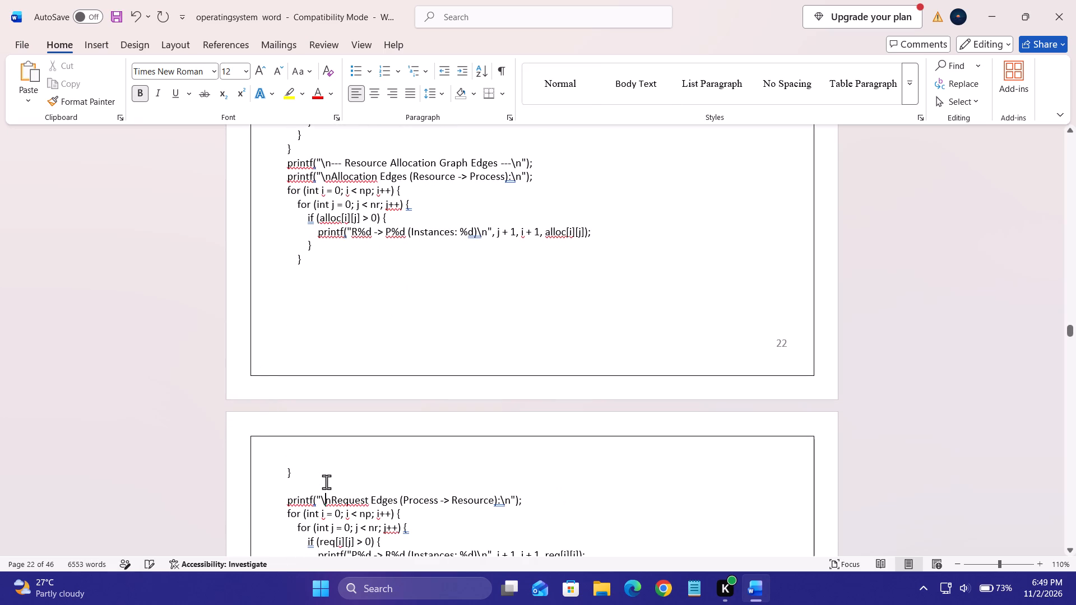
pyautogui.click(295, 481)
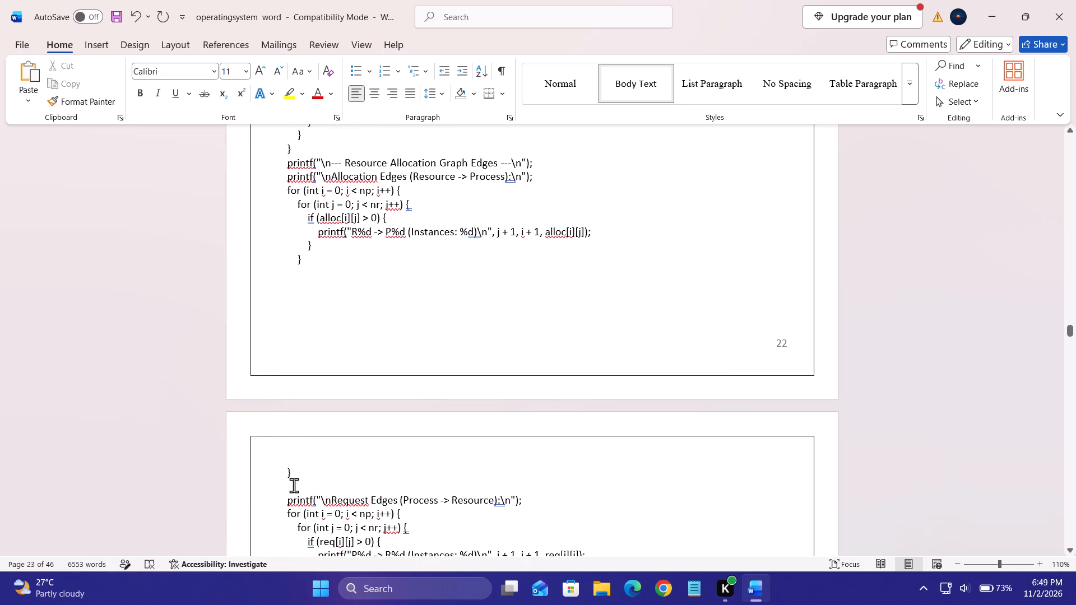
pyautogui.click(291, 488)
pyautogui.doubleClick(291, 488)
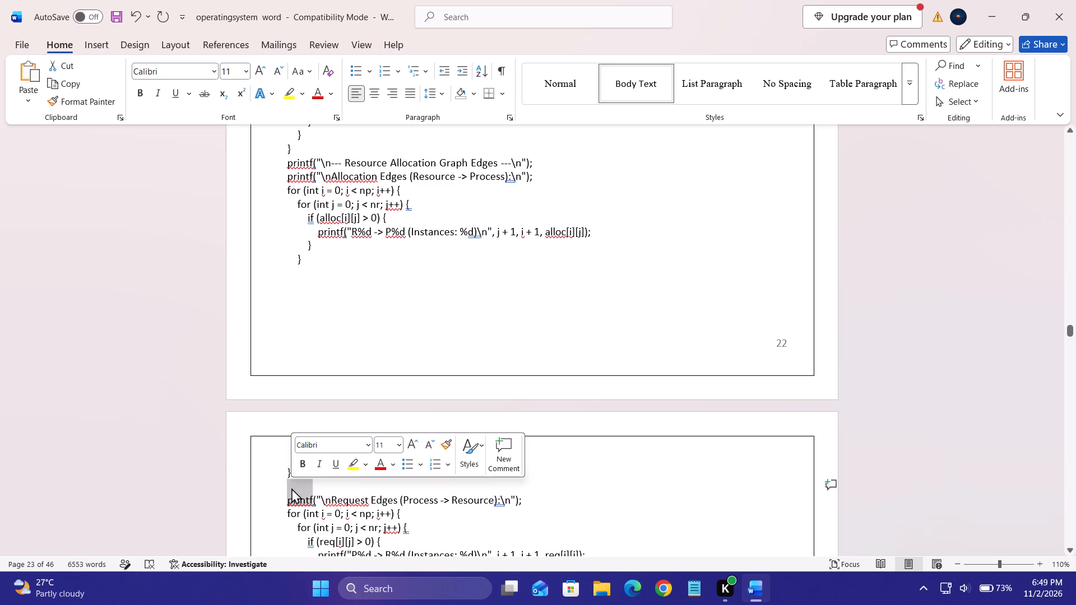
pyautogui.click(291, 488)
pyautogui.moveTo(300, 487); pyautogui.dragTo(283, 476)
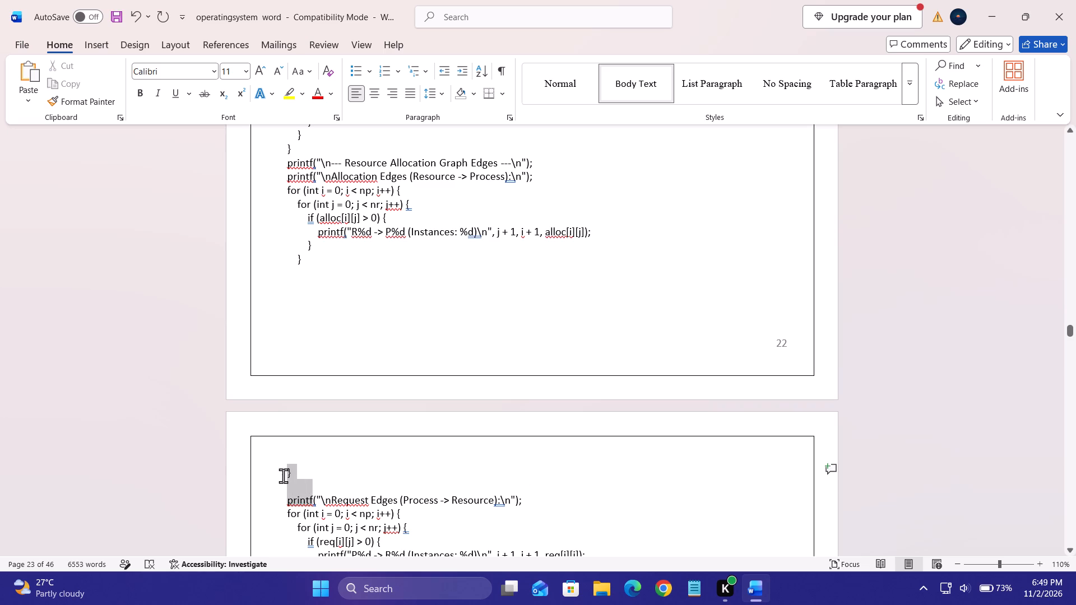
pyautogui.moveTo(283, 476); pyautogui.dragTo(277, 471)
pyautogui.click(322, 485)
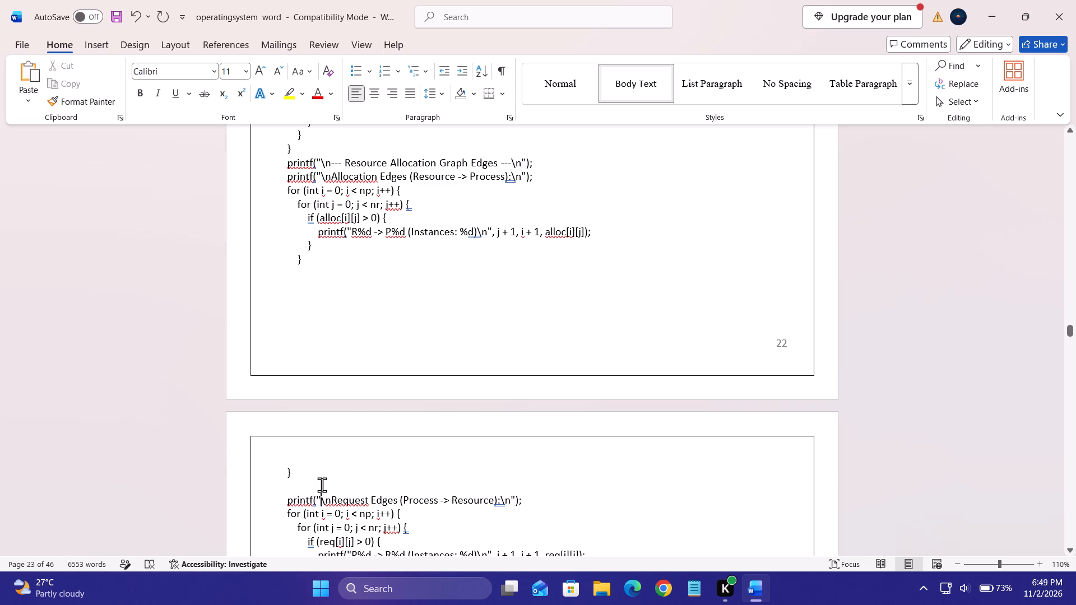
pyautogui.click(311, 482)
pyautogui.click(311, 482)
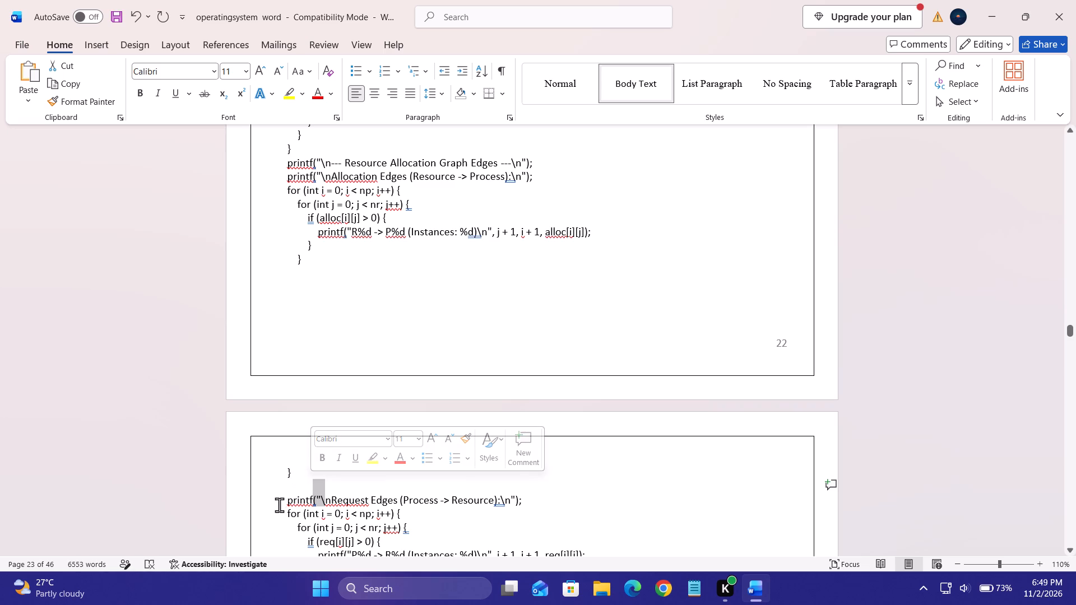
pyautogui.click(286, 505)
pyautogui.press('BackSpace')
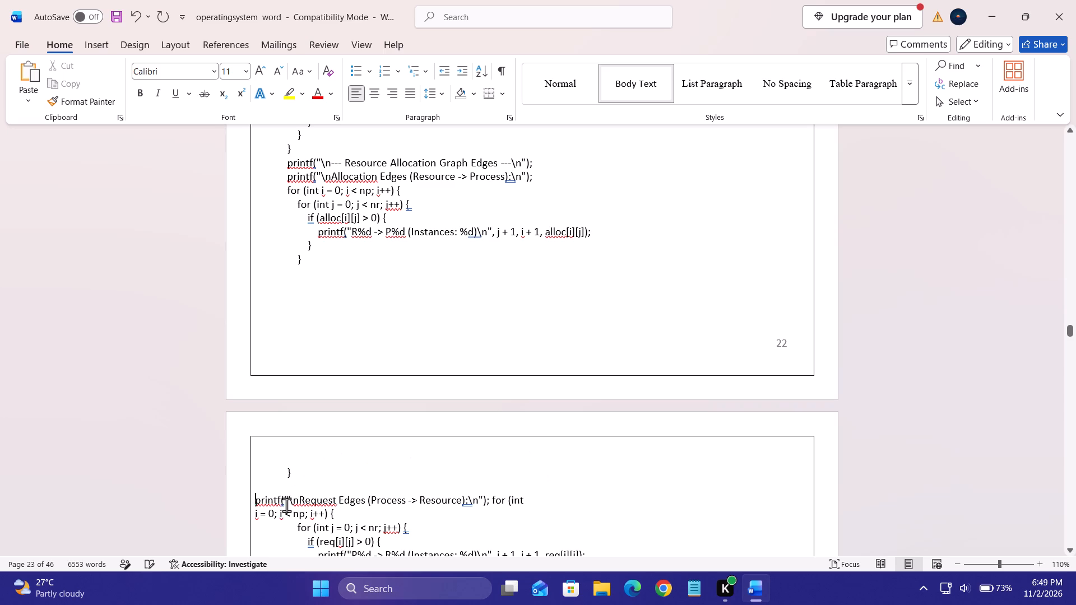
pyautogui.press('BackSpace')
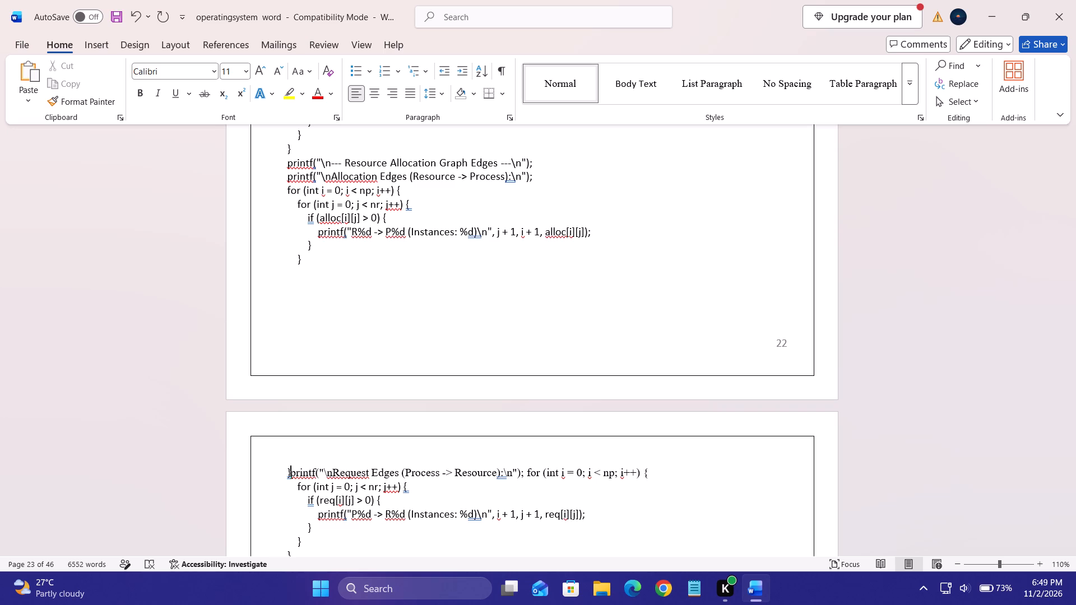
pyautogui.click(530, 475)
pyautogui.press('Left')
pyautogui.press('Return')
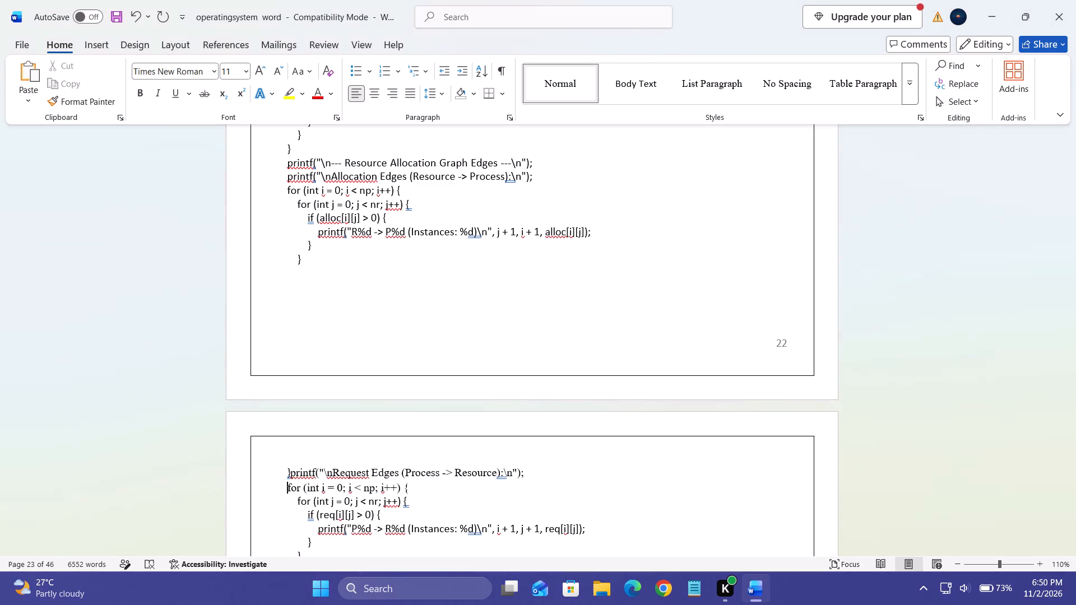
# Move the closing brace before the Request Edges printf to a new line after the last brace on page 22.
pyautogui.scroll(1, 530, 475)
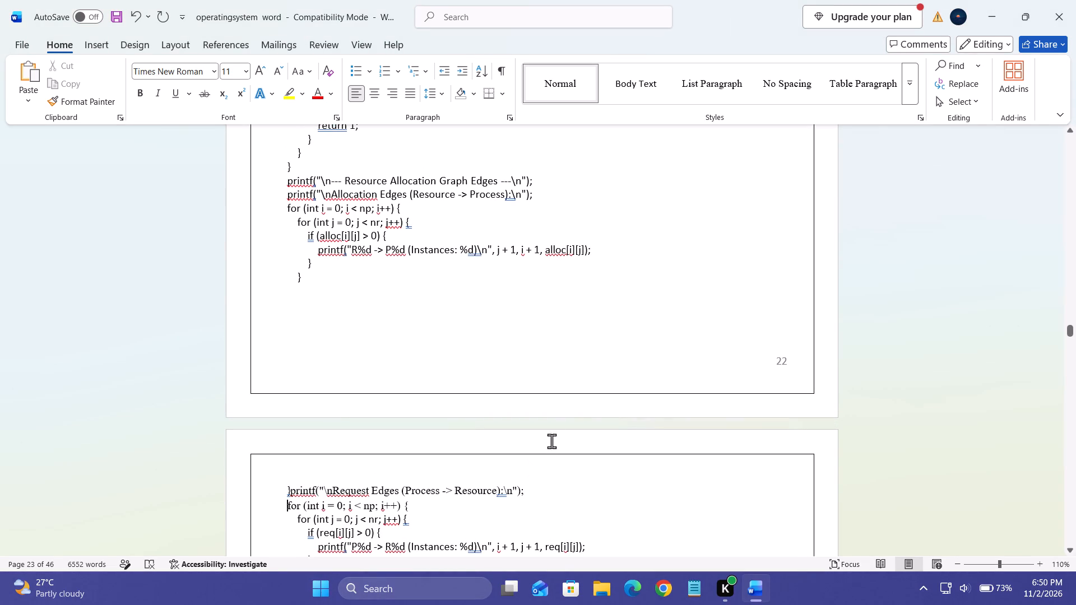
pyautogui.click(314, 281)
pyautogui.press('Return')
pyautogui.hotkey('shift', '}')
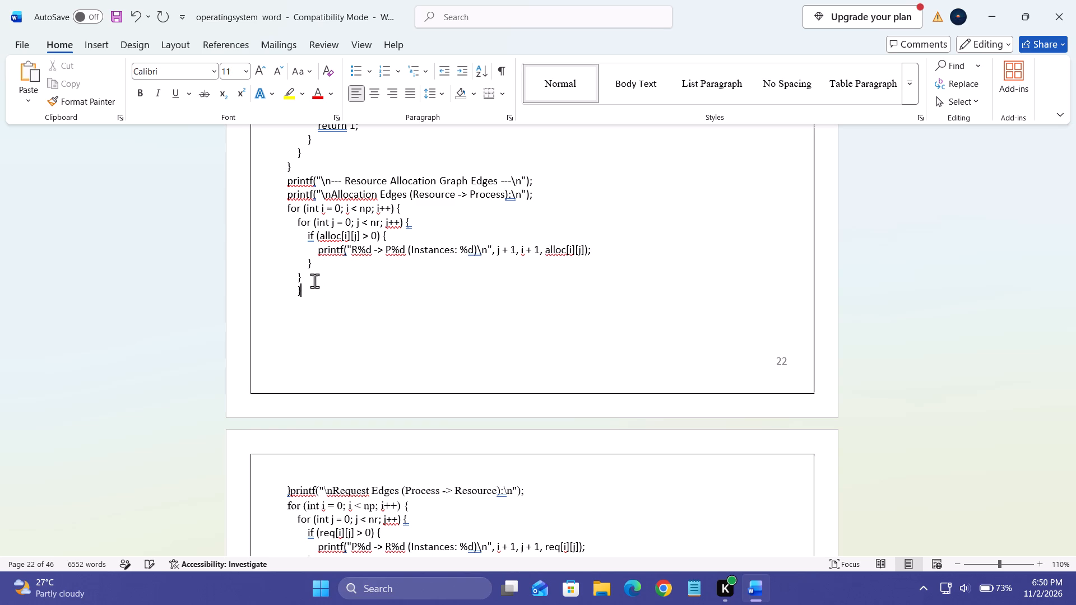
pyautogui.click(291, 487)
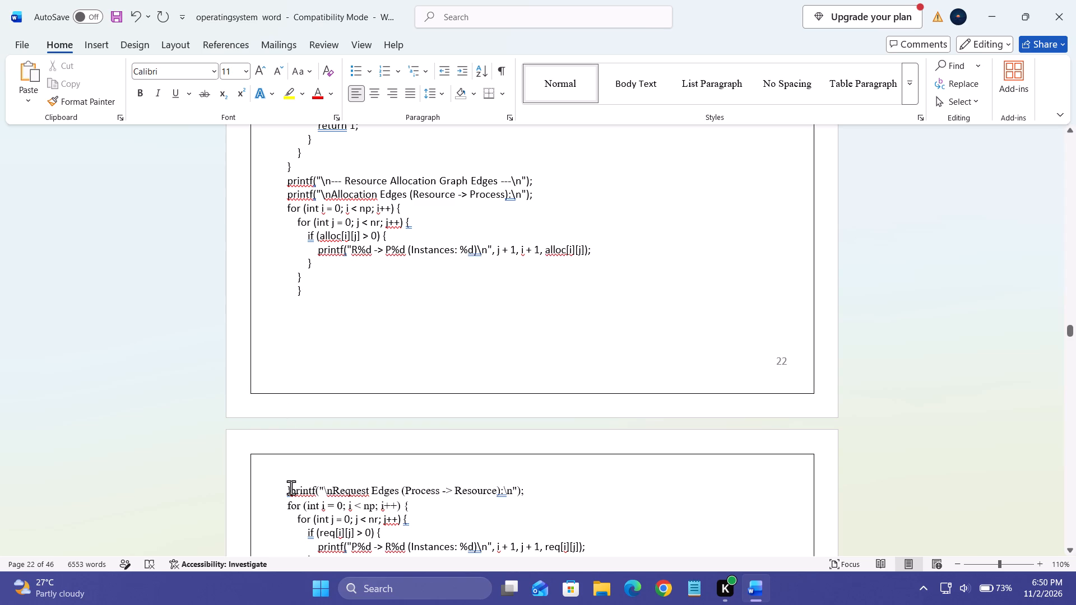
pyautogui.press('BackSpace')
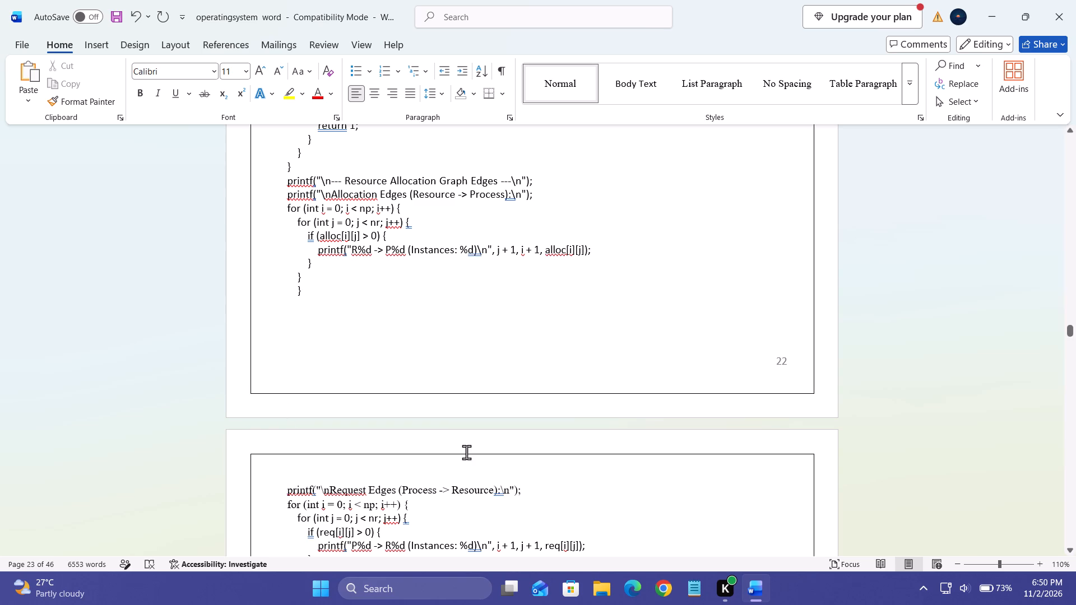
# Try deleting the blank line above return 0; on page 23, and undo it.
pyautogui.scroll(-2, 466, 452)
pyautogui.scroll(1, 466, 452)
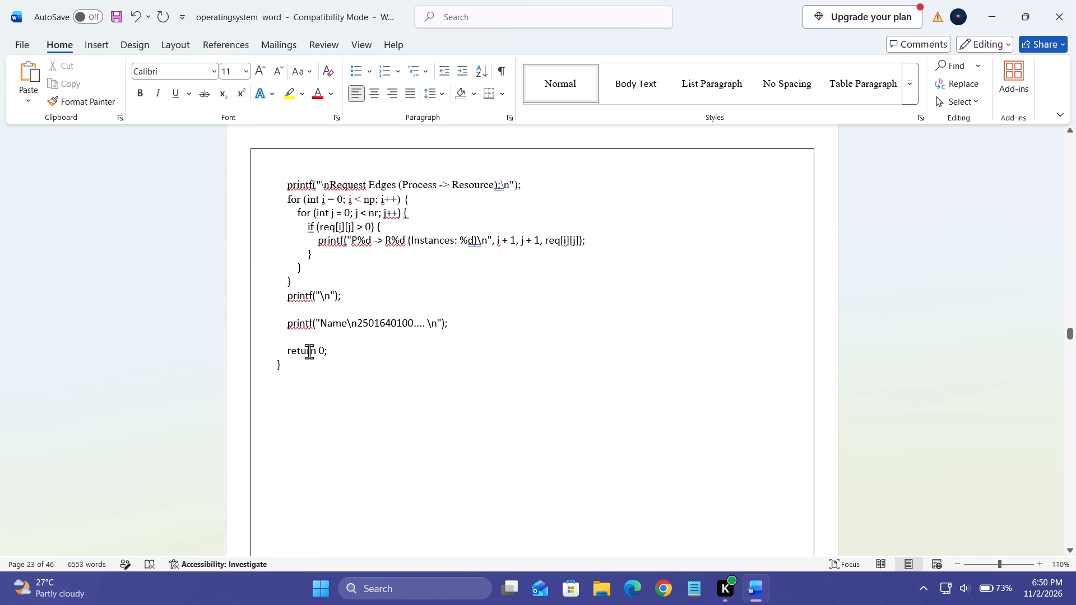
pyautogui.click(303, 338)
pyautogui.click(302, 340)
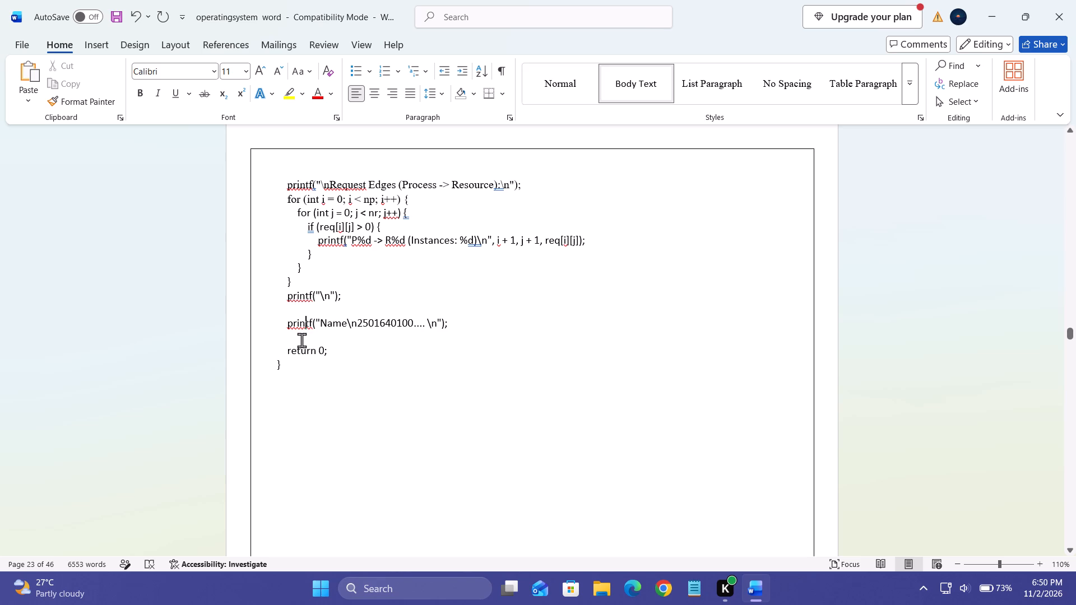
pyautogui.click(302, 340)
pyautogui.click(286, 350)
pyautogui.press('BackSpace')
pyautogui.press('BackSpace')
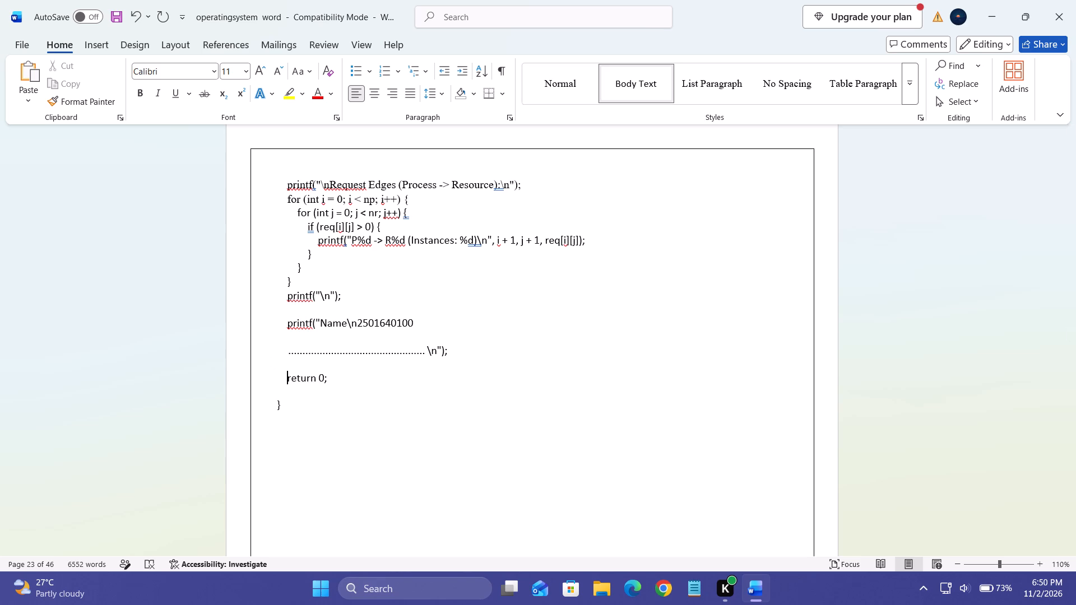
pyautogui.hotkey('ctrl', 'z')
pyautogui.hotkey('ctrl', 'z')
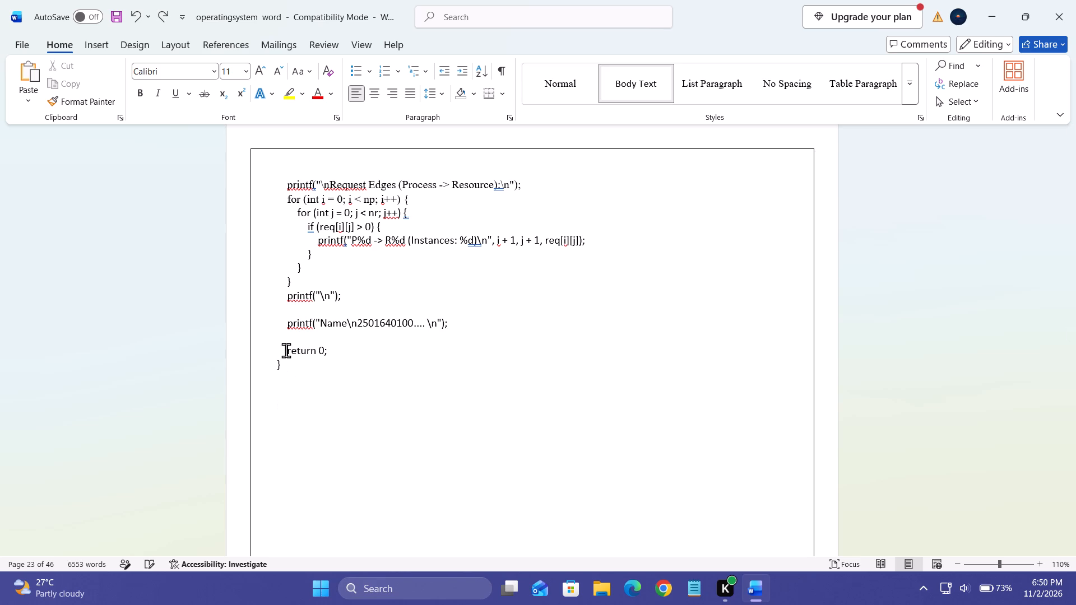
# Move the OUTPUT heading from the top of page 24 to page 23, below the program's final closing brace with blank lines between.
pyautogui.scroll(-1, 393, 338)
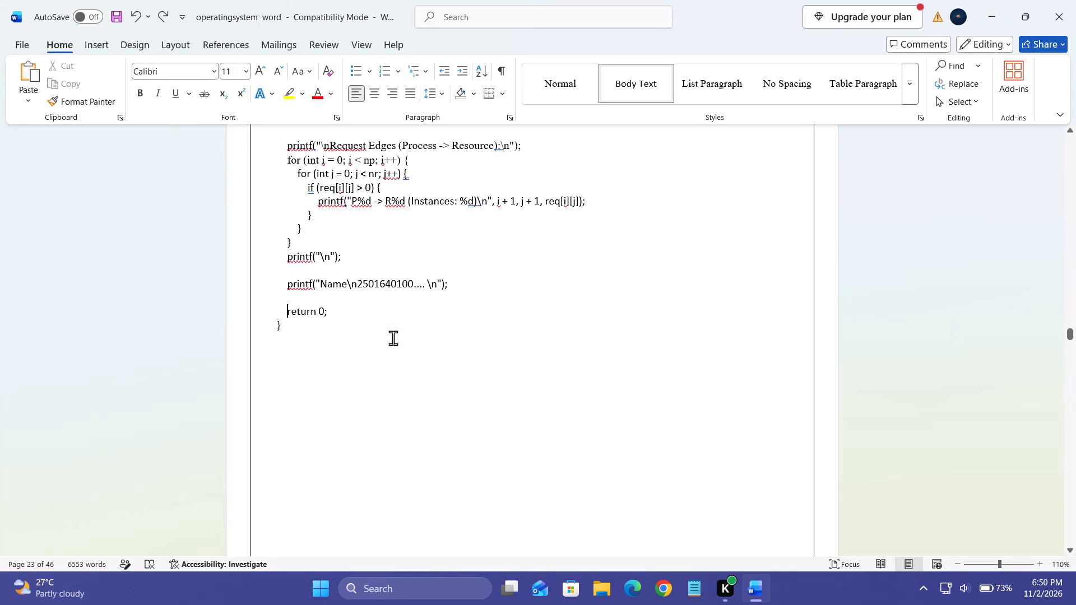
pyautogui.click(403, 337)
pyautogui.click(403, 337)
pyautogui.press('Return')
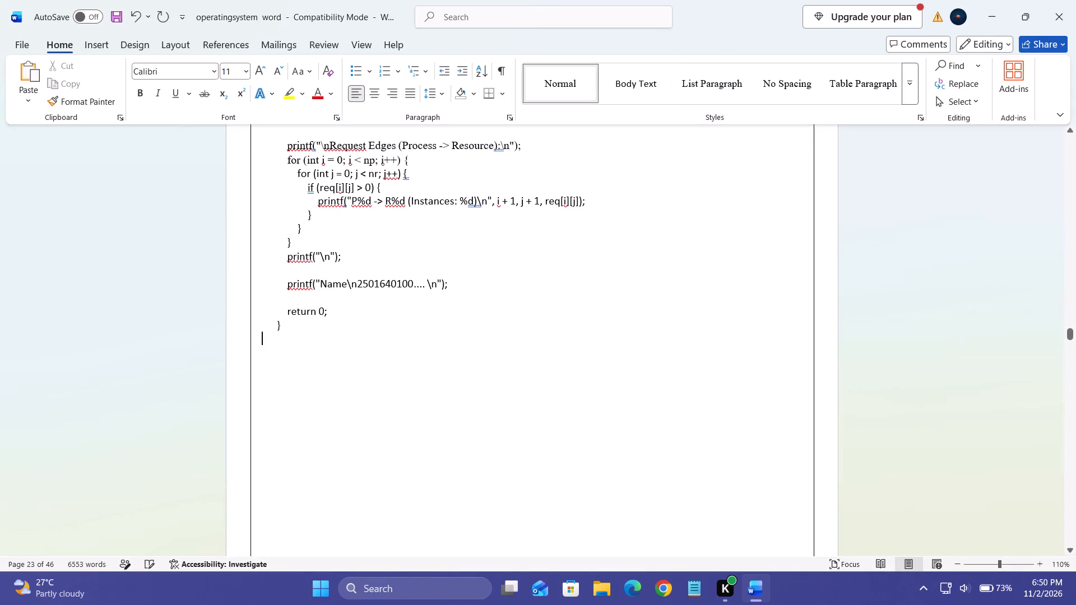
pyautogui.scroll(-4, 403, 337)
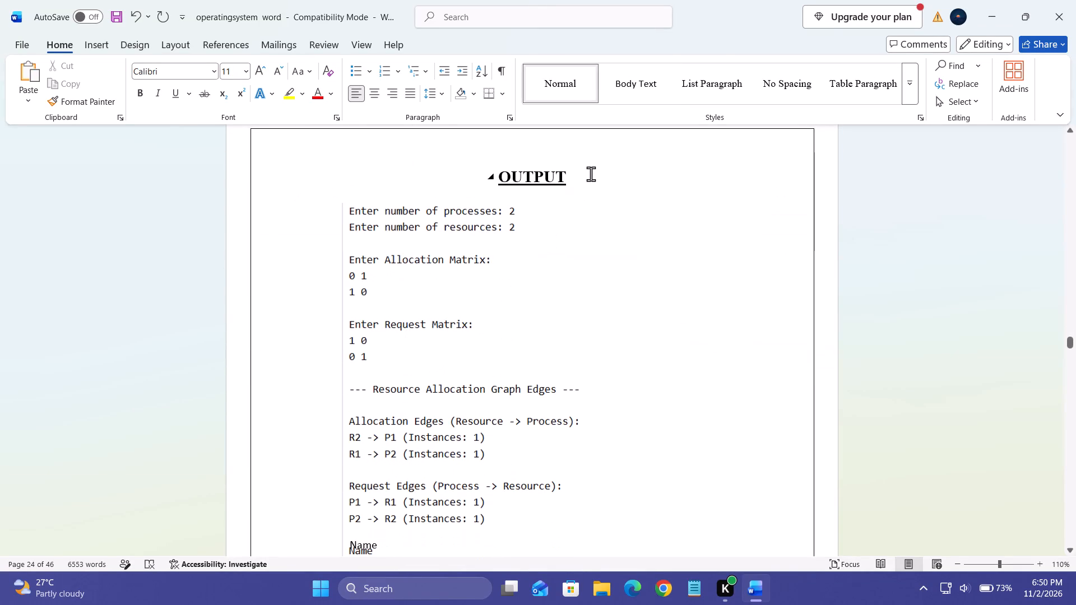
pyautogui.moveTo(590, 174); pyautogui.dragTo(486, 186)
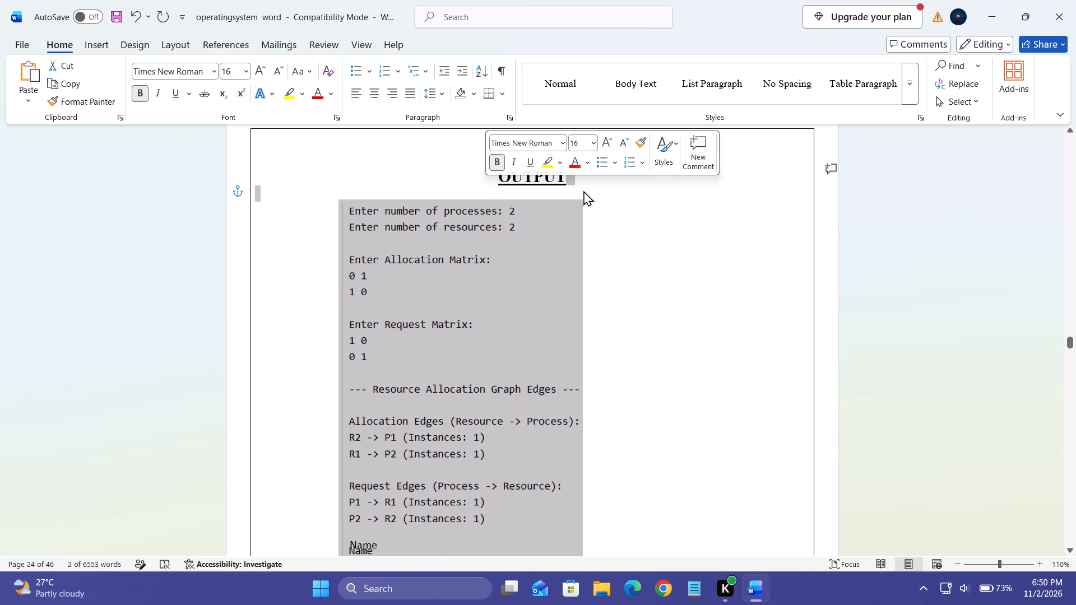
pyautogui.click(583, 190)
pyautogui.moveTo(581, 178); pyautogui.dragTo(499, 175)
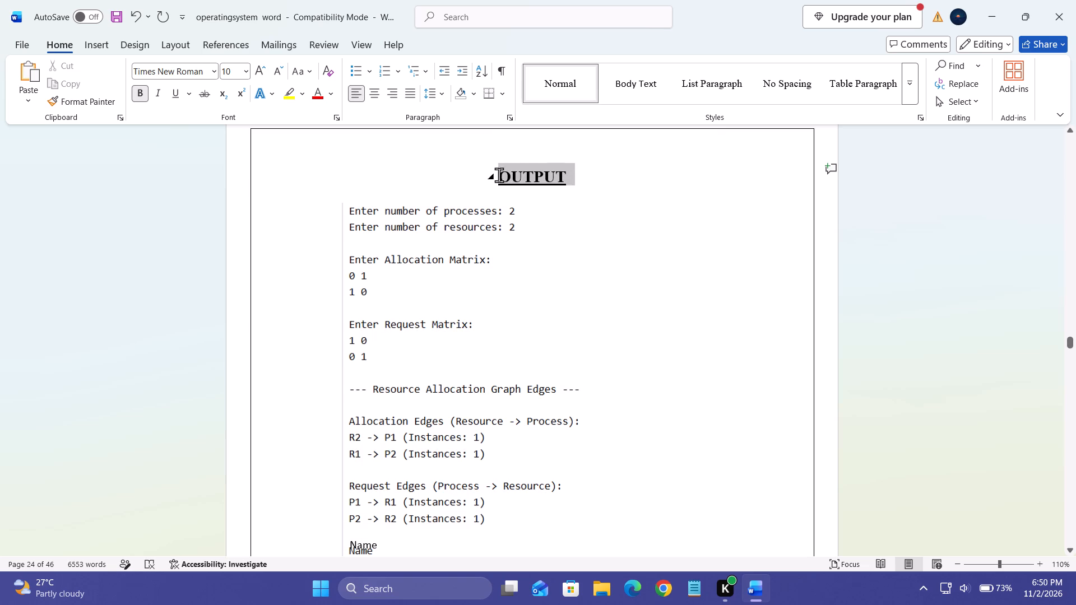
pyautogui.hotkey('ctrl', 'x')
pyautogui.scroll(3, 499, 175)
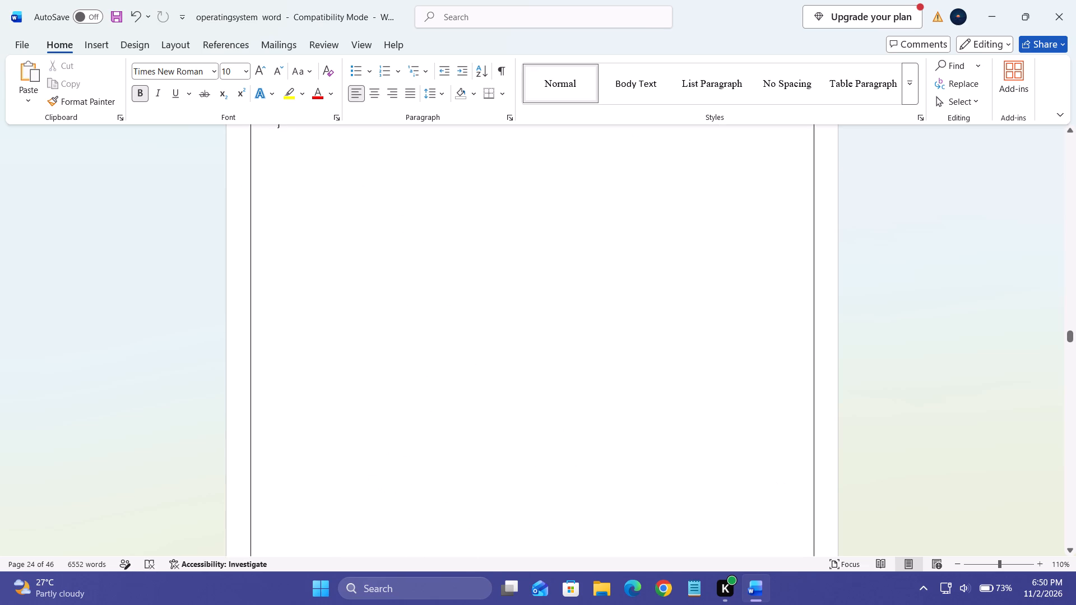
pyautogui.scroll(1, 464, 220)
pyautogui.click(464, 220)
pyautogui.press('Return')
pyautogui.press('Return')
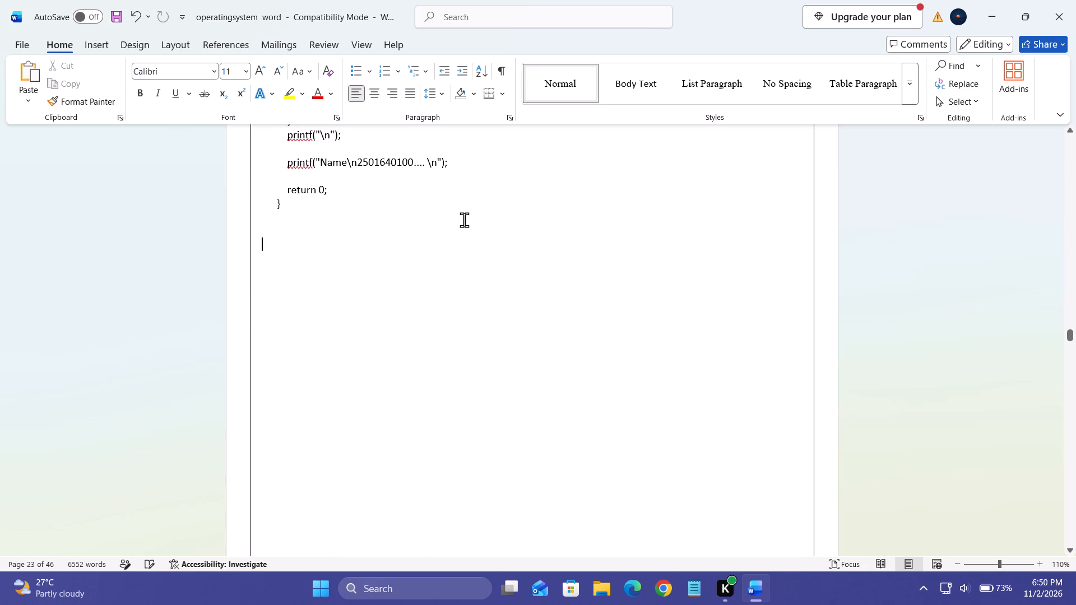
pyautogui.hotkey('ctrl', 'v')
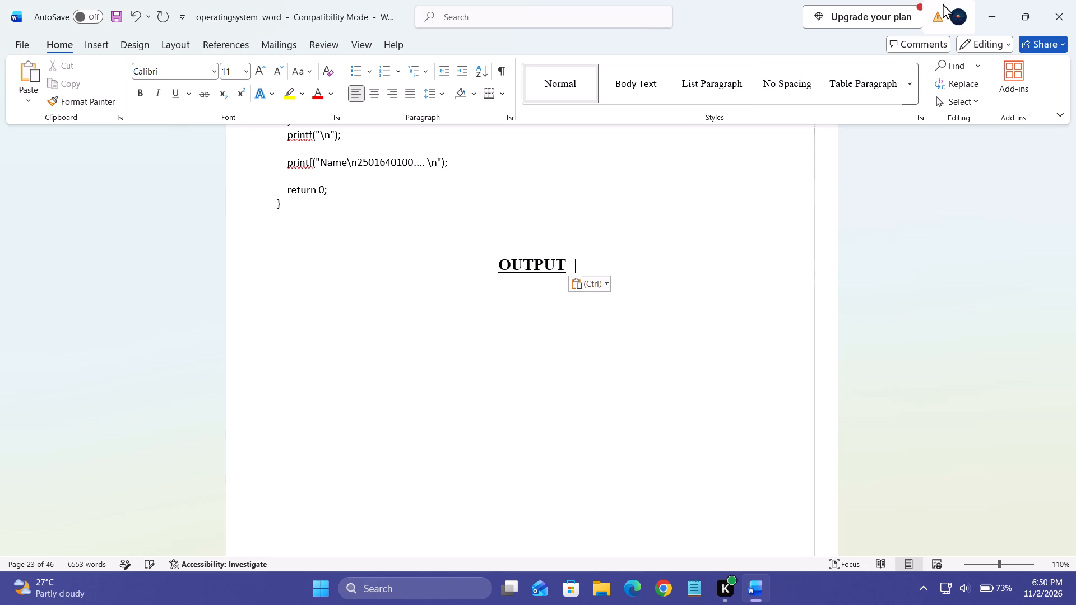
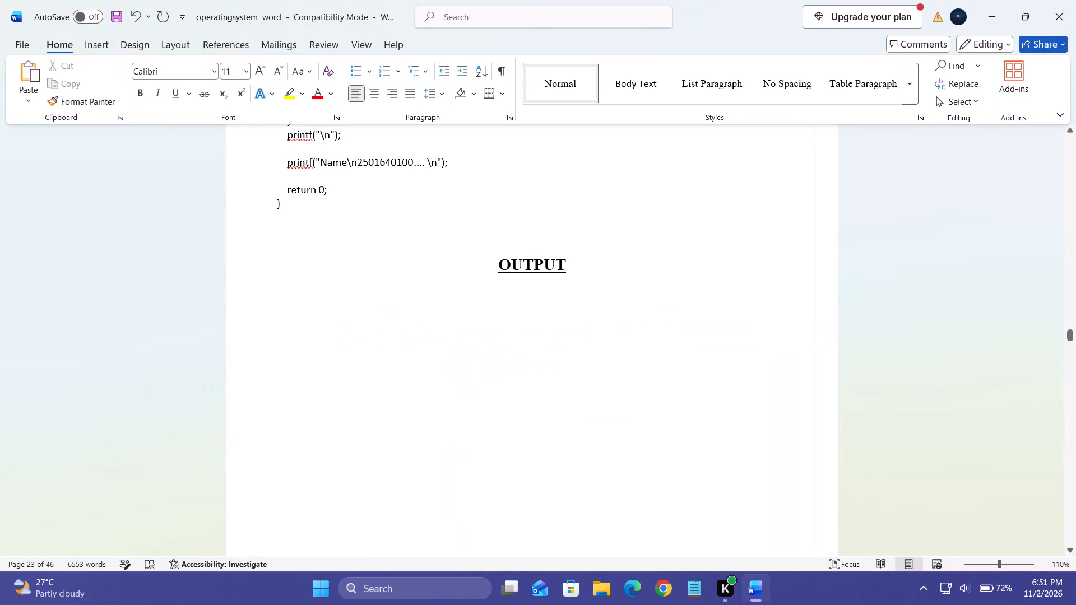
# Paste the Resource Allocation Graph output screenshot on a new line below the OUTPUT heading on page 23.
pyautogui.press('Return')
pyautogui.hotkey('ctrl', 'v')
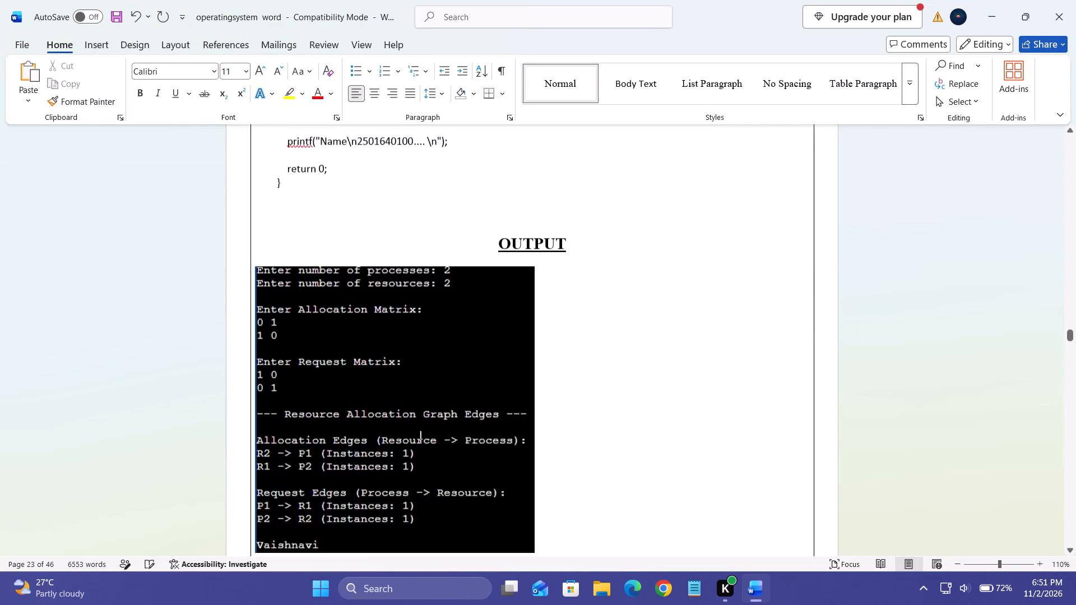
# Open the picture options for the pasted Resource Allocation Graph screenshot on page 23.
pyautogui.rightClick(421, 331)
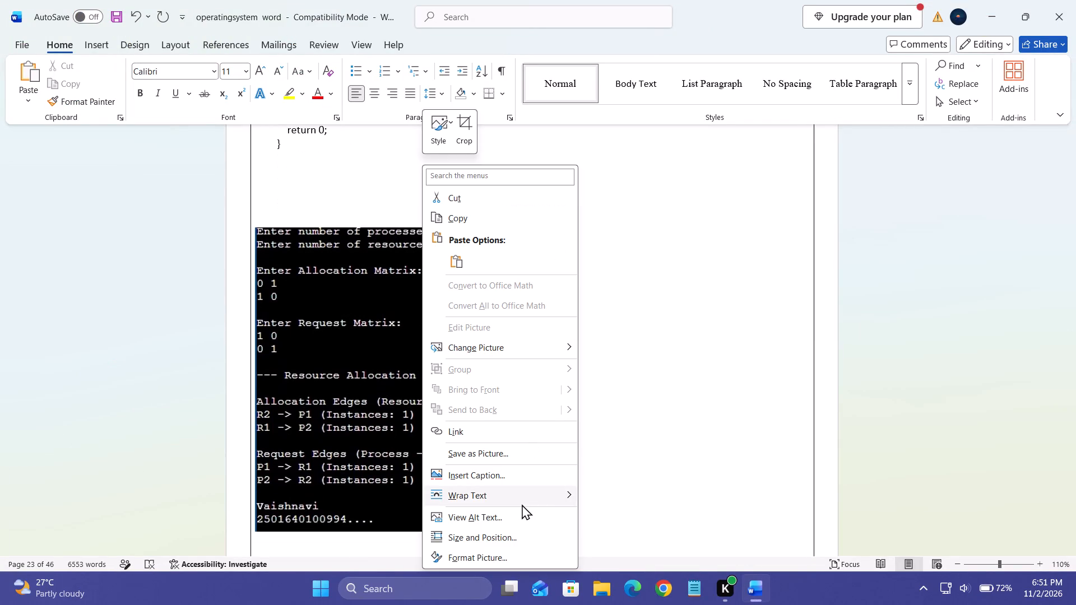
# Move the Resource Allocation Graph output screenshot on page 23 to the page's centre, just below the OUTPUT heading.
pyautogui.click(610, 380)
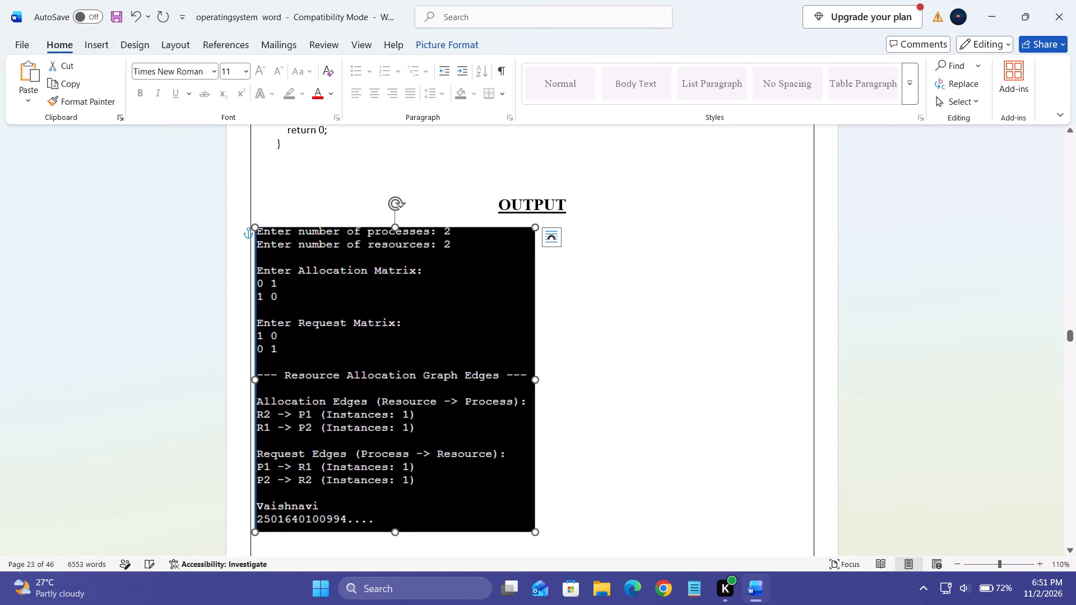
pyautogui.moveTo(474, 380); pyautogui.dragTo(618, 391)
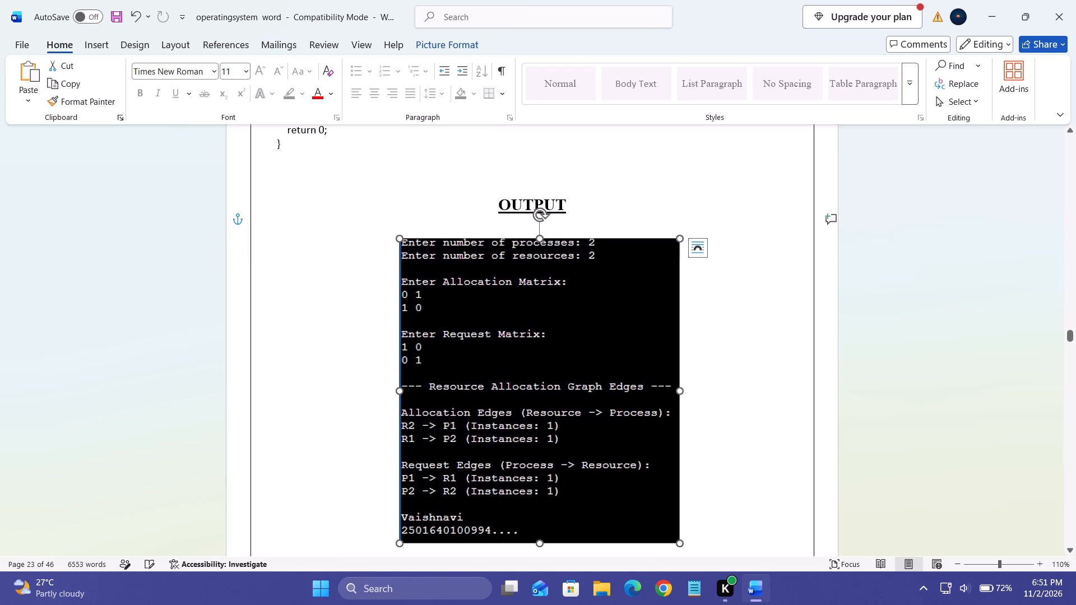
pyautogui.click(752, 349)
# Delete the overlapping sample-output text boxes, including the Name placeholder, from page 24.
pyautogui.scroll(-2, 752, 349)
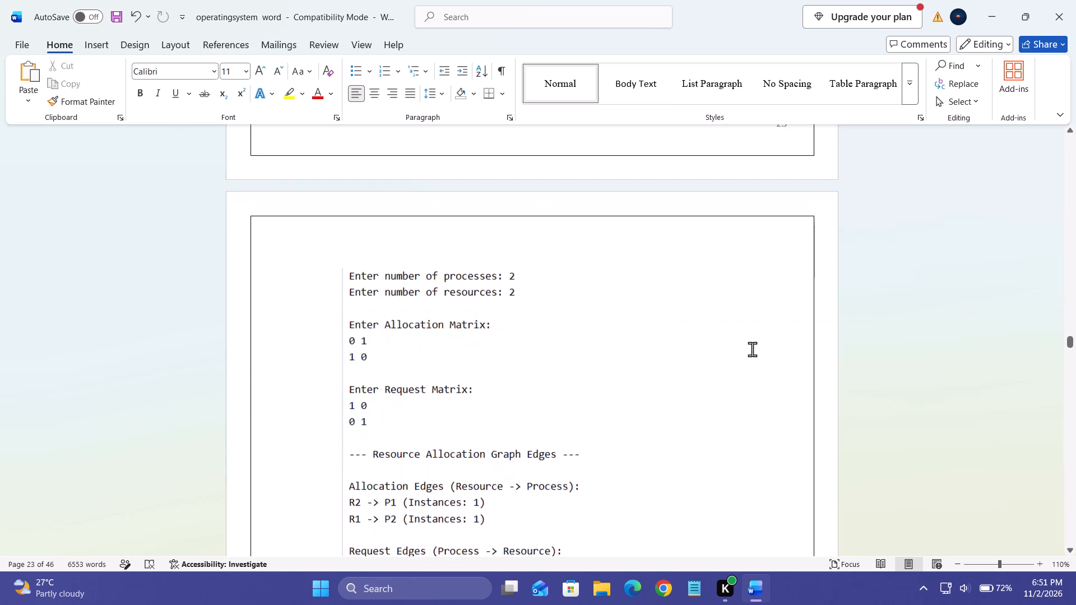
pyautogui.scroll(-1, 752, 349)
pyautogui.scroll(2, 662, 335)
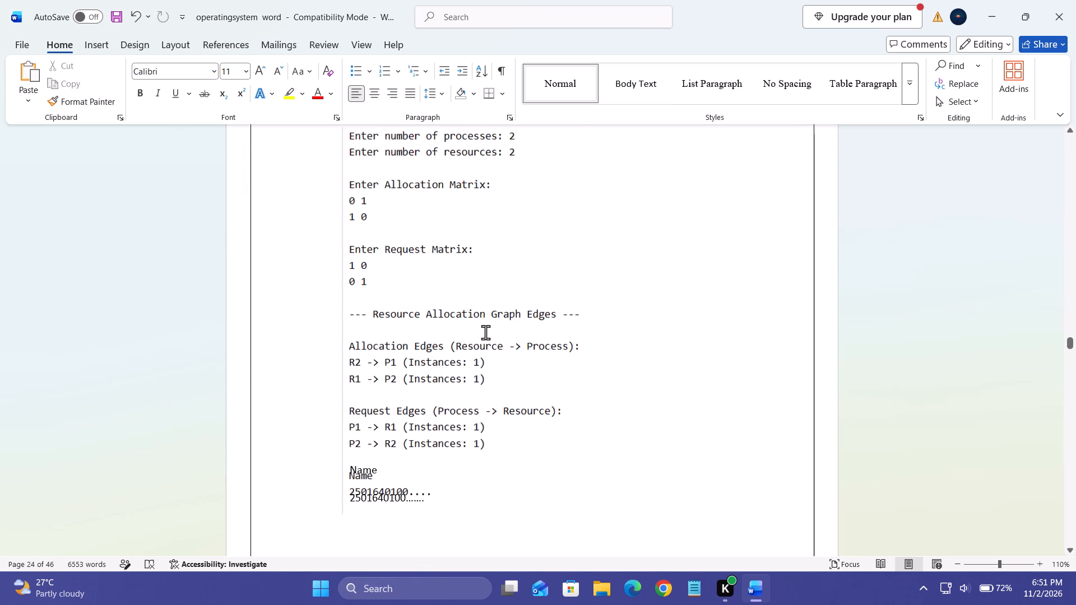
pyautogui.click(485, 332)
pyautogui.press('Delete')
pyautogui.scroll(1, 485, 332)
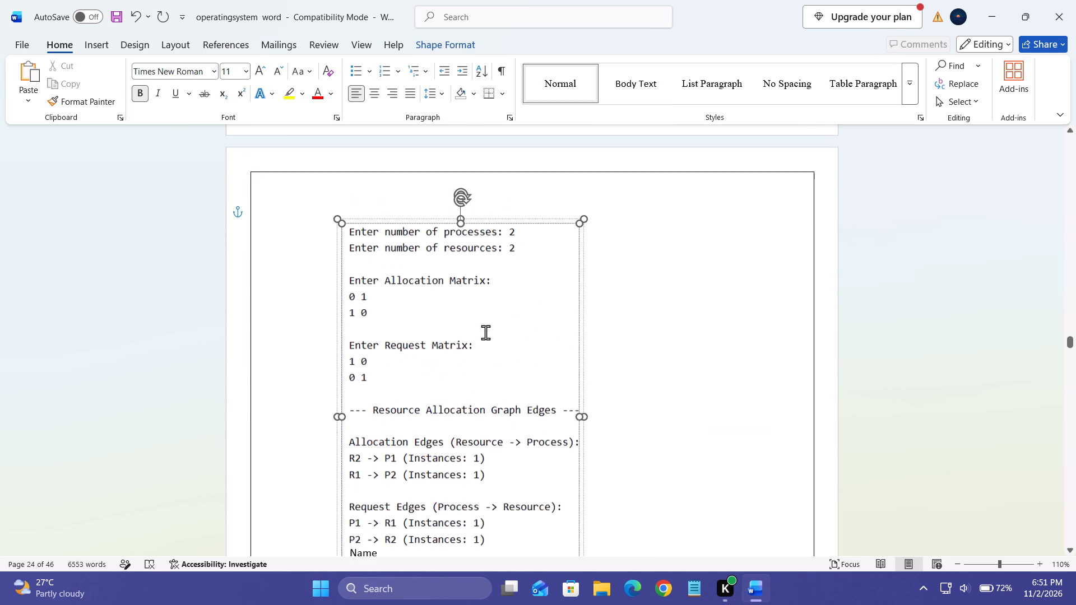
pyautogui.scroll(1, 485, 332)
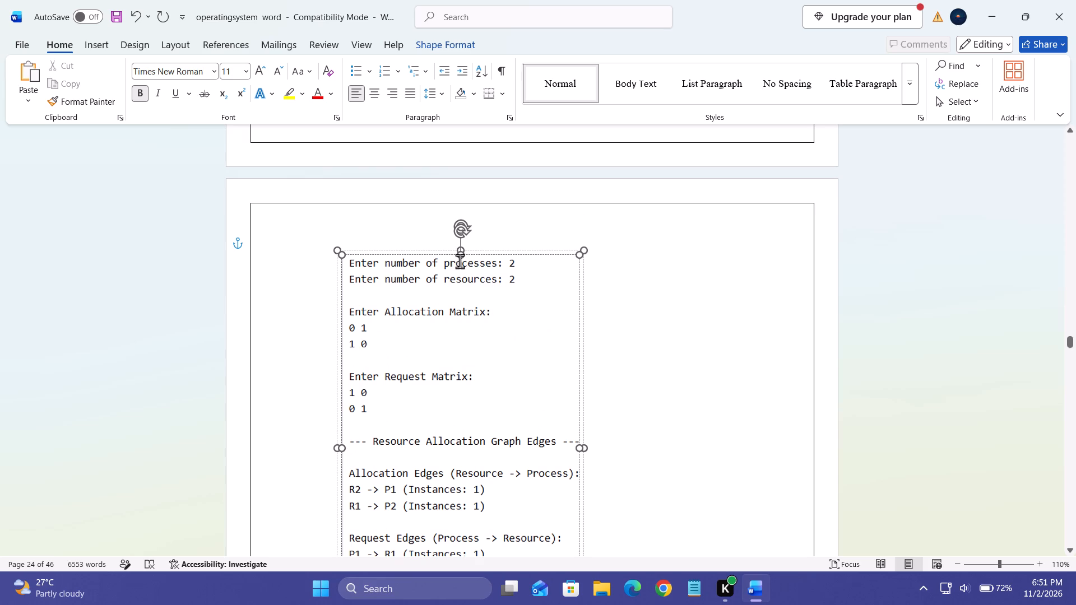
pyautogui.click(456, 256)
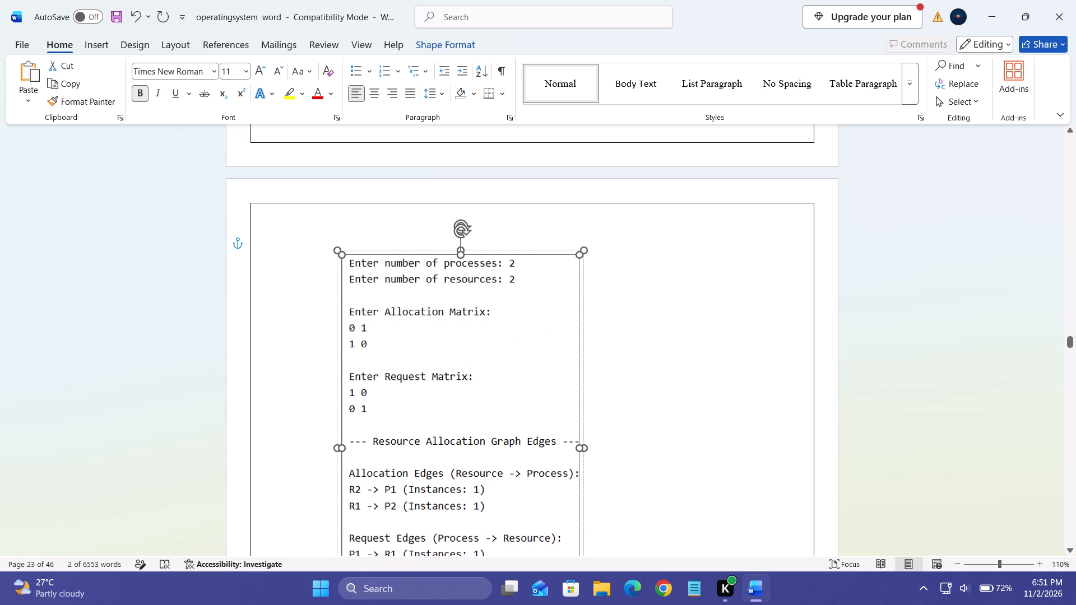
pyautogui.press('Delete')
pyautogui.press('Delete')
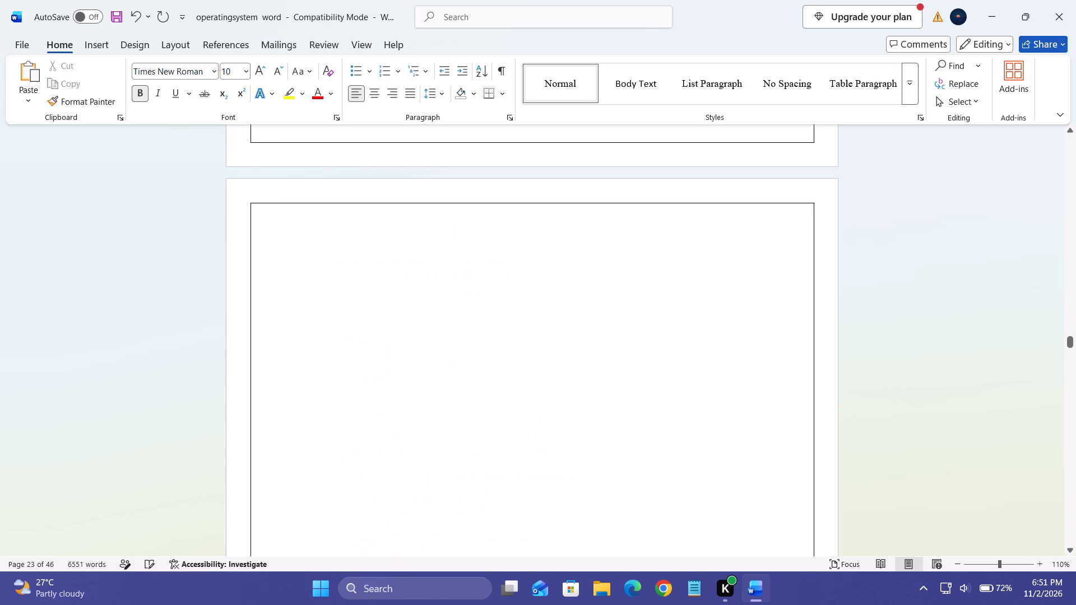
# Remove the blank page 24 by deleting its next-page section break, showing formatting marks only while doing so.
pyautogui.scroll(-4, 466, 255)
pyautogui.scroll(4, 466, 255)
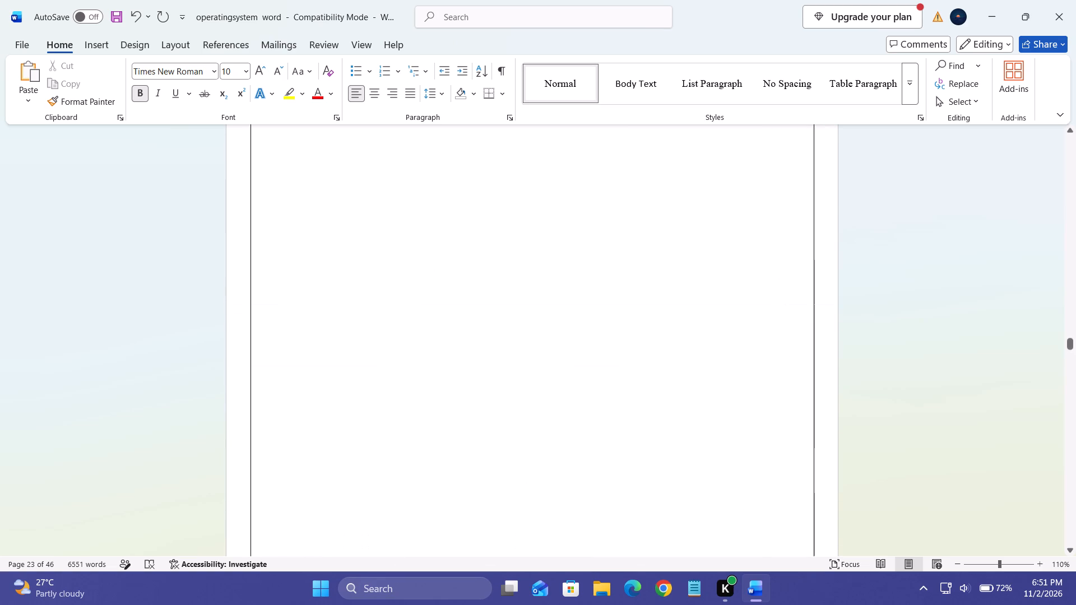
pyautogui.scroll(3, 466, 255)
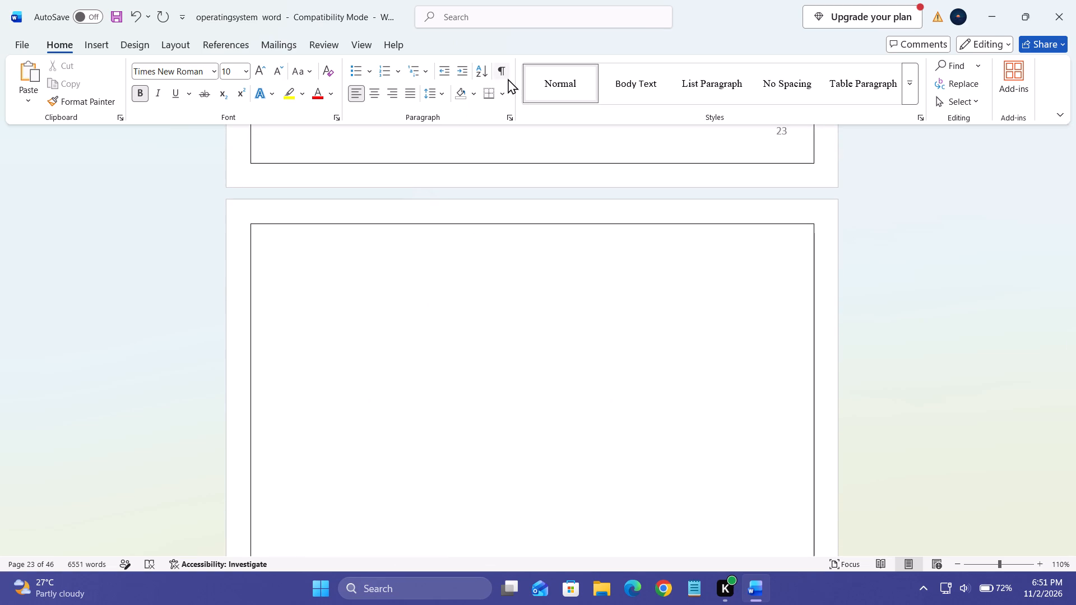
pyautogui.click(508, 78)
pyautogui.moveTo(791, 269); pyautogui.dragTo(643, 260)
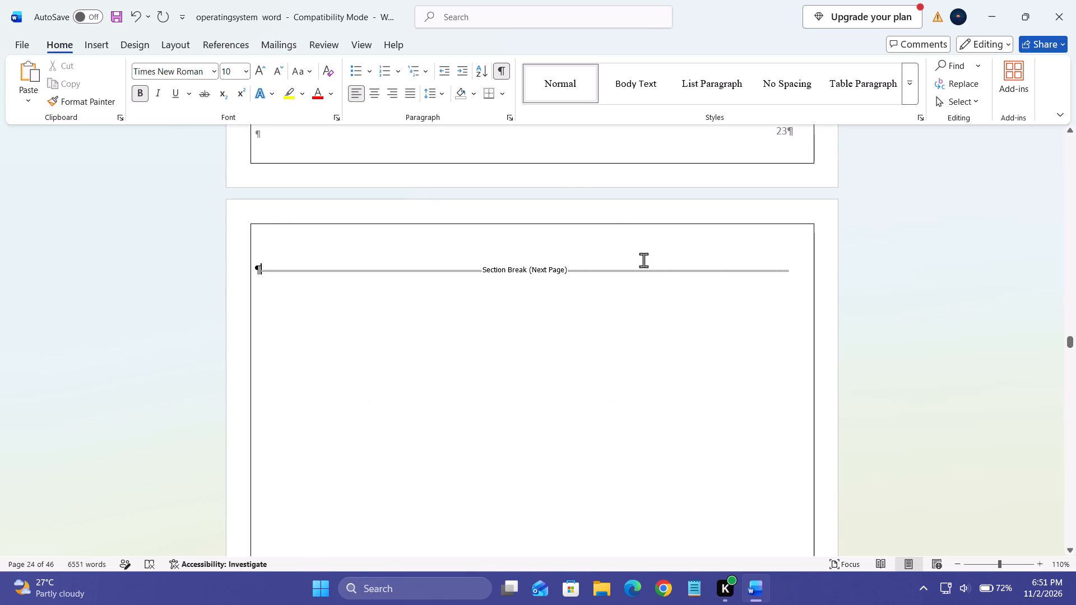
pyautogui.moveTo(643, 260); pyautogui.dragTo(272, 278)
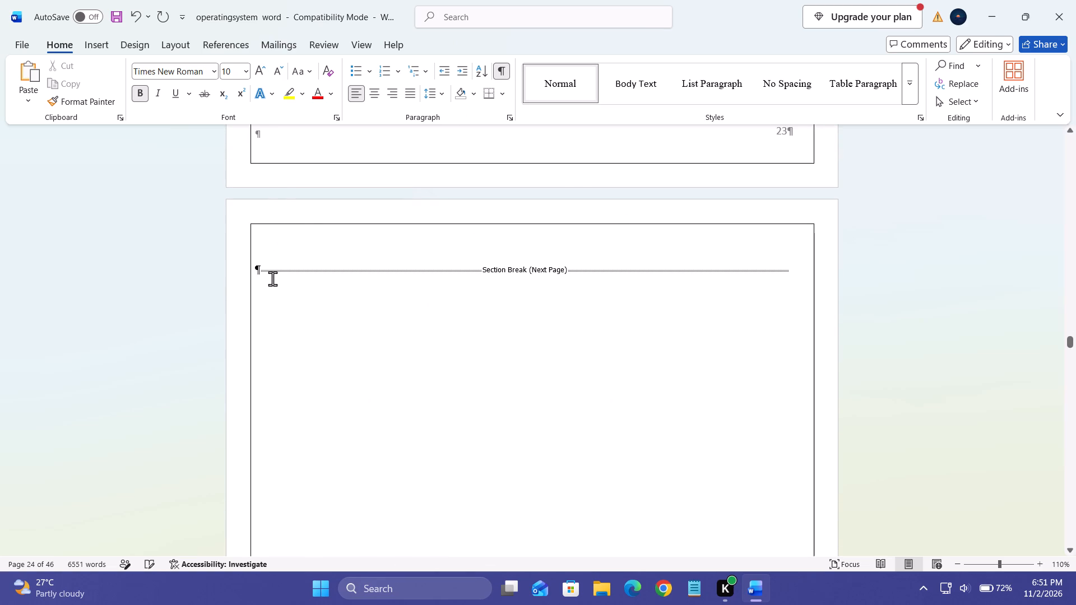
pyautogui.click(272, 278)
pyautogui.press('Delete')
pyautogui.scroll(1, 272, 278)
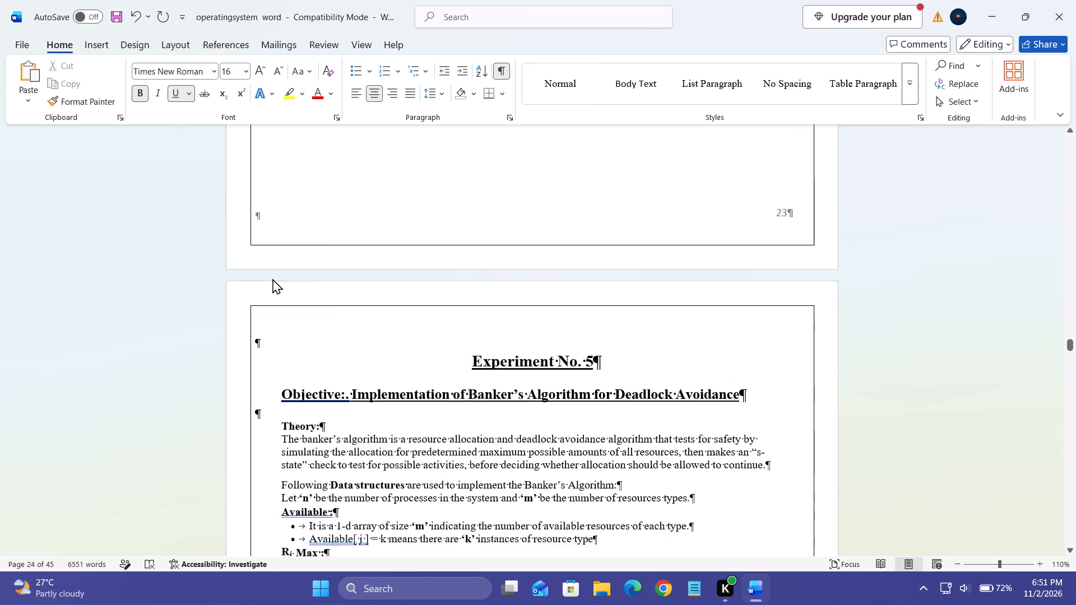
pyautogui.scroll(1, 272, 278)
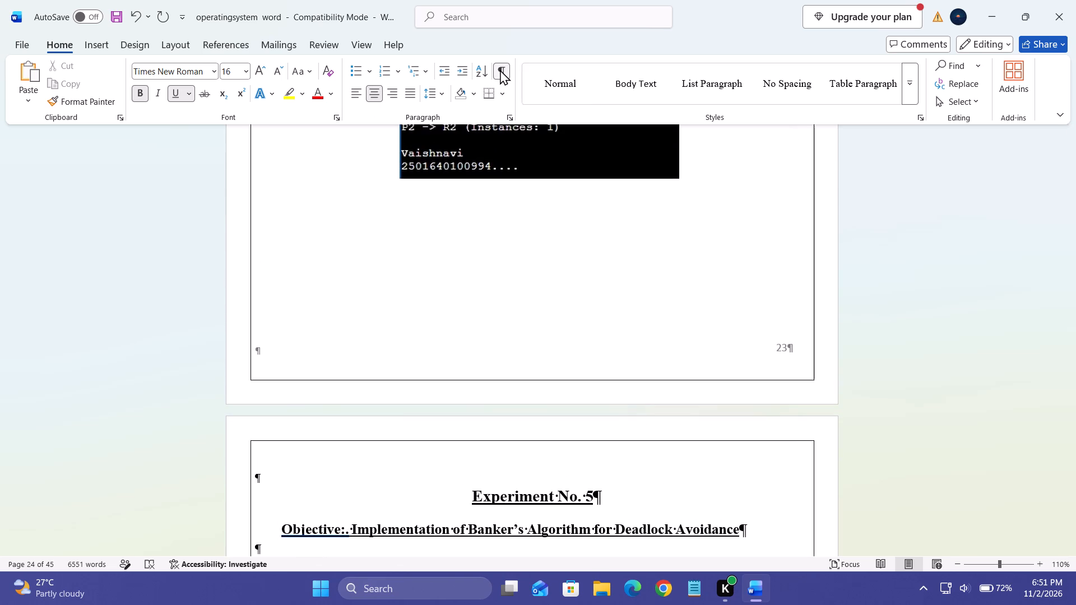
pyautogui.click(500, 69)
# Look through Experiment No. 5 from its objective and theory to its program and OUTPUT page.
pyautogui.scroll(-1, 440, 282)
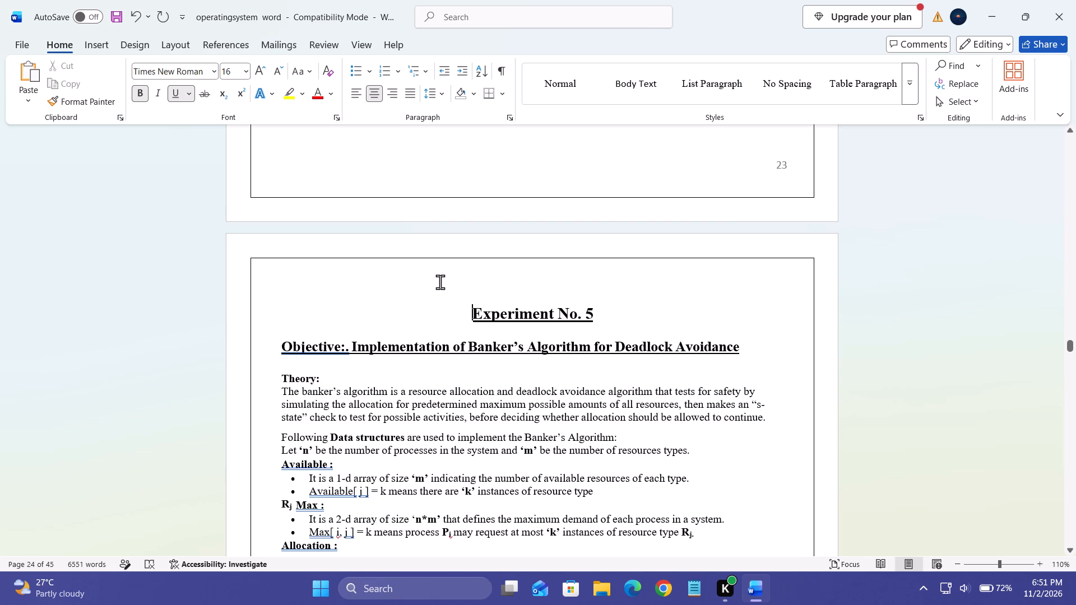
pyautogui.scroll(-3, 493, 359)
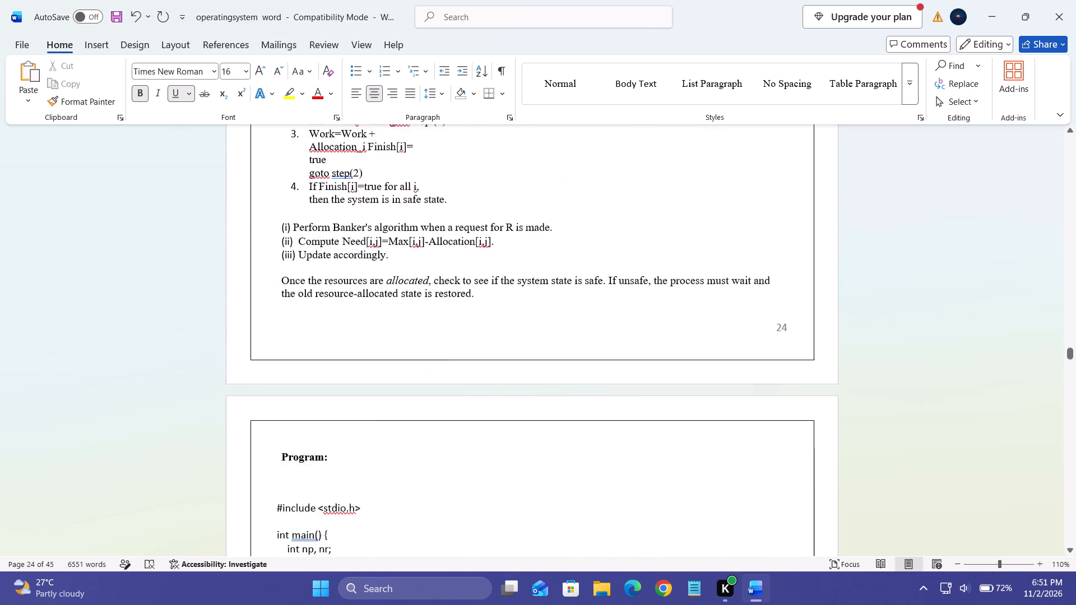
pyautogui.scroll(-8, 493, 359)
pyautogui.scroll(1, 493, 359)
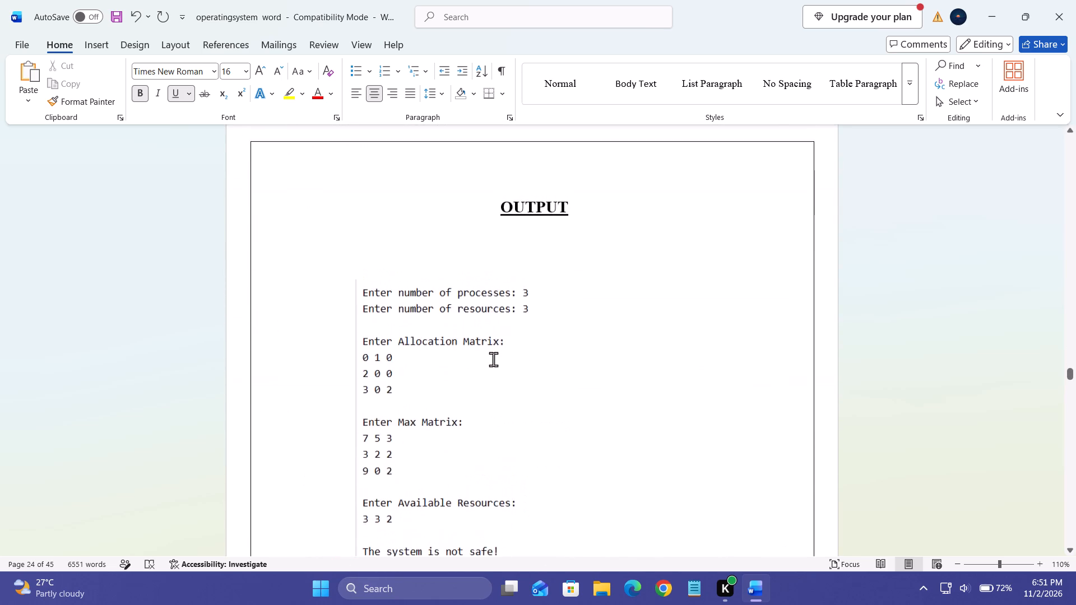
pyautogui.scroll(1, 493, 359)
pyautogui.scroll(-1, 493, 359)
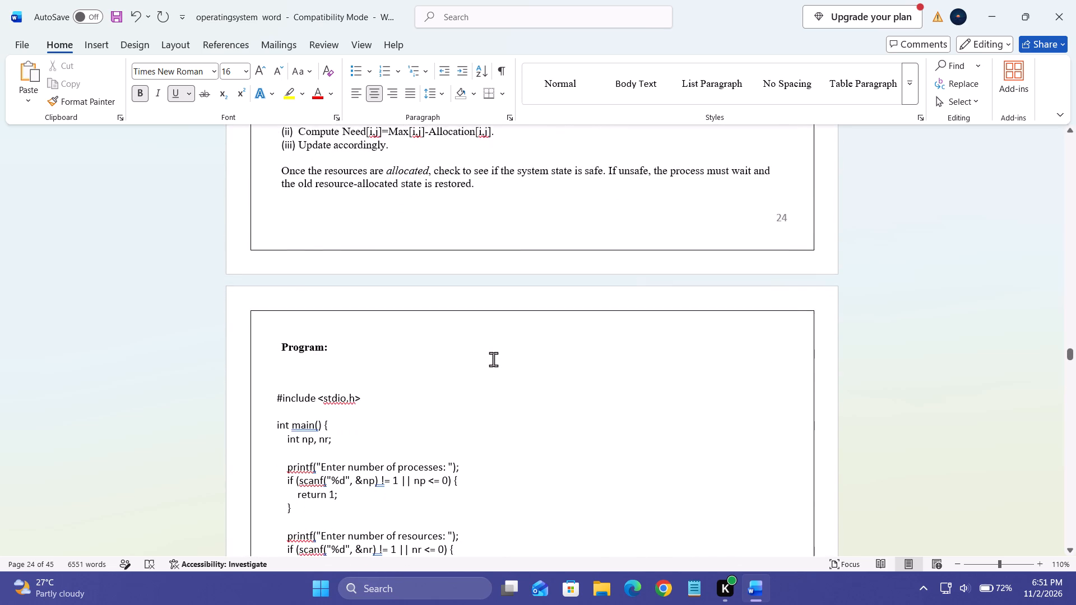
pyautogui.scroll(-2, 493, 359)
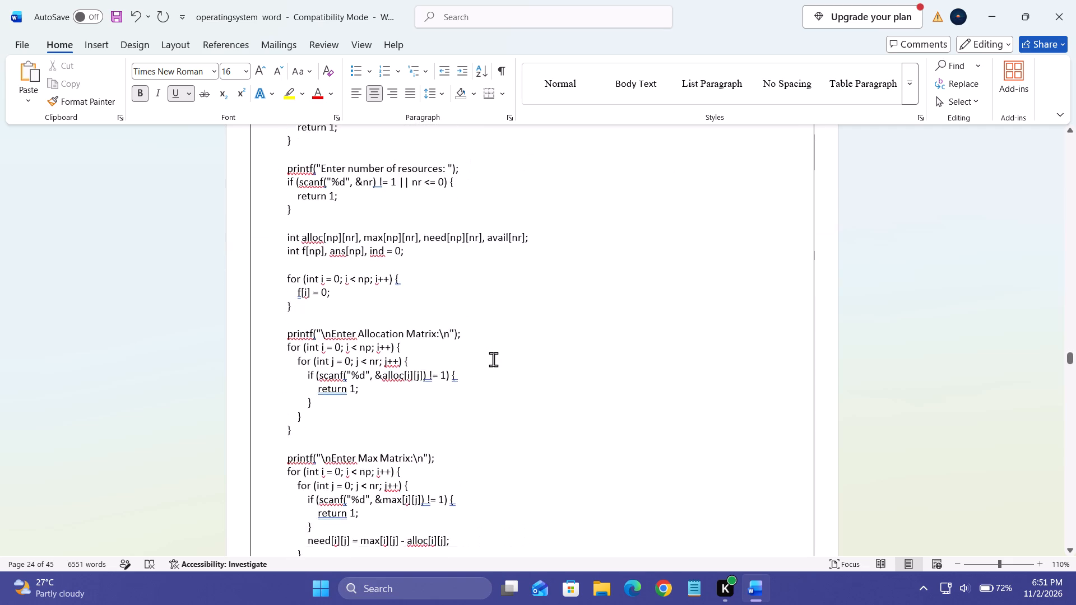
pyautogui.scroll(-7, 493, 359)
# Delete the overlapping sample-output text boxes, including the Name placeholder, from the OUTPUT page 27 of Experiment No. 5.
pyautogui.scroll(1, 493, 359)
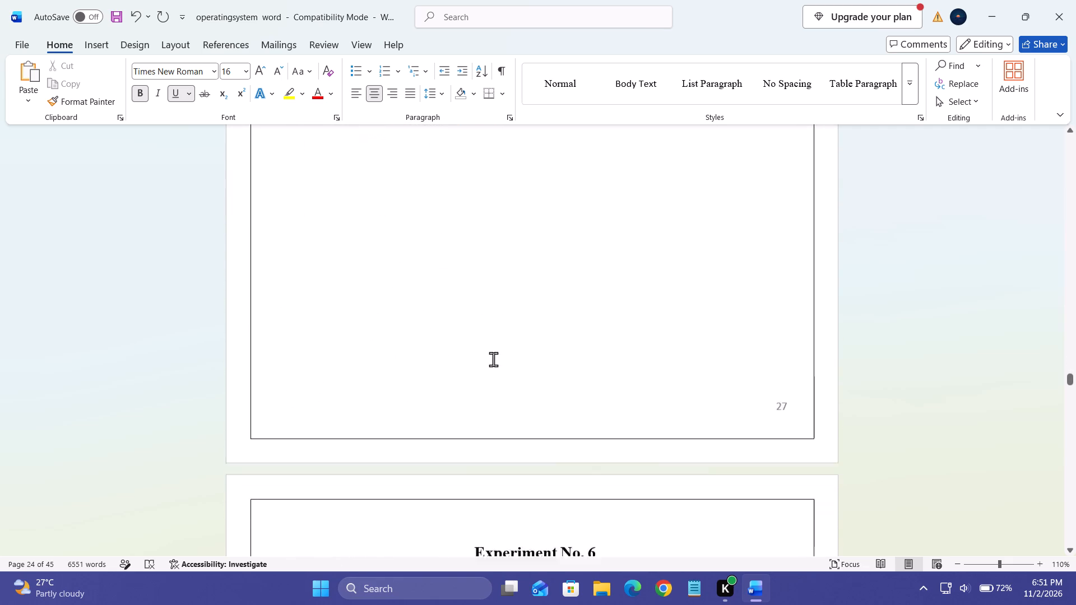
pyautogui.scroll(2, 493, 359)
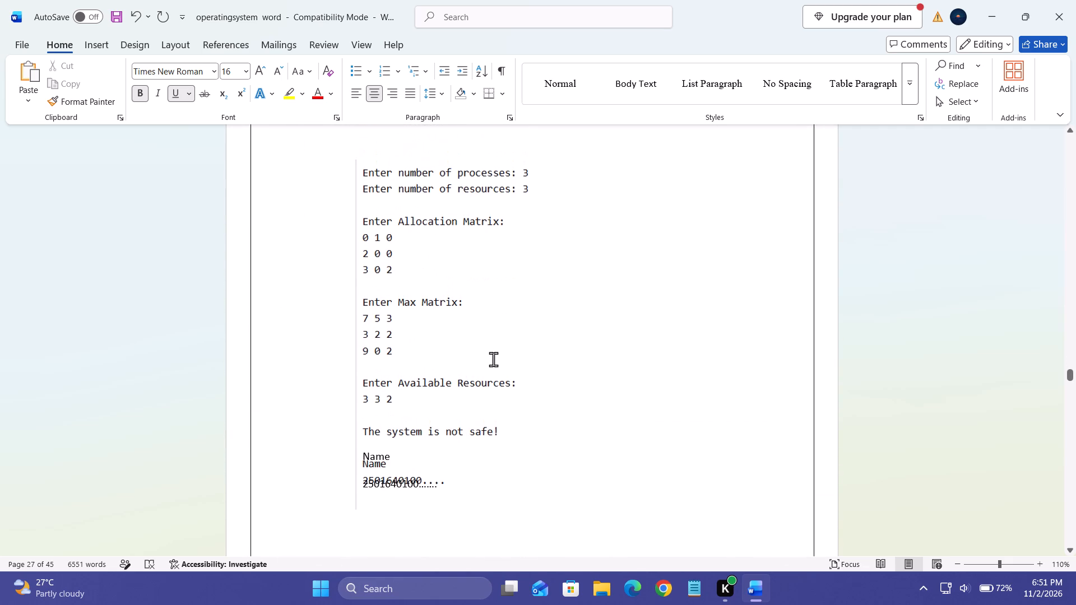
pyautogui.click(493, 359)
pyautogui.press('Delete')
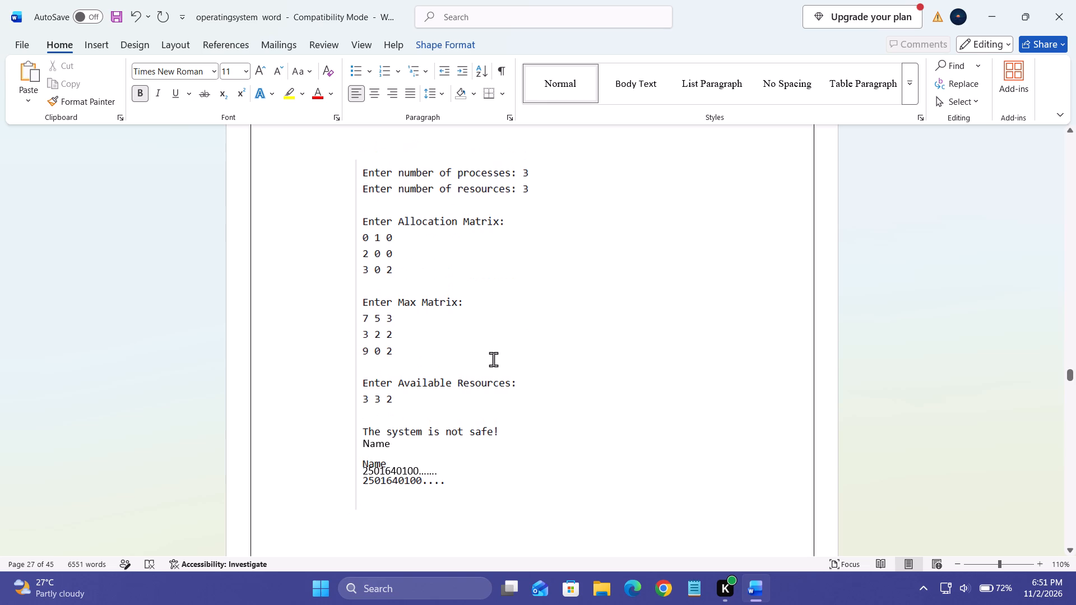
pyautogui.press('Delete')
pyautogui.click(444, 160)
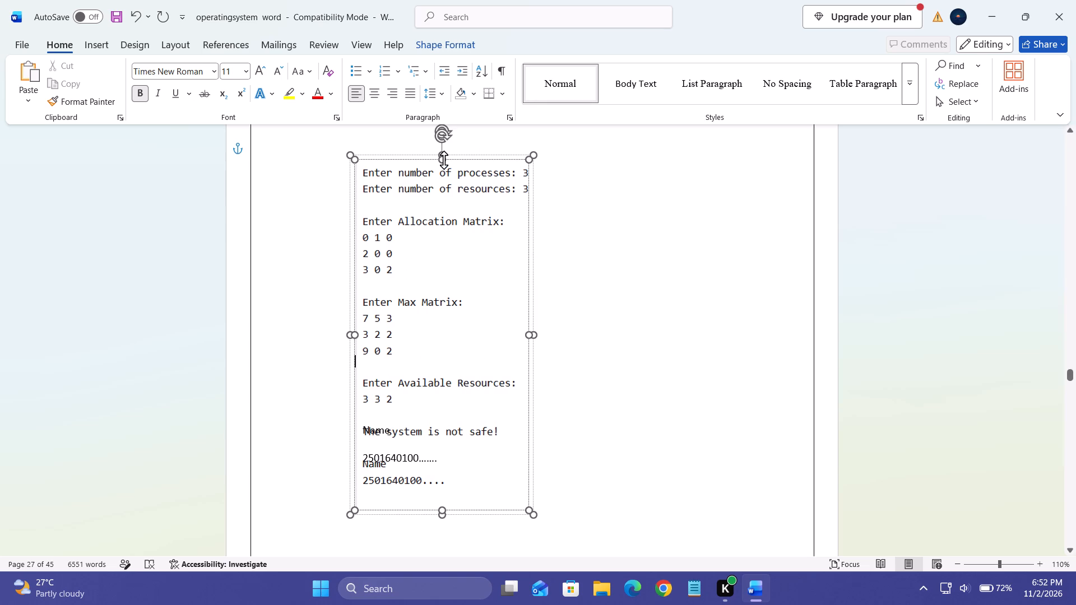
pyautogui.press('Delete')
pyautogui.press('Delete')
# Move the OUTPUT heading from page 27 to a new line below the program's final closing brace on page 26.
pyautogui.scroll(1, 444, 160)
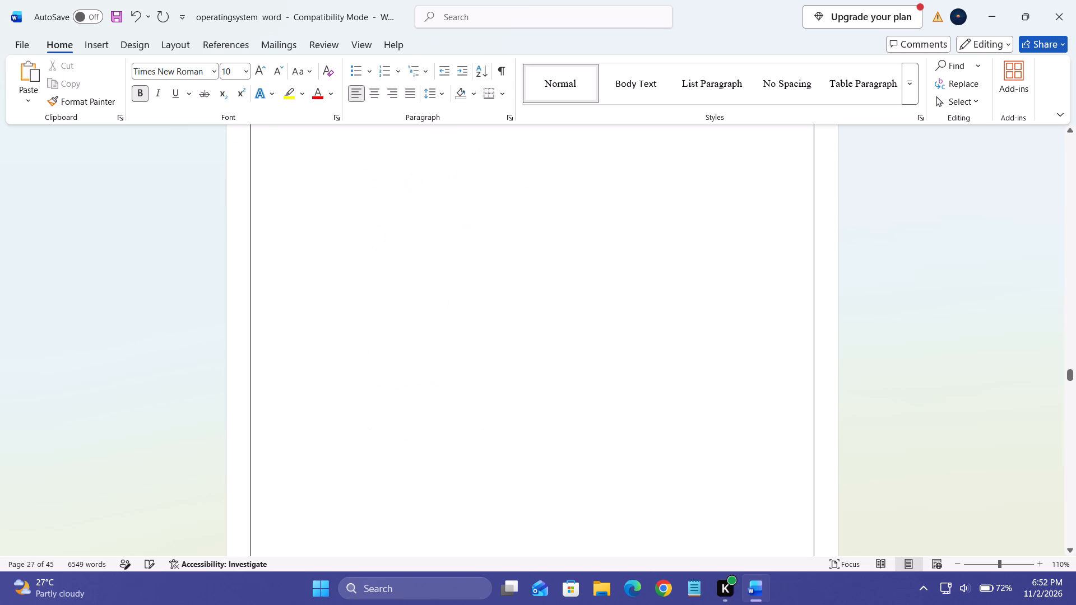
pyautogui.scroll(3, 444, 160)
pyautogui.scroll(-1, 444, 160)
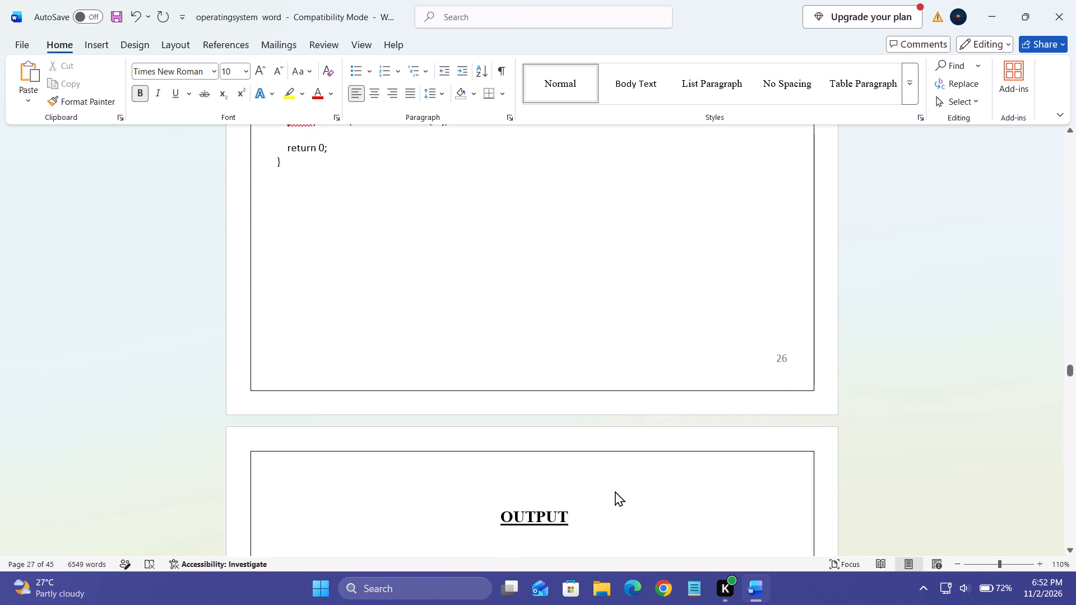
pyautogui.moveTo(592, 519); pyautogui.dragTo(490, 519)
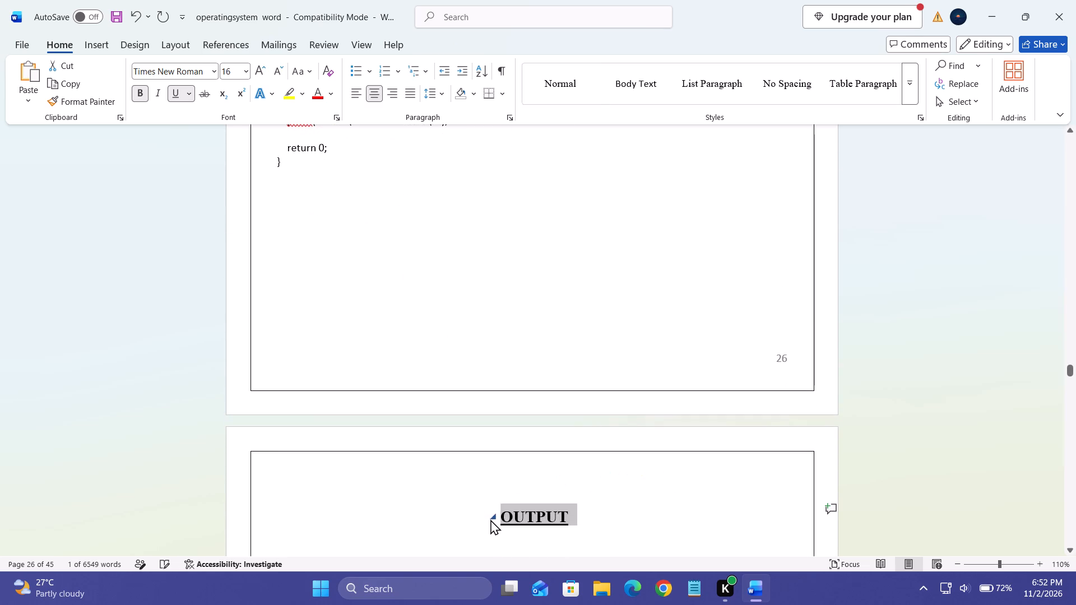
pyautogui.hotkey('ctrl', 'x')
pyautogui.scroll(2, 490, 519)
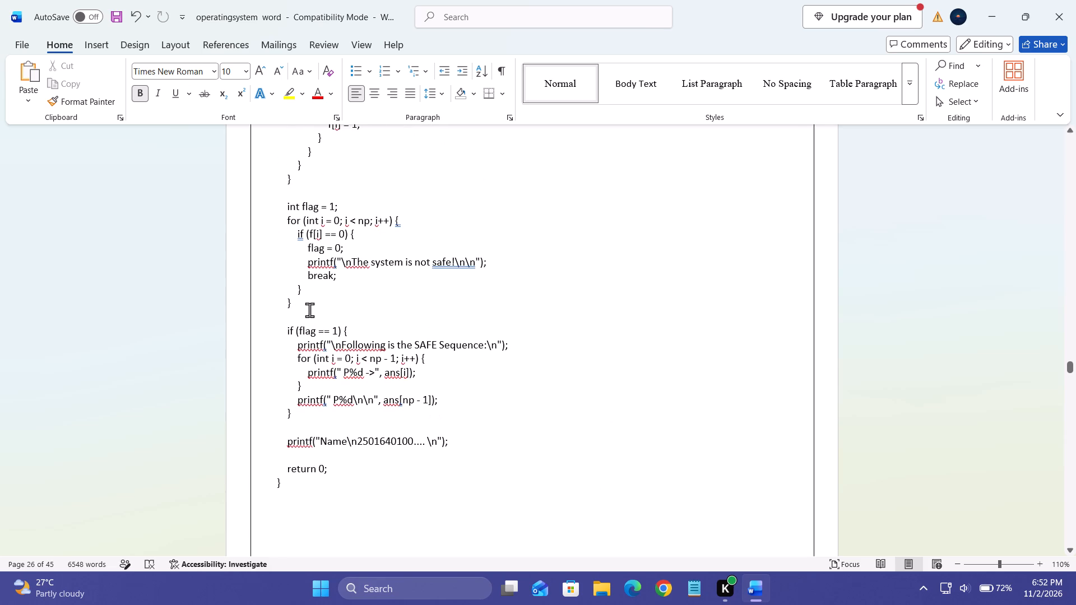
pyautogui.click(308, 309)
pyautogui.click(305, 315)
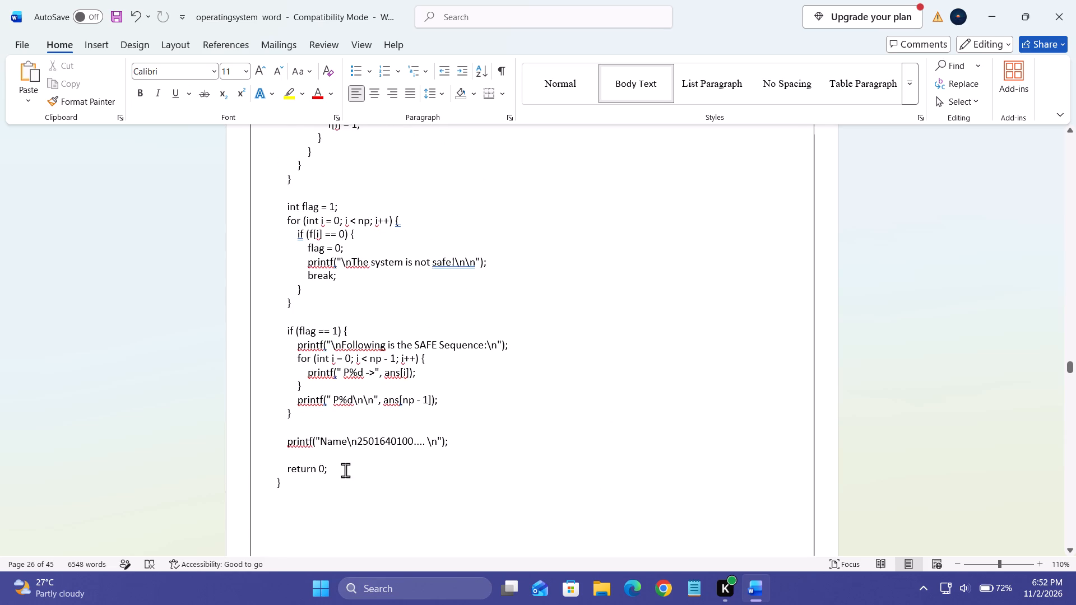
pyautogui.click(344, 484)
pyautogui.press('Return')
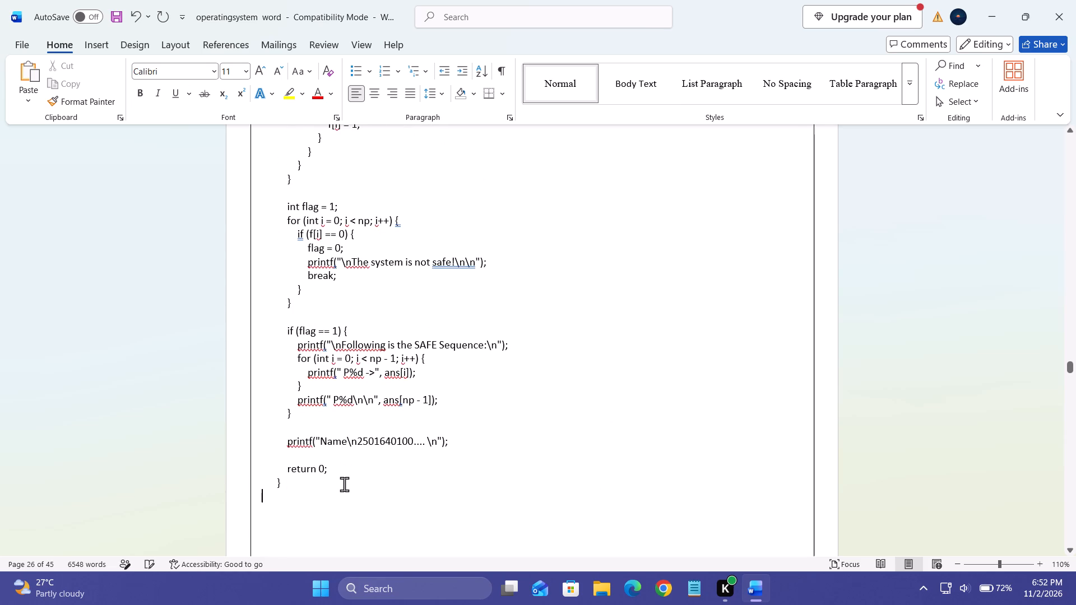
pyautogui.hotkey('ctrl', 'v')
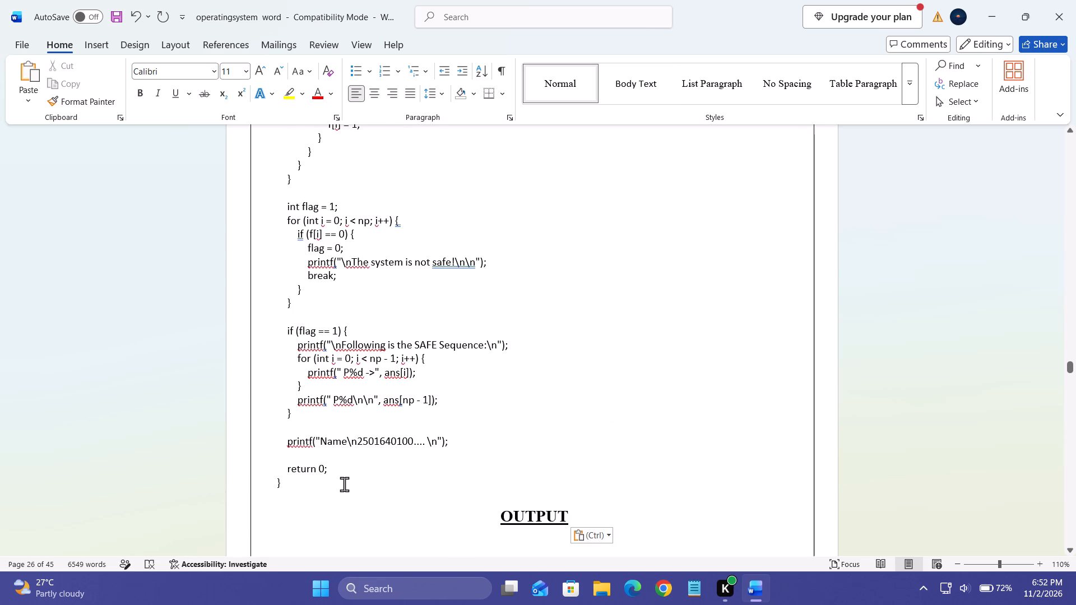
# Remove the space before paragraphs from the Experiment No. 5 code on page 26, from if (f[i] == 0) to the final closing brace.
pyautogui.click(294, 434)
pyautogui.scroll(1, 340, 384)
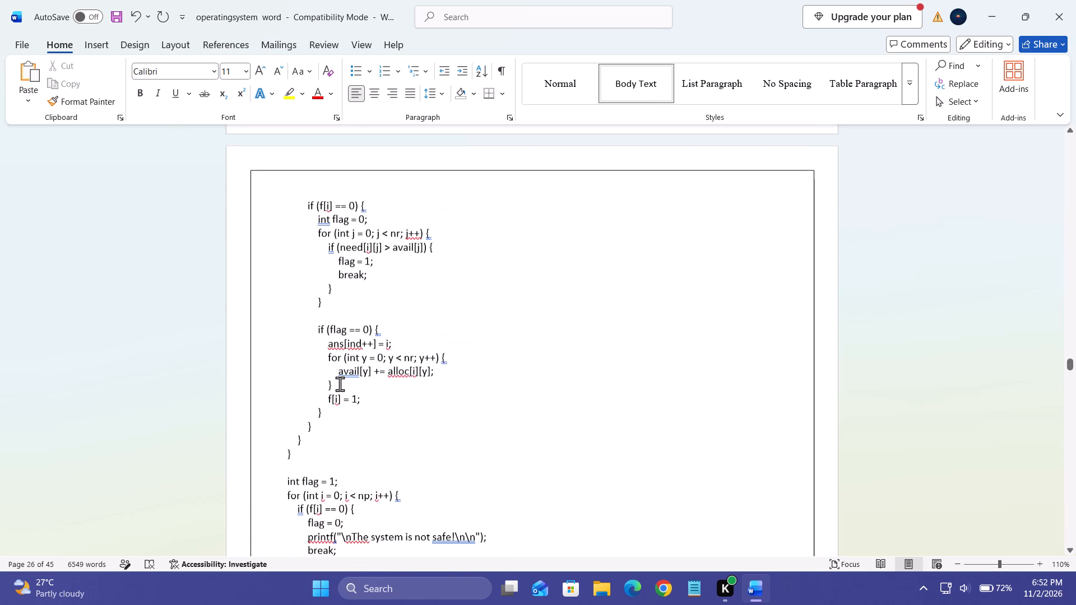
pyautogui.scroll(1, 340, 384)
pyautogui.click(318, 322)
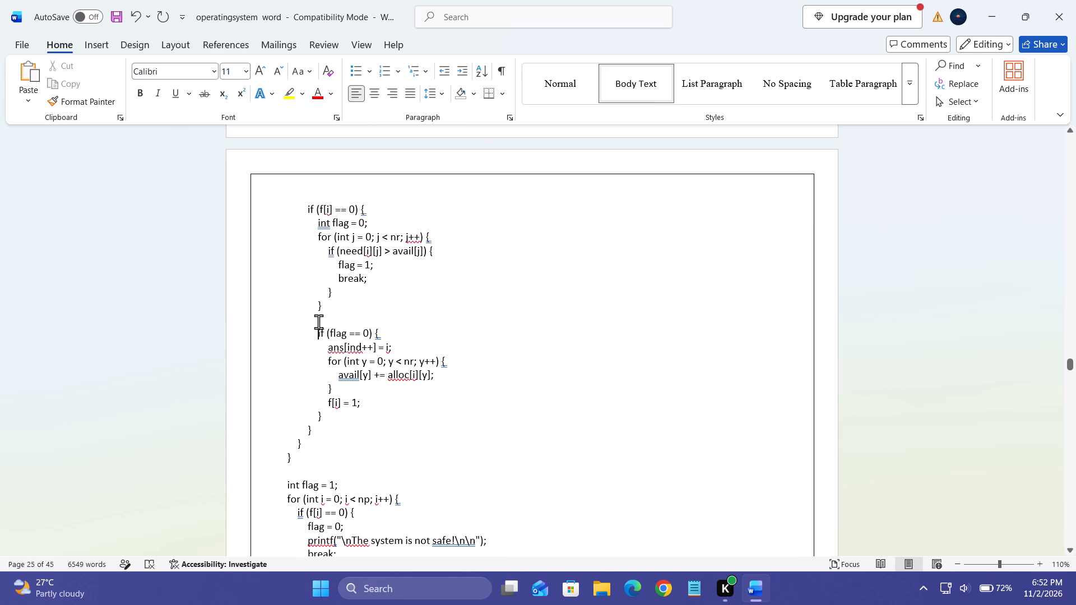
pyautogui.moveTo(310, 205); pyautogui.dragTo(436, 541)
pyautogui.hscroll(-1, 444, 491)
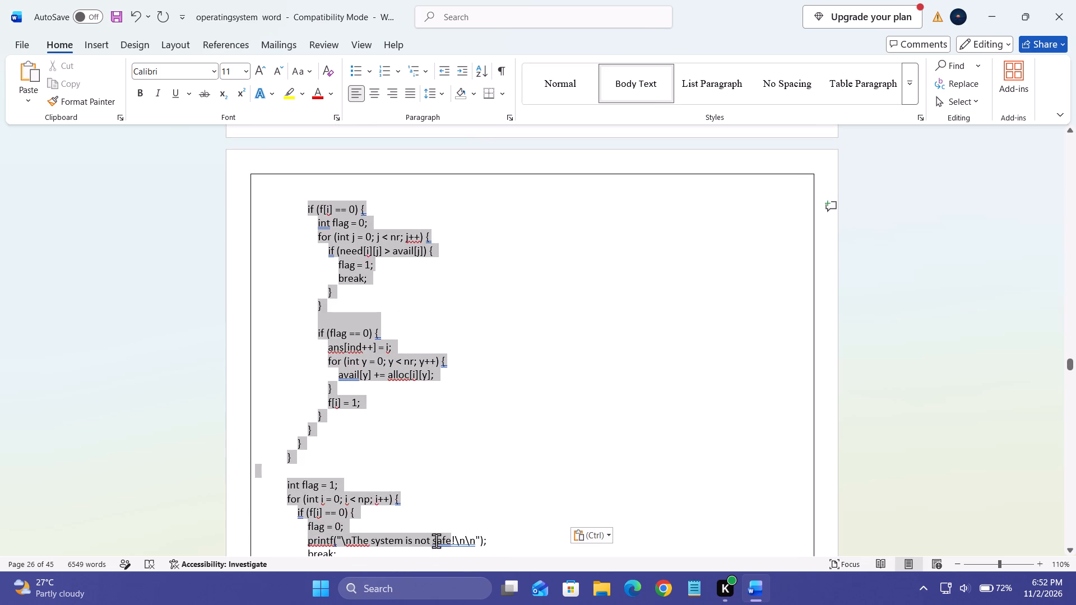
pyautogui.hscroll(-1, 436, 541)
pyautogui.moveTo(436, 541); pyautogui.dragTo(315, 536)
pyautogui.hscroll(-1, 427, 563)
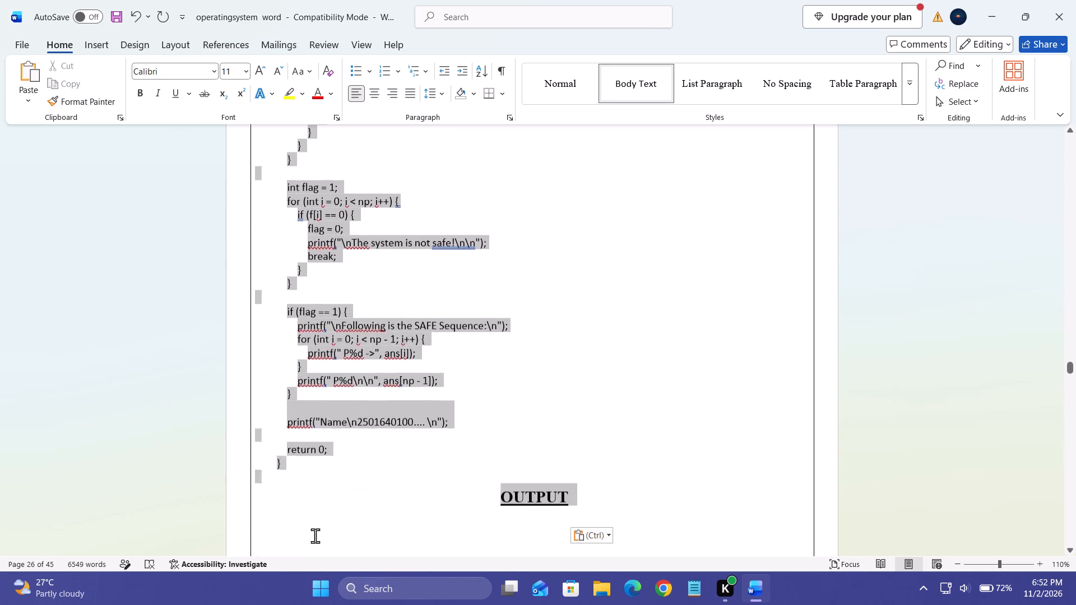
pyautogui.moveTo(315, 536); pyautogui.dragTo(297, 458)
pyautogui.hscroll(-1, 315, 536)
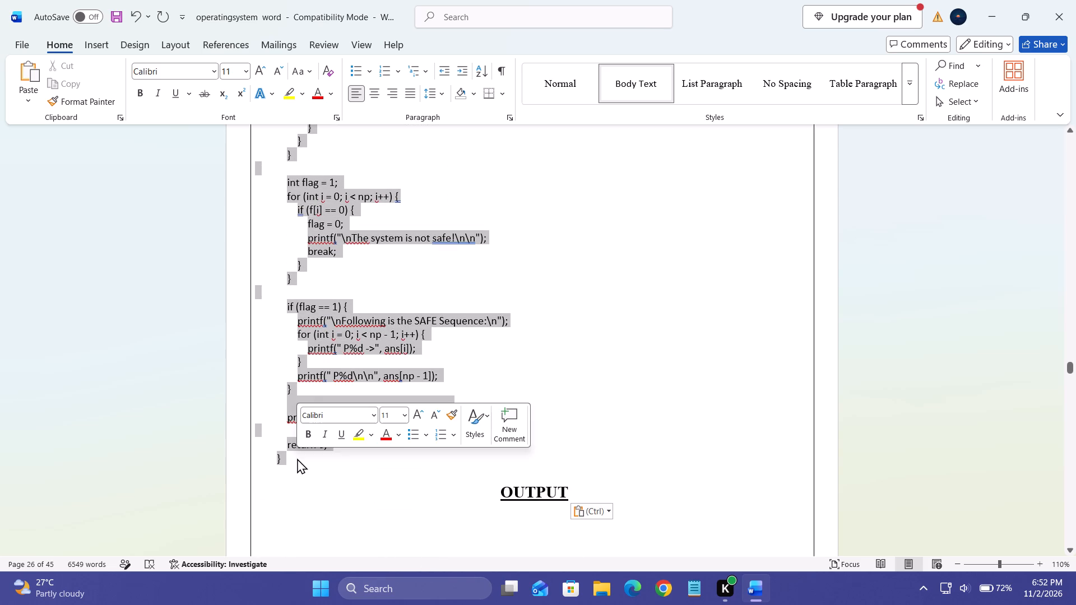
pyautogui.click(443, 93)
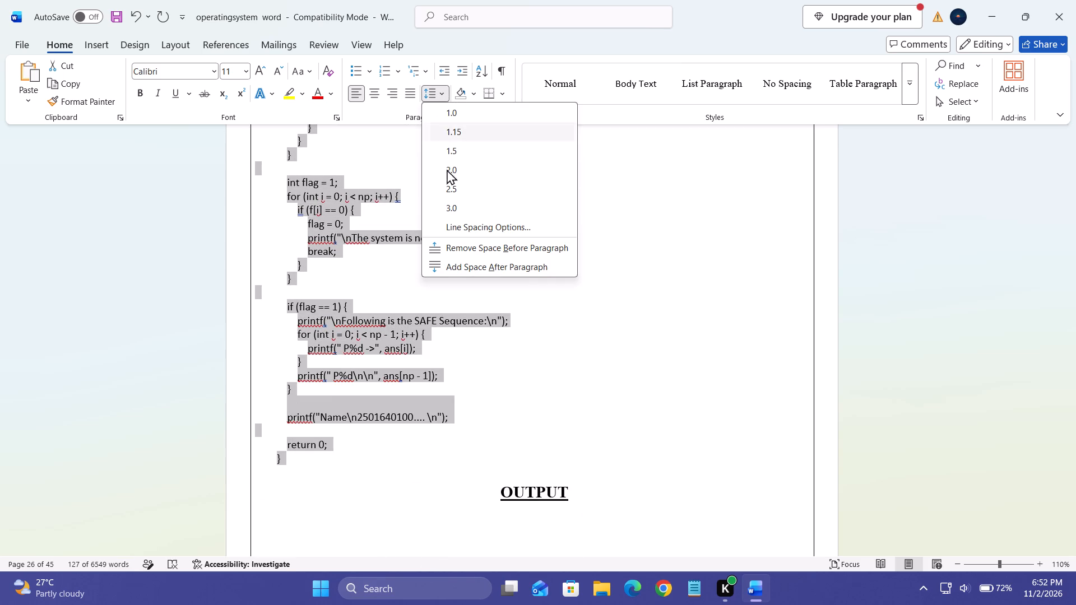
pyautogui.click(453, 253)
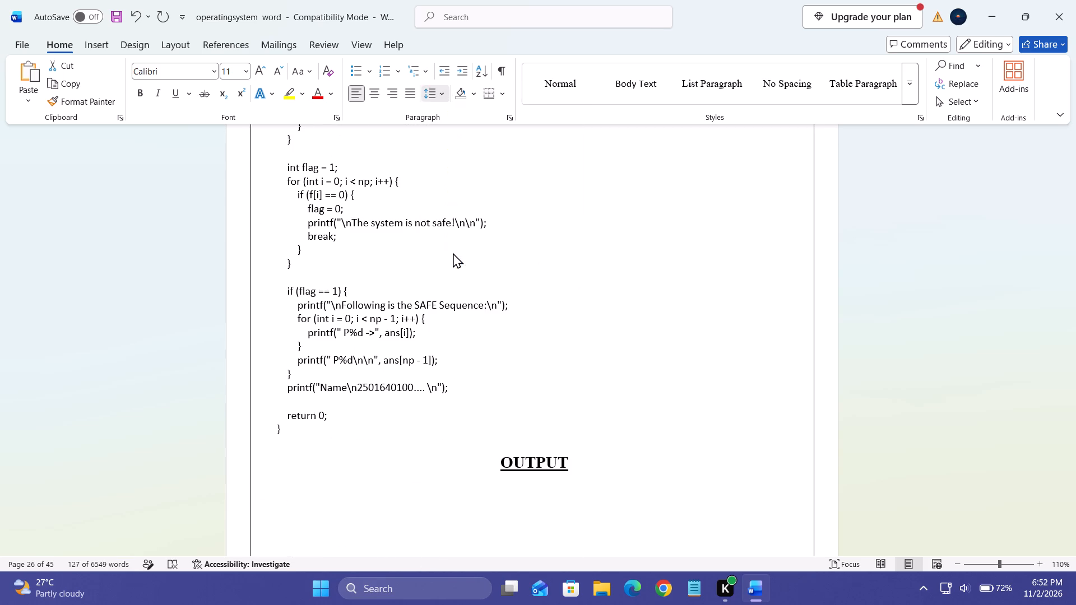
pyautogui.click(499, 329)
pyautogui.scroll(-1, 456, 452)
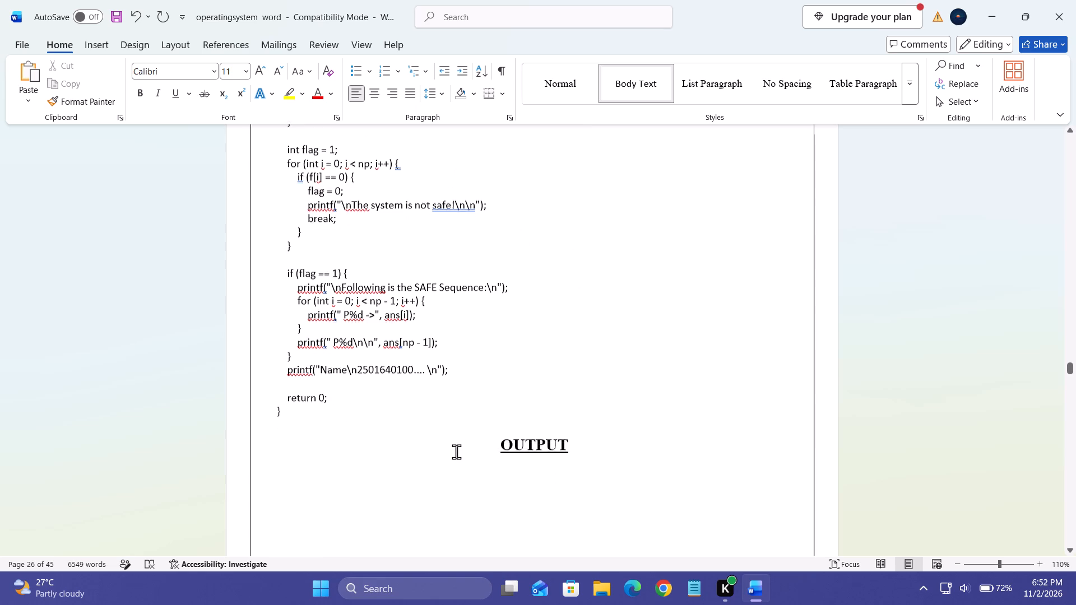
pyautogui.scroll(-1, 456, 452)
pyautogui.rightClick(456, 452)
# Remove the space before paragraphs from the program code on page 25, from below the Program: heading to the page's last code line.
pyautogui.scroll(1, 456, 452)
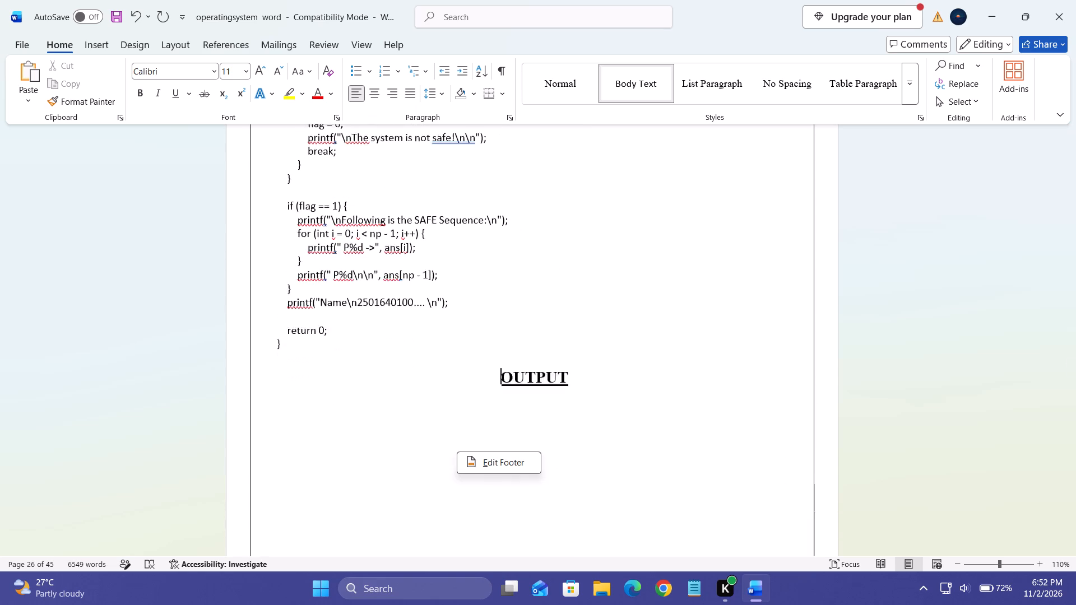
pyautogui.scroll(6, 456, 452)
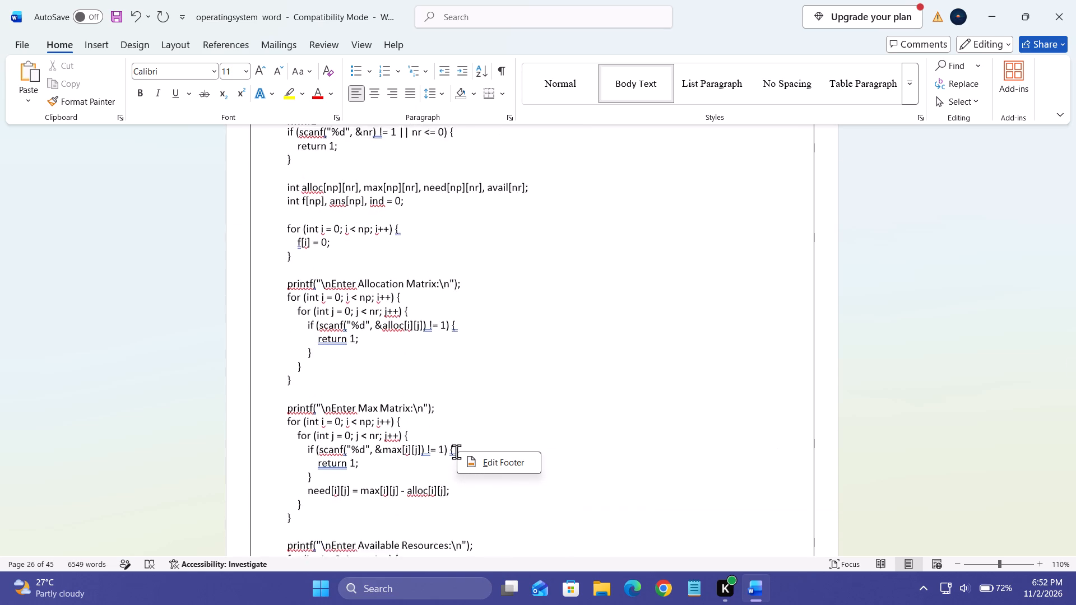
pyautogui.scroll(1, 456, 452)
pyautogui.hscroll(-1, 456, 452)
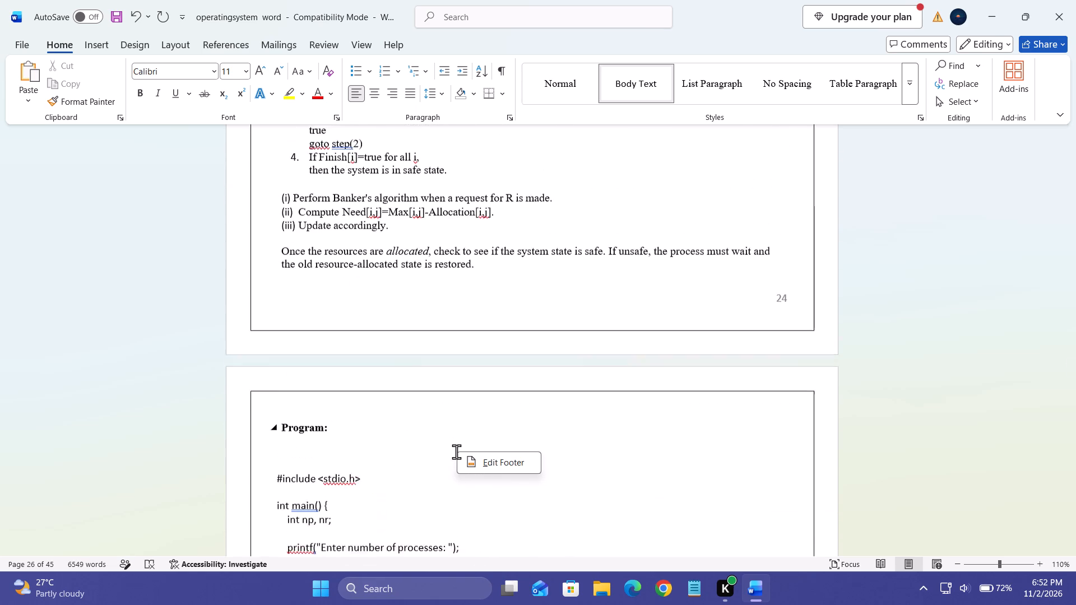
pyautogui.hscroll(-1, 456, 452)
pyautogui.click(321, 417)
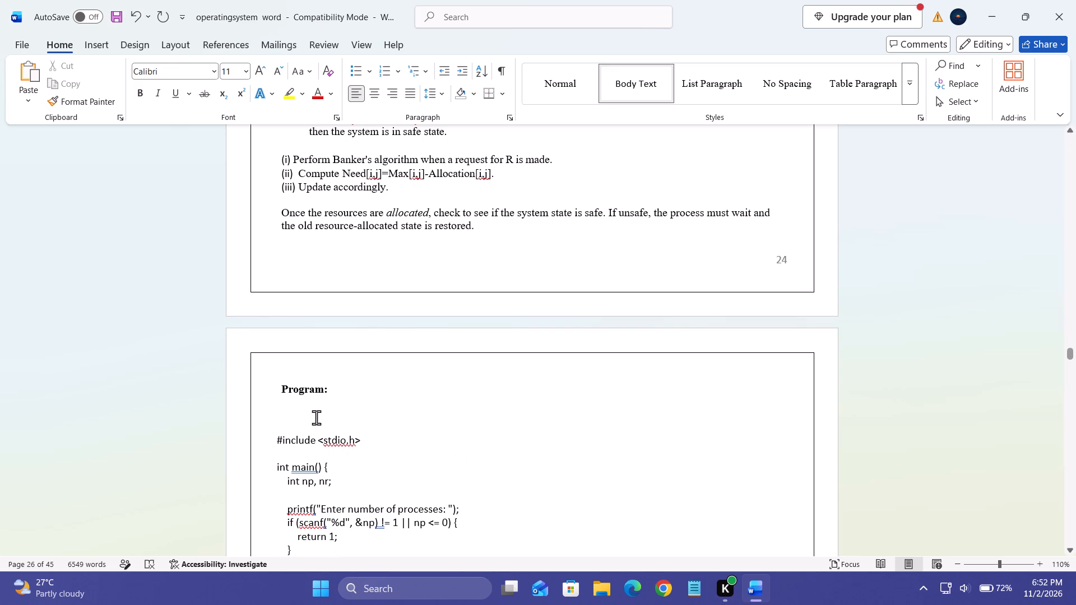
pyautogui.click(284, 425)
pyautogui.press('Up')
pyautogui.press('Down')
pyautogui.moveTo(330, 390); pyautogui.dragTo(367, 575)
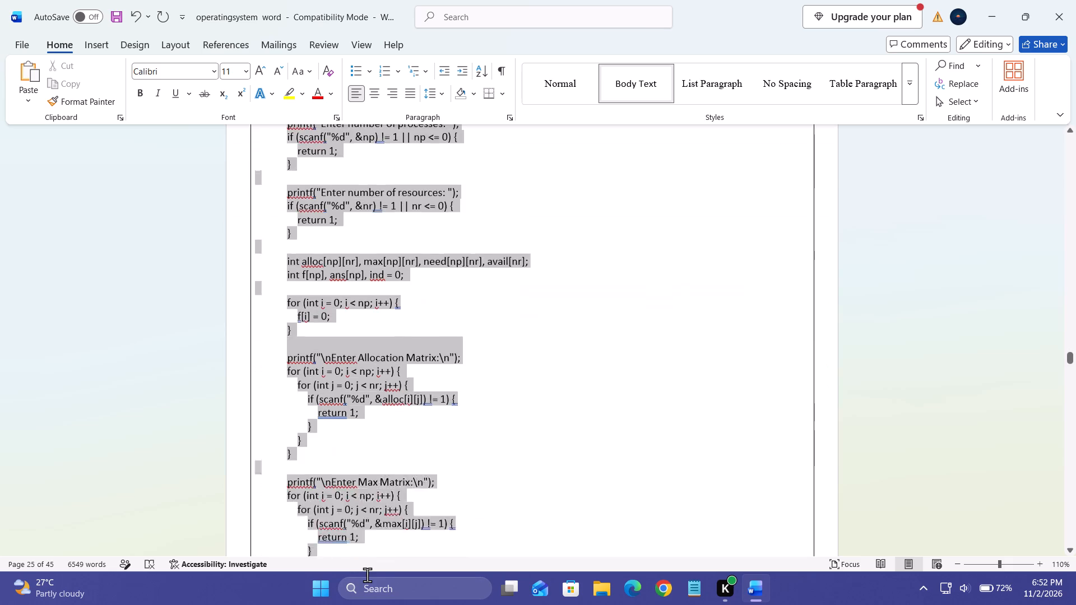
pyautogui.moveTo(367, 575); pyautogui.dragTo(435, 378)
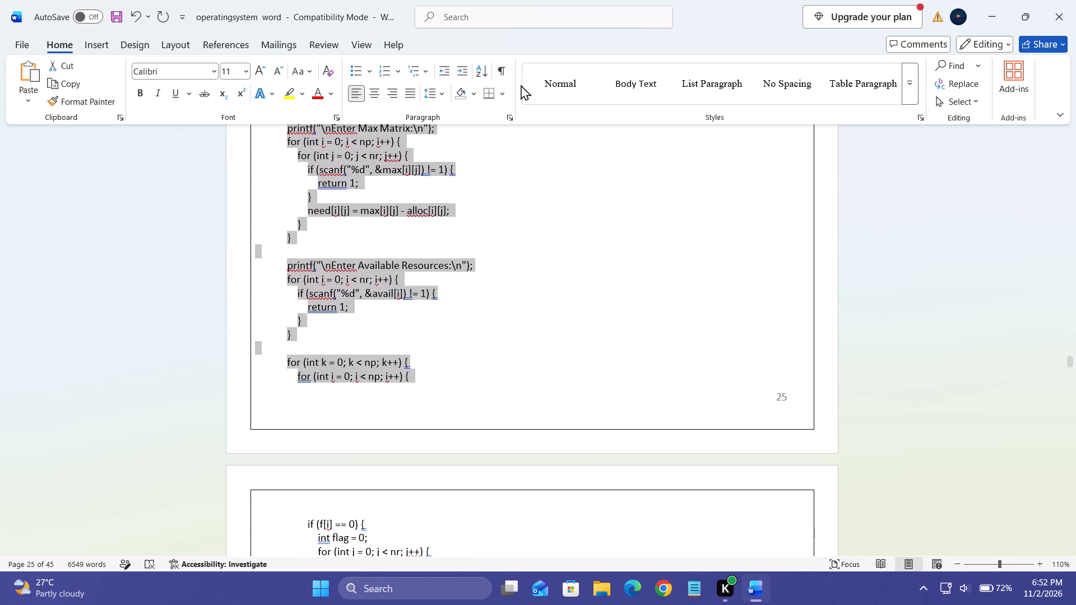
pyautogui.click(437, 91)
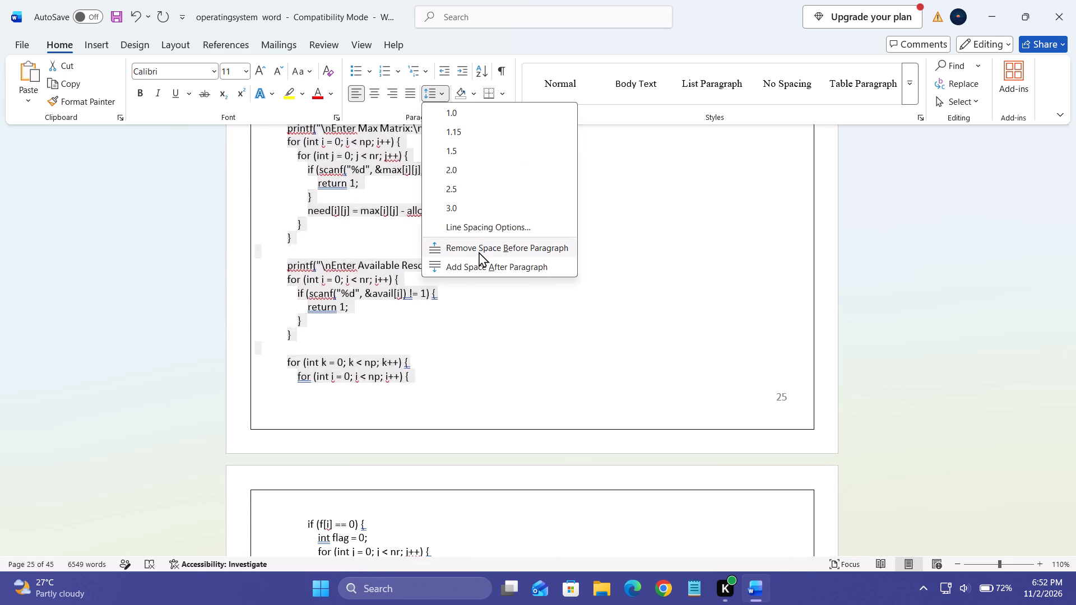
pyautogui.click(479, 252)
pyautogui.click(479, 252)
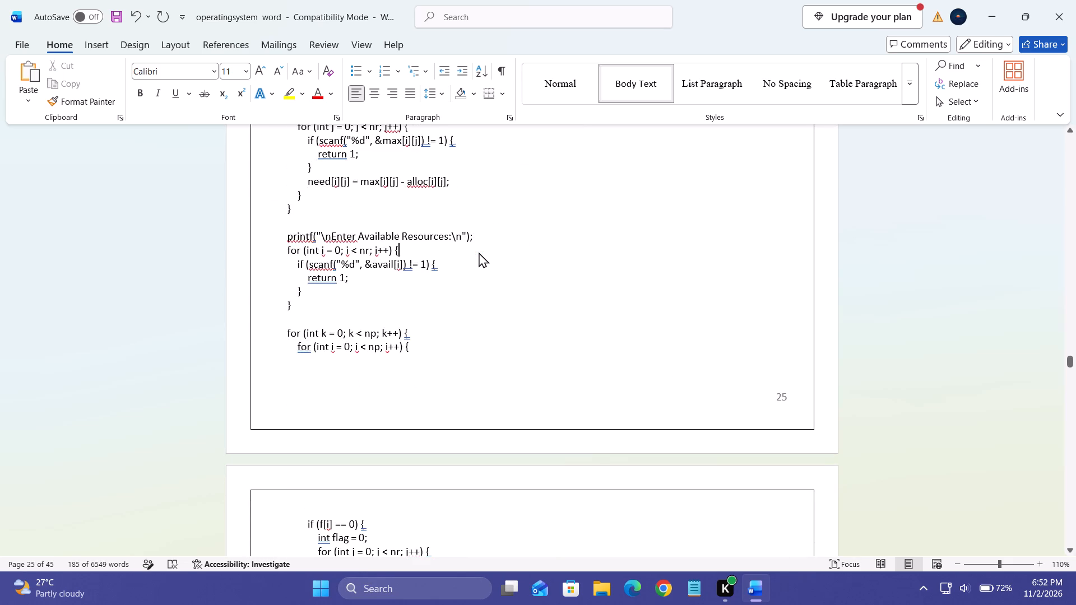
# Try to close the gap above int main() by joining it to the #include line, removing the trailing >, and splitting the lines again.
pyautogui.scroll(3, 479, 252)
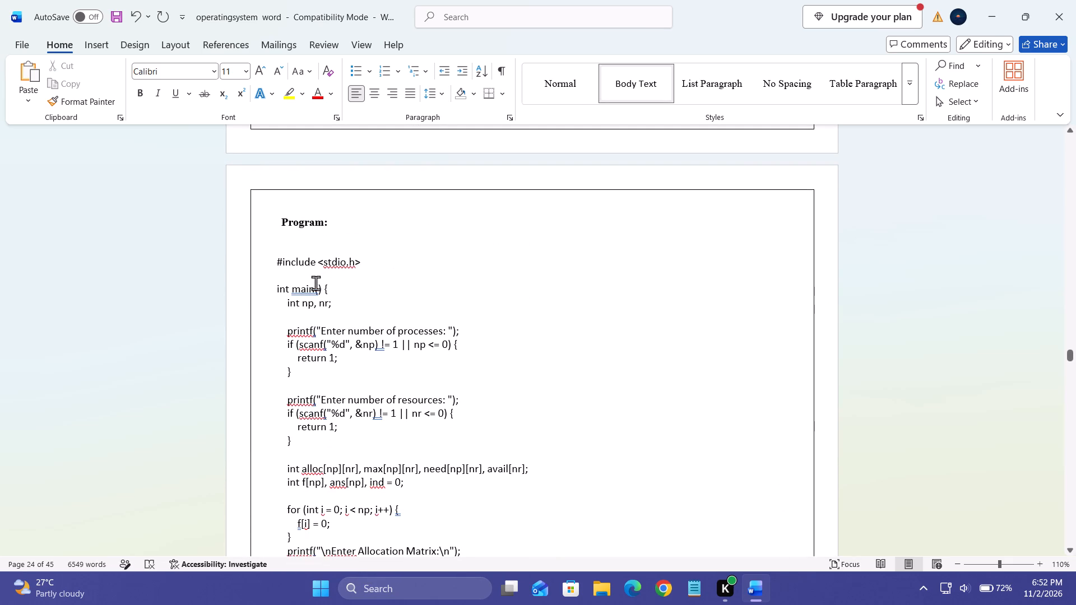
pyautogui.click(314, 278)
pyautogui.click(275, 289)
pyautogui.press('BackSpace')
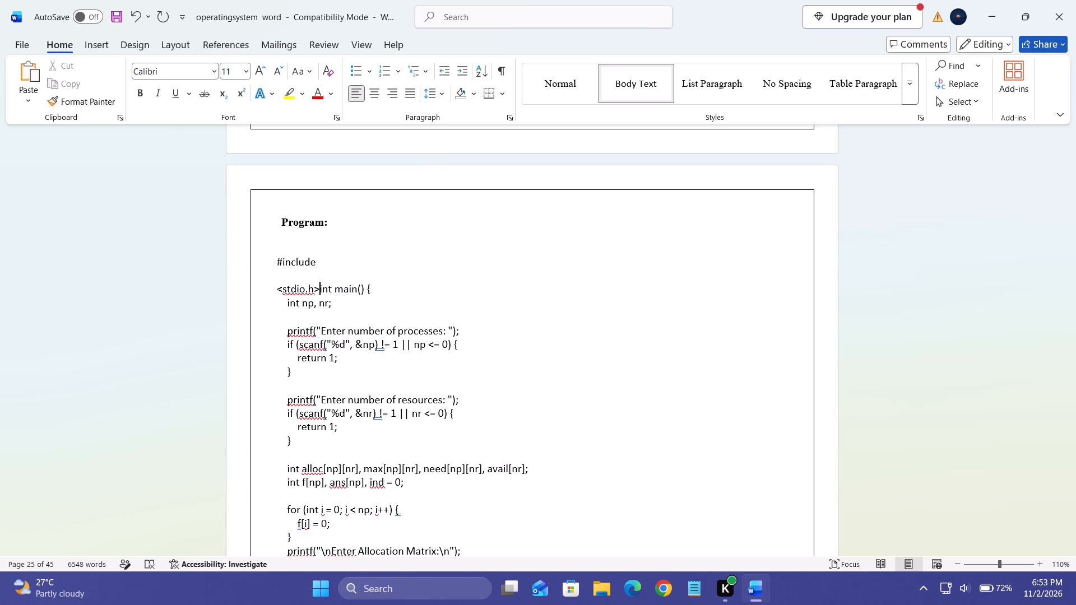
pyautogui.press('BackSpace')
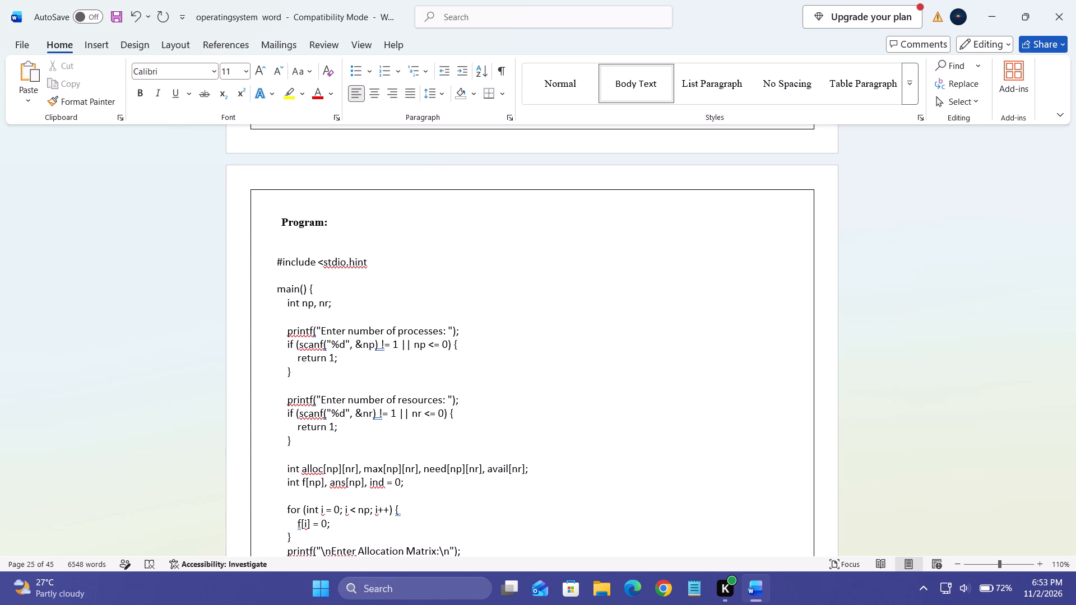
pyautogui.press('Return')
# Delete the blank lines above if (flag == 1), return 0; and int flag = 1; in the program code on page 26.
pyautogui.scroll(-1, 368, 328)
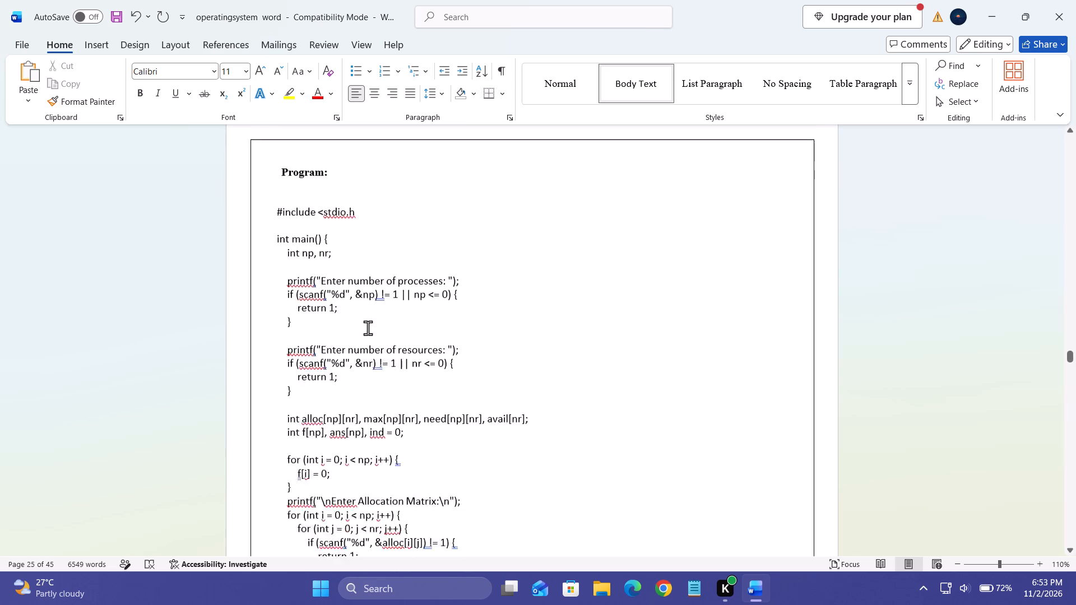
pyautogui.scroll(-4, 368, 328)
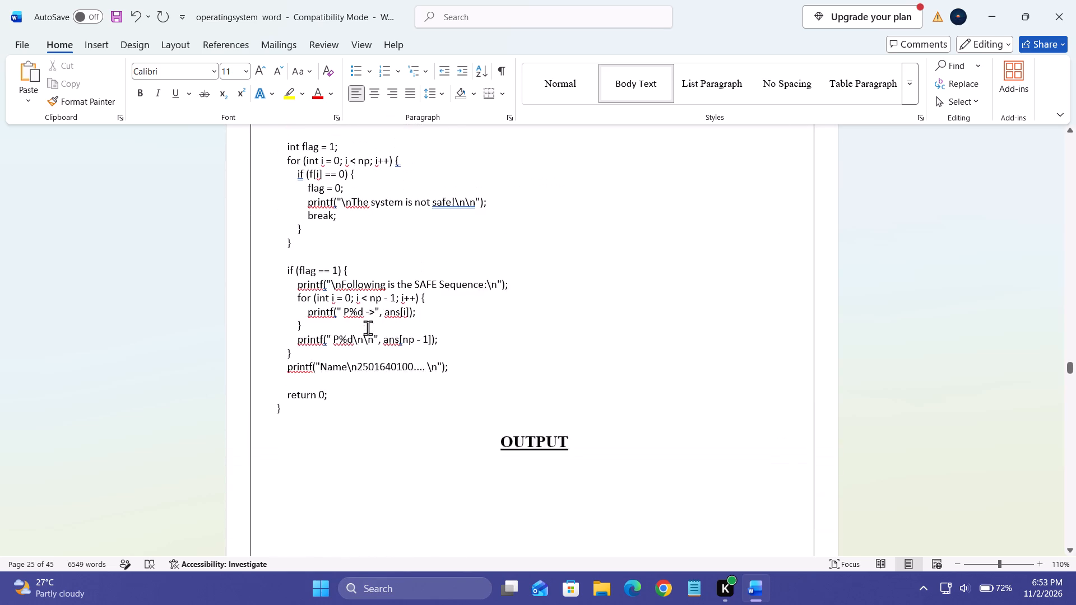
pyautogui.scroll(1, 493, 375)
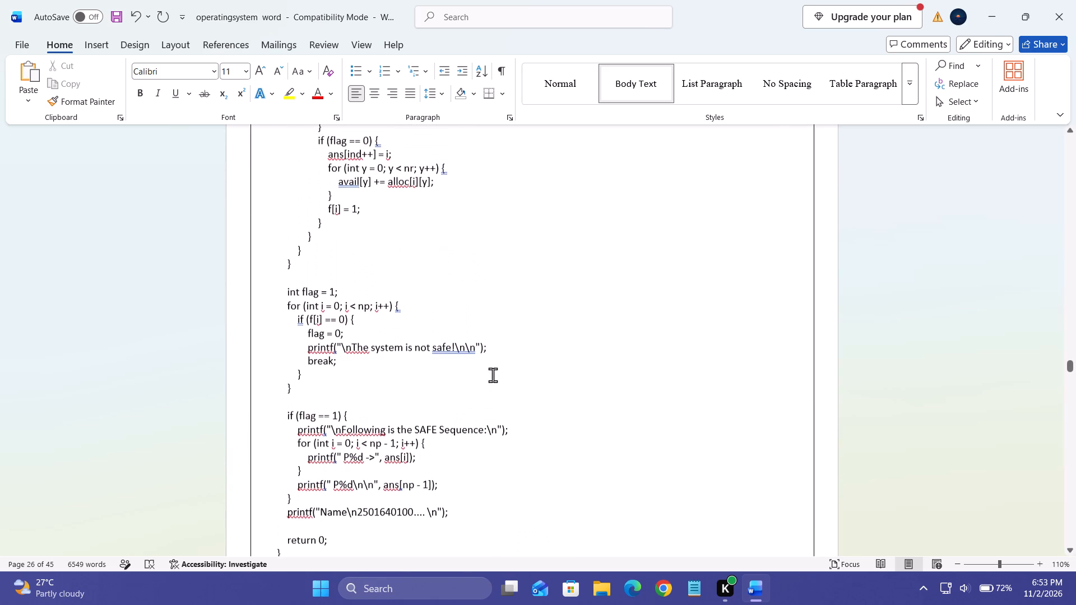
pyautogui.scroll(2, 493, 375)
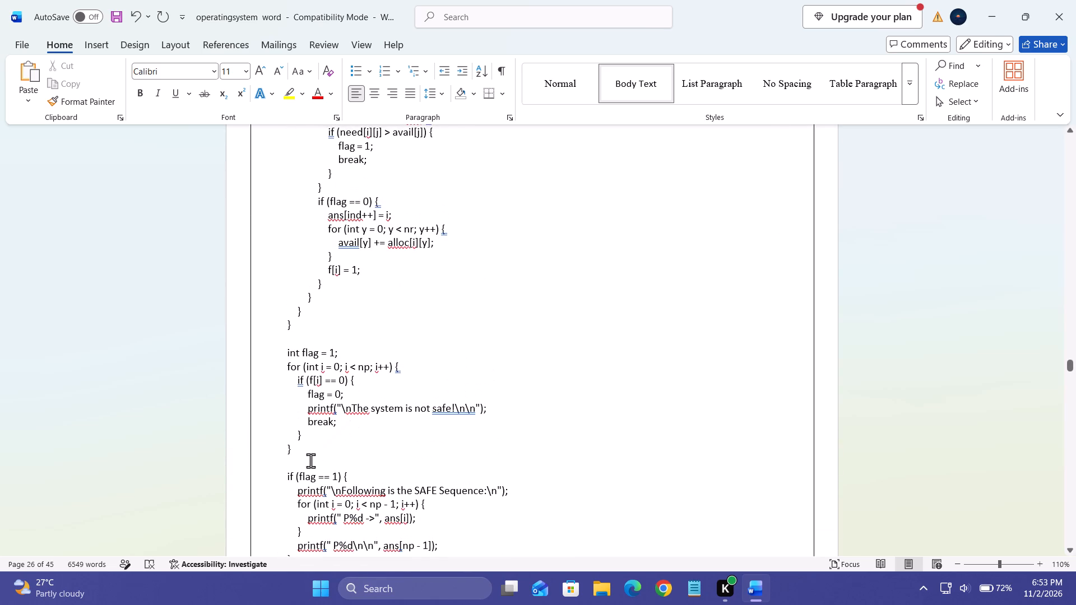
pyautogui.click(310, 460)
pyautogui.press('BackSpace')
pyautogui.scroll(-1, 366, 420)
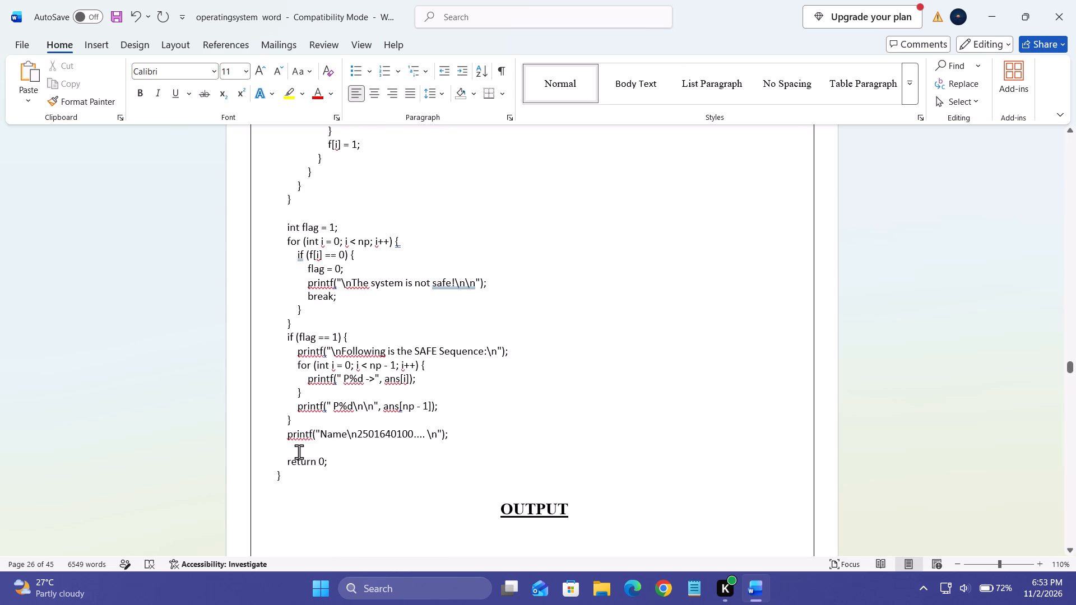
pyautogui.click(296, 447)
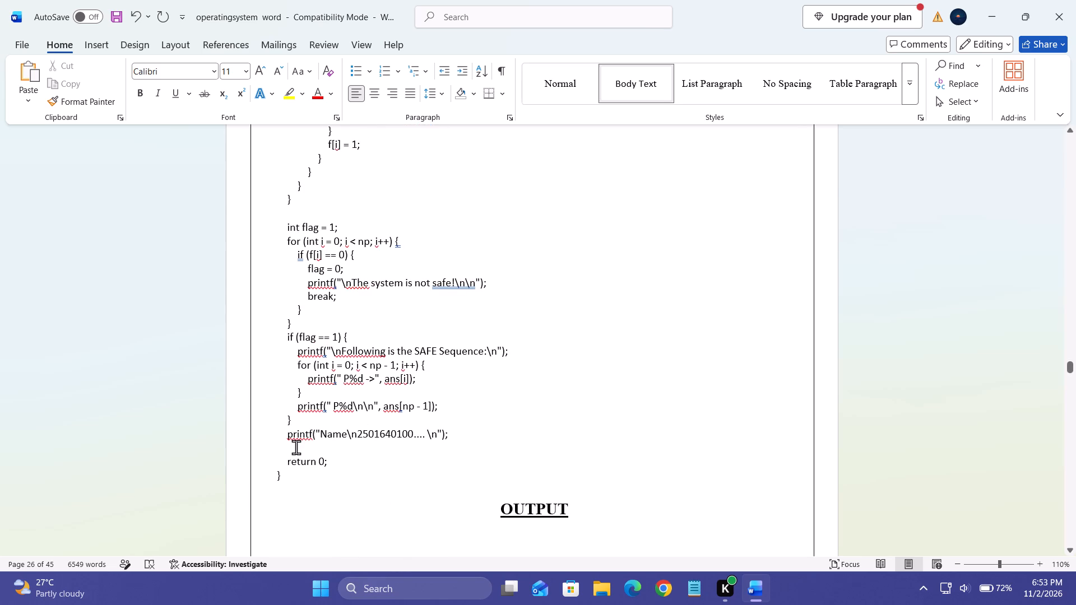
pyautogui.press('BackSpace')
pyautogui.scroll(1, 296, 447)
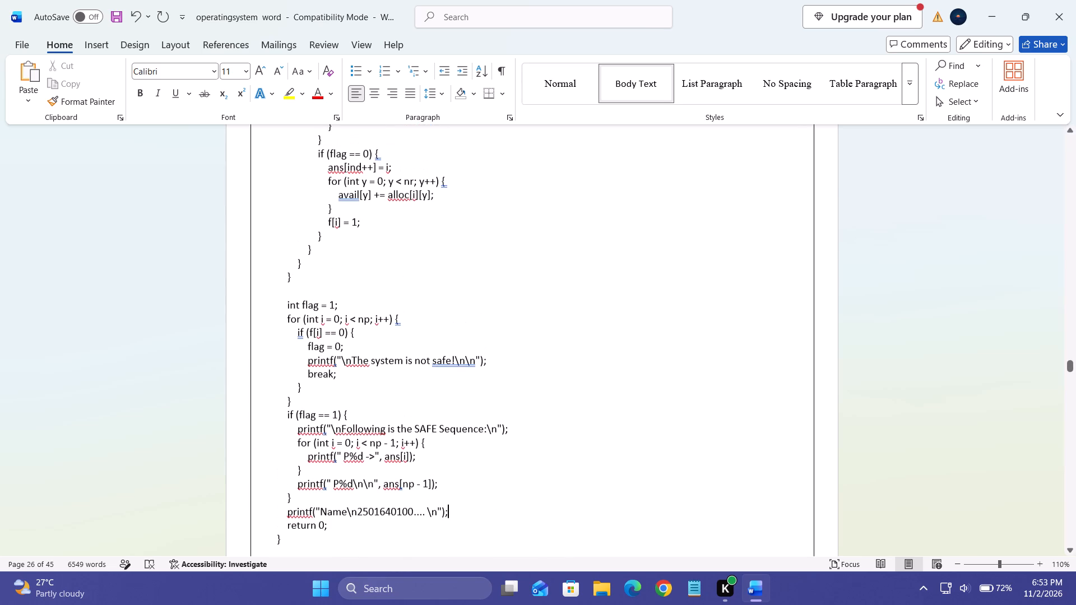
pyautogui.click(294, 289)
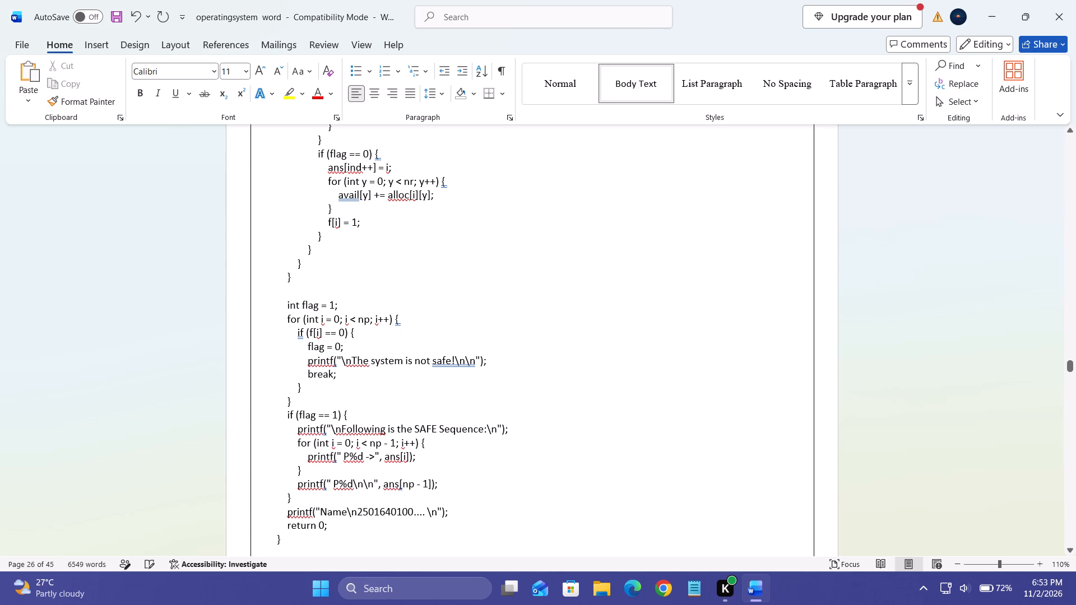
pyautogui.press('BackSpace')
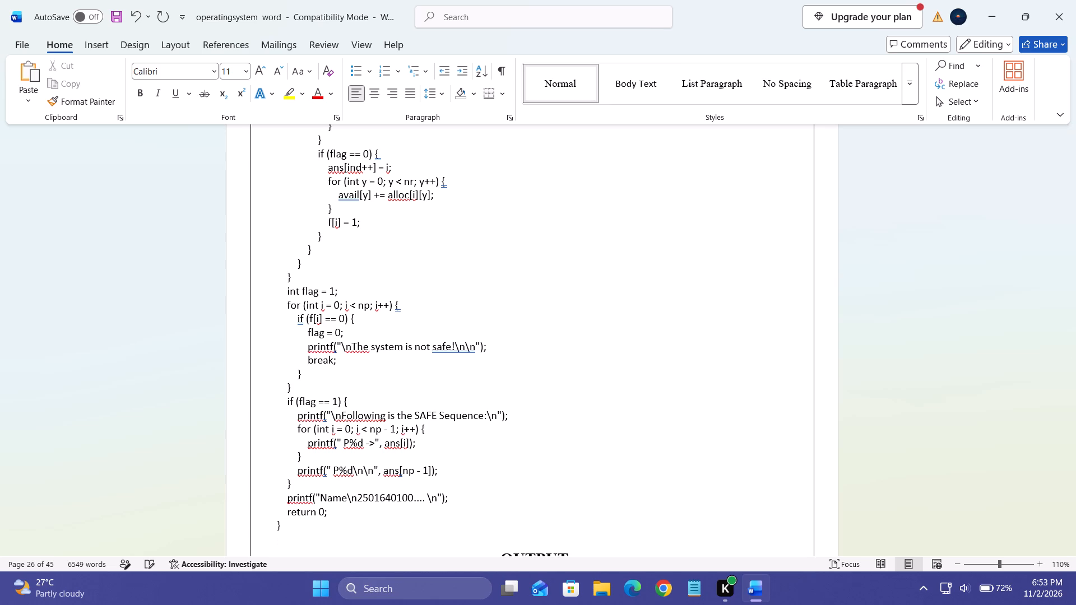
# Delete the blank lines above for (int k = 0; k < np; k++) and above the Available Resources and Max Matrix prompts on page 25.
pyautogui.scroll(1, 294, 289)
pyautogui.scroll(3, 330, 221)
pyautogui.click(285, 253)
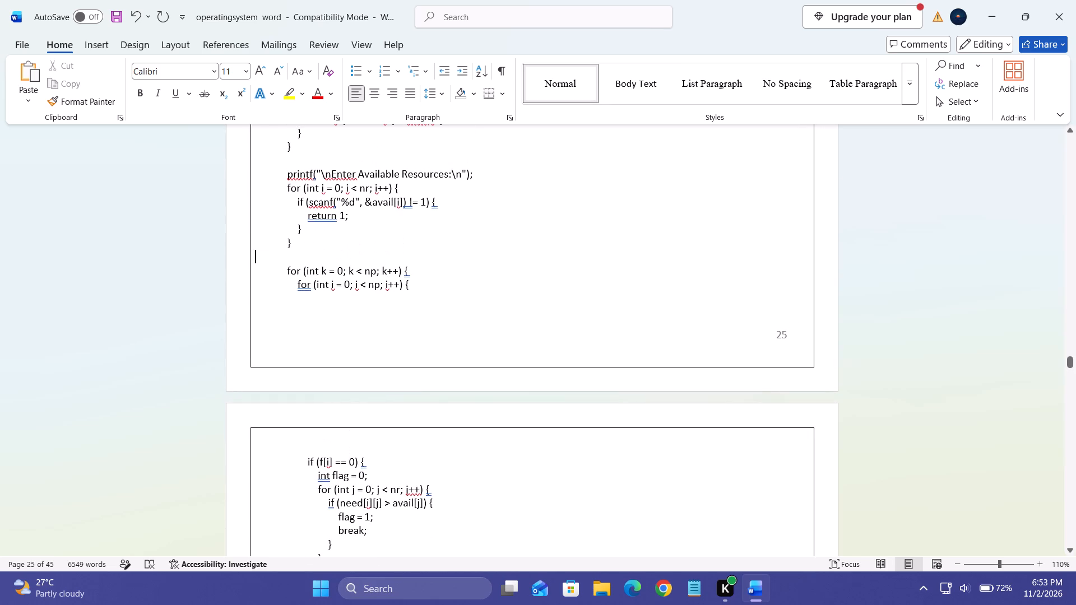
pyautogui.press('BackSpace')
pyautogui.scroll(1, 285, 253)
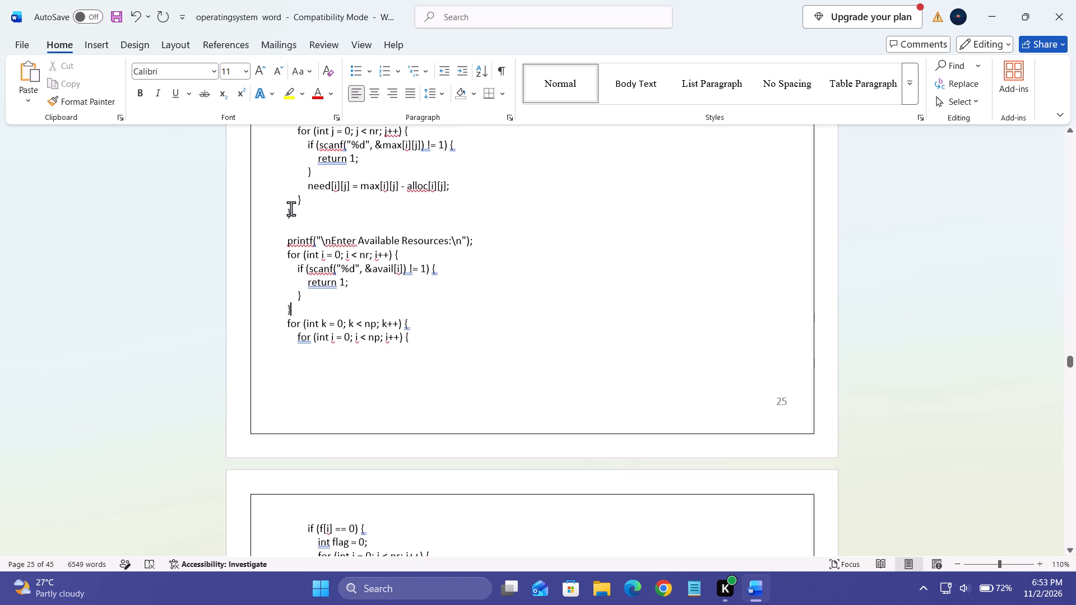
pyautogui.click(281, 221)
pyautogui.press('BackSpace')
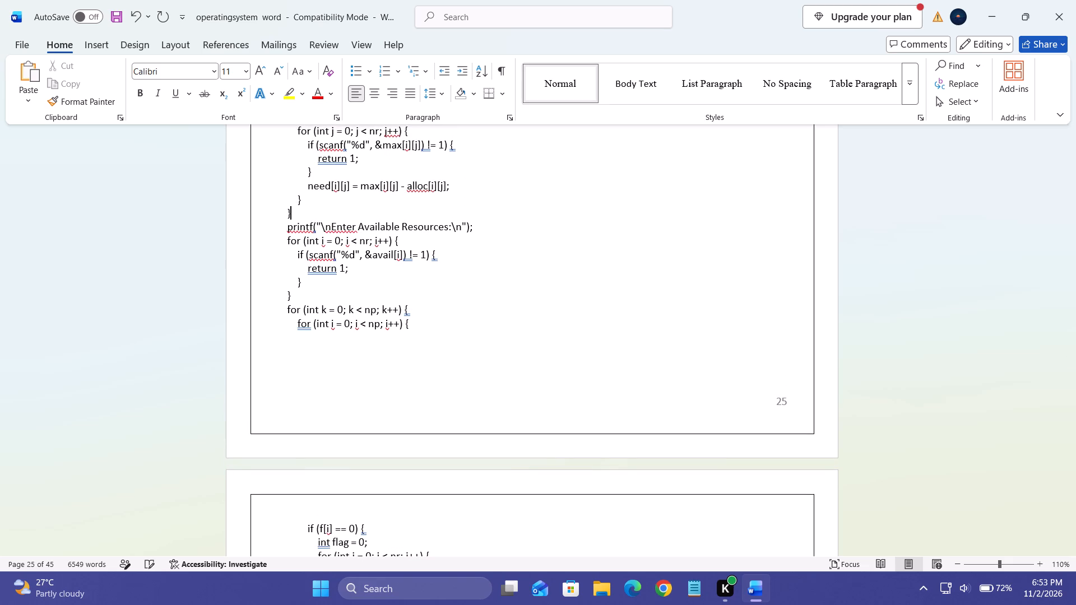
pyautogui.scroll(2, 281, 221)
pyautogui.click(271, 276)
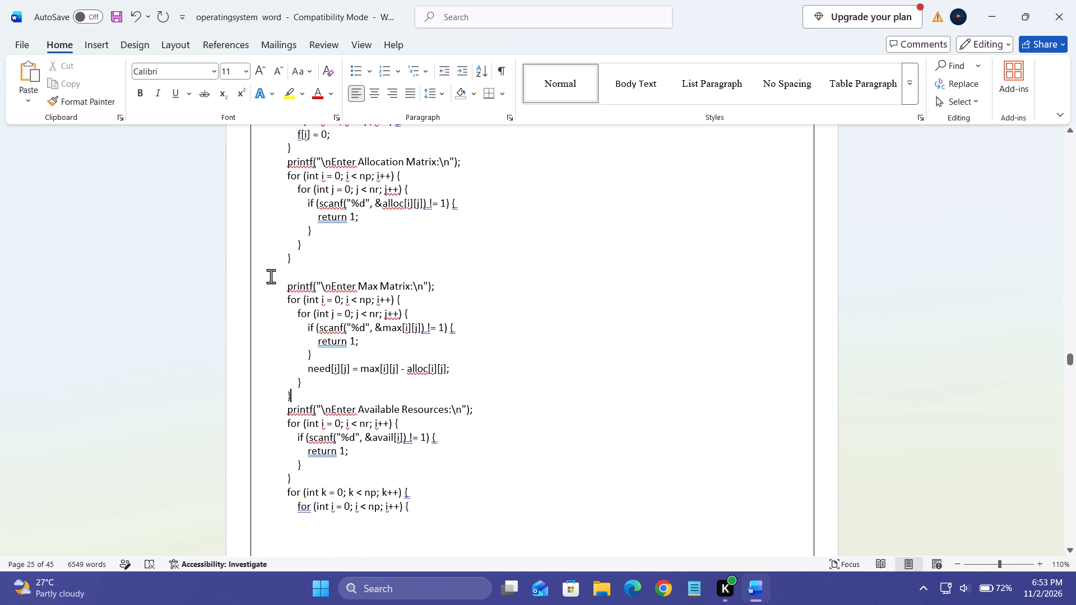
pyautogui.press('BackSpace')
# Delete the blank lines above the f[i] = 0 loop, int alloc[np][nr], and the number of resources and number of processes prompts on page 25.
pyautogui.scroll(1, 271, 276)
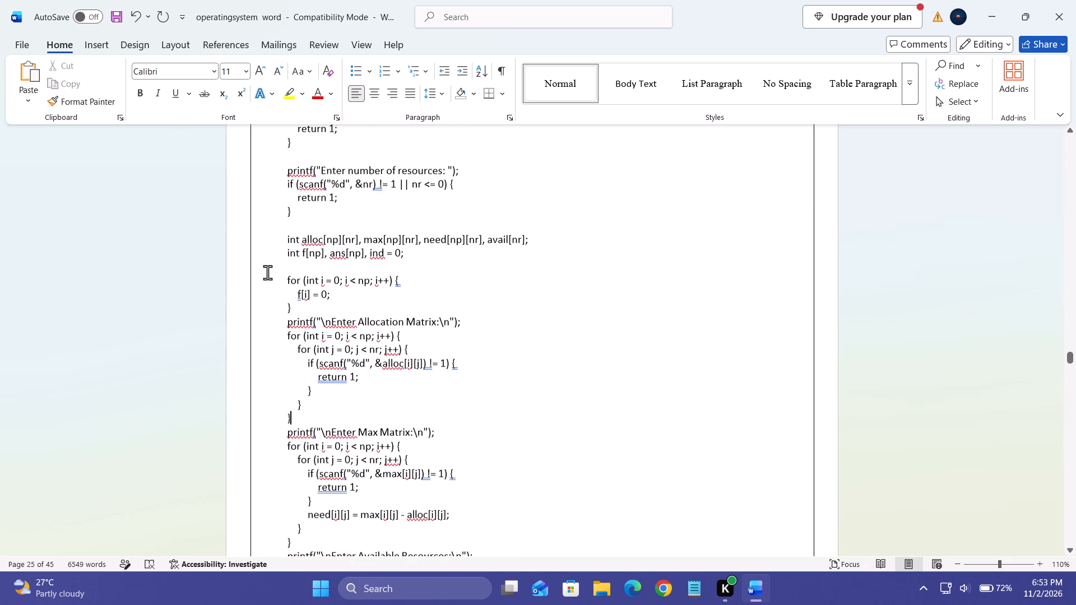
pyautogui.click(275, 266)
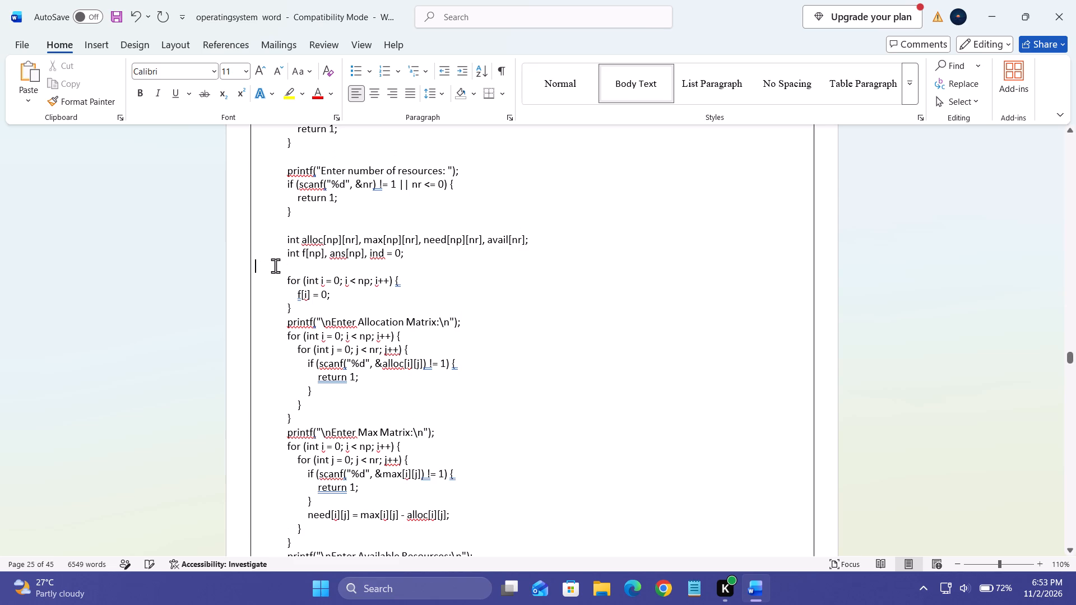
pyautogui.press('BackSpace')
pyautogui.scroll(1, 275, 266)
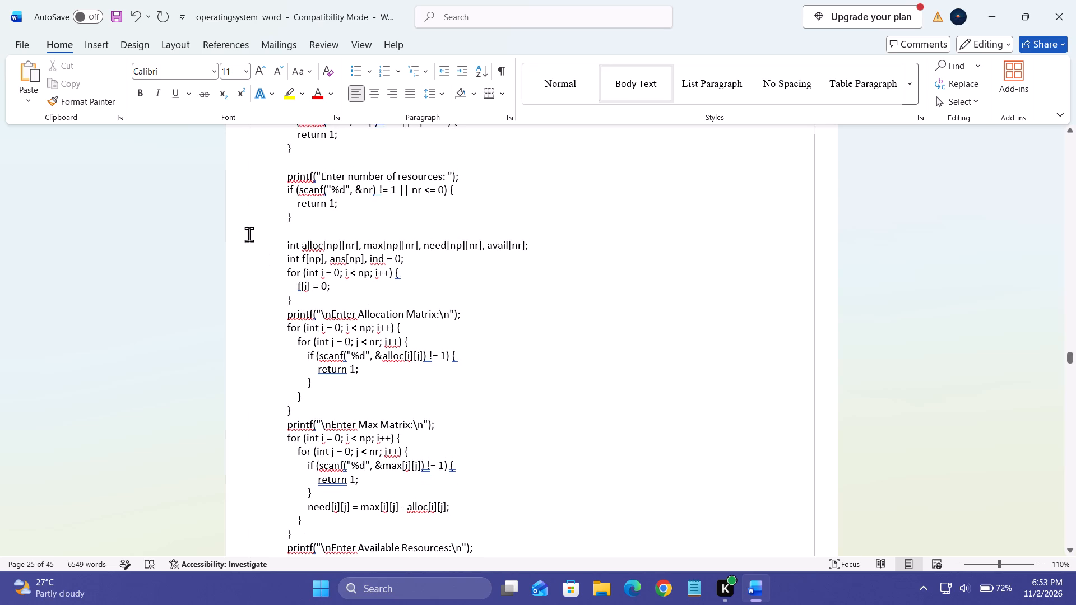
pyautogui.click(265, 234)
pyautogui.press('BackSpace')
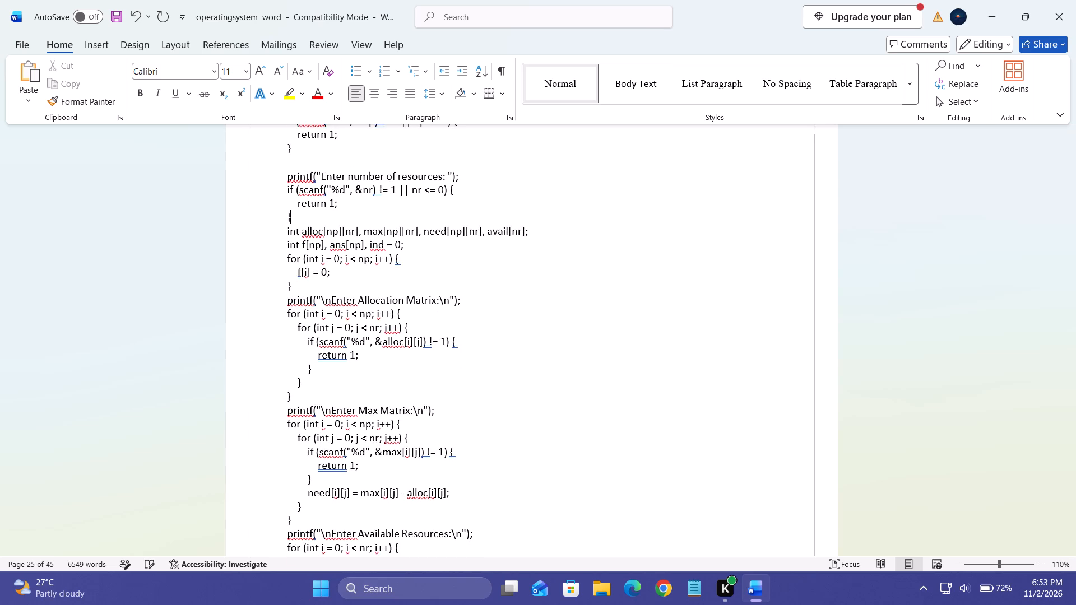
pyautogui.scroll(1, 265, 234)
pyautogui.click(262, 337)
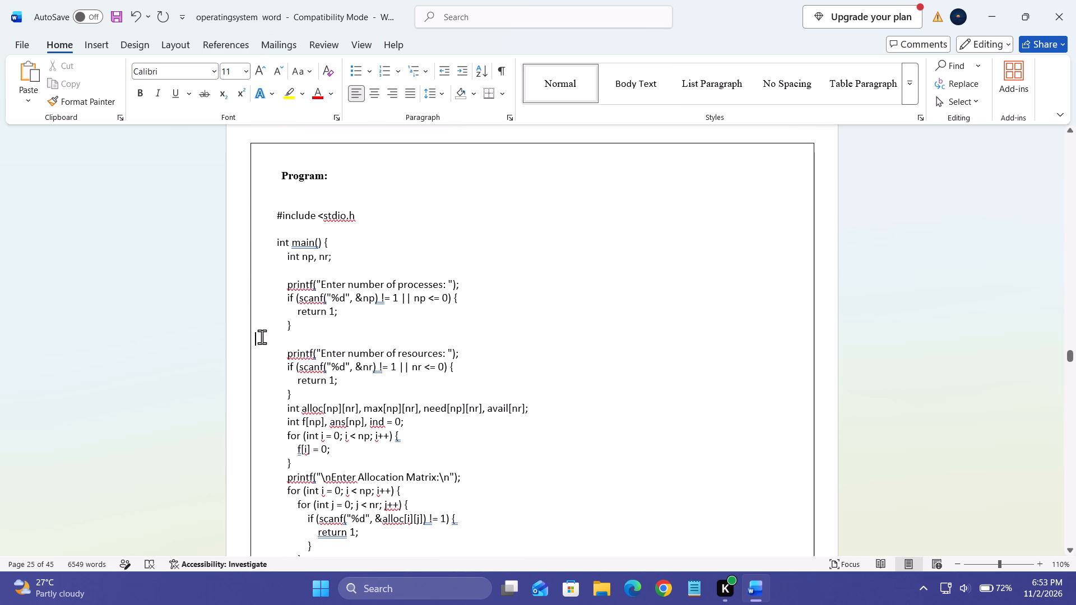
pyautogui.press('BackSpace')
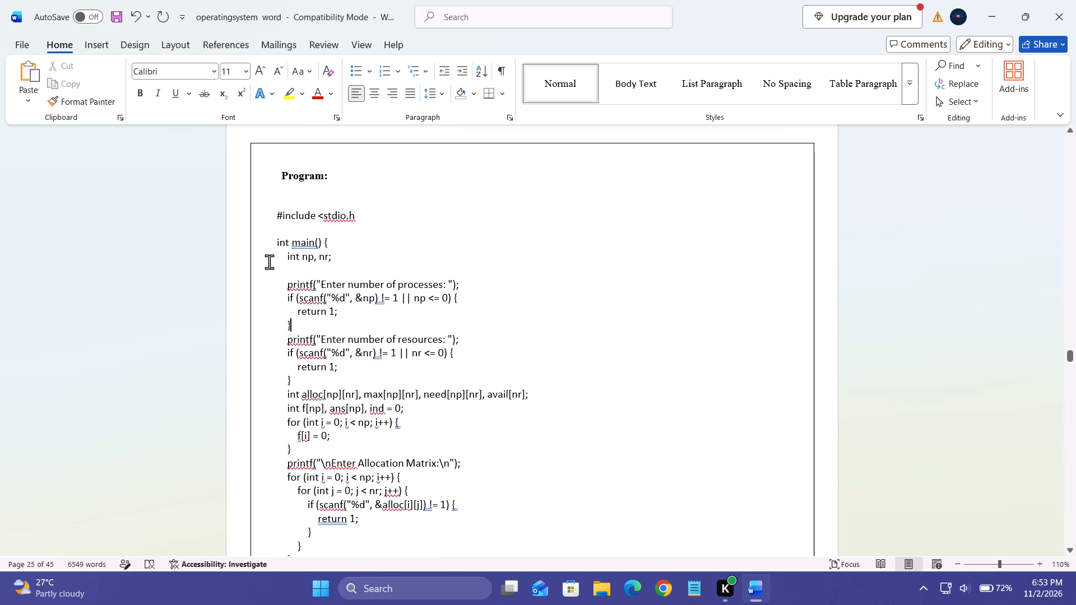
pyautogui.click(269, 262)
pyautogui.click(268, 267)
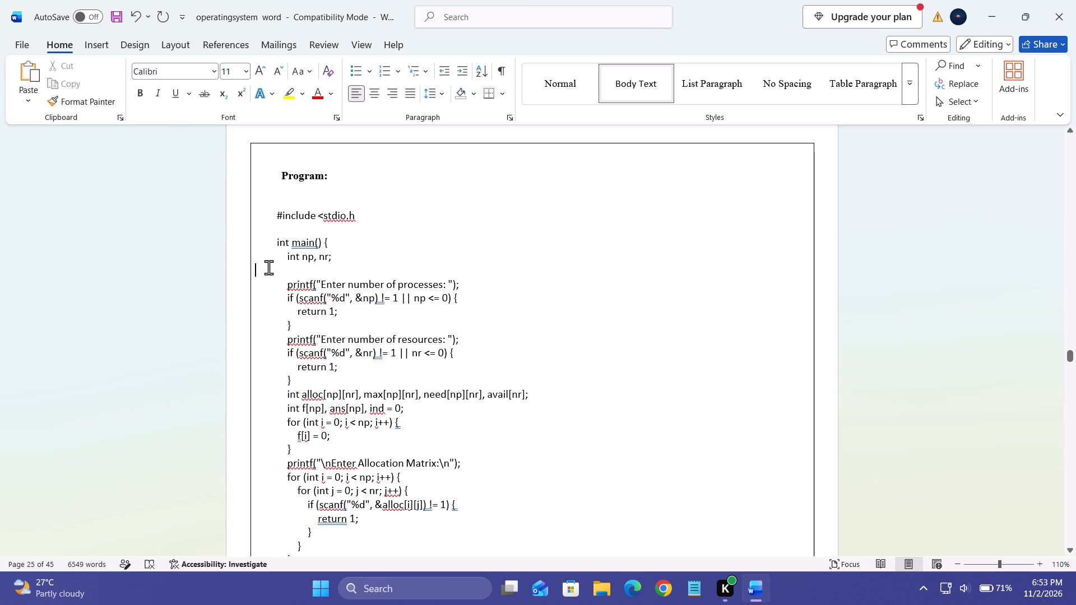
pyautogui.press('BackSpace')
# Move the if (f[i] == 0) { and int flag = 0; lines from page 26 to the end of page 25's code, without a blank line between.
pyautogui.scroll(-2, 268, 267)
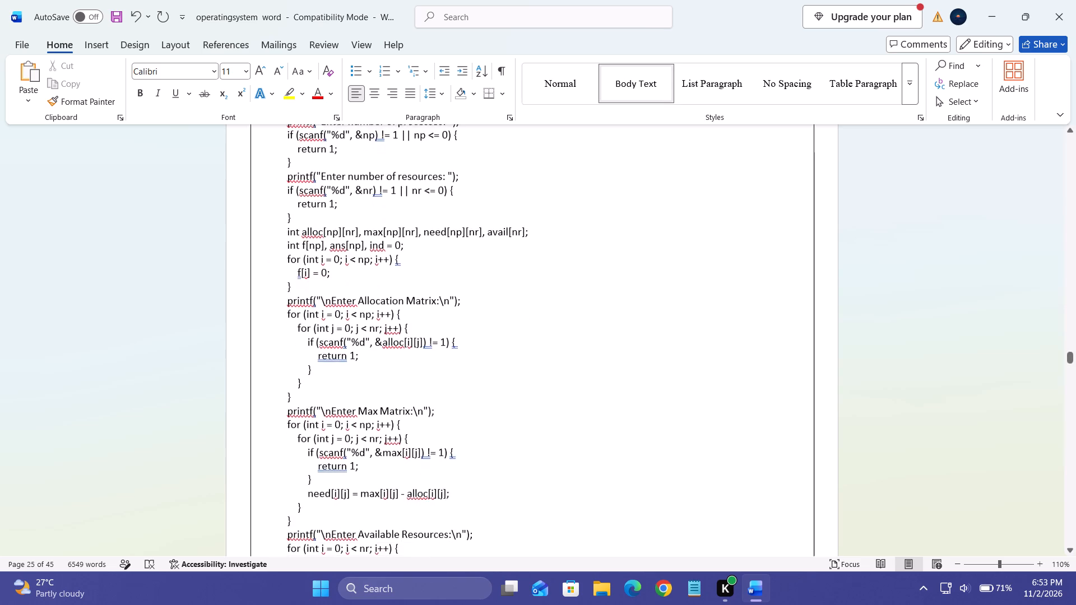
pyautogui.scroll(-3, 268, 267)
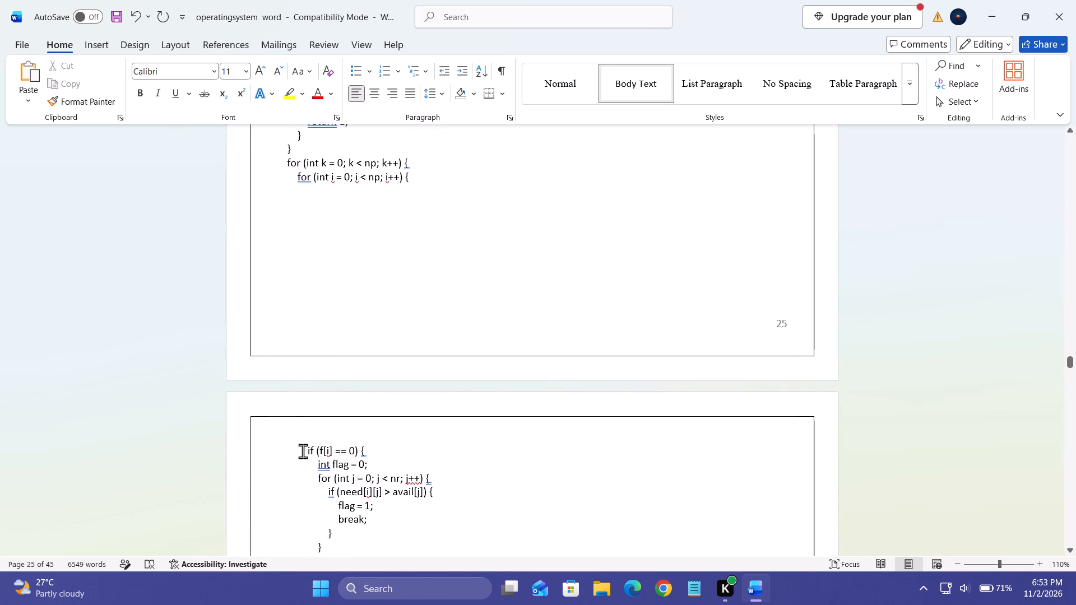
pyautogui.moveTo(303, 451); pyautogui.dragTo(375, 465)
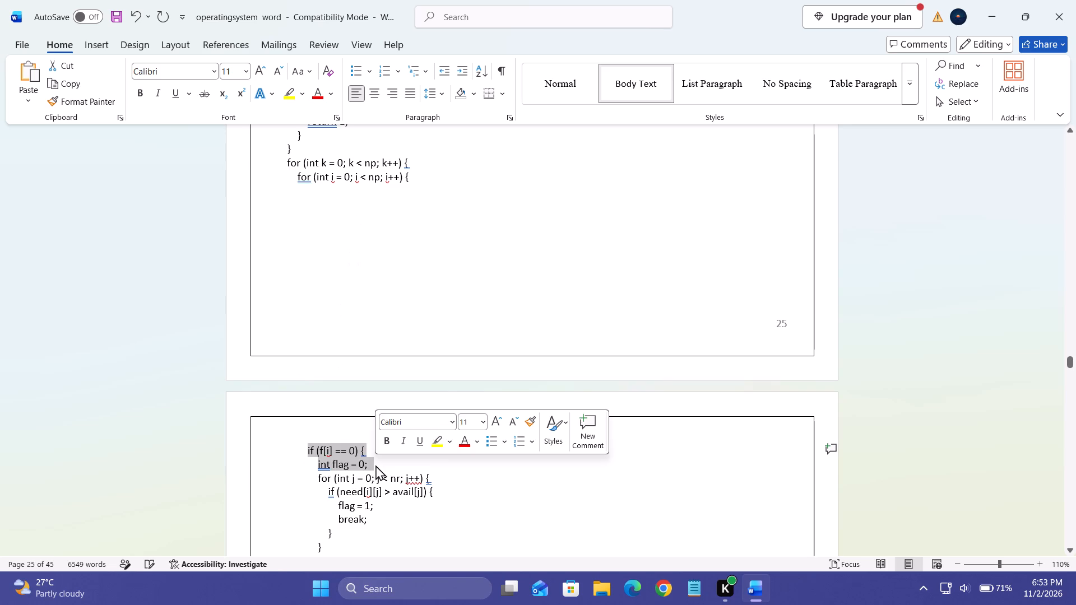
pyautogui.hotkey('ctrl', 'x')
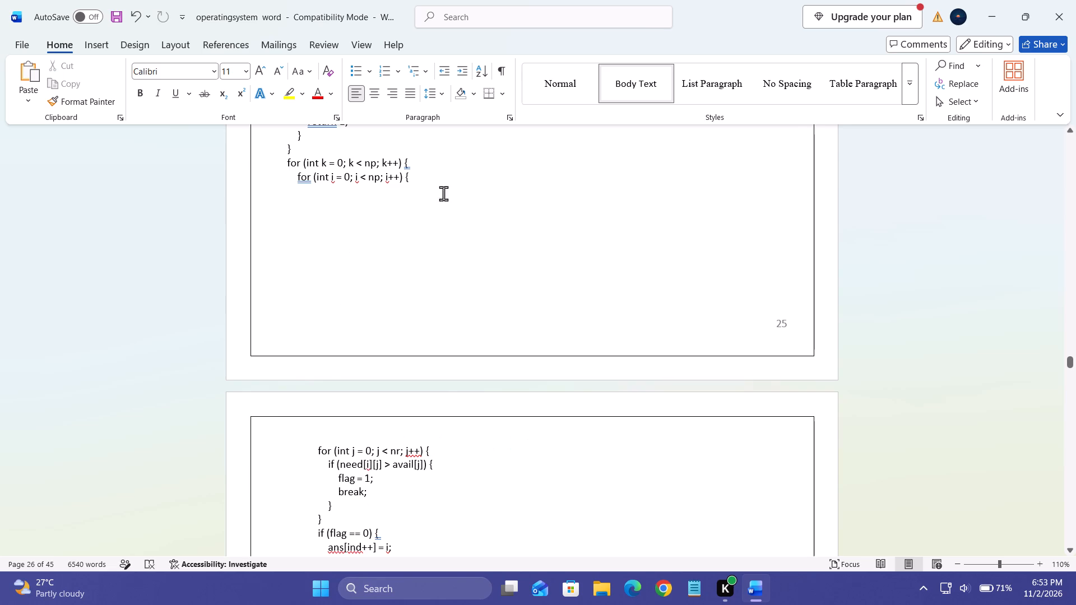
pyautogui.click(438, 179)
pyautogui.press('Return')
pyautogui.hotkey('ctrl', 'v')
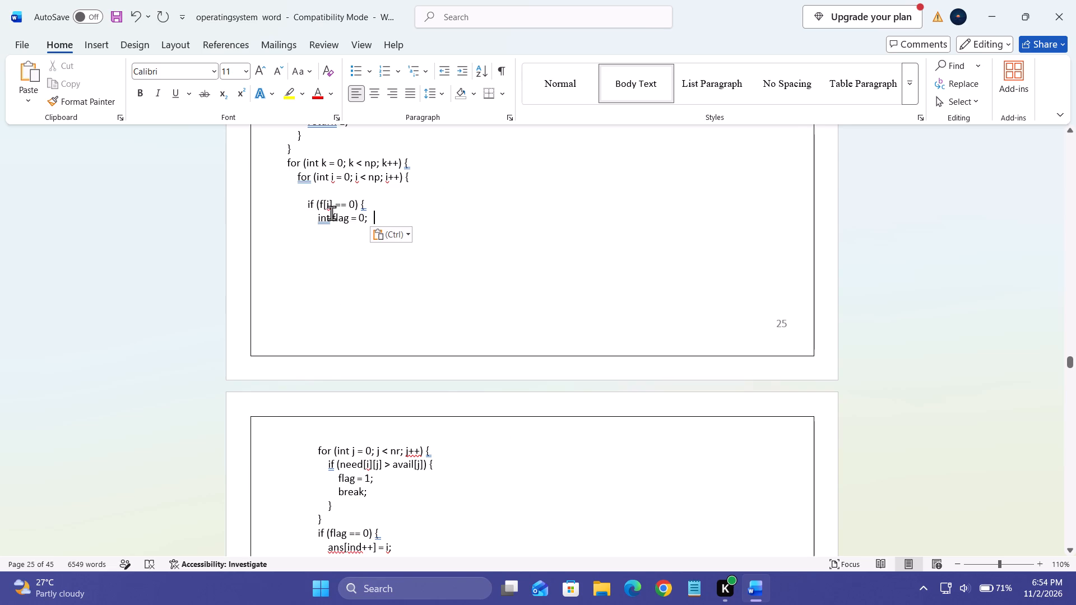
pyautogui.click(301, 188)
pyautogui.press('BackSpace')
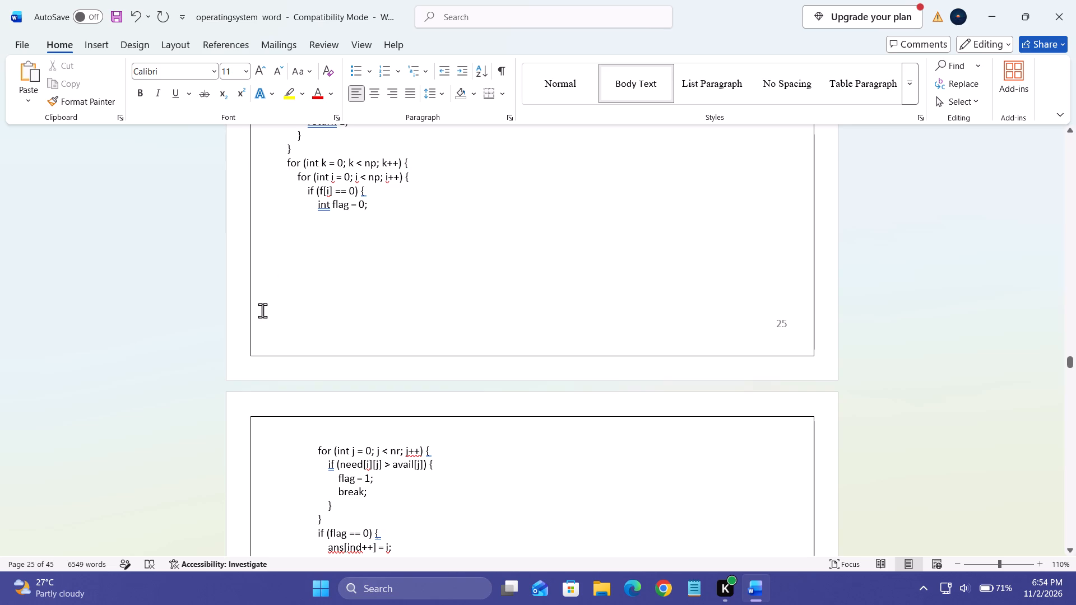
# Move the code from for (int j = 0; j < nr; j++) through flag = 1; from page 26 to below int flag = 0; on page 25.
pyautogui.moveTo(445, 471); pyautogui.dragTo(428, 467)
pyautogui.moveTo(428, 467); pyautogui.dragTo(312, 449)
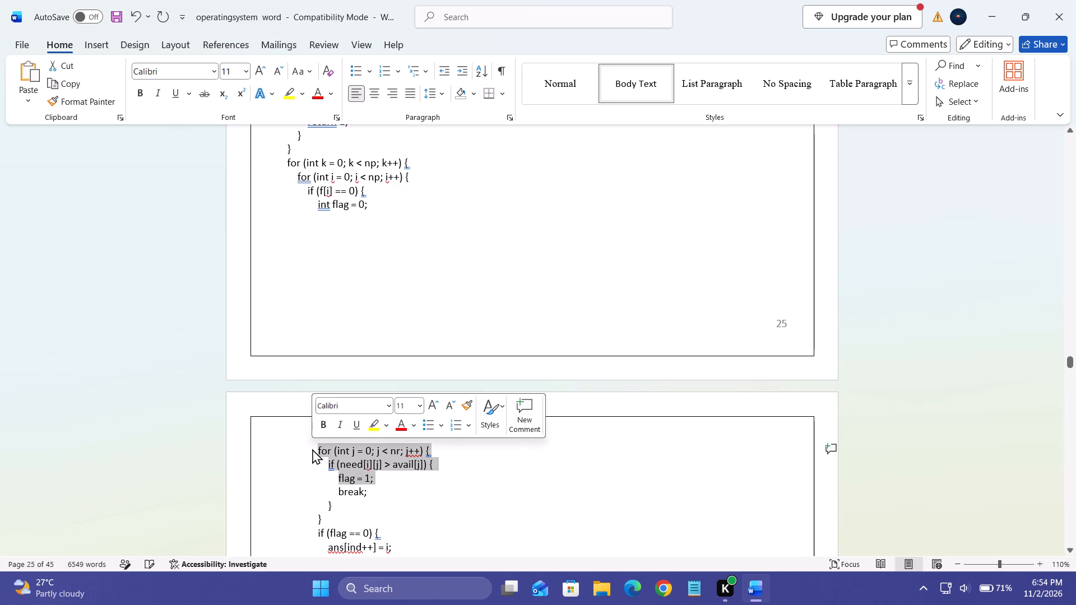
pyautogui.hotkey('ctrl', 'x')
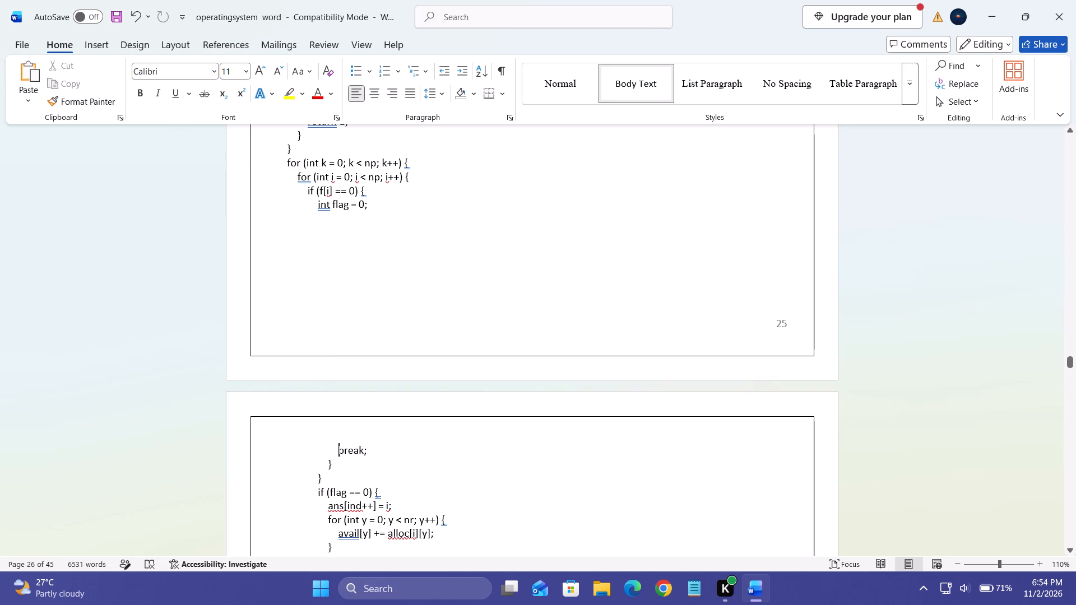
pyautogui.click(389, 209)
pyautogui.press('Return')
pyautogui.hotkey('ctrl', 'v')
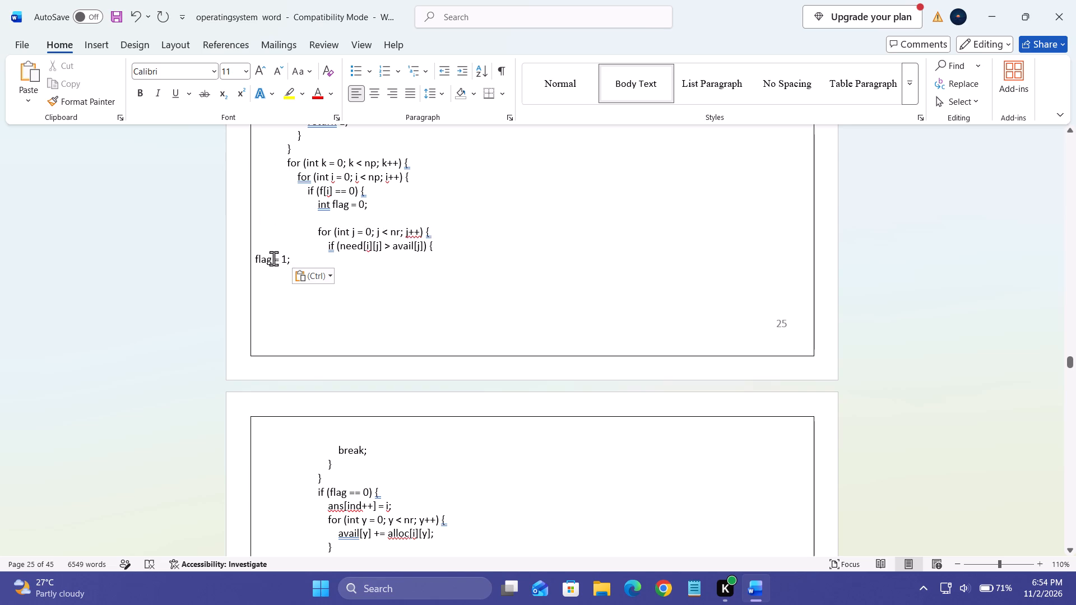
# Indent the moved flag = 1; line on page 25 to line up with the if (need[i][j] > avail[j]) line above it.
pyautogui.click(259, 258)
pyautogui.click(256, 260)
pyautogui.press('space')
pyautogui.press('space')
pyautogui.press('space')
pyautogui.press('space')
pyautogui.press('space')
pyautogui.press('space')
pyautogui.press('space')
pyautogui.press('space')
pyautogui.press('space')
pyautogui.press('space')
pyautogui.press('space')
pyautogui.press('space')
pyautogui.press('space')
pyautogui.press('space')
pyautogui.press('space')
pyautogui.press('space')
pyautogui.press('space')
pyautogui.press('space')
pyautogui.press('space')
pyautogui.press('space')
pyautogui.press('space')
pyautogui.press('space')
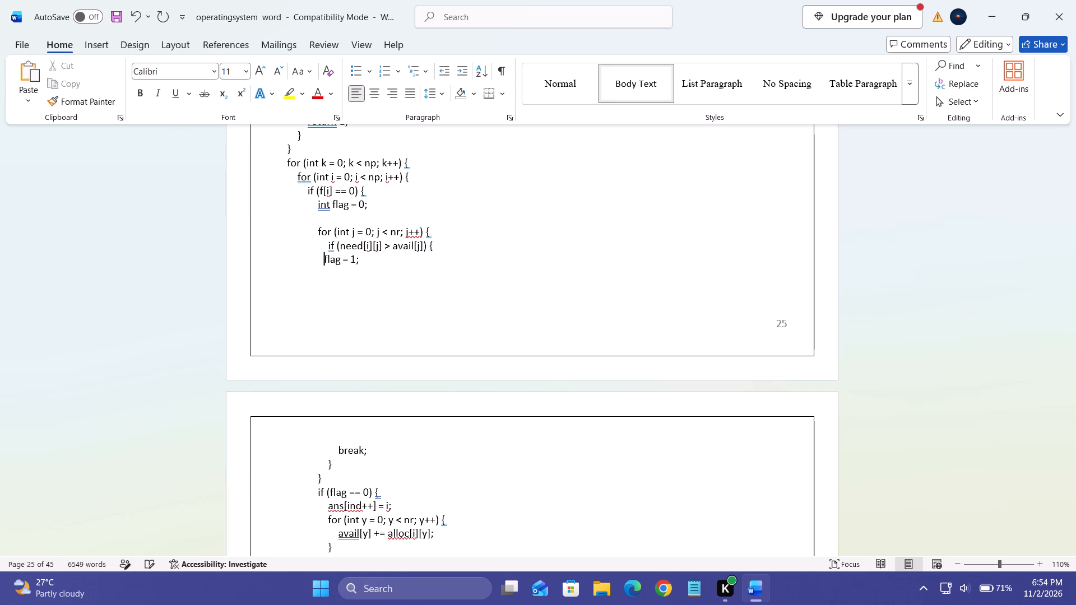
pyautogui.press('space')
pyautogui.press('space')
# Move the break; line from the start of page 26 to directly below flag = 1; on page 25, without a blank line between.
pyautogui.scroll(-3, 352, 481)
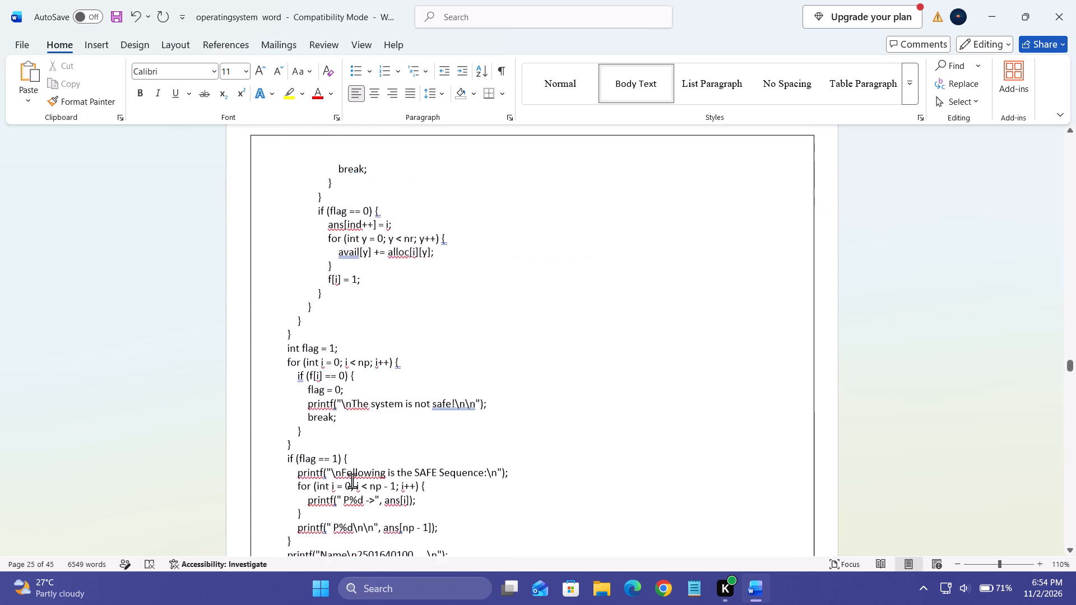
pyautogui.scroll(-2, 352, 481)
pyautogui.scroll(2, 352, 481)
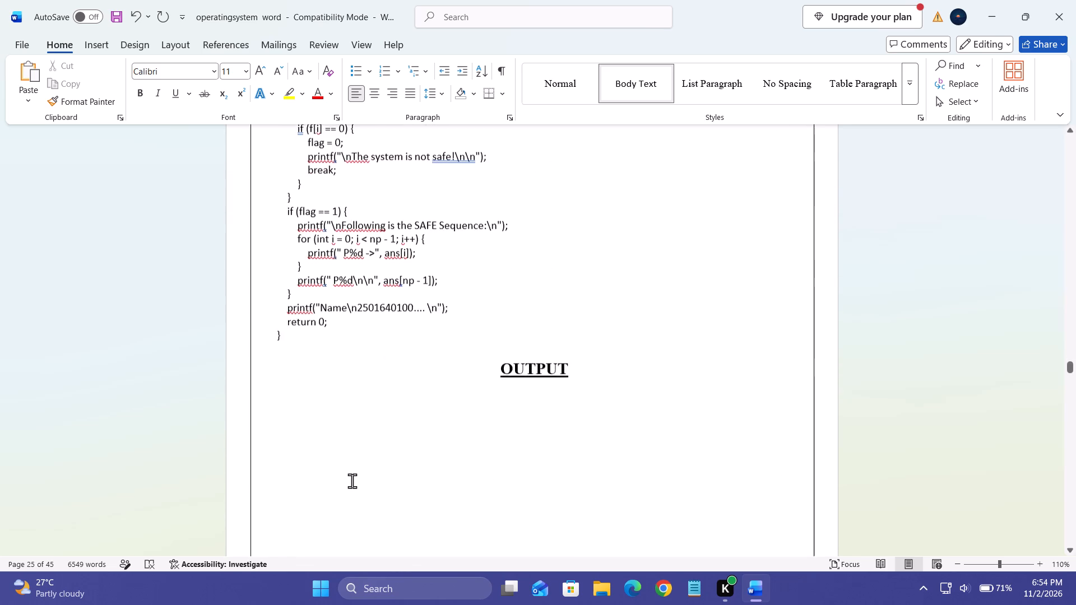
pyautogui.scroll(1, 352, 481)
pyautogui.scroll(1, 341, 323)
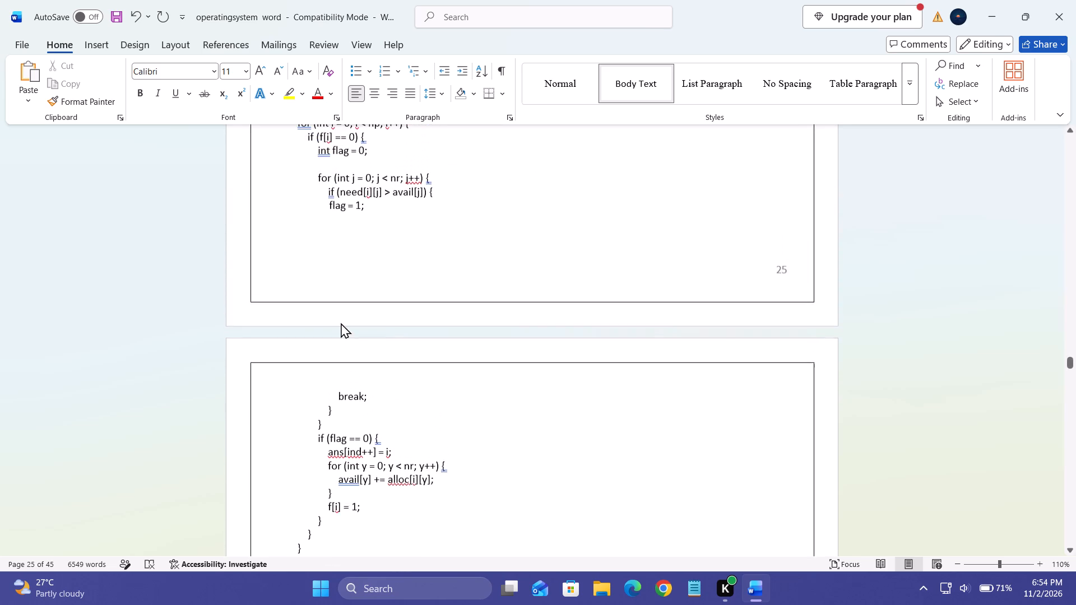
pyautogui.scroll(1, 341, 323)
pyautogui.moveTo(374, 429); pyautogui.dragTo(336, 420)
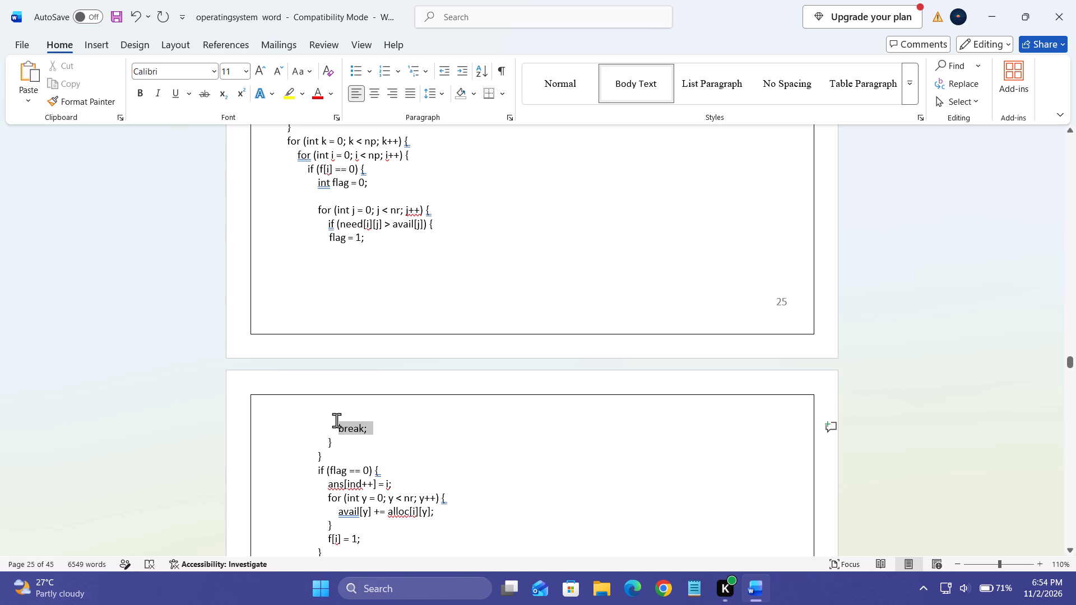
pyautogui.moveTo(336, 420); pyautogui.dragTo(333, 420)
pyautogui.hotkey('ctrl', 'x')
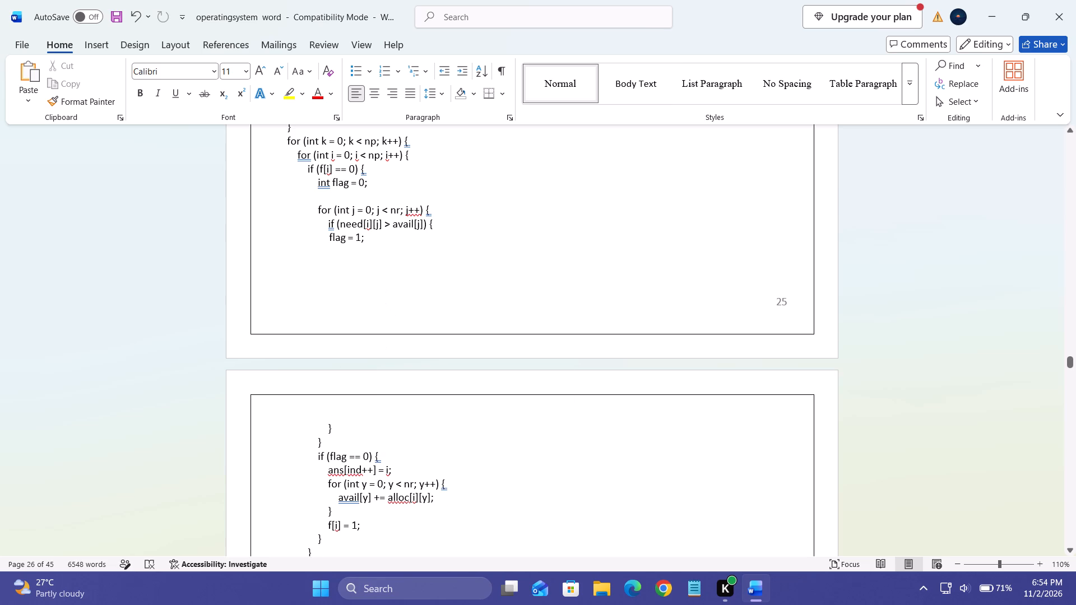
pyautogui.click(376, 236)
pyautogui.press('Return')
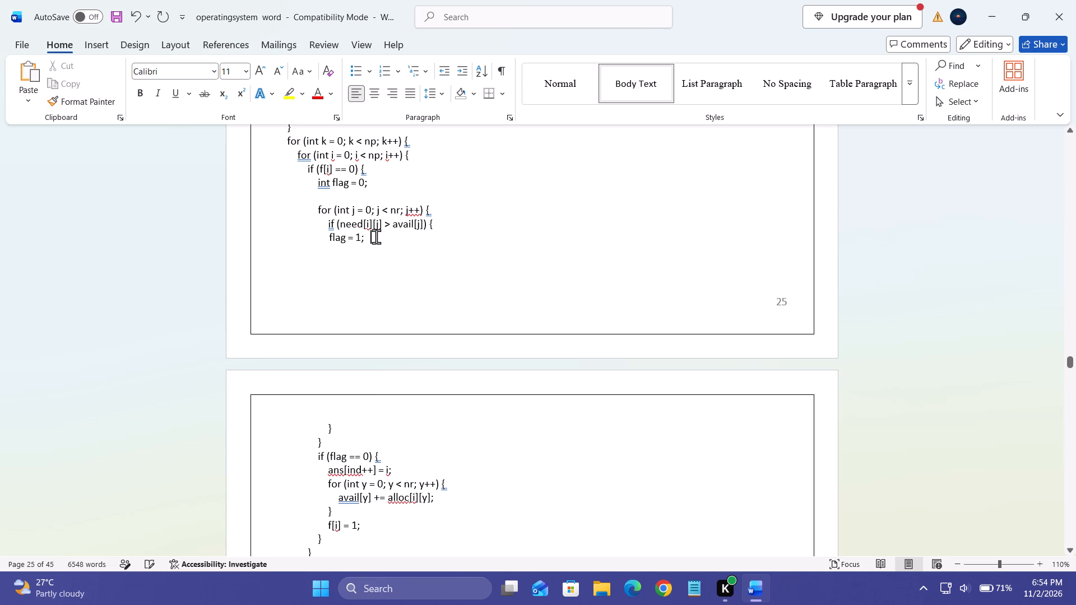
pyautogui.press('Return')
pyautogui.hotkey('ctrl', 'v')
pyautogui.click(328, 245)
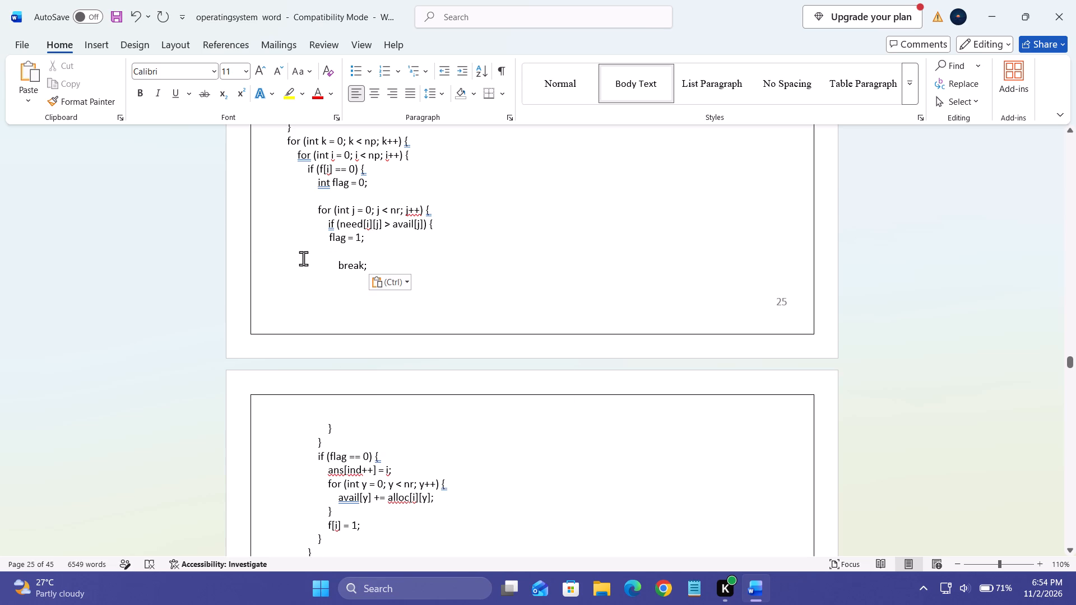
pyautogui.press('BackSpace')
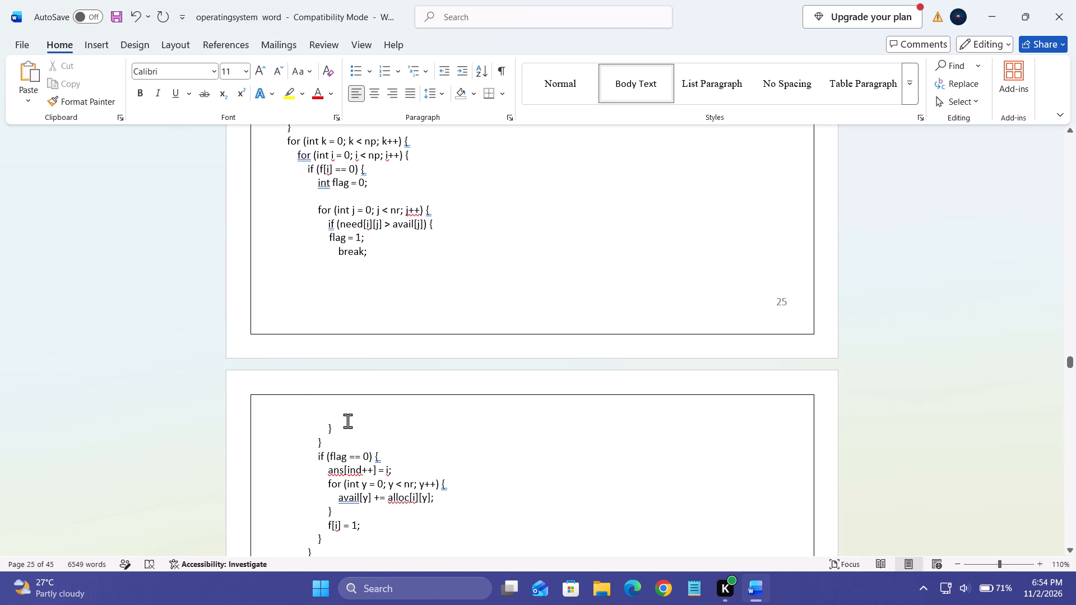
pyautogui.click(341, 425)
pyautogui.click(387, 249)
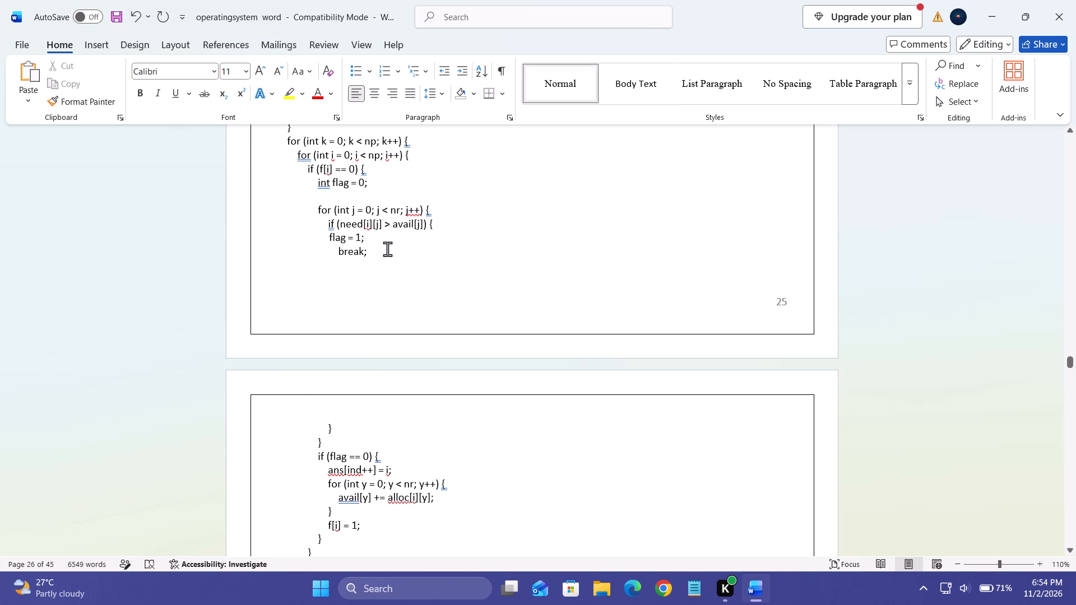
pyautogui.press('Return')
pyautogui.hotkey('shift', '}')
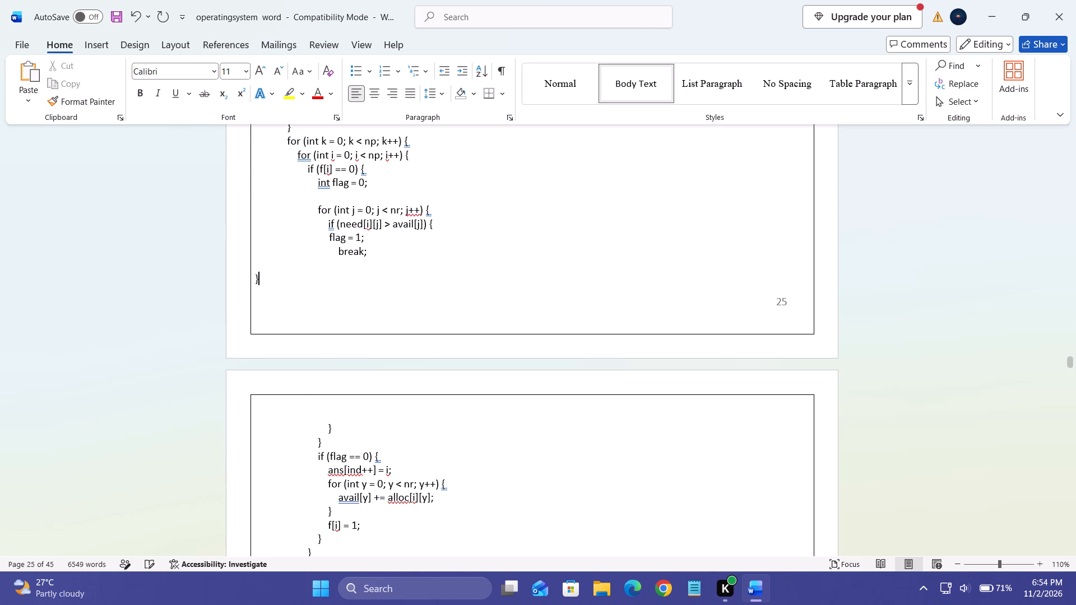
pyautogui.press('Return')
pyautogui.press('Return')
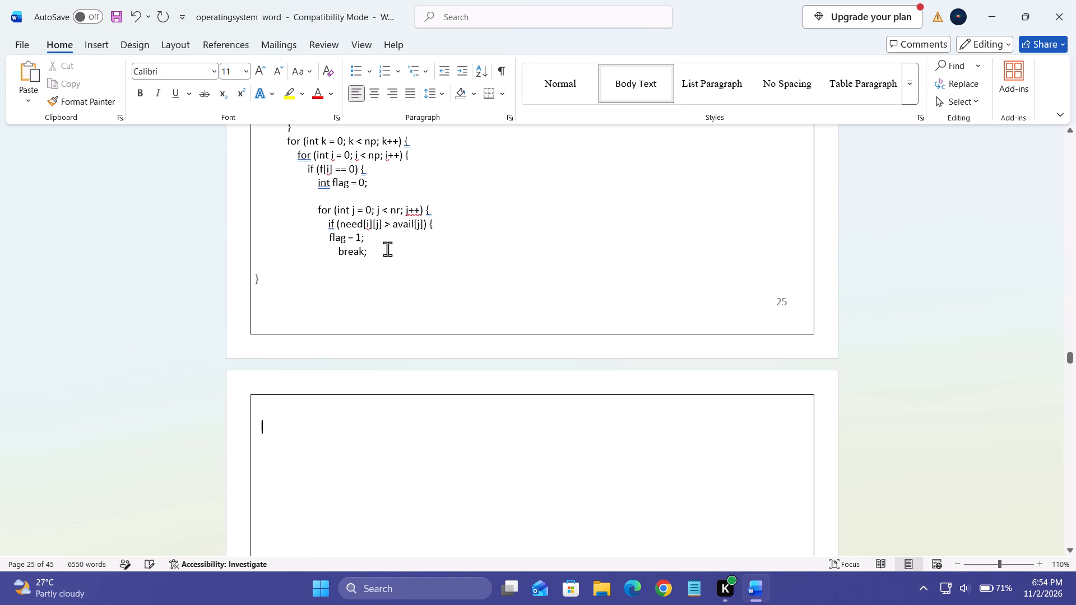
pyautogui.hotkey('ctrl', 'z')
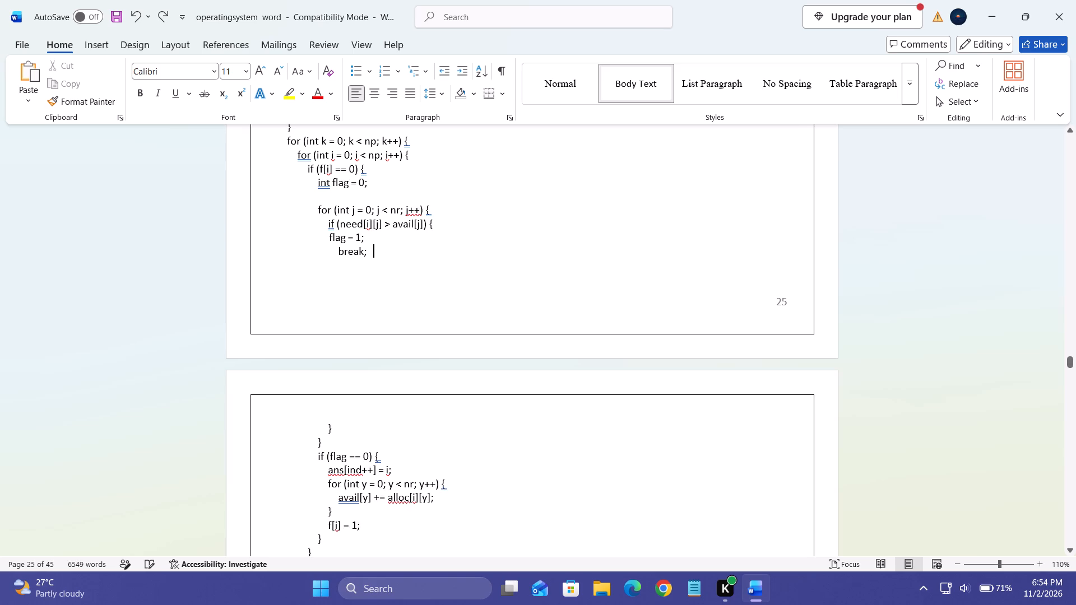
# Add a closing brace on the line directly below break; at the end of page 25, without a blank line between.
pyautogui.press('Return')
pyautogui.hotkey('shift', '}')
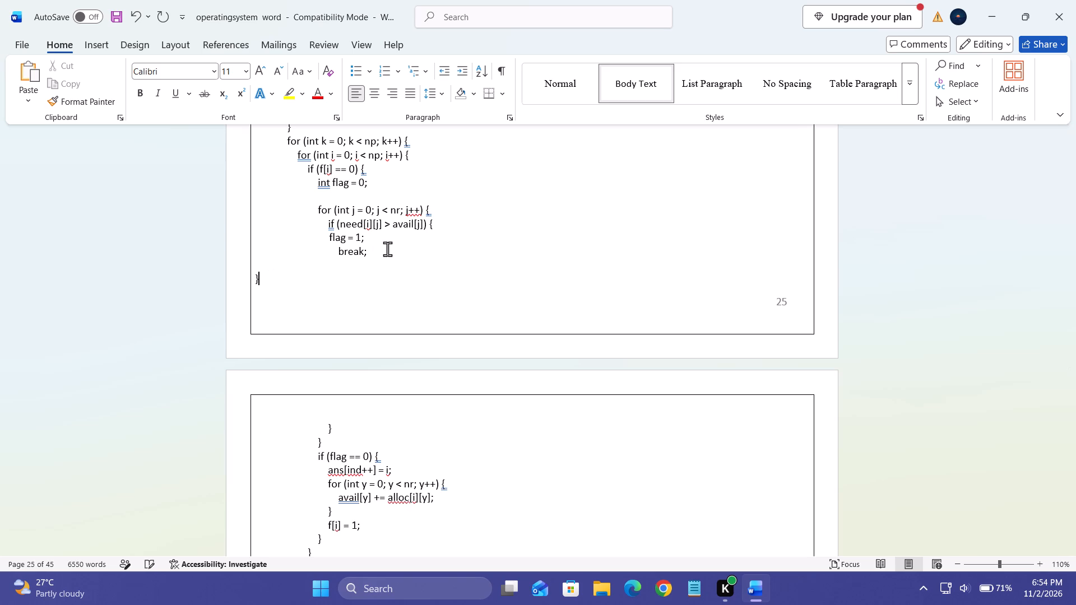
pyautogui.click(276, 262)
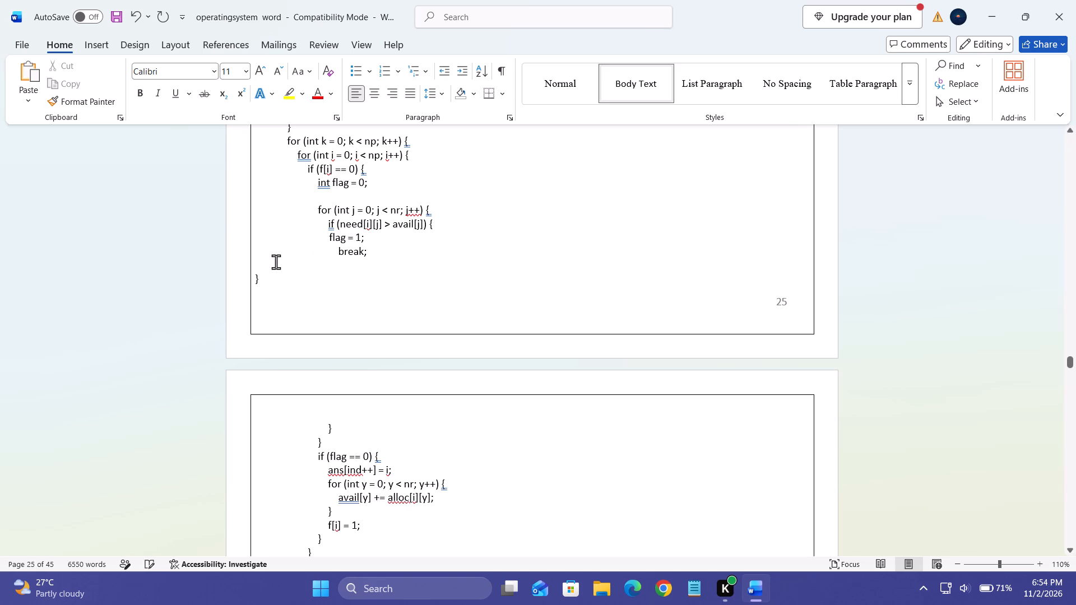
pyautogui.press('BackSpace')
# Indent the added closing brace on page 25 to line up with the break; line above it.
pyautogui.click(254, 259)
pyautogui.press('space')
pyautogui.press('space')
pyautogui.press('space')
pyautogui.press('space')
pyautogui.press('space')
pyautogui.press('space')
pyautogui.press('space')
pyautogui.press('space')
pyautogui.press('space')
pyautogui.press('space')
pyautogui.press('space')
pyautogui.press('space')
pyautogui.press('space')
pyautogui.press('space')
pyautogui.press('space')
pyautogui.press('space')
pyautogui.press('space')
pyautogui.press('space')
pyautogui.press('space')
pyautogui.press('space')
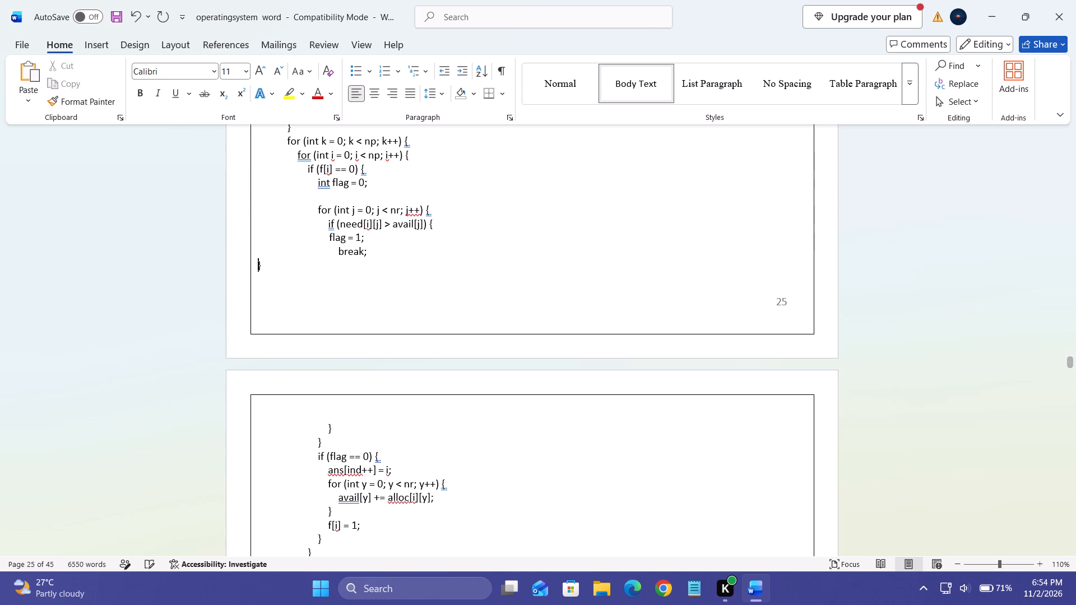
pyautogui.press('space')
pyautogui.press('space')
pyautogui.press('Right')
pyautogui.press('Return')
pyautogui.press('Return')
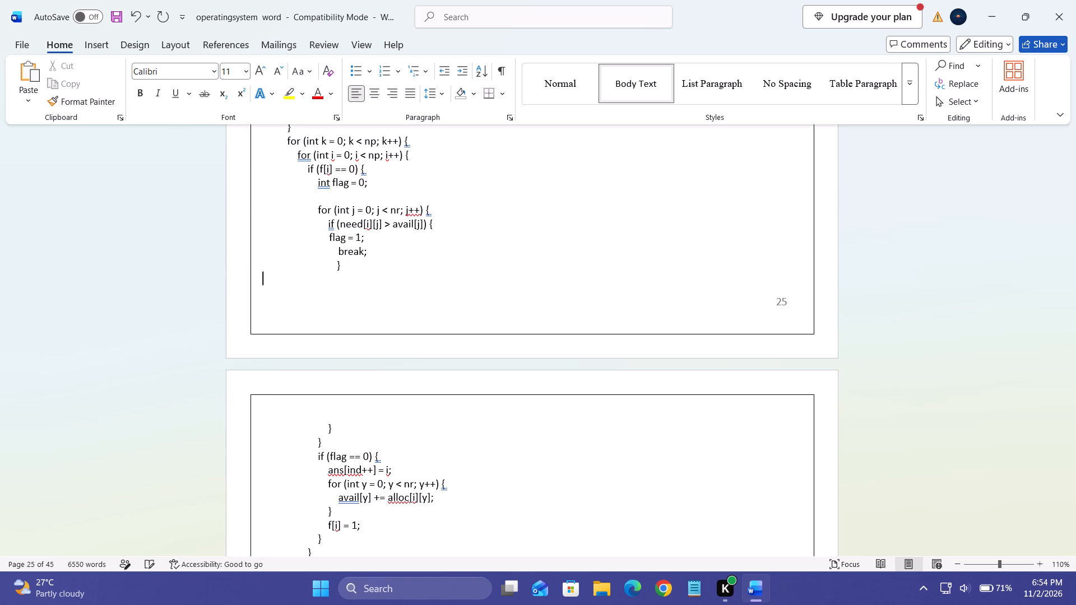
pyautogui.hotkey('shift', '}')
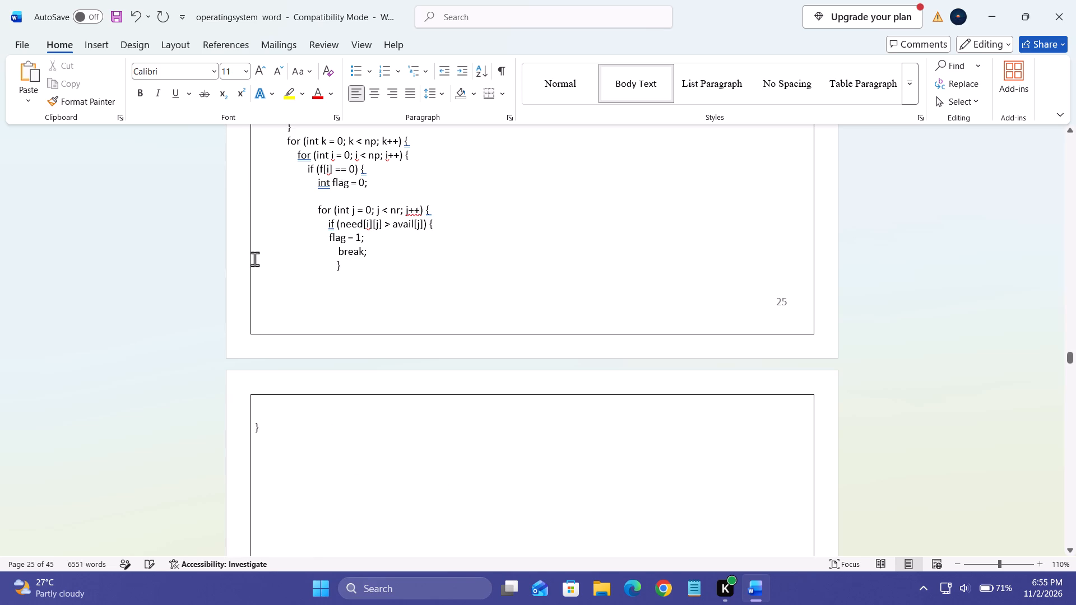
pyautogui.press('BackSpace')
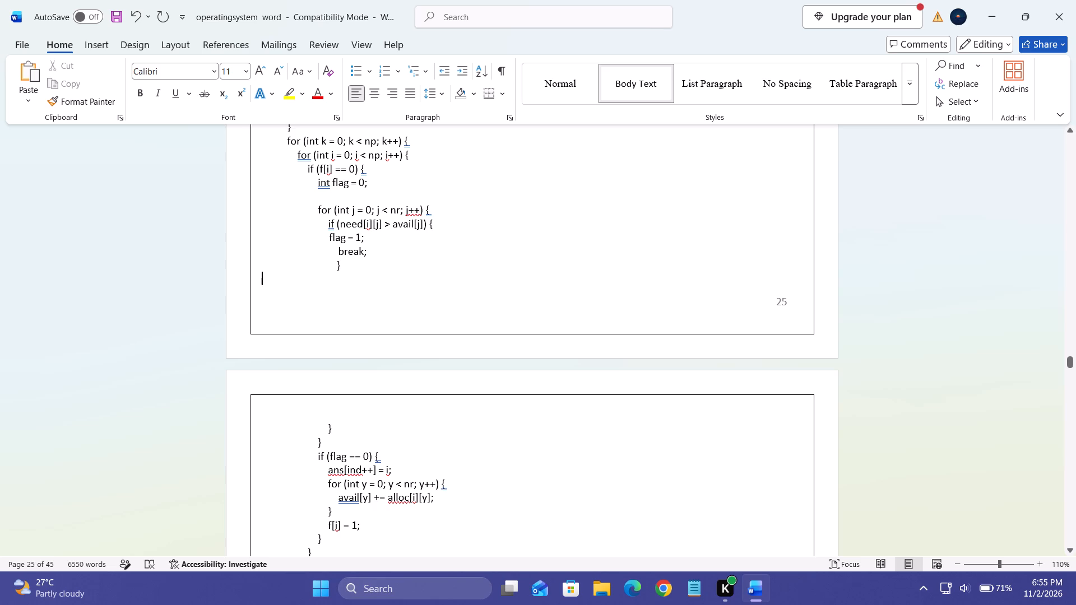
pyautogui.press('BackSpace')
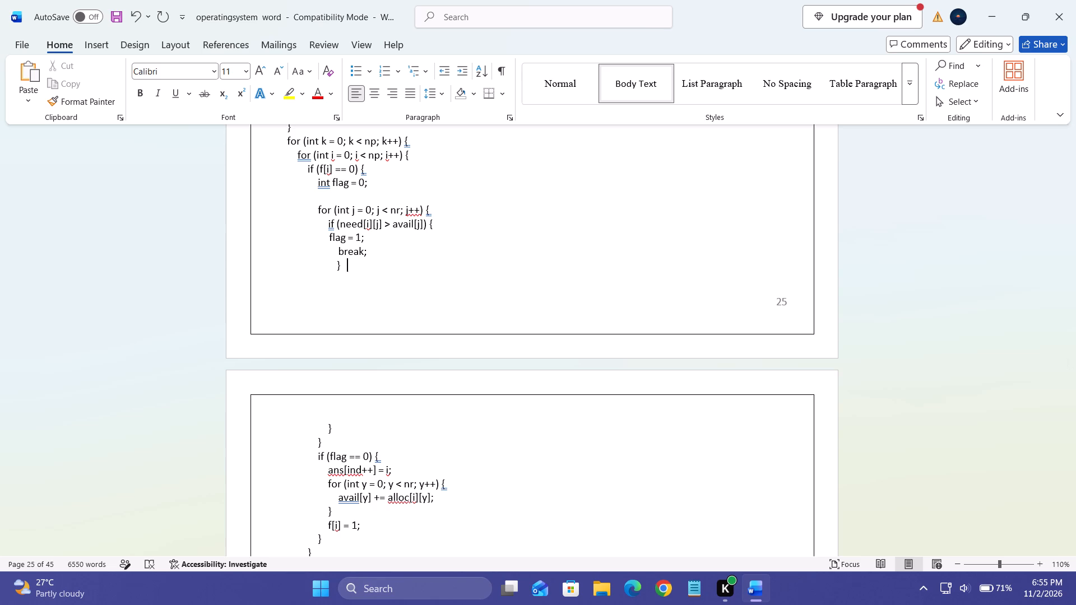
# Delete the first closing brace at the start of page 26.
pyautogui.click(341, 425)
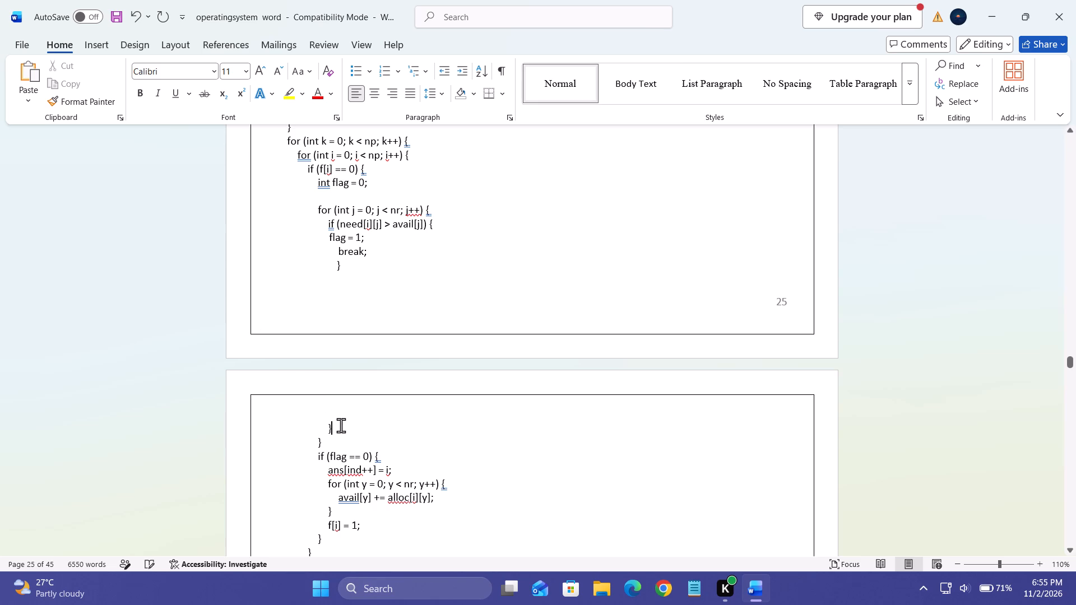
pyautogui.press('BackSpace')
pyautogui.press('BackSpace')
pyautogui.press('BackSpace')
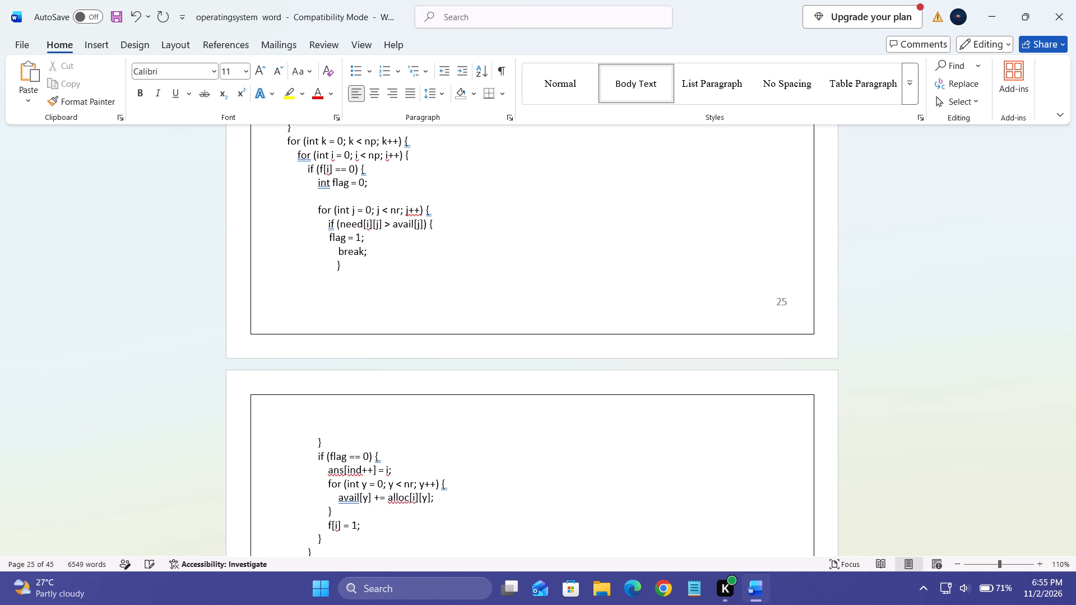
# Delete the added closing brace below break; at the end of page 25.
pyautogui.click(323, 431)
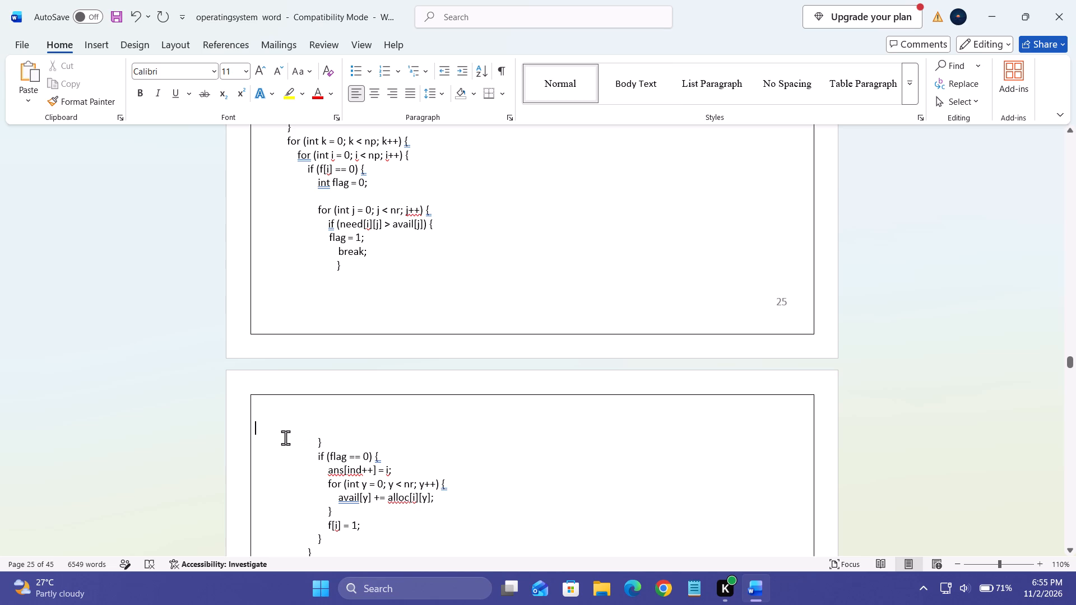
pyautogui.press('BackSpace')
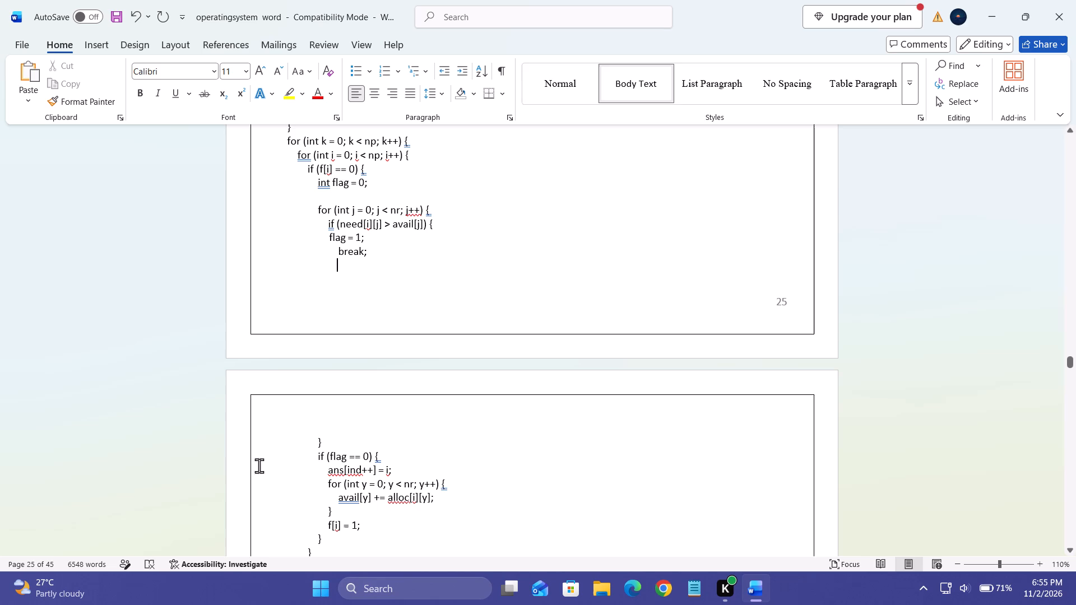
# Remove the indentation of the closing brace above if (flag == 0) { and the blank line before it on page 26.
pyautogui.click(262, 443)
pyautogui.press('BackSpace')
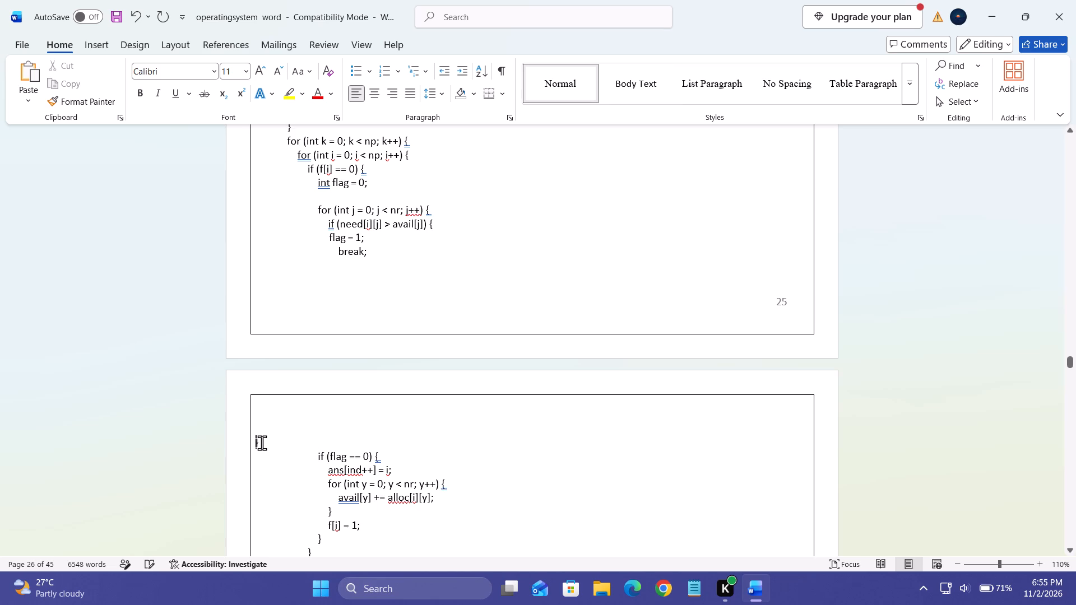
pyautogui.press('BackSpace')
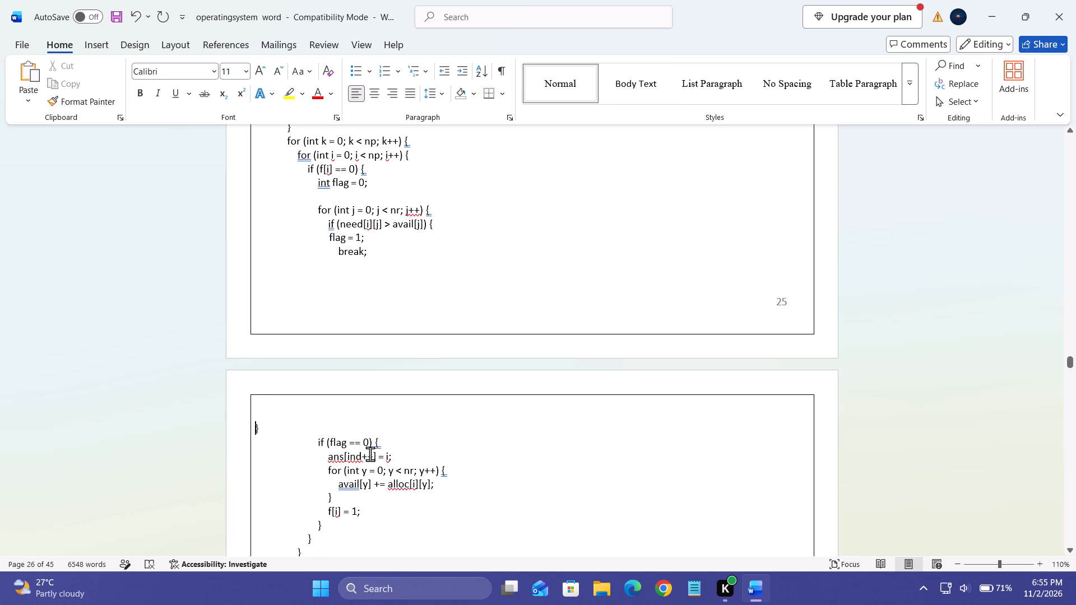
# Examine the experiment's code from #include on page 25 through to the OUTPUT heading on page 26.
pyautogui.scroll(-1, 371, 457)
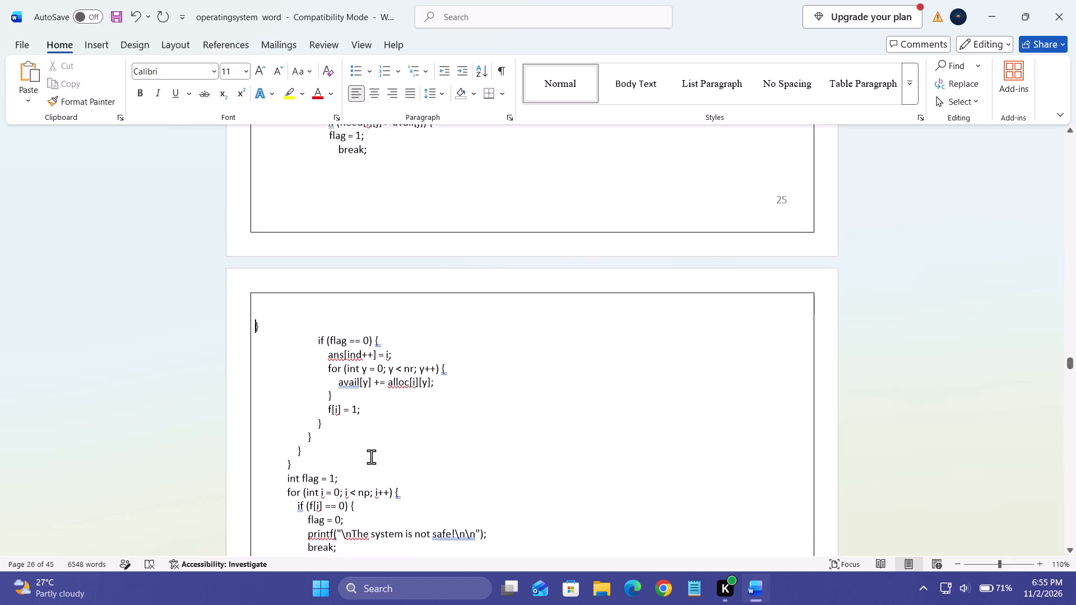
pyautogui.scroll(-4, 371, 457)
pyautogui.scroll(1, 371, 457)
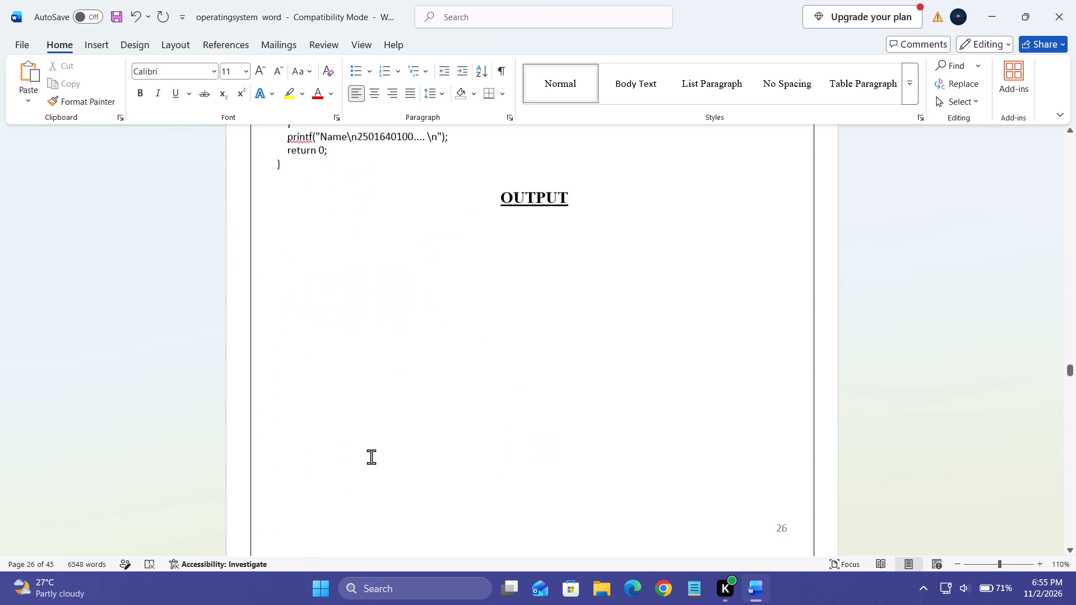
pyautogui.scroll(2, 371, 457)
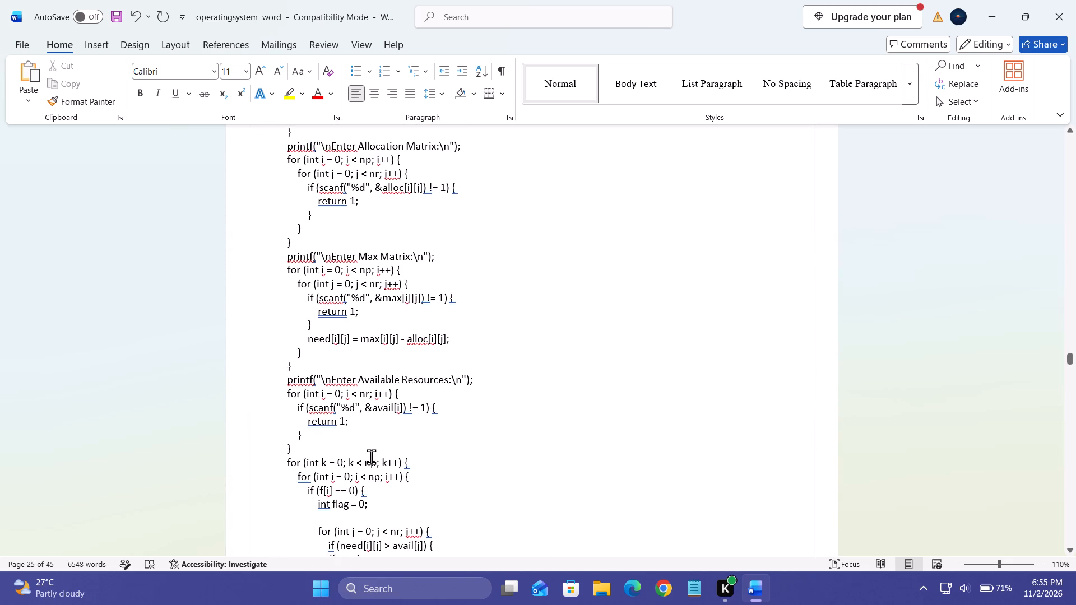
pyautogui.scroll(1, 371, 457)
pyautogui.scroll(-2, 371, 457)
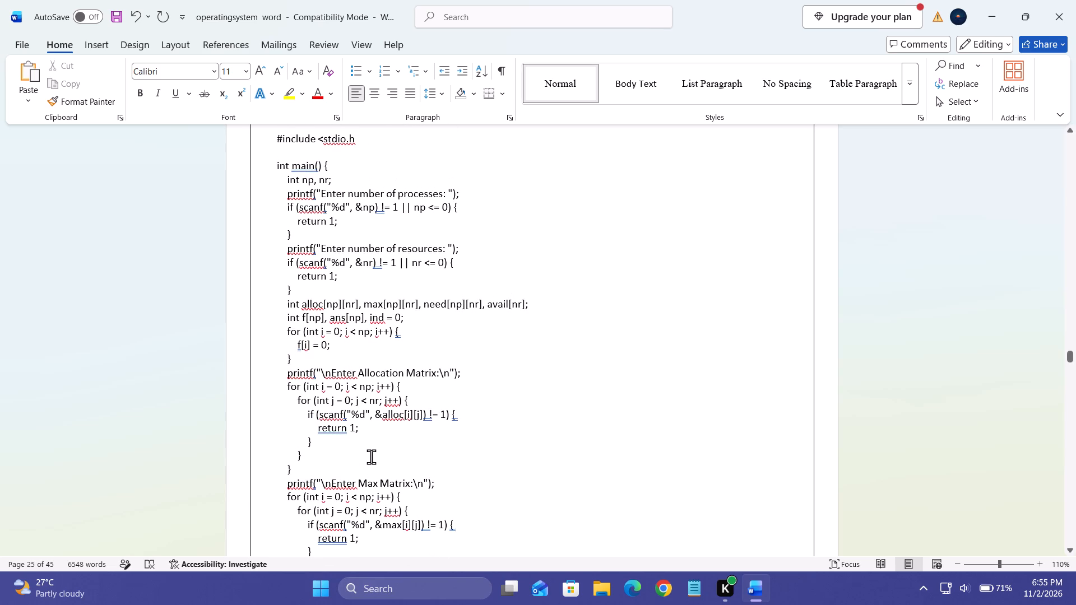
pyautogui.scroll(-2, 371, 457)
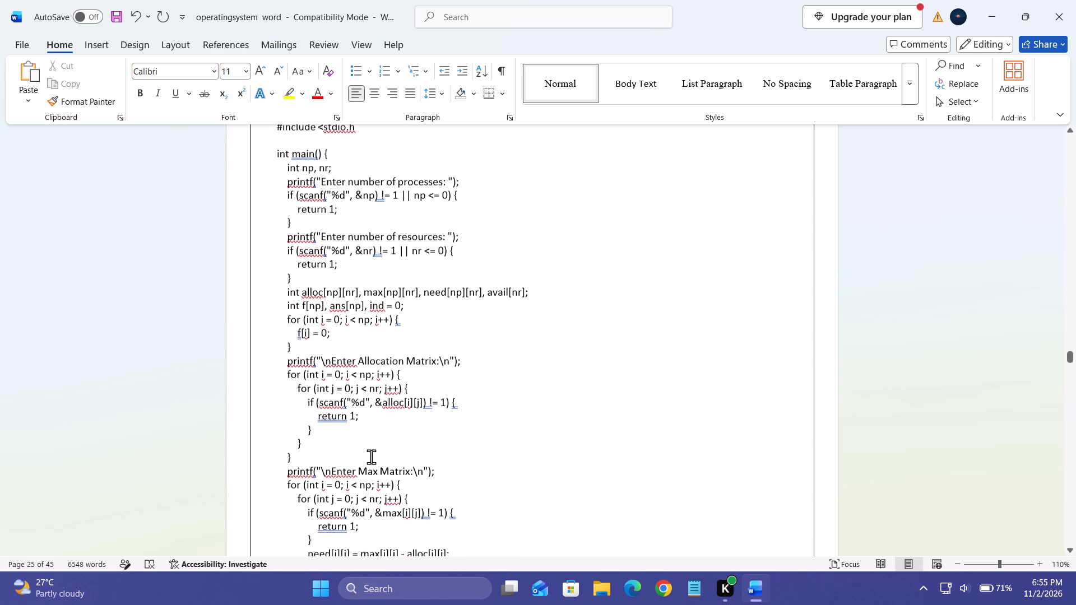
pyautogui.scroll(-2, 371, 457)
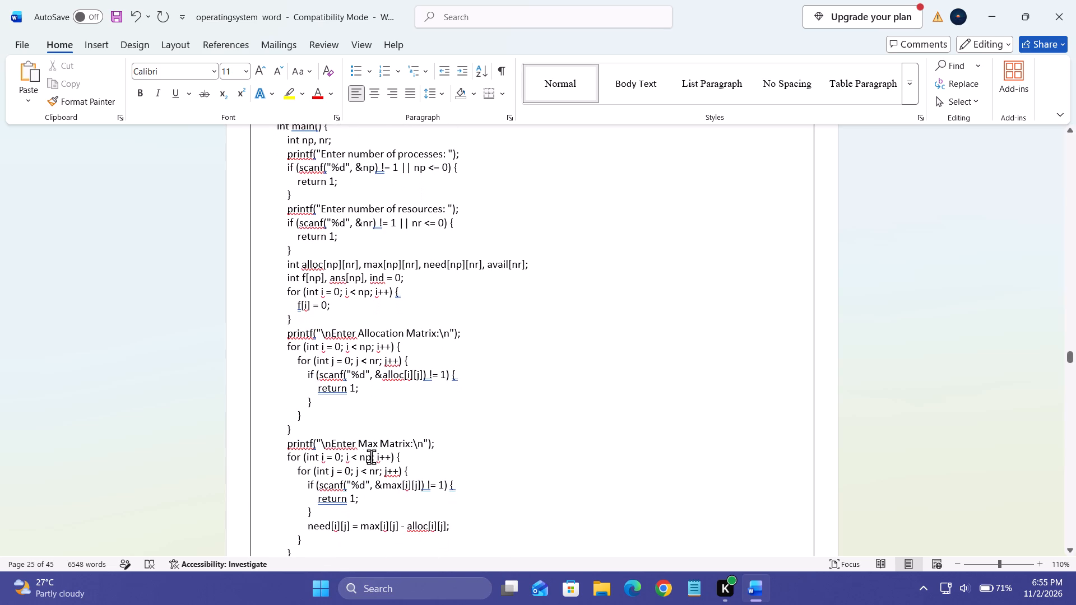
pyautogui.scroll(-1, 371, 457)
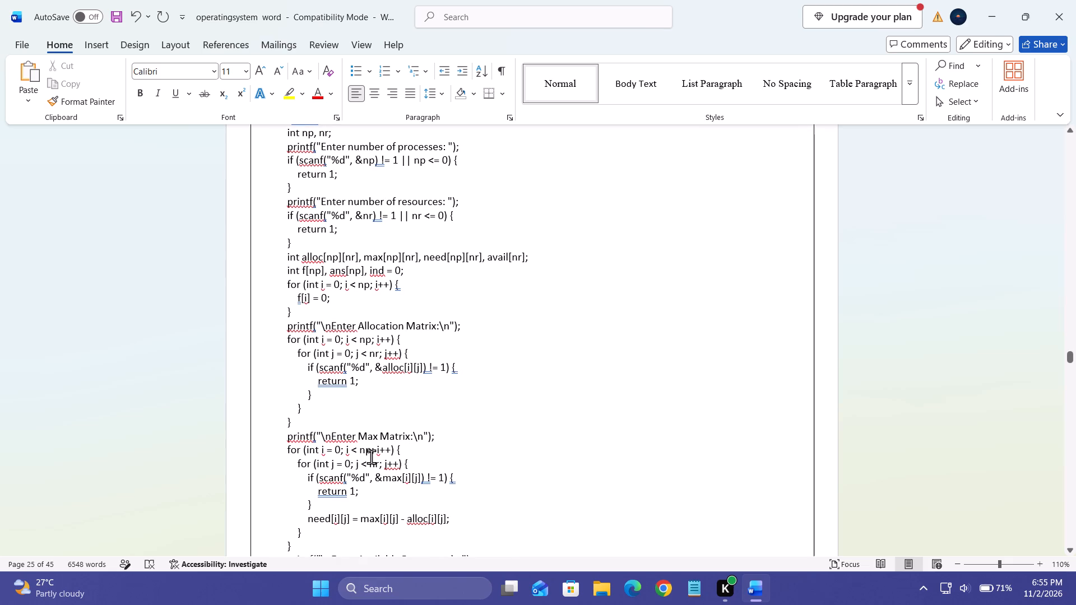
pyautogui.scroll(-1, 371, 457)
pyautogui.hscroll(1, 371, 457)
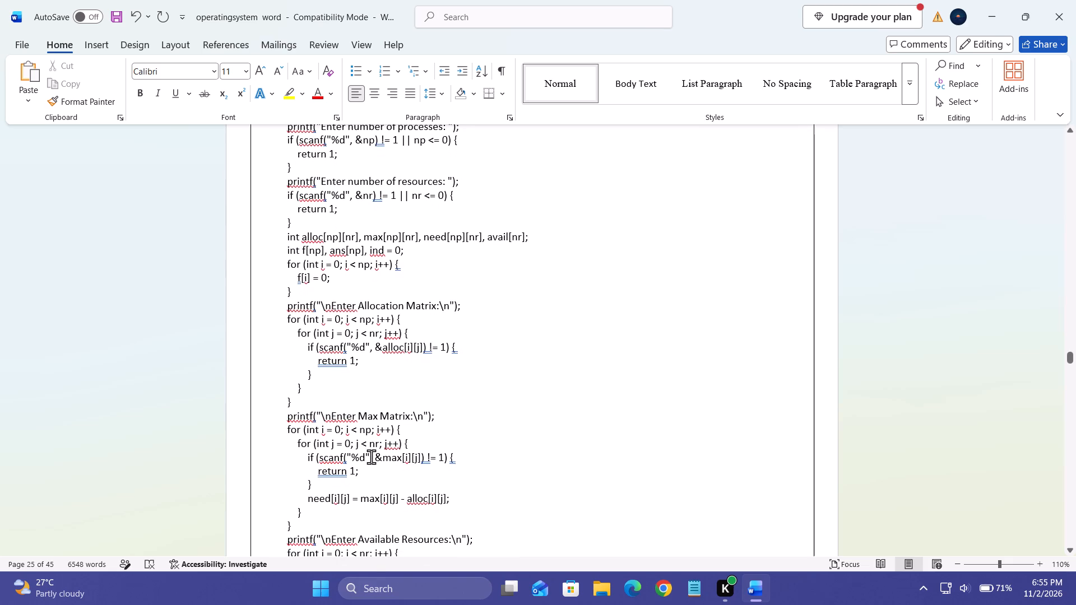
pyautogui.hscroll(1, 371, 457)
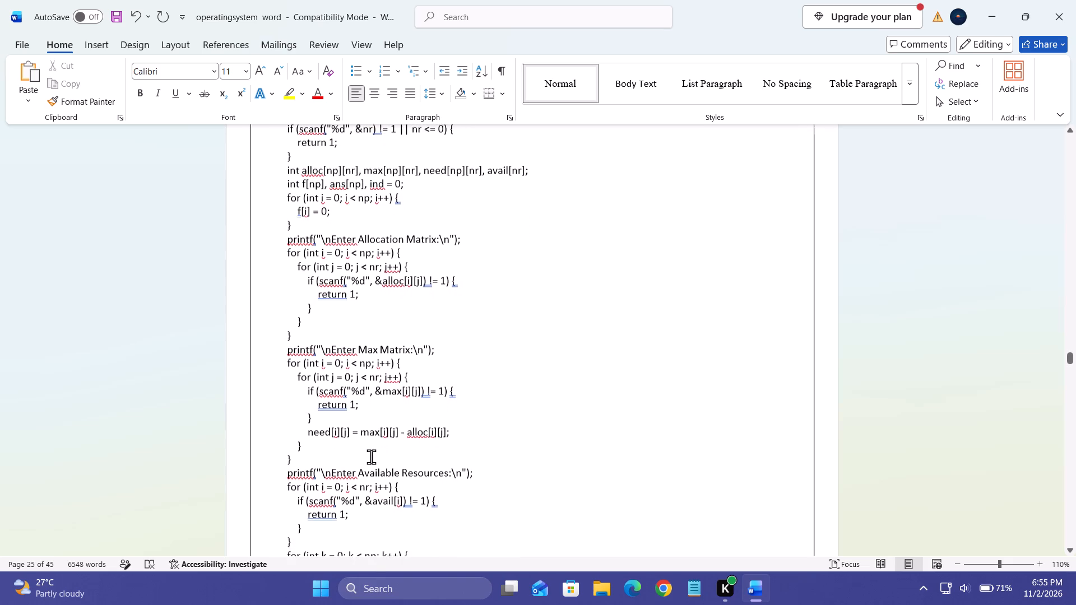
pyautogui.hscroll(1, 371, 457)
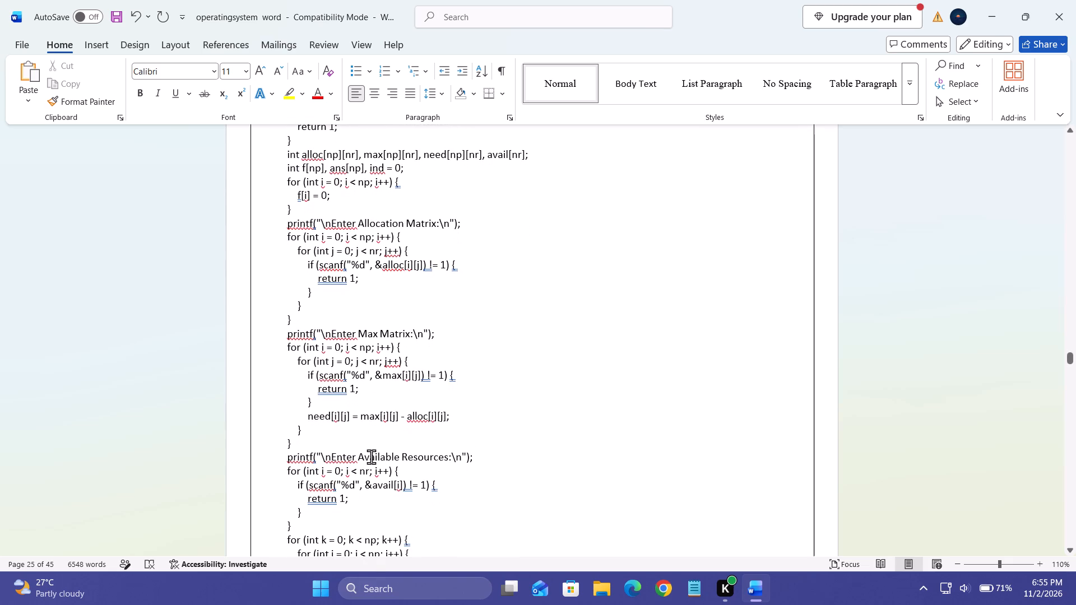
pyautogui.scroll(-1, 371, 457)
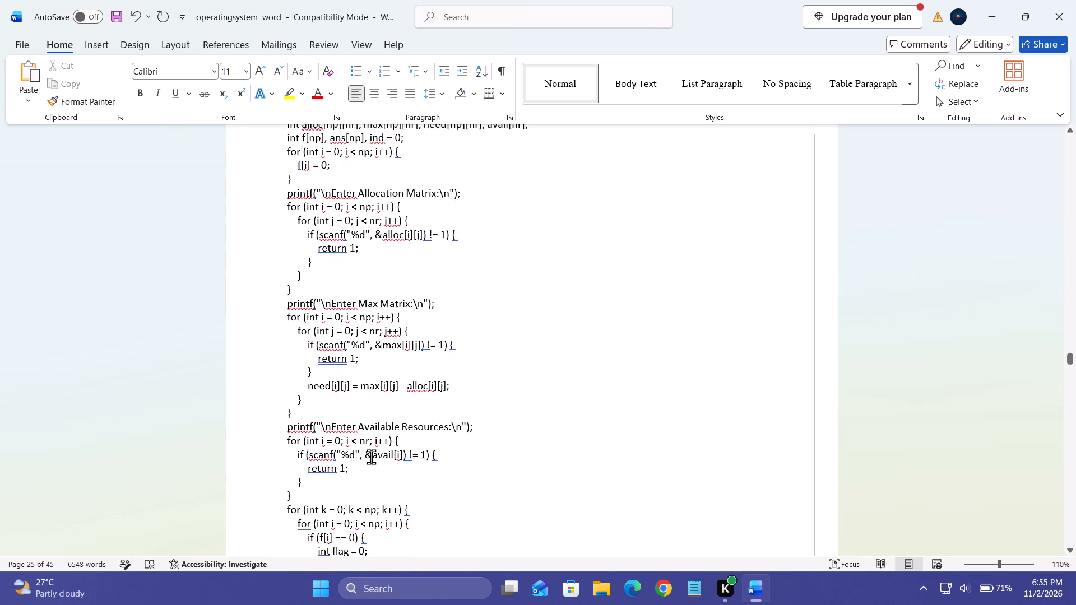
pyautogui.scroll(-3, 371, 457)
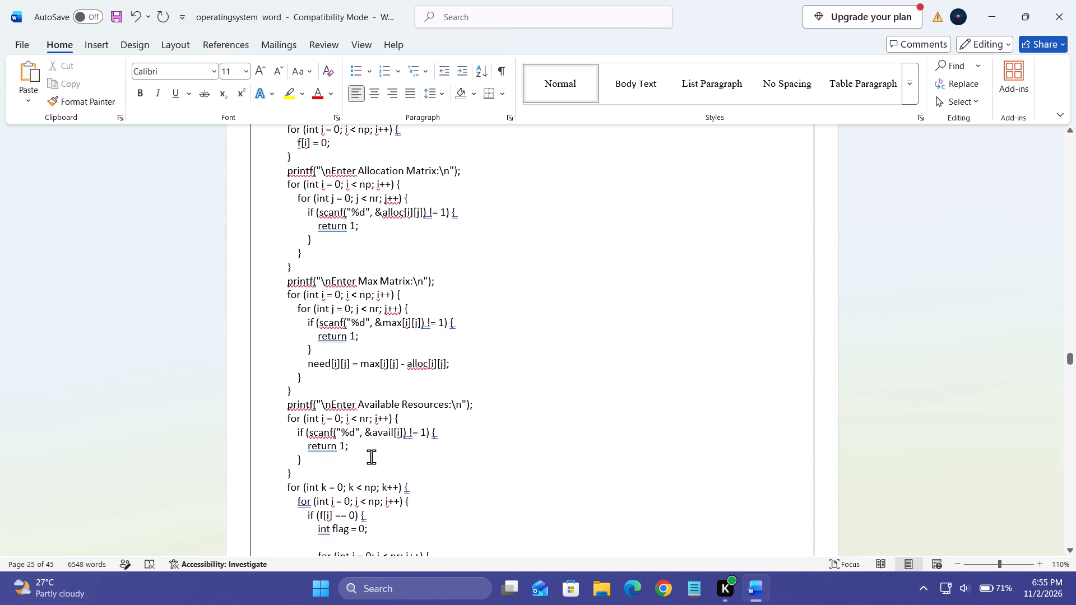
pyautogui.scroll(-1, 371, 457)
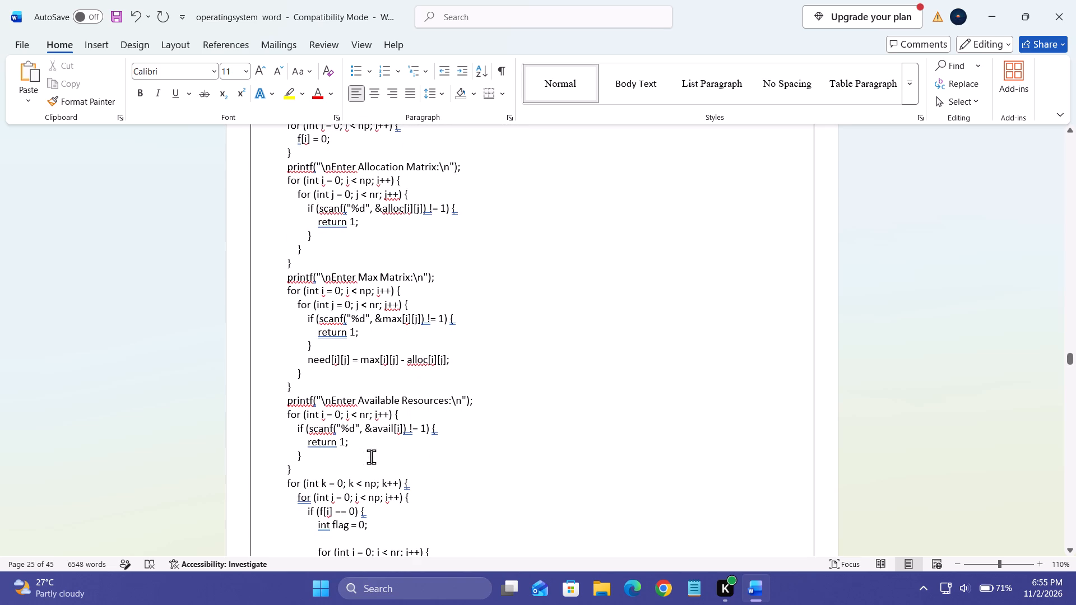
pyautogui.scroll(-1, 371, 457)
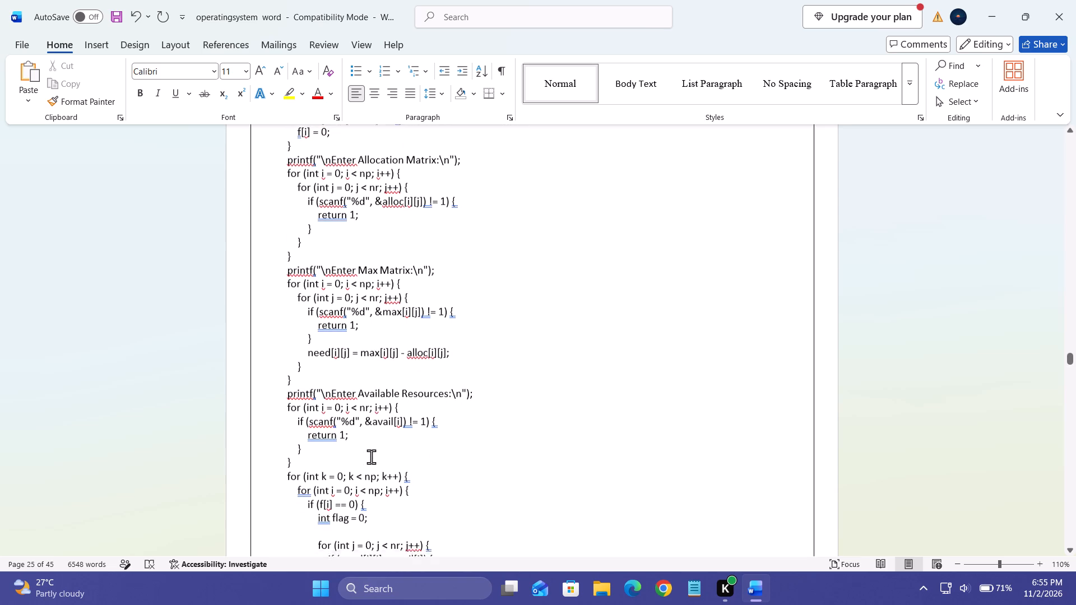
pyautogui.scroll(-3, 371, 457)
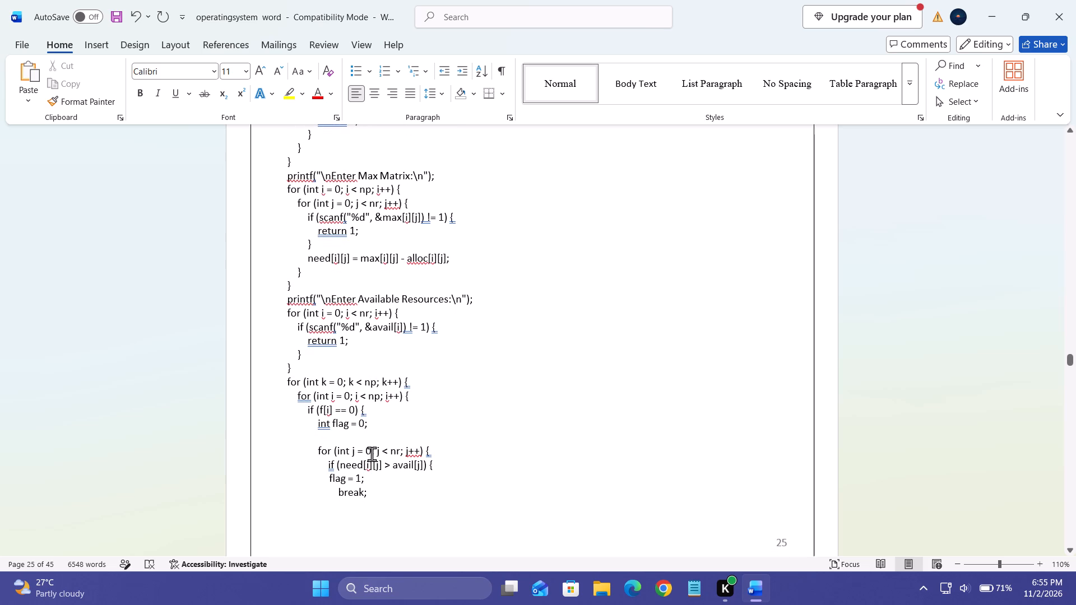
pyautogui.hscroll(1, 373, 451)
pyautogui.scroll(-1, 373, 451)
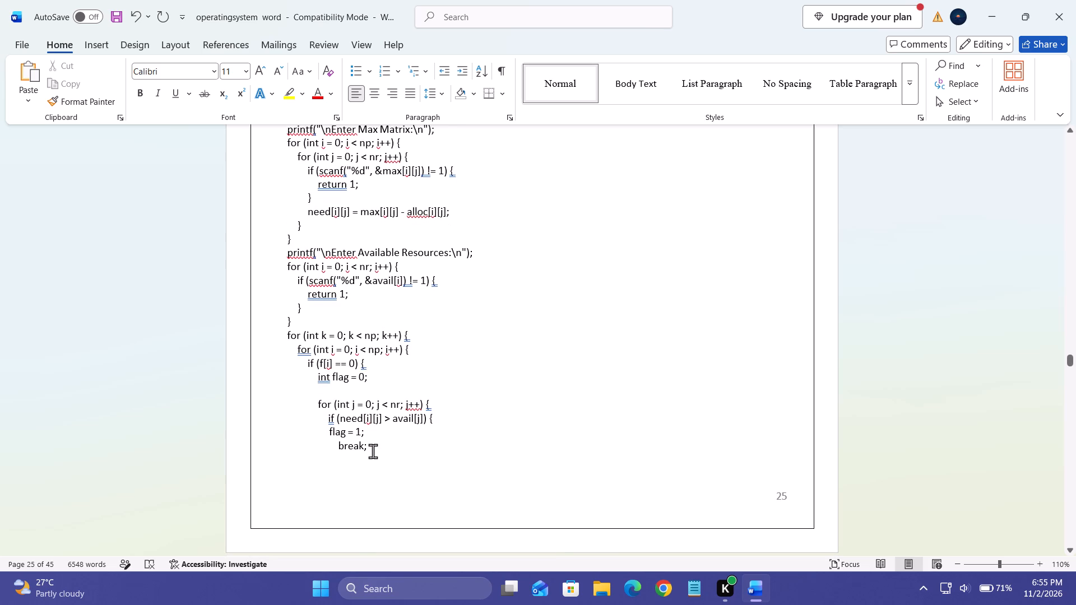
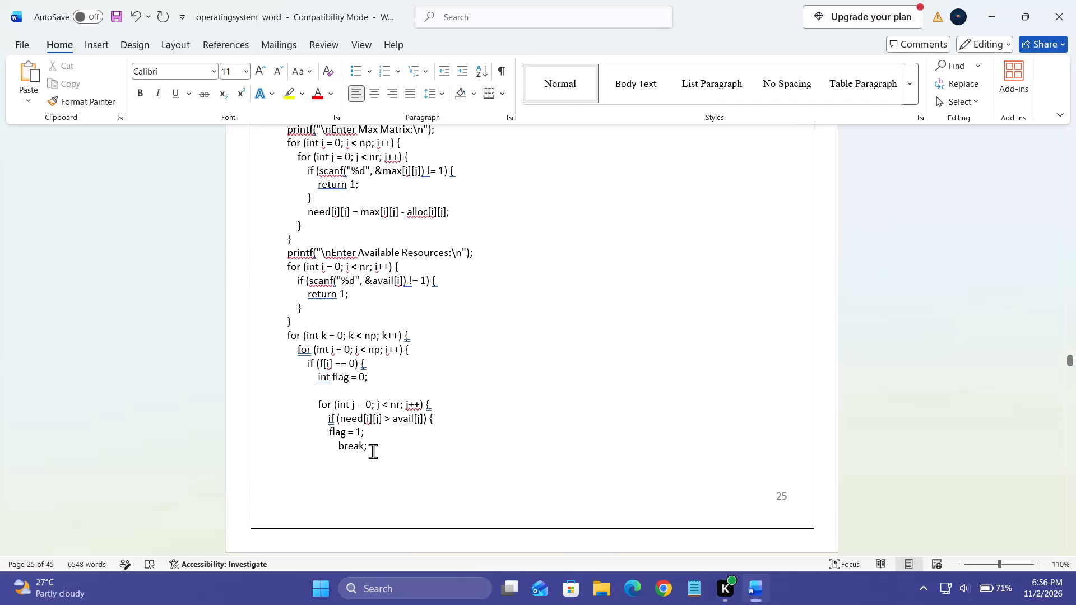
# Move the closing brace from the start of page 26 to the line below break; at the end of page 25.
pyautogui.scroll(-1, 373, 451)
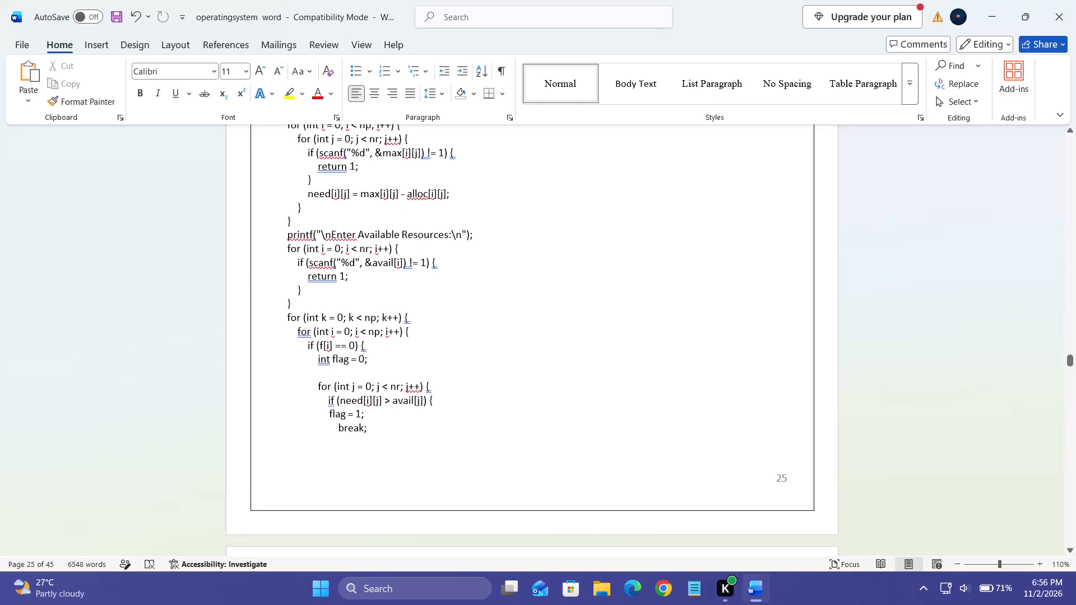
pyautogui.scroll(-2, 373, 451)
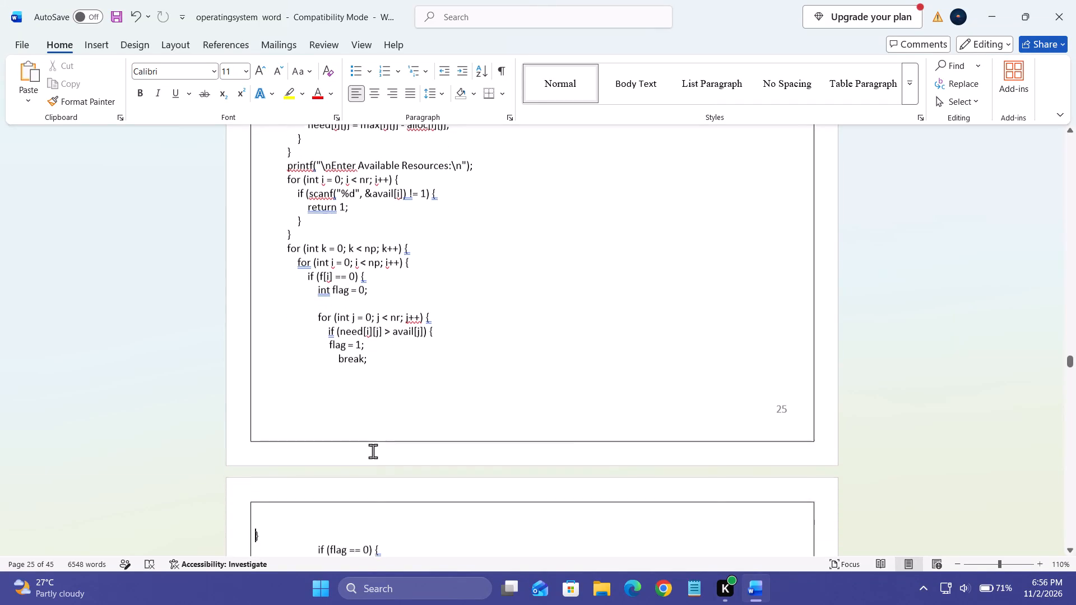
pyautogui.scroll(-2, 373, 451)
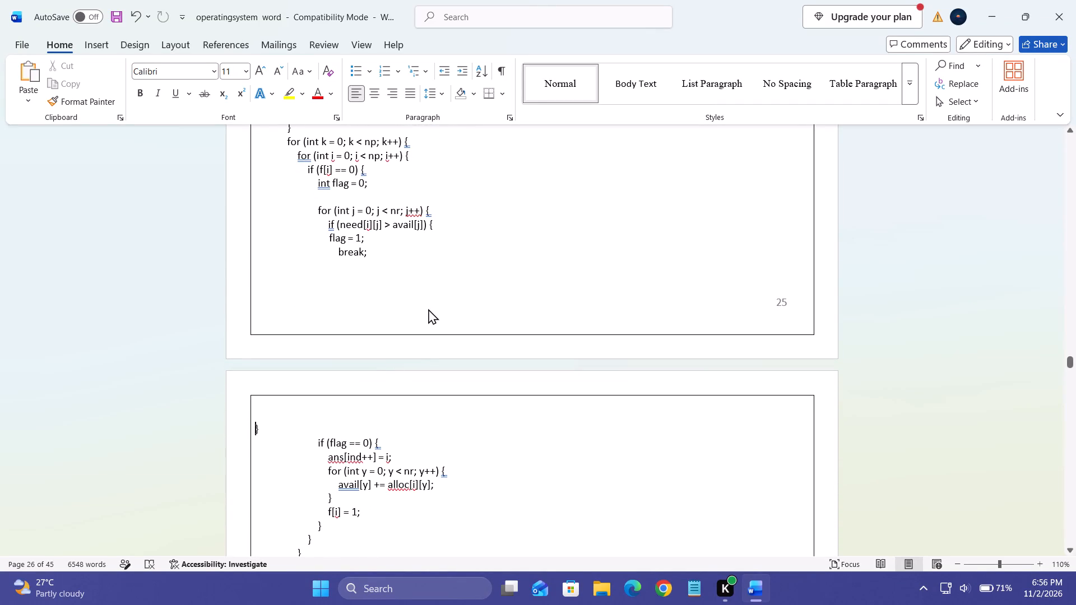
pyautogui.click(371, 262)
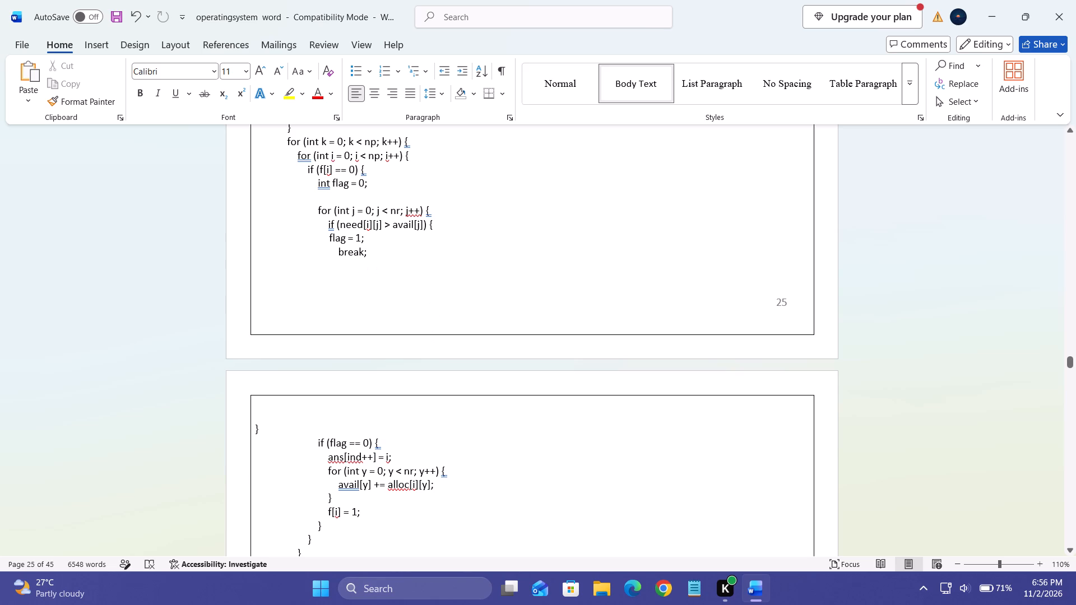
pyautogui.hotkey('shift', '}')
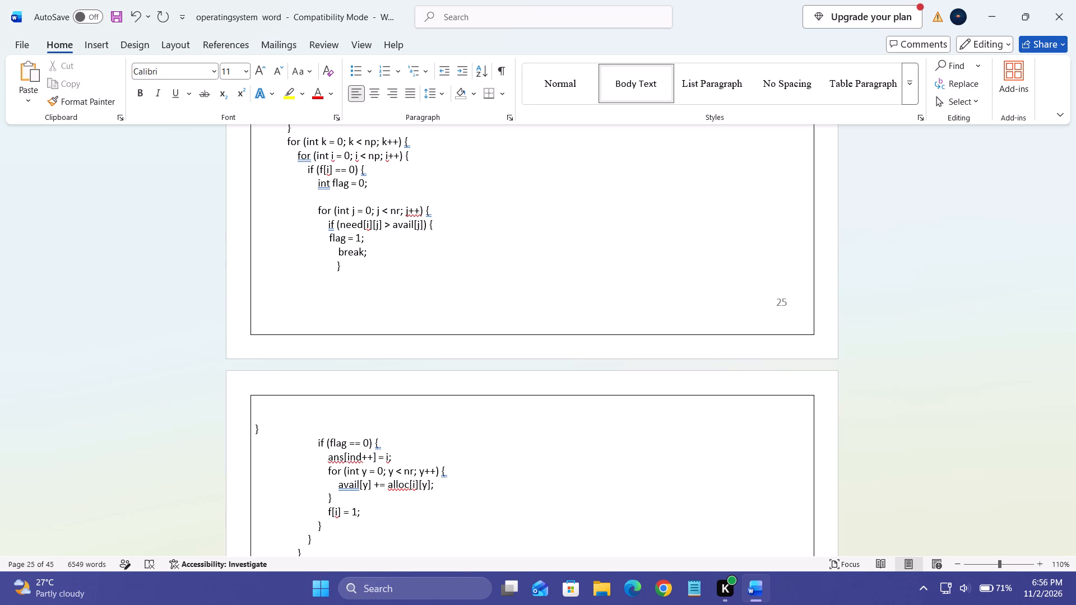
pyautogui.hotkey('shift', '}')
pyautogui.click(262, 425)
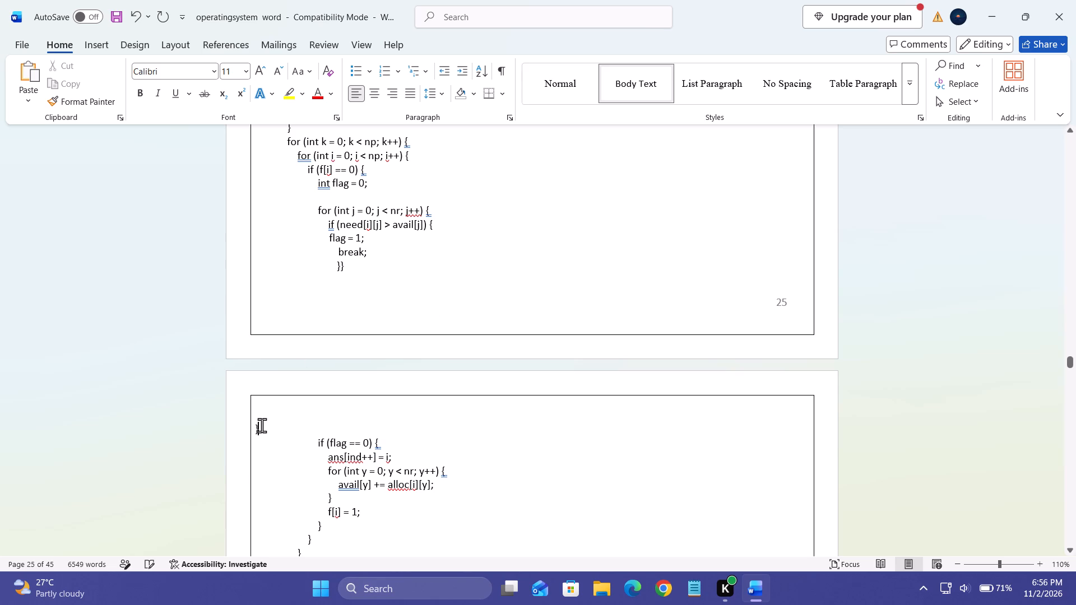
pyautogui.press('BackSpace')
pyautogui.press('BackSpace')
# Remove the blank line and indentation before if (flag == 0) { on page 26, and put ans[ind++] = i; on its own line.
pyautogui.click(338, 415)
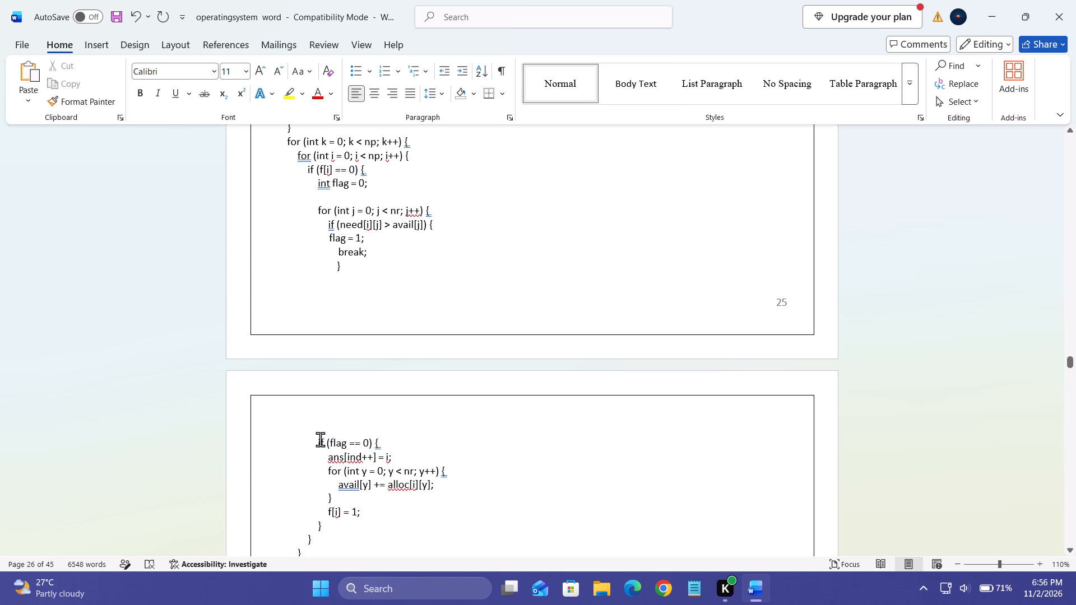
pyautogui.click(312, 443)
pyautogui.press('BackSpace')
pyautogui.press('BackSpace')
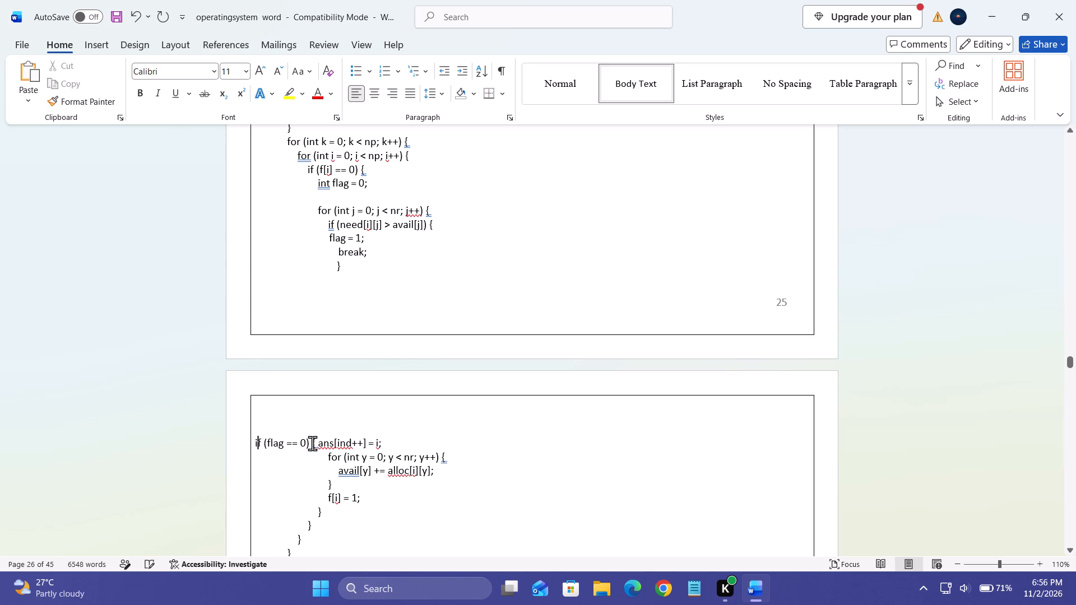
pyautogui.press('BackSpace')
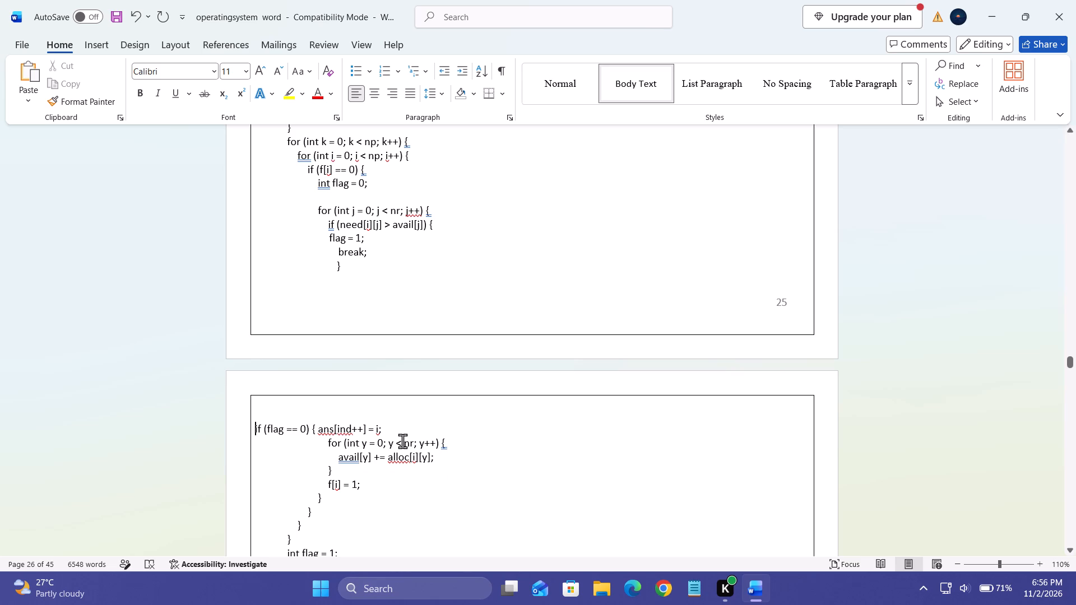
pyautogui.click(320, 430)
pyautogui.press('Return')
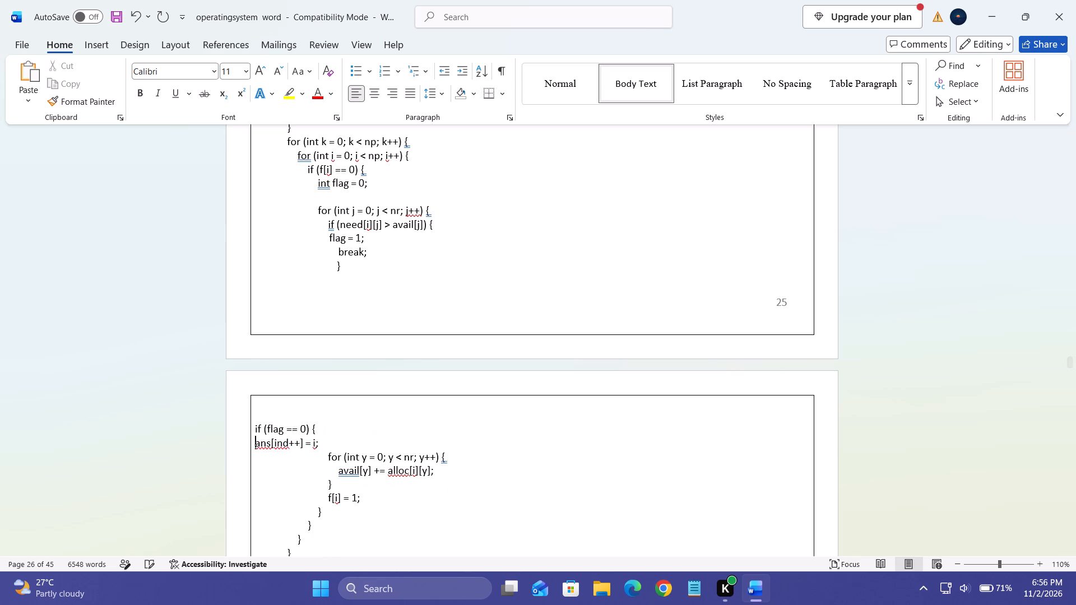
# Indent if (flag == 0) { at the top of page 26 with 27 spaces.
pyautogui.click(254, 427)
pyautogui.press('space')
pyautogui.press('space')
pyautogui.press('space')
pyautogui.press('space')
pyautogui.press('space')
pyautogui.press('space')
pyautogui.press('space')
pyautogui.press('space')
pyautogui.press('space')
pyautogui.press('space')
pyautogui.press('space')
pyautogui.press('space')
pyautogui.press('space')
pyautogui.press('space')
pyautogui.press('space')
pyautogui.press('space')
pyautogui.press('space')
pyautogui.press('space')
pyautogui.press('space')
pyautogui.press('space')
pyautogui.press('space')
pyautogui.press('space')
pyautogui.press('space')
pyautogui.press('space')
pyautogui.press('space')
pyautogui.press('space')
pyautogui.press('space')
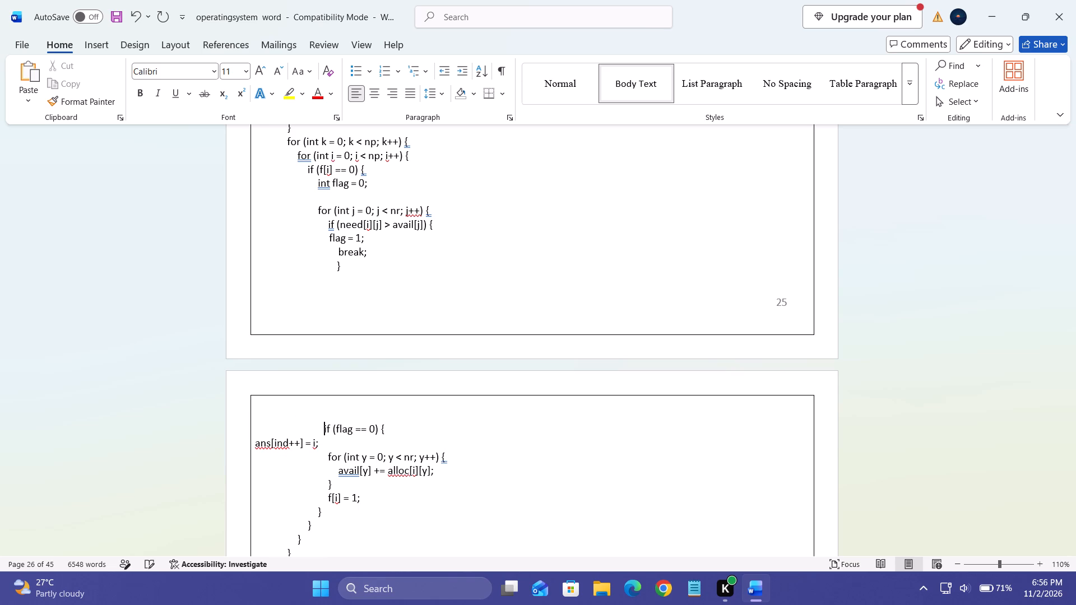
# Indent ans[ind++] = i; with spaces so it sits one level inside if (flag == 0) {.
pyautogui.click(253, 448)
pyautogui.press('space')
pyautogui.press('space')
pyautogui.press('space')
pyautogui.press('space')
pyautogui.press('space')
pyautogui.press('space')
pyautogui.press('space')
pyautogui.press('space')
pyautogui.press('space')
pyautogui.press('space')
pyautogui.press('space')
pyautogui.press('space')
pyautogui.press('space')
pyautogui.press('space')
pyautogui.press('space')
pyautogui.press('space')
pyautogui.press('space')
pyautogui.press('space')
pyautogui.press('space')
pyautogui.press('space')
pyautogui.press('BackSpace')
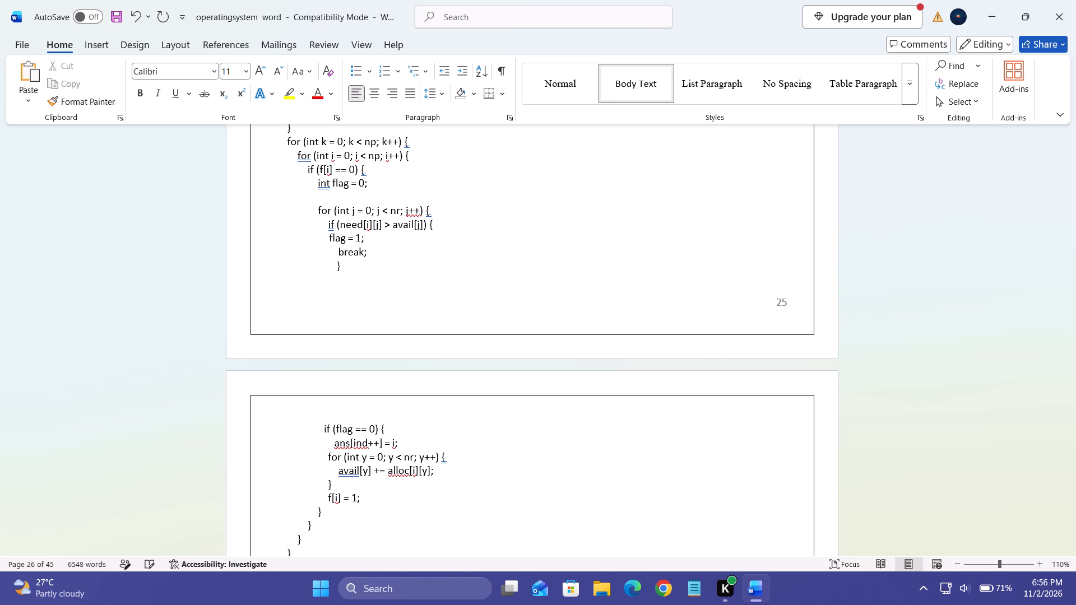
pyautogui.press('BackSpace')
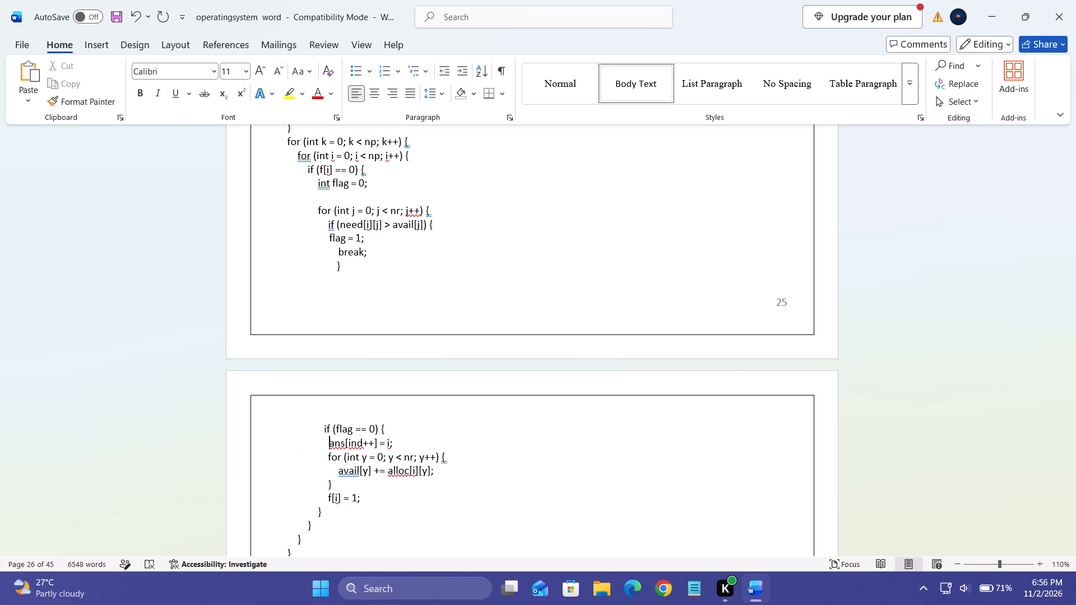
pyautogui.press('space')
pyautogui.press('space')
pyautogui.press('space')
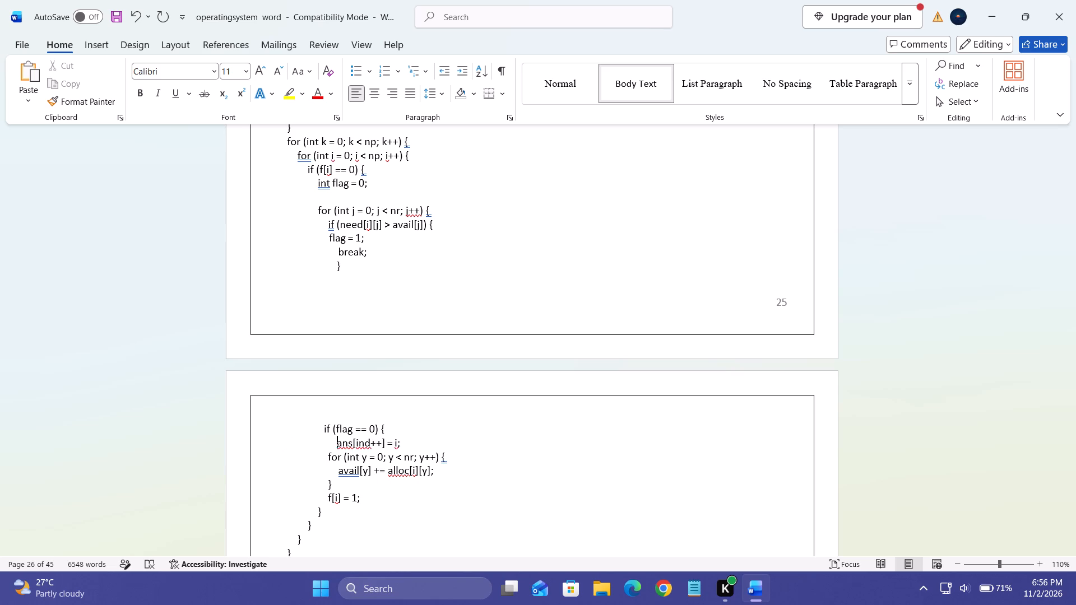
# Indent the for (int y = 0; y < nr; y++) { line by three more spaces to line up with ans[ind++] = i;.
pyautogui.click(328, 453)
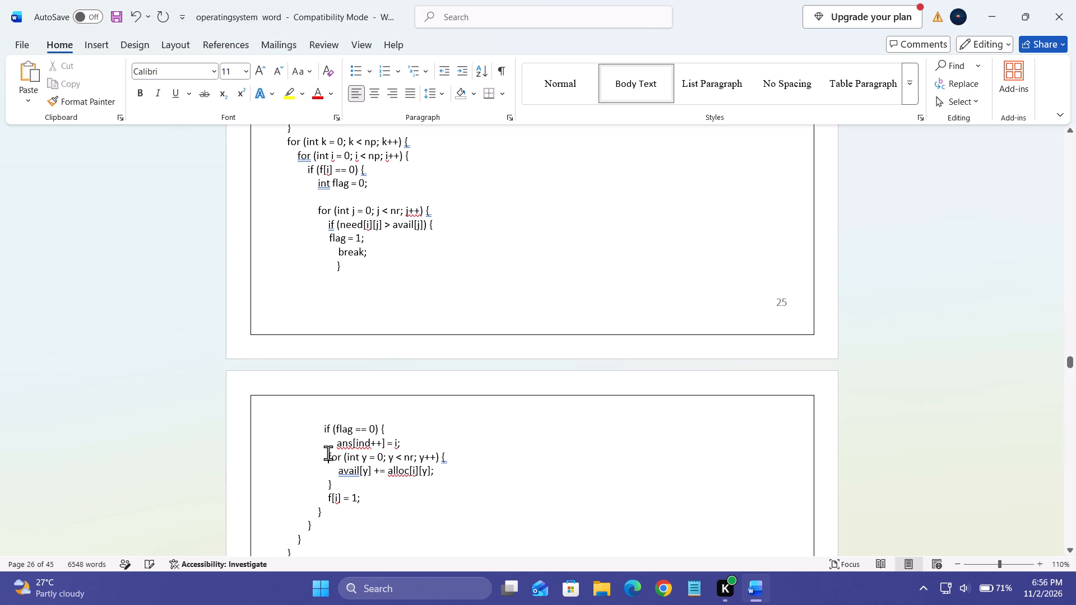
pyautogui.press('space')
pyautogui.press('space')
pyautogui.press('space')
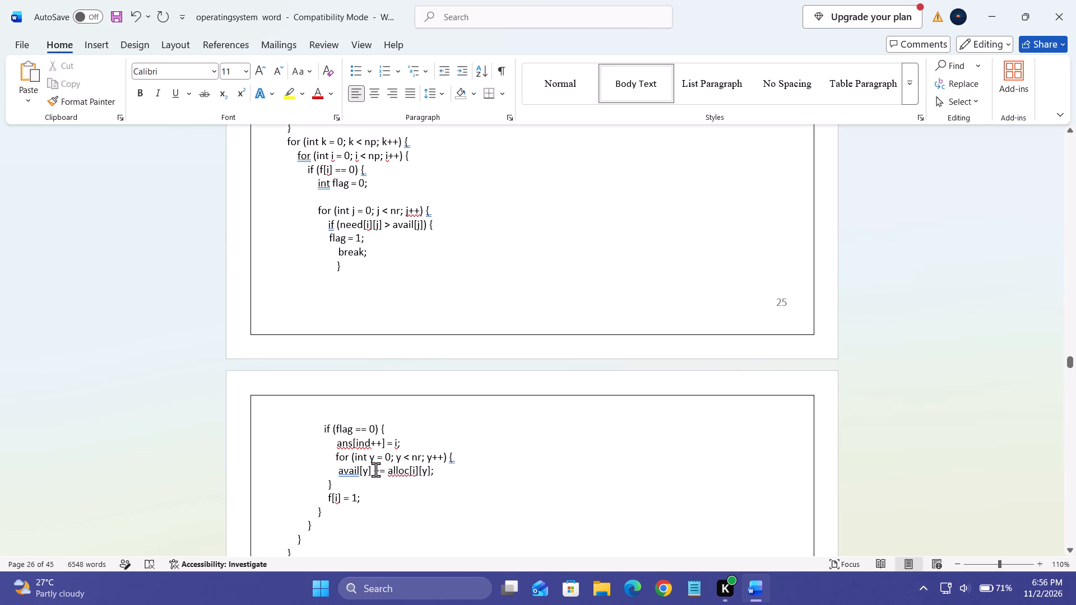
# Go to the empty area under the OUTPUT heading on page 26.
pyautogui.scroll(-2, 375, 469)
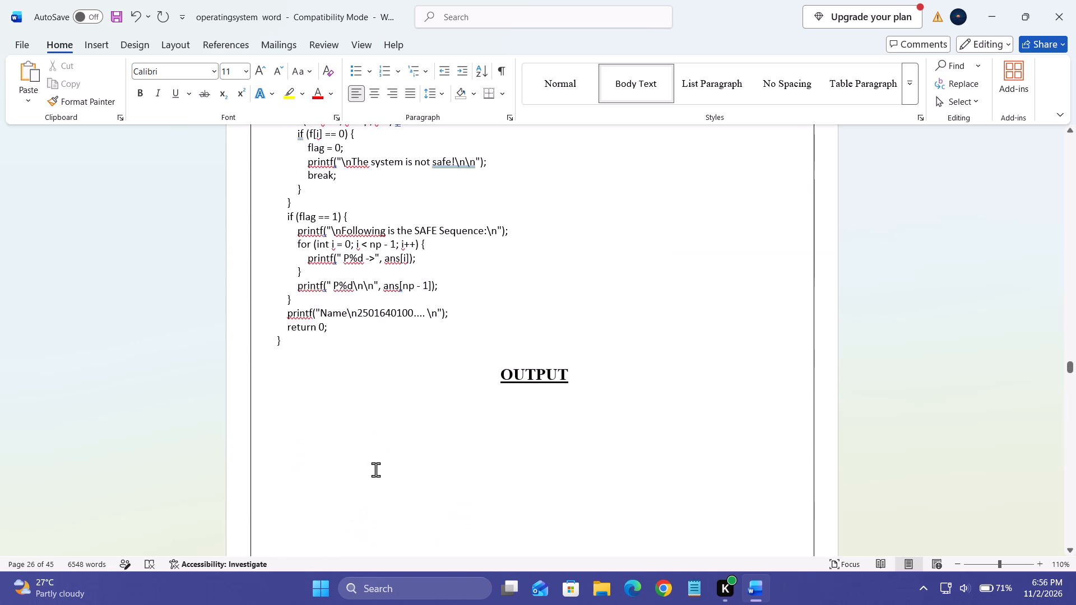
pyautogui.scroll(-2, 483, 365)
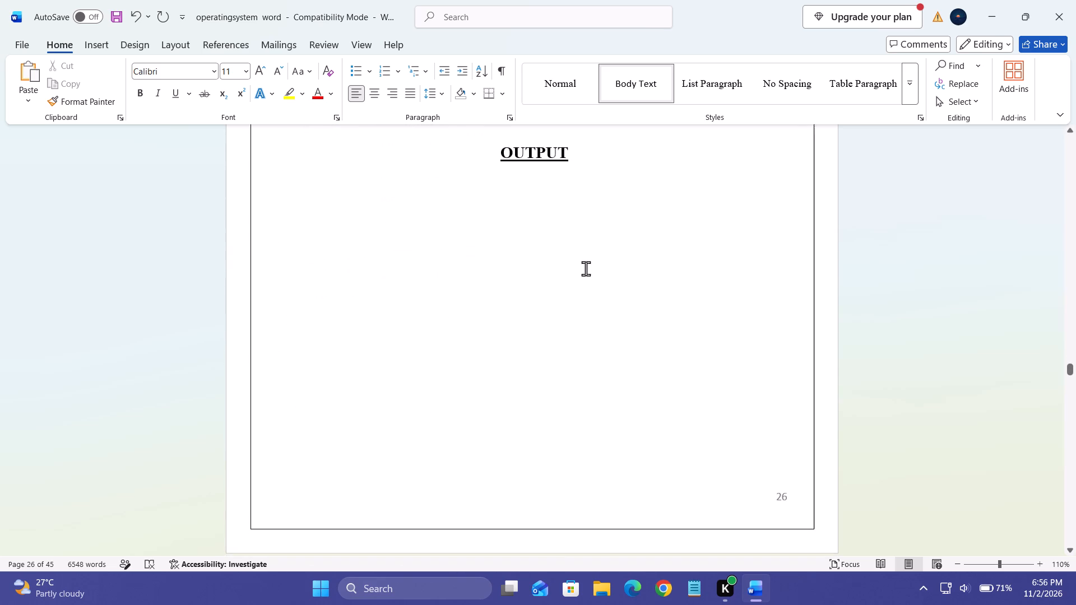
# Add a blank line directly below the OUTPUT heading on page 26.
pyautogui.click(658, 164)
pyautogui.press('Return')
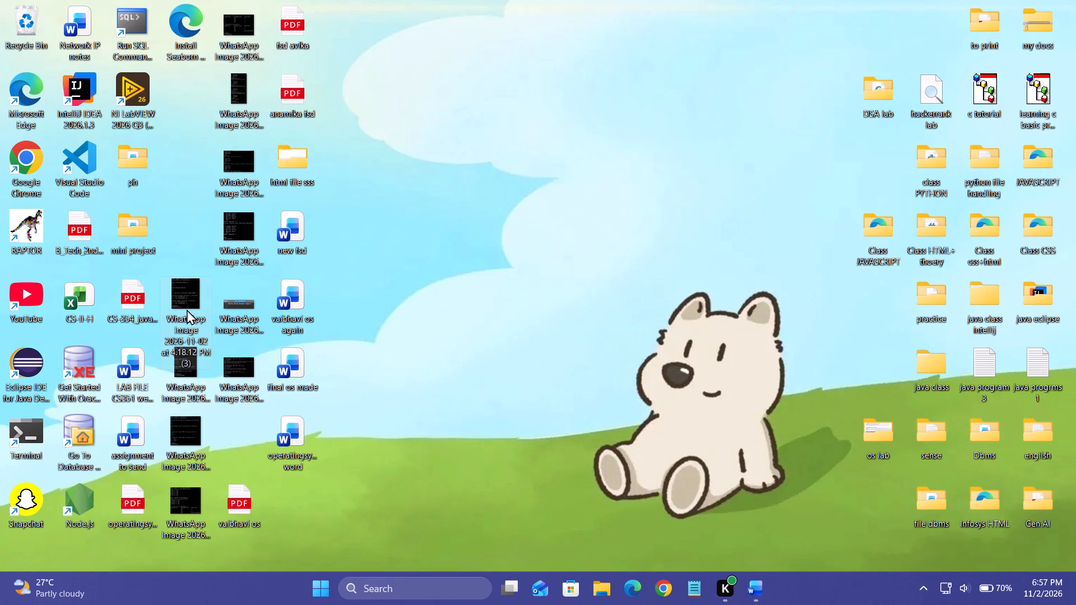
# Delete the image file WhatsApp Image 2026-11-02 at 4.18.12 PM (3) from the desktop.
pyautogui.click(186, 310)
pyautogui.press('Delete')
# Open the topmost remaining WhatsApp image in the desktop's fourth icon column to check which output it shows.
pyautogui.doubleClick(177, 370)
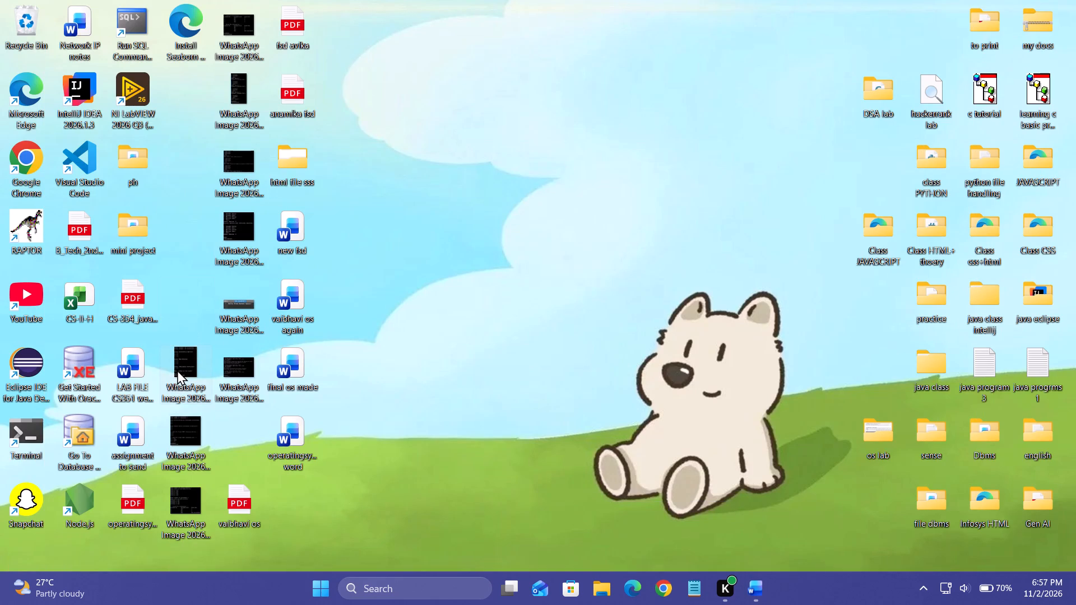
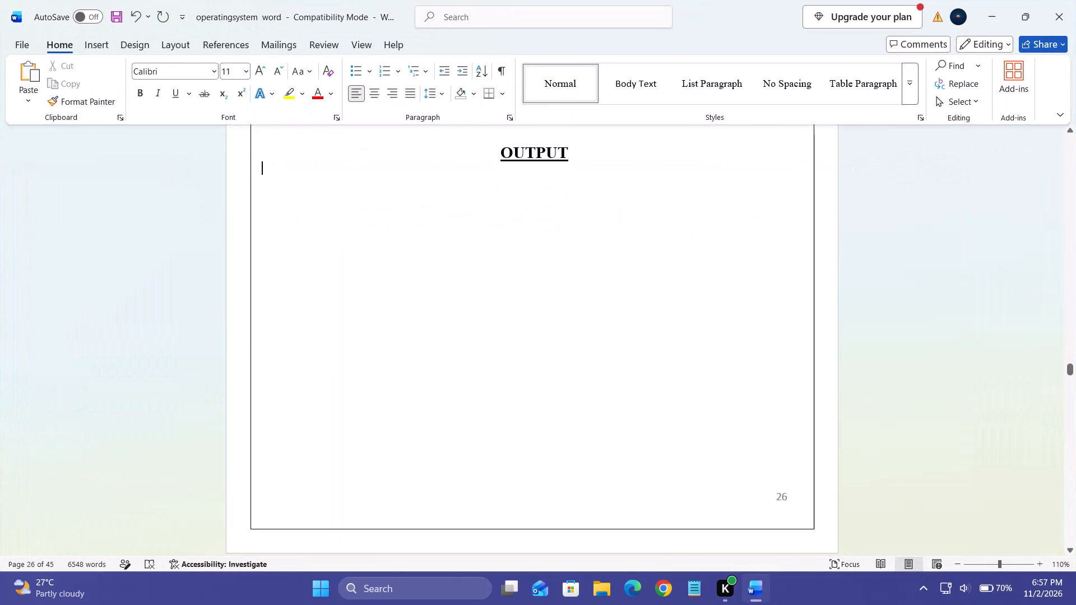
# Paste the copied console screenshot with the allocation and max matrices under the OUTPUT heading on page 26.
pyautogui.hotkey('ctrl', 'v')
pyautogui.rightClick(419, 212)
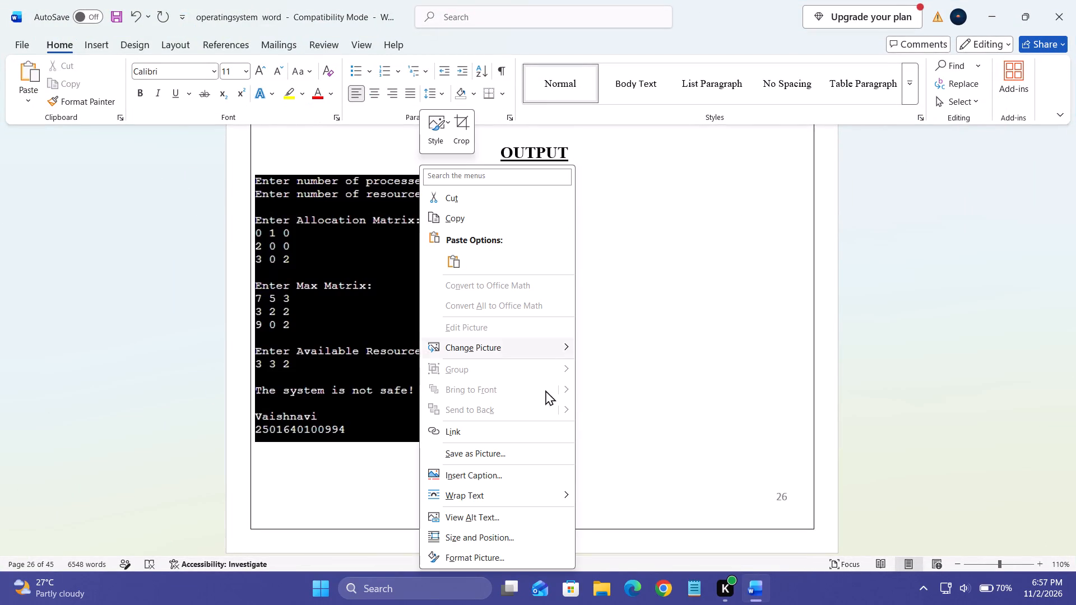
pyautogui.click(638, 372)
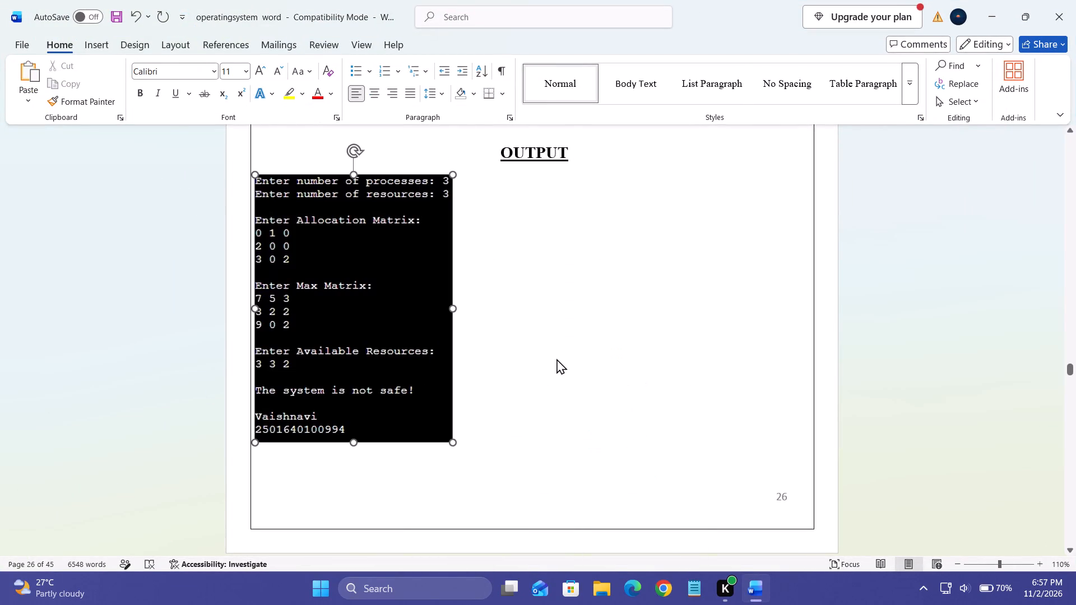
# Move the output screenshot on page 26 so it sits roughly centred beneath the OUTPUT heading.
pyautogui.moveTo(402, 334); pyautogui.dragTo(594, 358)
pyautogui.click(683, 351)
# Remove the blank page before Experiment No. 6 by deleting its empty paragraphs and section break, showing formatting marks only for the cleanup.
pyautogui.scroll(-3, 683, 351)
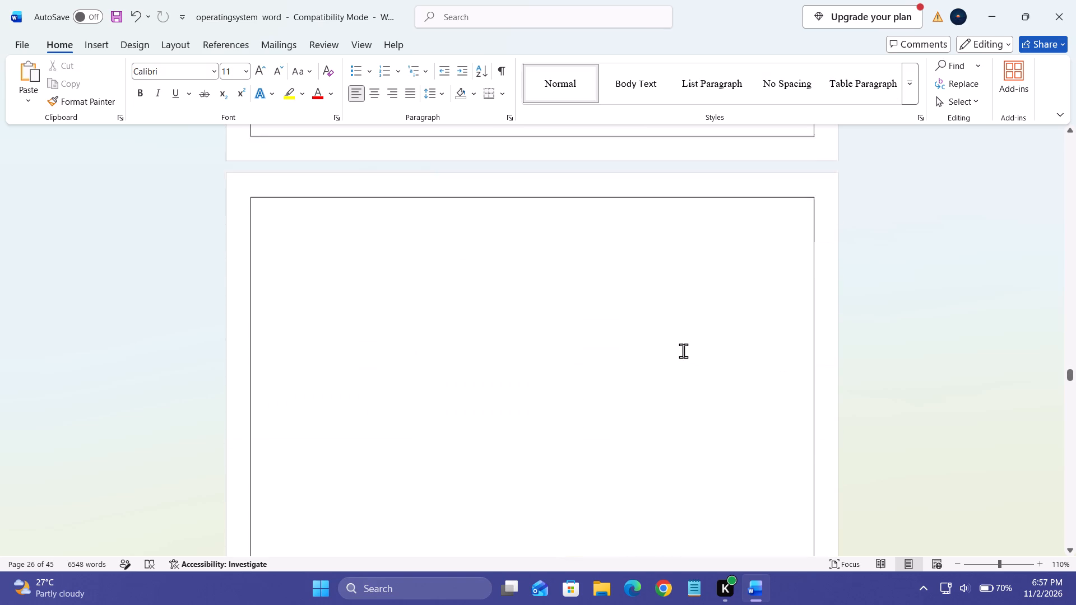
pyautogui.scroll(-1, 683, 351)
pyautogui.scroll(1, 683, 351)
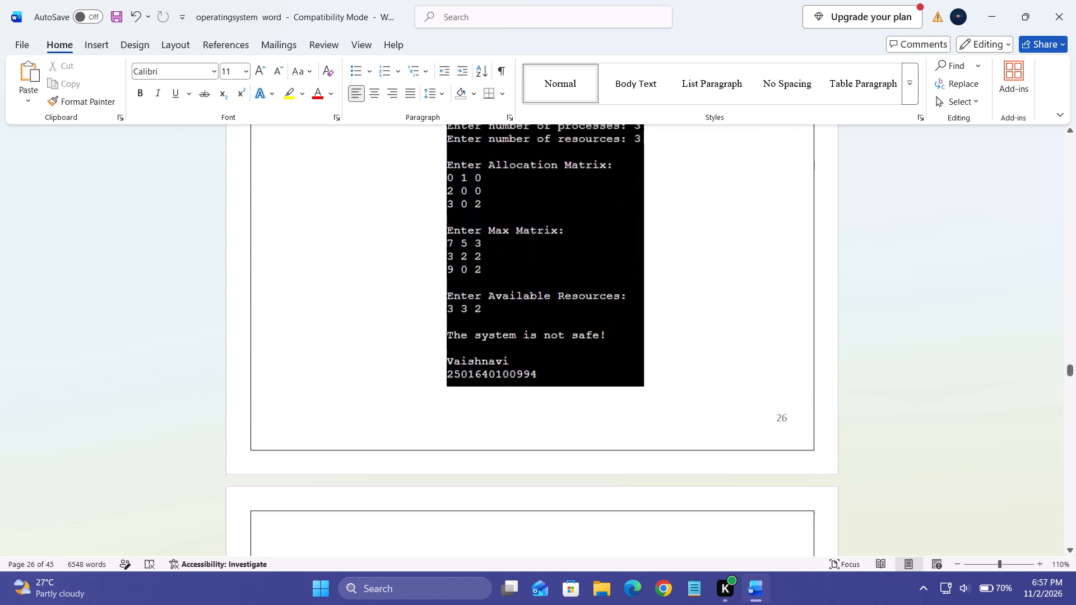
pyautogui.scroll(1, 683, 351)
pyautogui.click(499, 67)
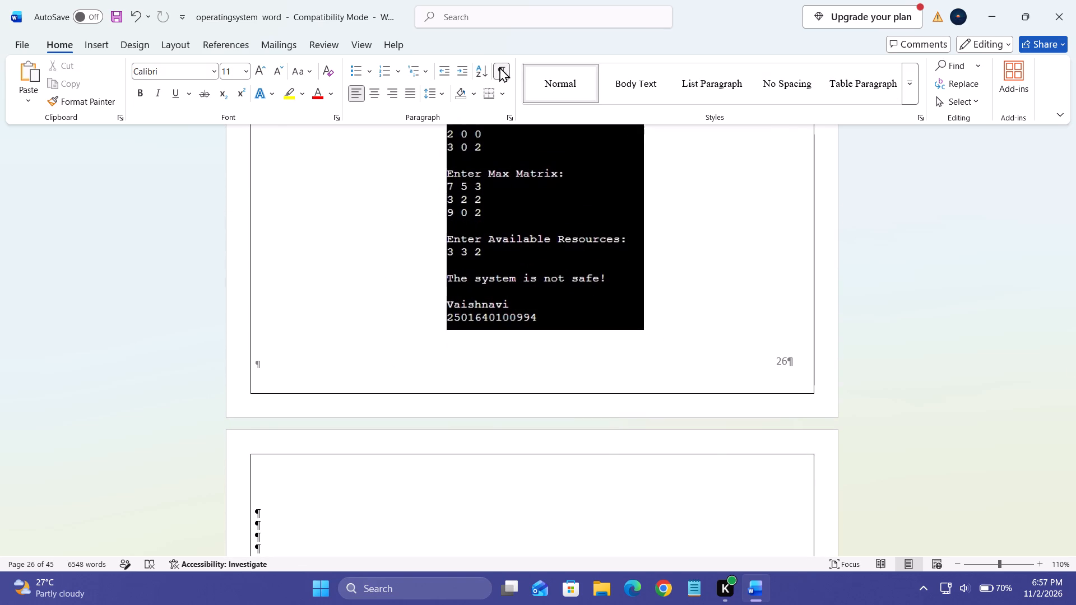
pyautogui.scroll(-1, 607, 450)
pyautogui.click(479, 417)
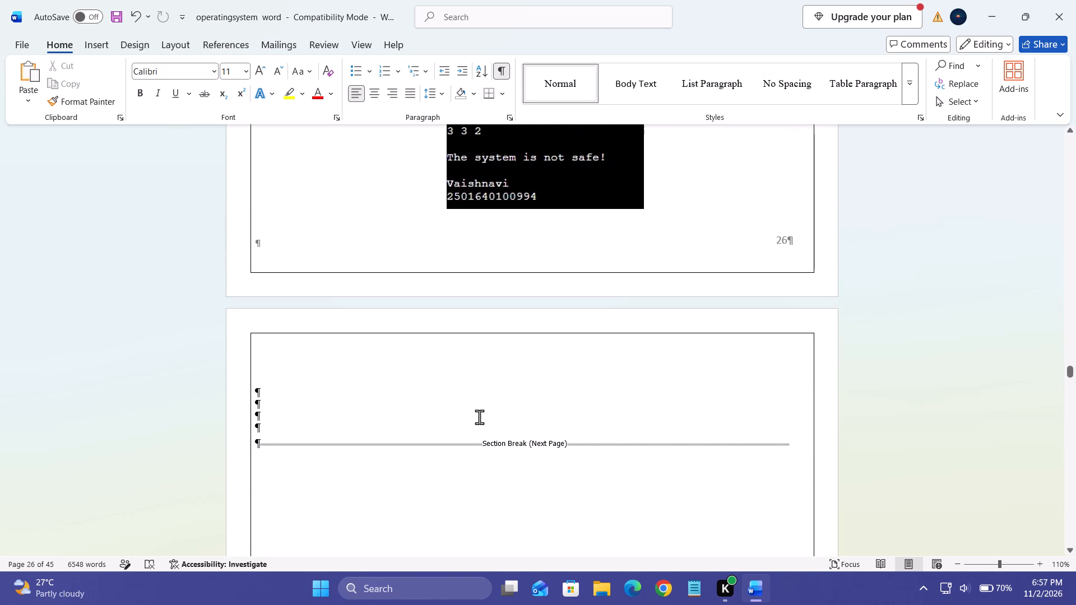
pyautogui.moveTo(479, 417); pyautogui.dragTo(291, 359)
pyautogui.press('Delete')
pyautogui.press('Delete')
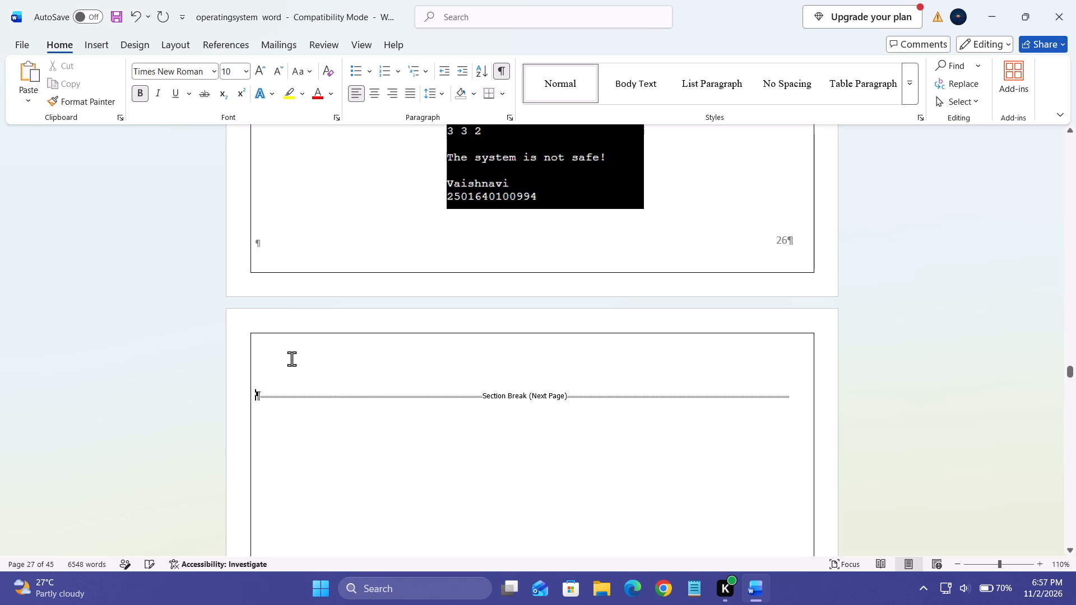
pyautogui.press('Delete')
pyautogui.press('Delete')
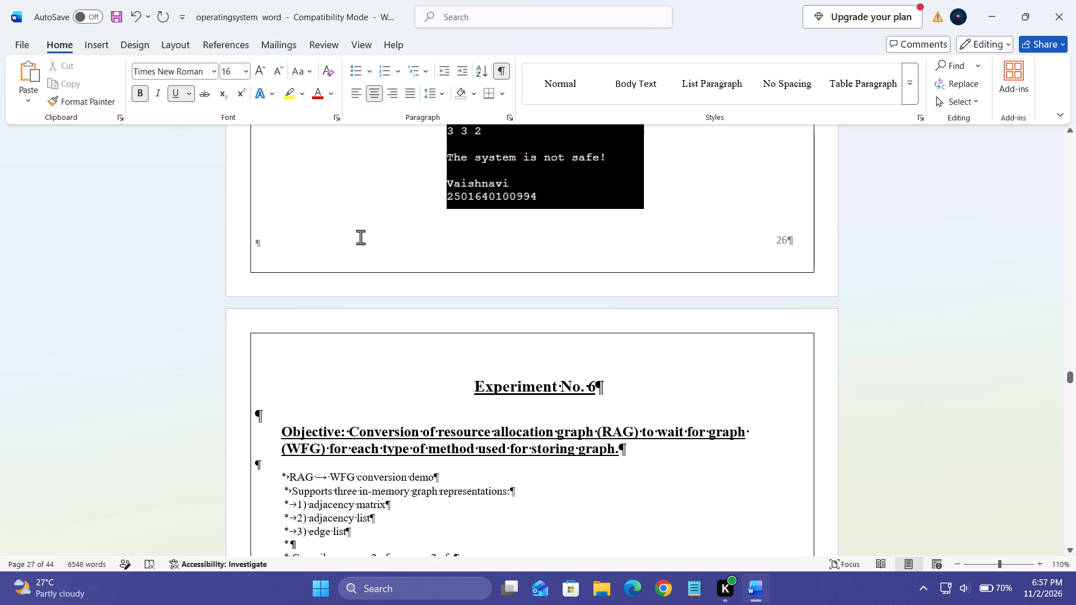
pyautogui.click(497, 70)
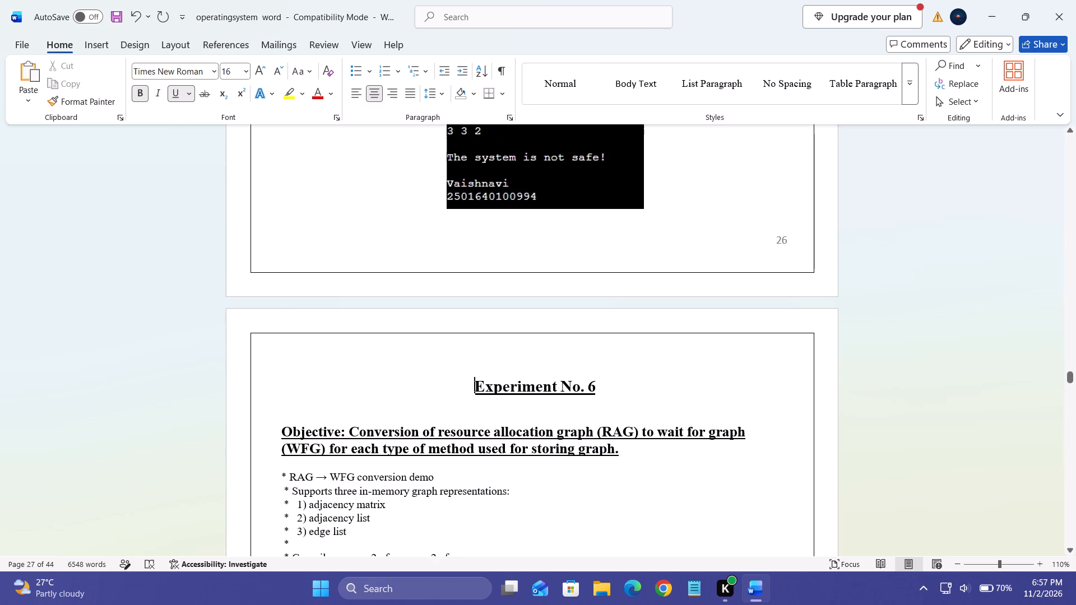
# Look through Experiment No. 6's program code and sample output to check their layout.
pyautogui.scroll(-2, 526, 372)
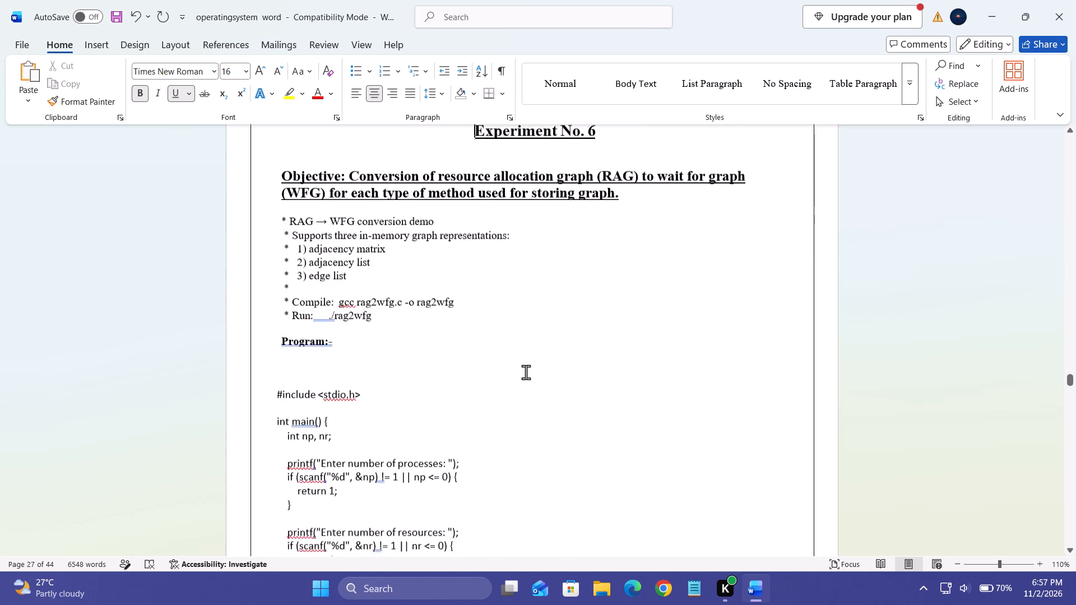
pyautogui.scroll(-5, 526, 372)
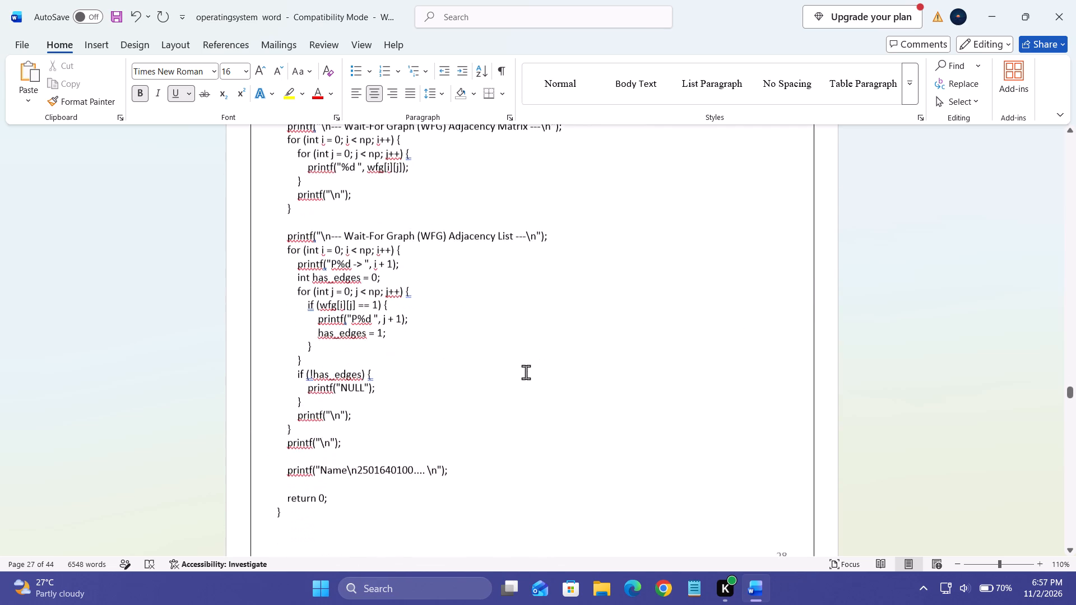
pyautogui.scroll(-3, 526, 372)
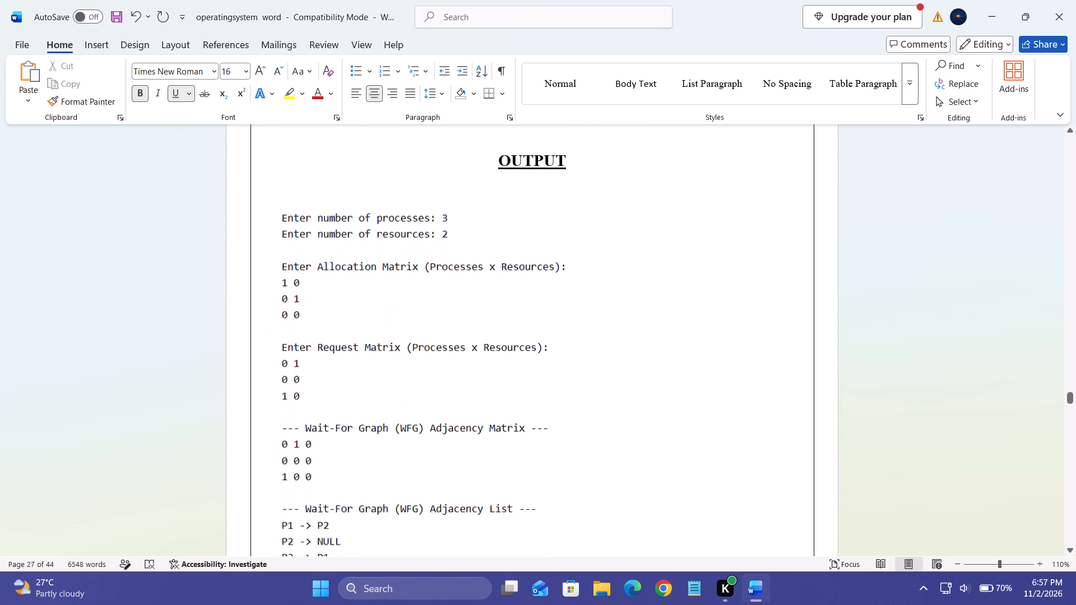
pyautogui.scroll(-2, 526, 372)
pyautogui.scroll(2, 526, 372)
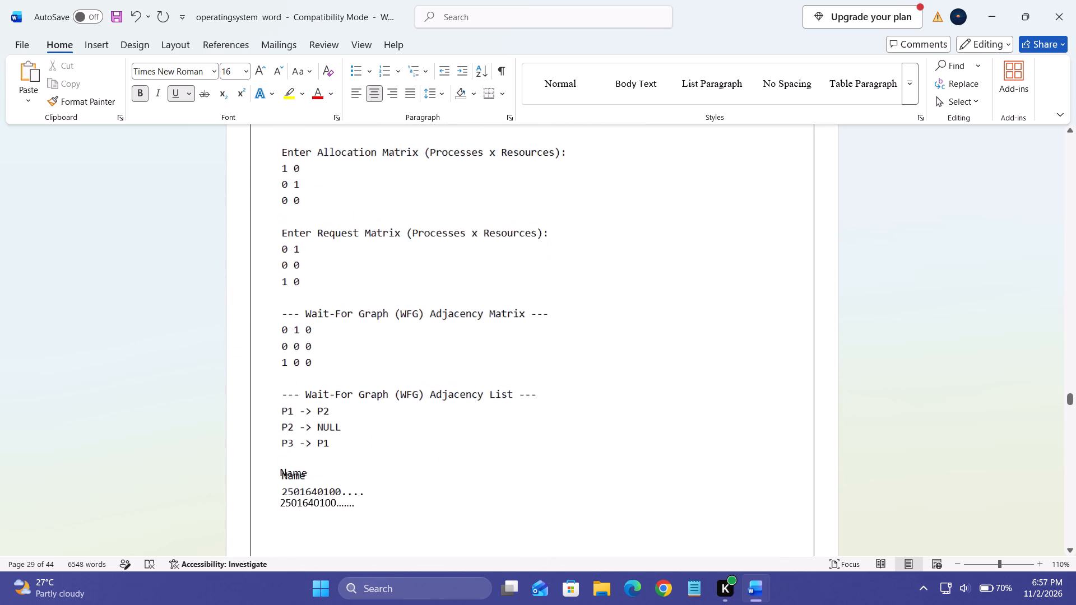
pyautogui.scroll(7, 526, 372)
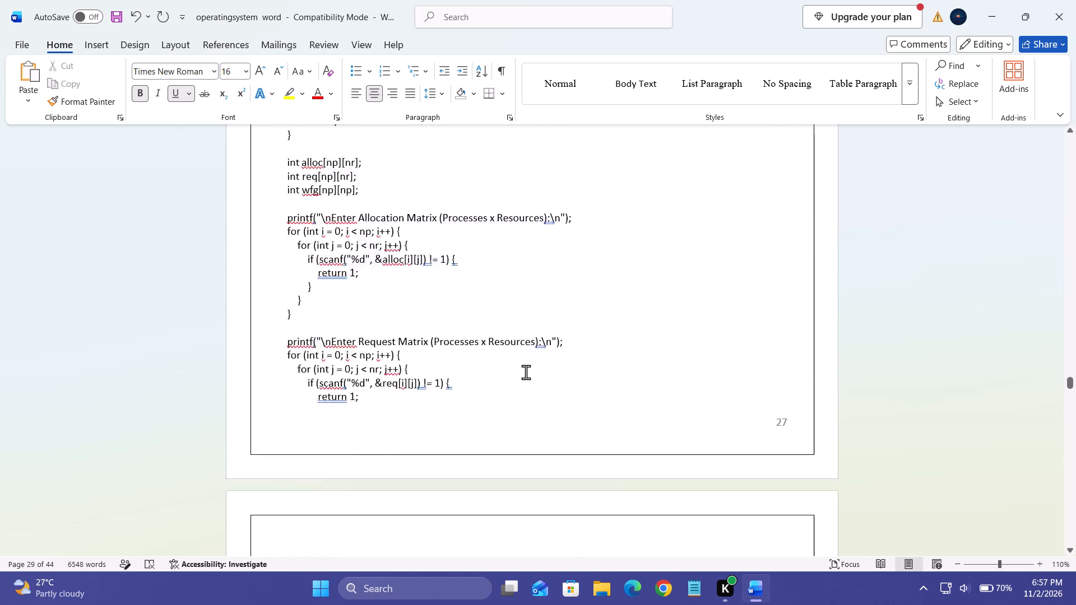
pyautogui.scroll(2, 526, 372)
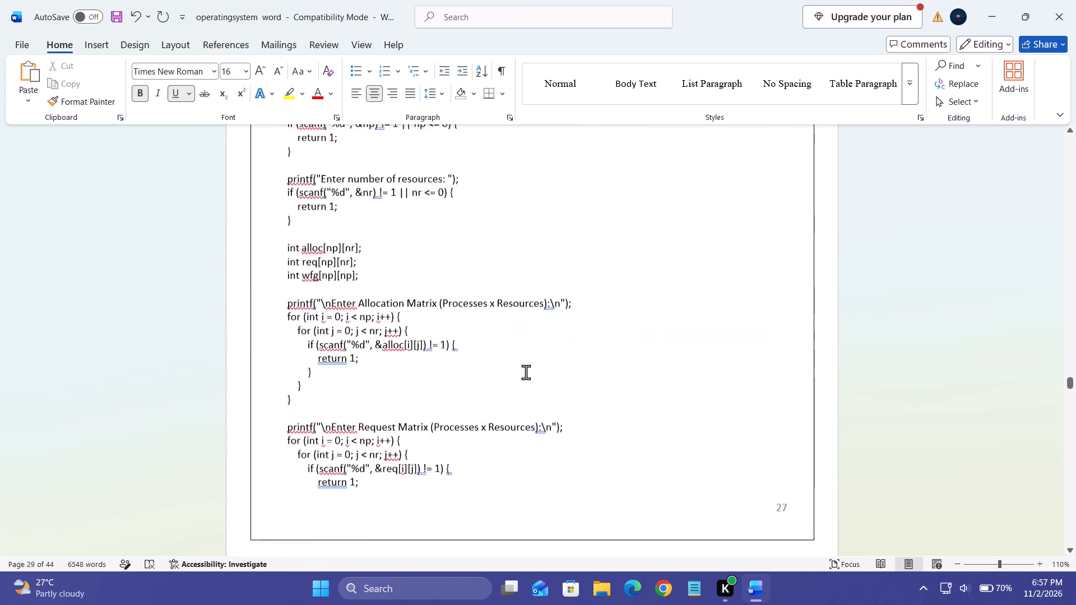
pyautogui.scroll(1, 526, 372)
pyautogui.scroll(-1, 526, 372)
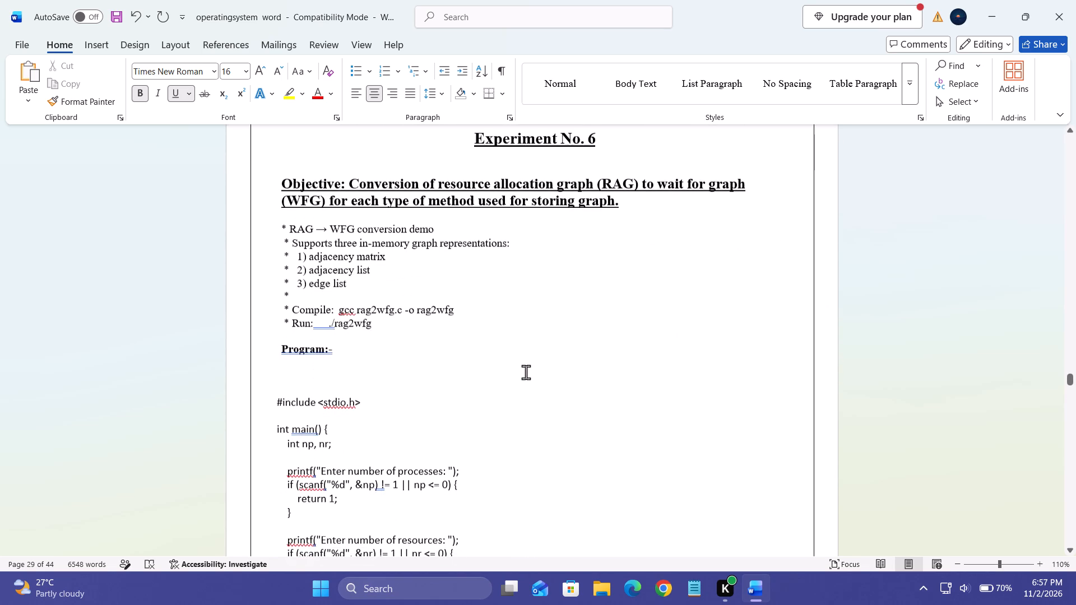
pyautogui.scroll(-1, 526, 372)
pyautogui.scroll(-1, 403, 350)
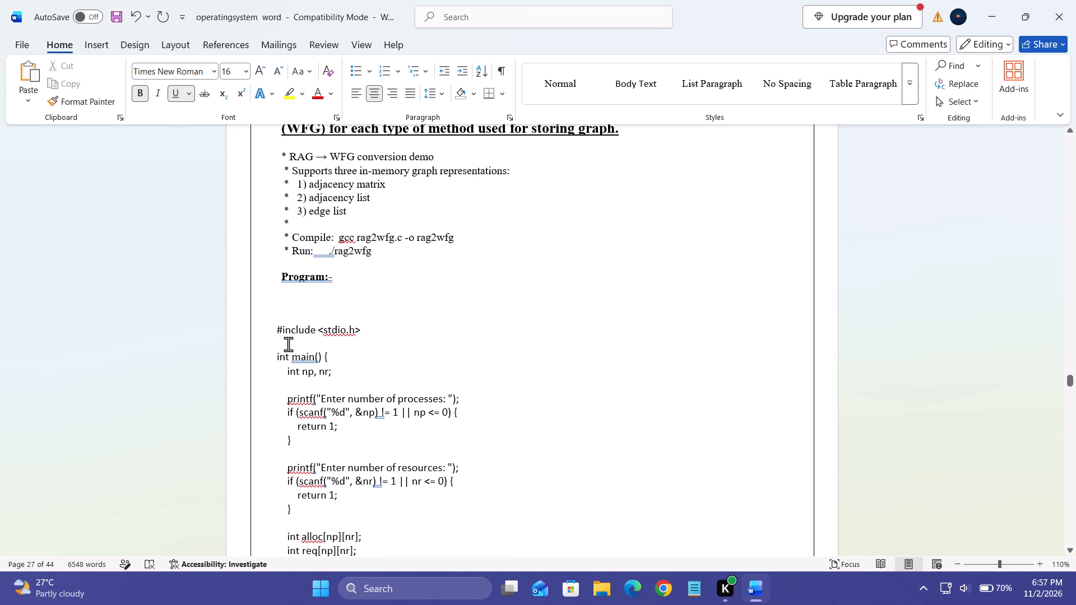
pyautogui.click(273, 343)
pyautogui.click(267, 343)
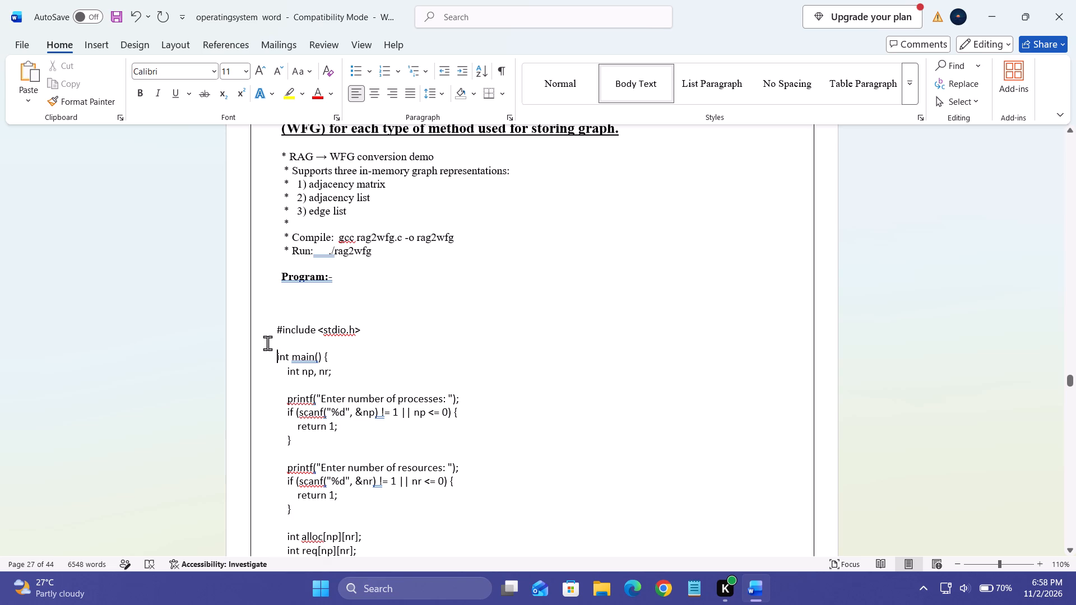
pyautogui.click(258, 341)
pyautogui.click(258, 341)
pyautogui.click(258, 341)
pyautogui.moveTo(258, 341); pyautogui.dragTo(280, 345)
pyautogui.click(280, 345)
# Set the line spacing of Experiment No. 6's program code, from the #include line through return 0;, to 1.0.
pyautogui.click(280, 327)
pyautogui.moveTo(283, 322); pyautogui.dragTo(443, 578)
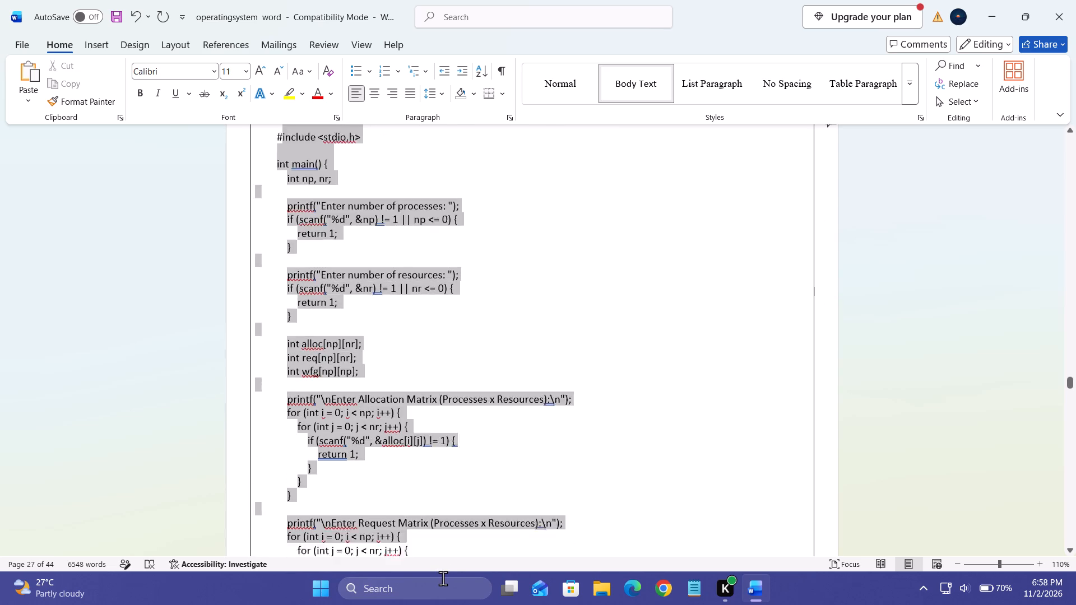
pyautogui.moveTo(443, 578); pyautogui.dragTo(440, 552)
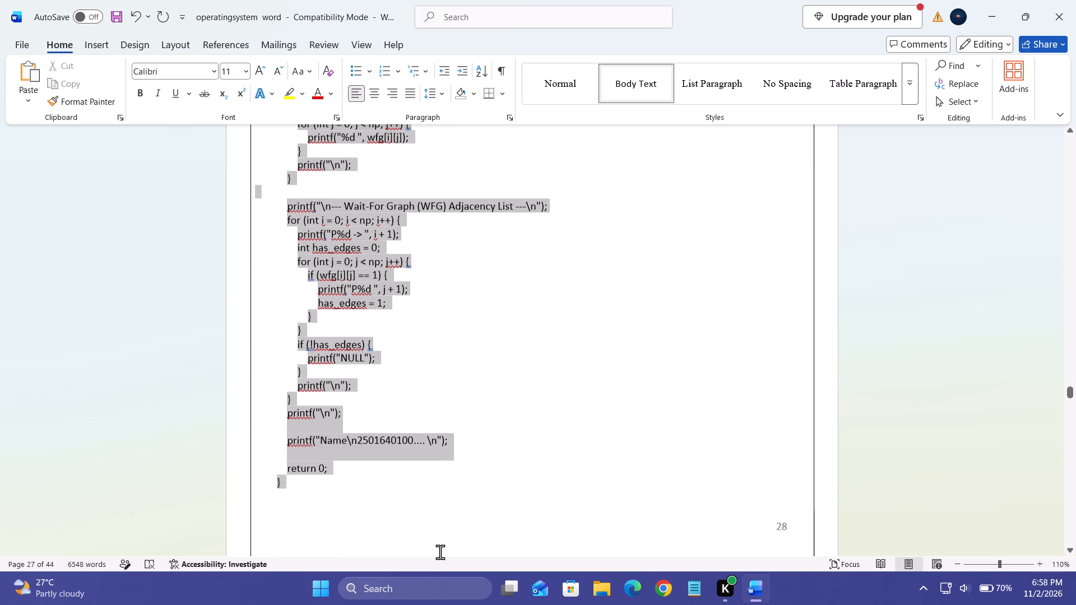
pyautogui.moveTo(440, 552); pyautogui.dragTo(359, 452)
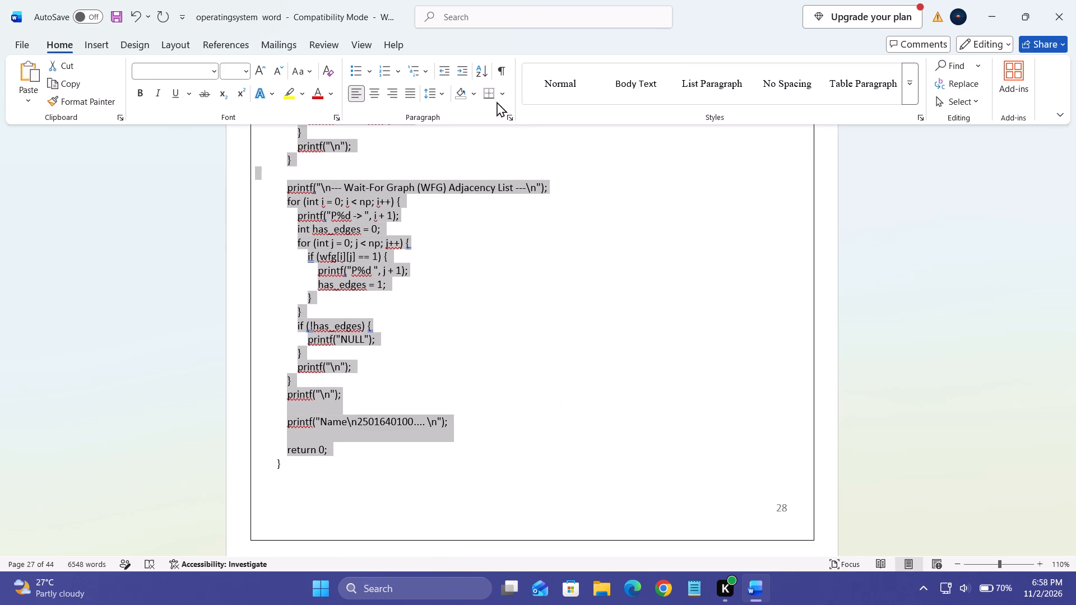
pyautogui.click(442, 93)
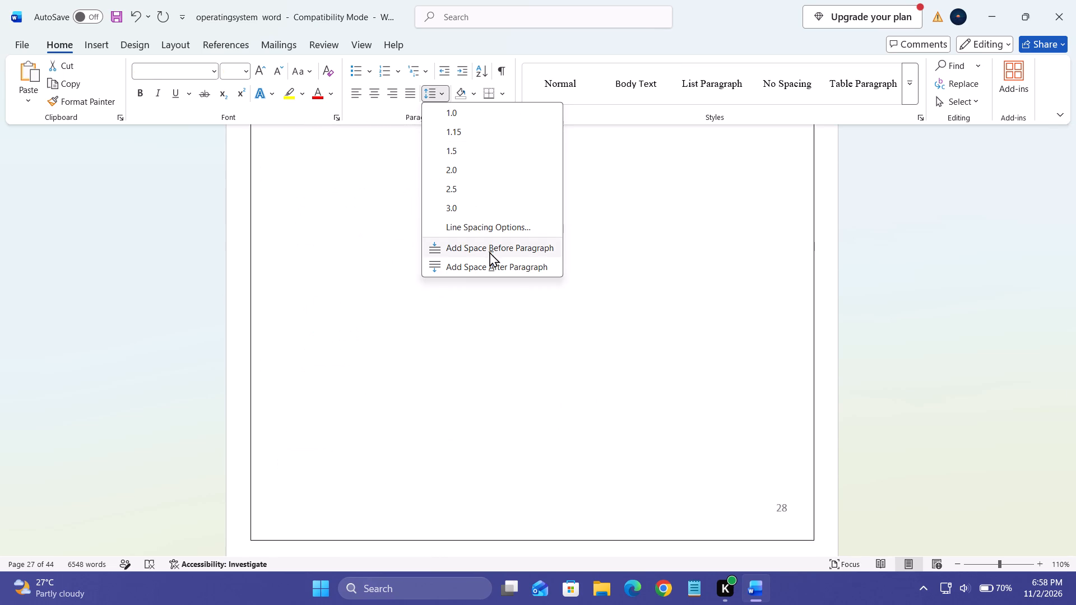
pyautogui.click(475, 115)
# Delete the blank lines above the number of processes prompt, the number of resources prompt and int alloc[np][nr]; in Experiment No. 6.
pyautogui.scroll(5, 422, 222)
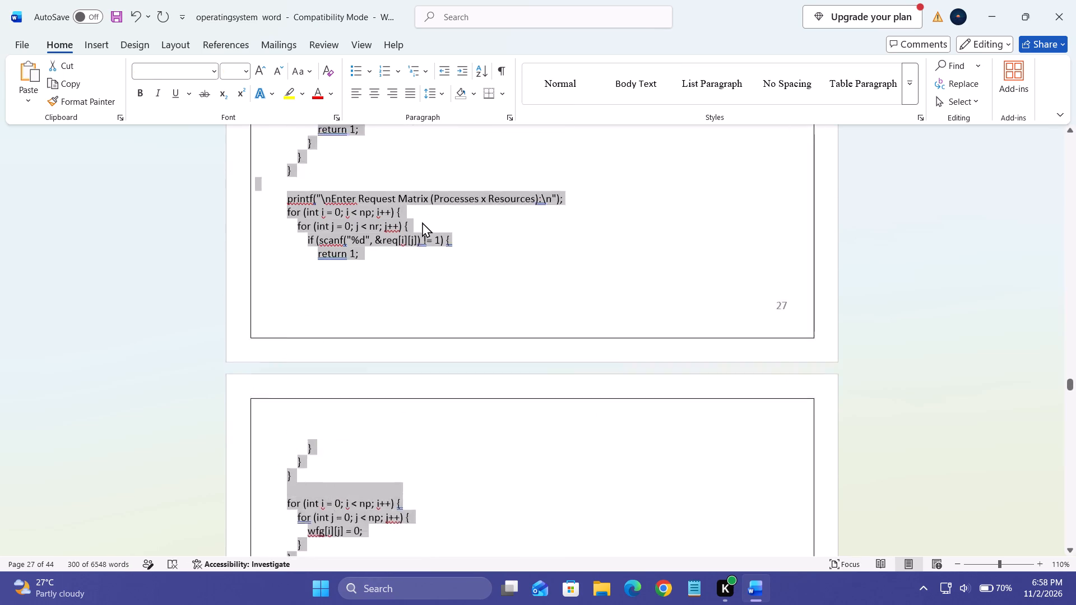
pyautogui.scroll(3, 422, 222)
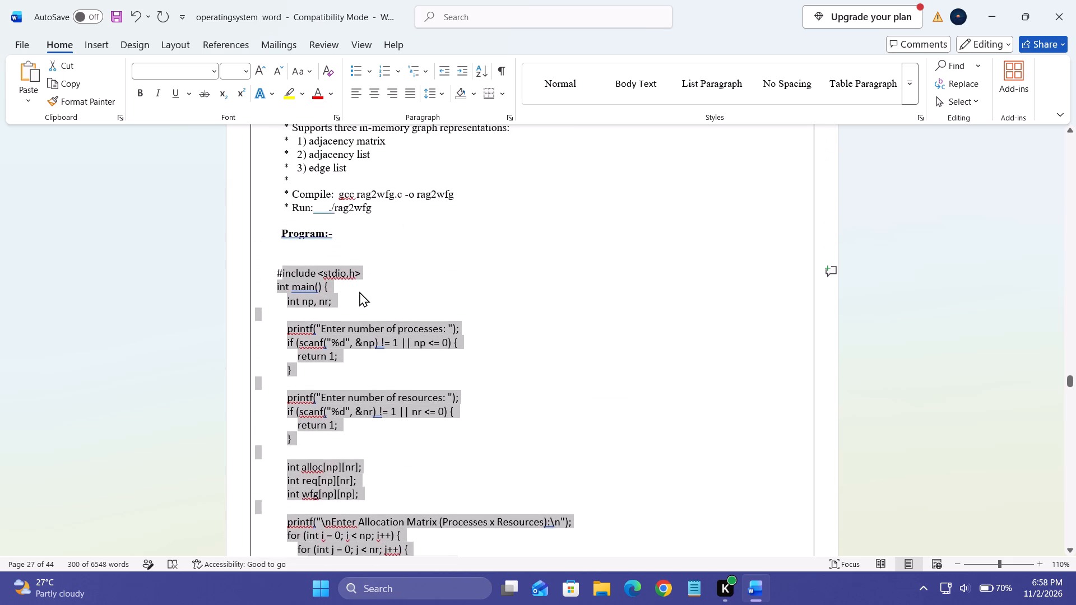
pyautogui.click(358, 296)
pyautogui.click(266, 309)
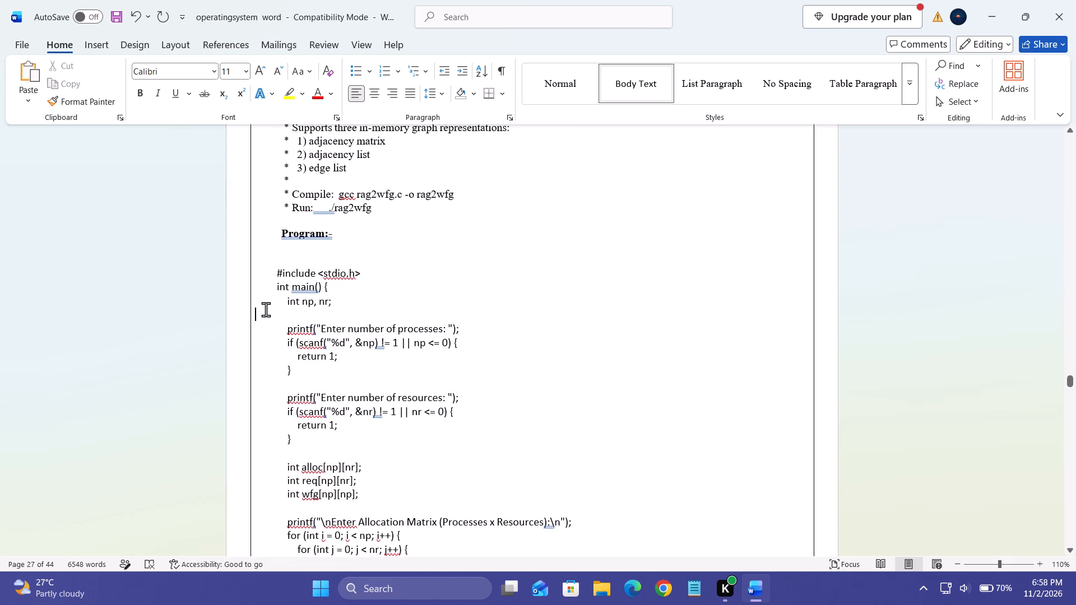
pyautogui.press('BackSpace')
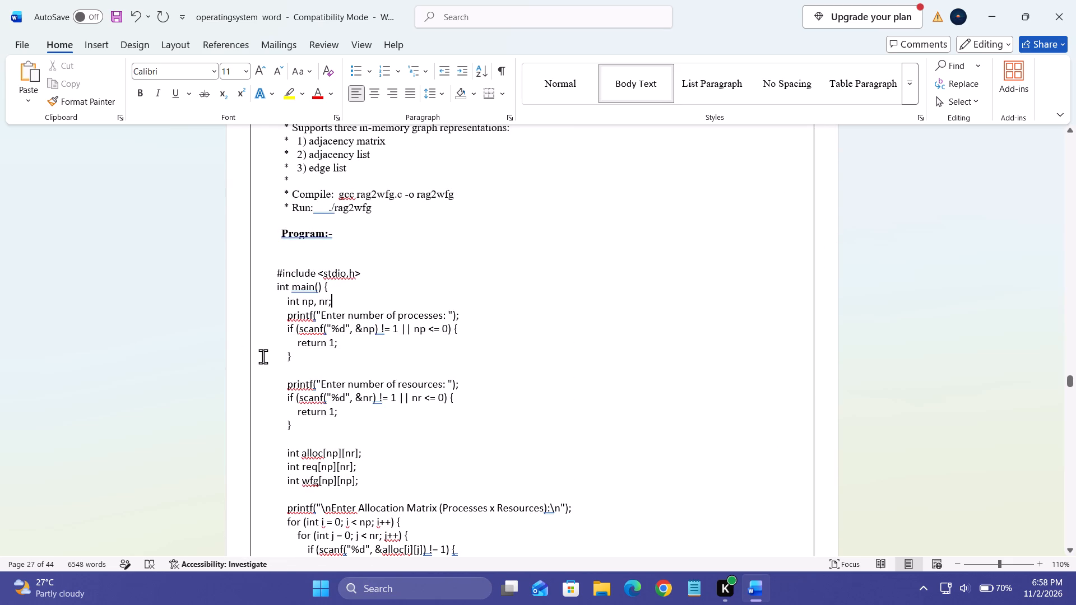
pyautogui.click(270, 371)
pyautogui.press('BackSpace')
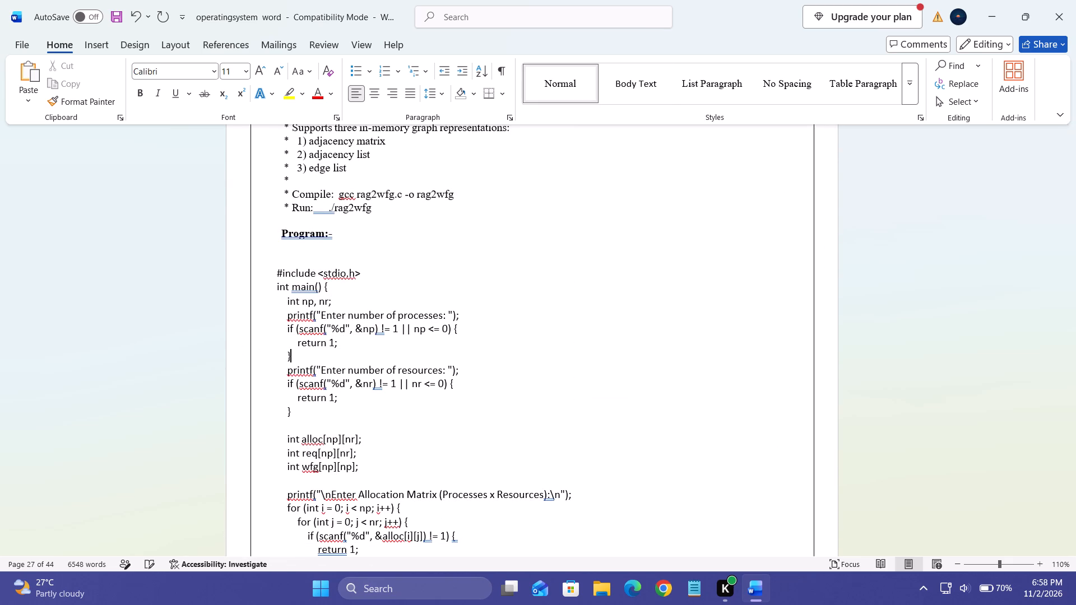
pyautogui.click(263, 430)
pyautogui.press('BackSpace')
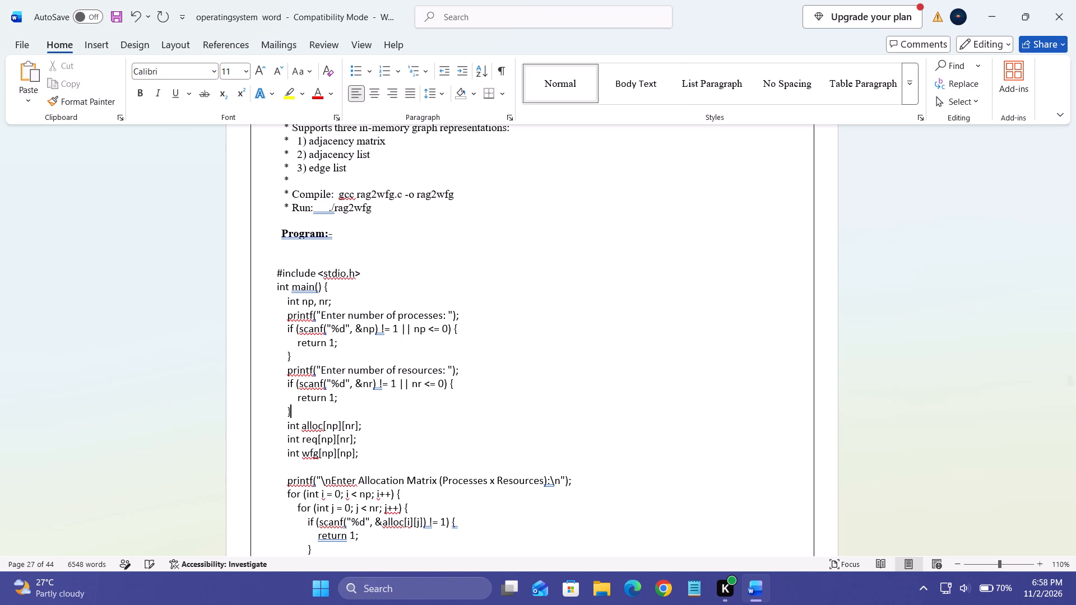
# Delete the blank line between int wfg[np][np]; and the Enter Allocation Matrix printf line.
pyautogui.scroll(-1, 263, 430)
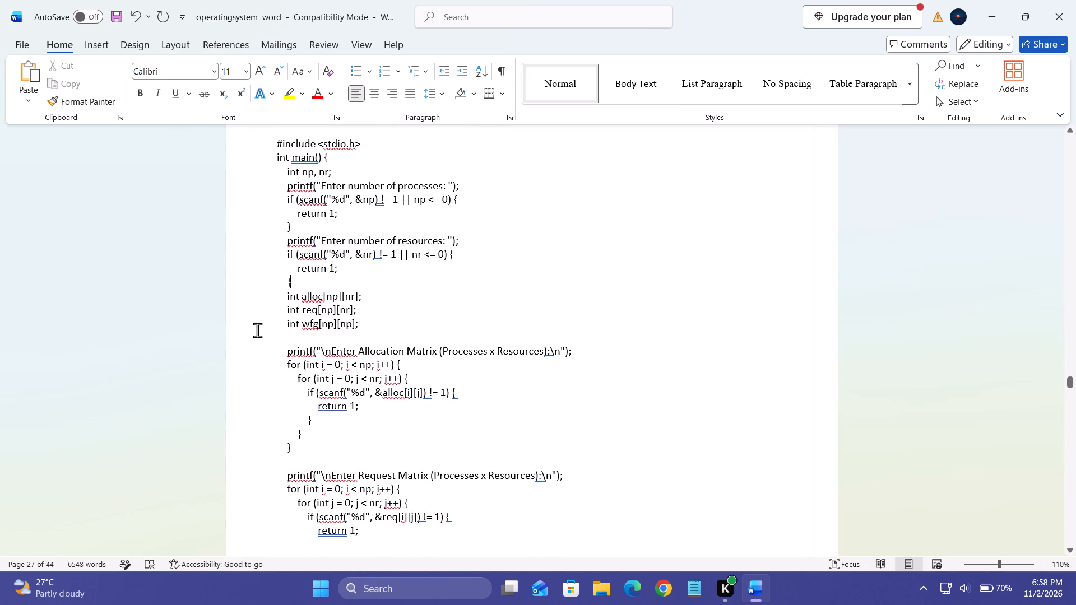
pyautogui.click(260, 336)
pyautogui.press('BackSpace')
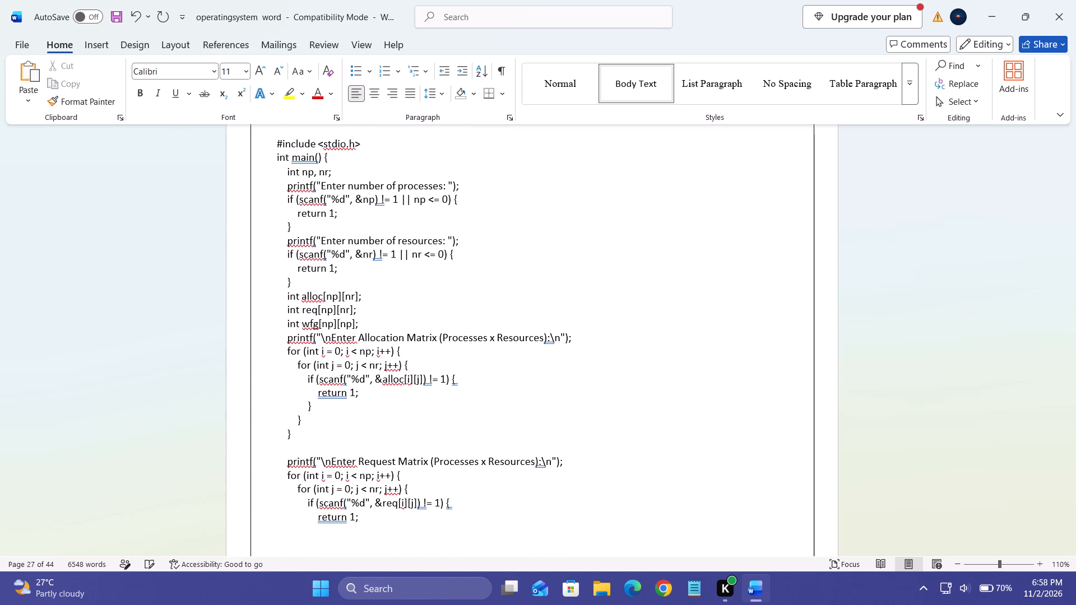
pyautogui.scroll(-1, 260, 336)
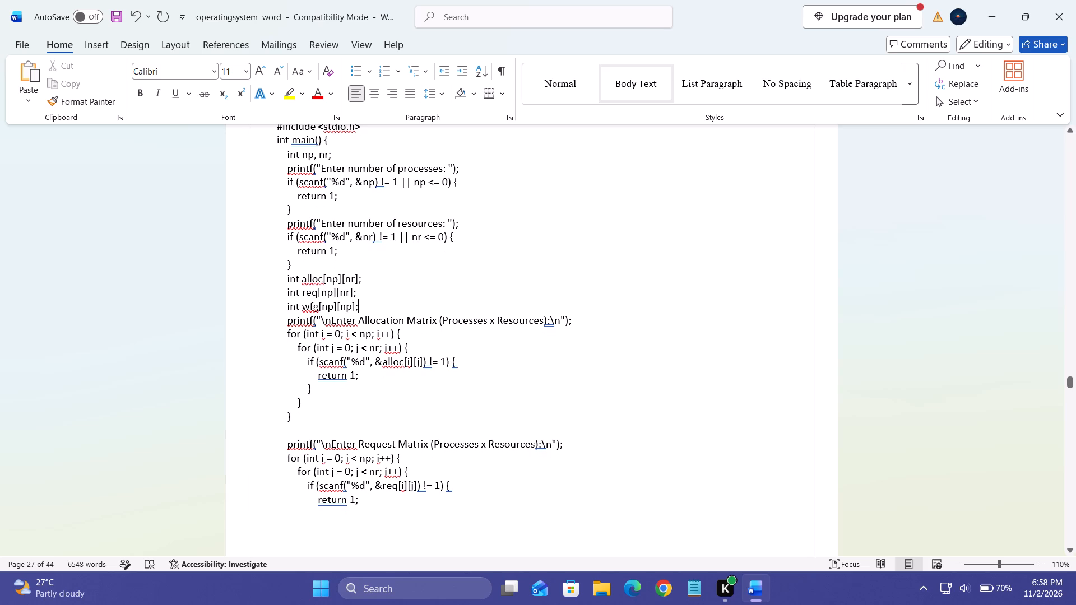
pyautogui.scroll(-1, 260, 336)
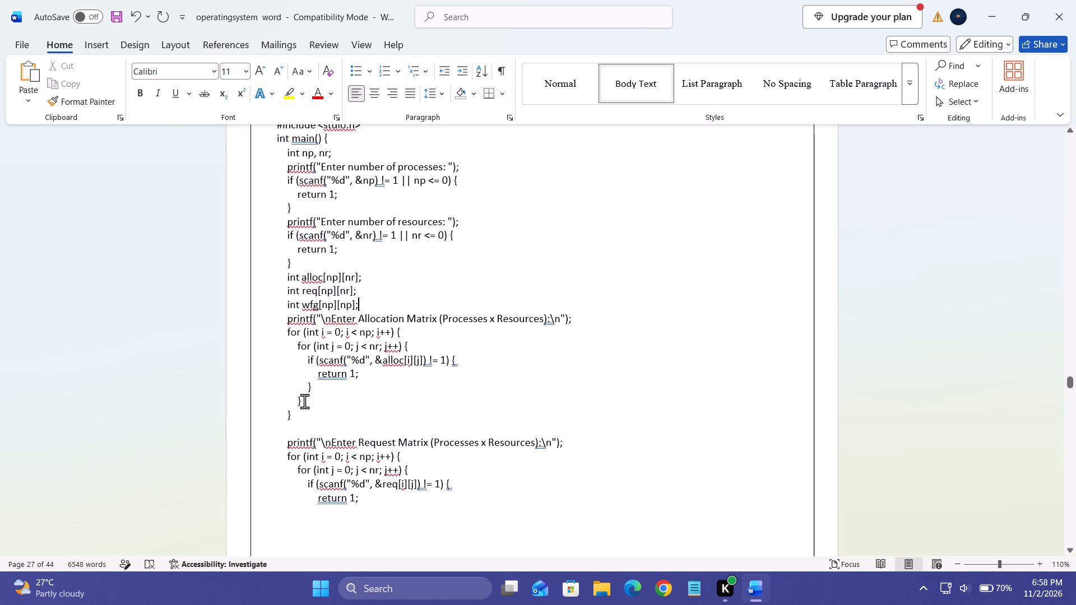
pyautogui.hotkey('ctrl', 'z')
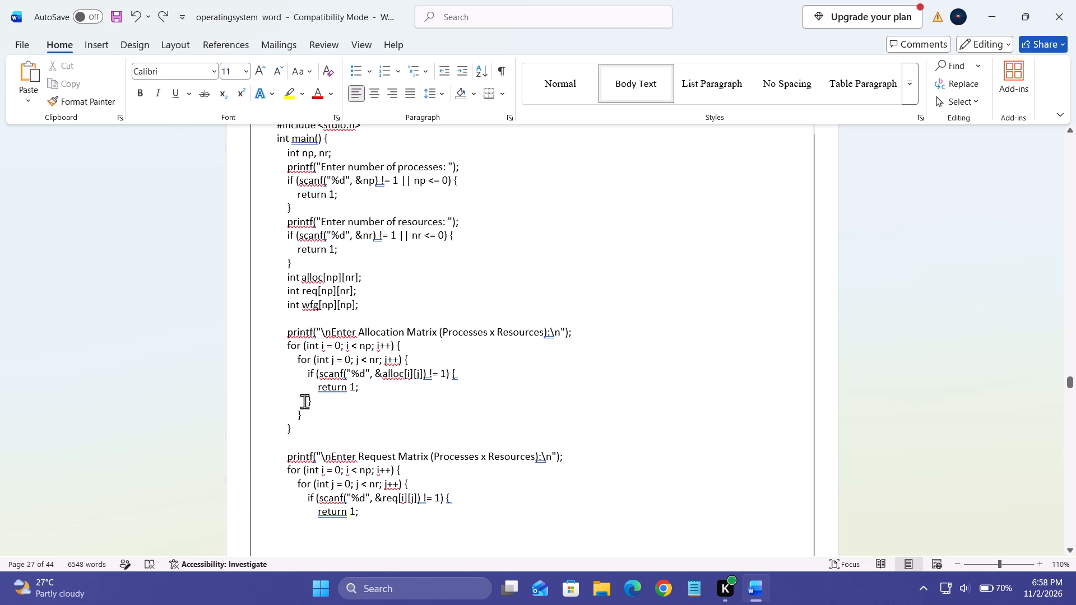
pyautogui.press('BackSpace')
# Delete the blank lines above the Enter Request Matrix printf and above the for loop following the wfg[i][j] = 0; block.
pyautogui.click(269, 436)
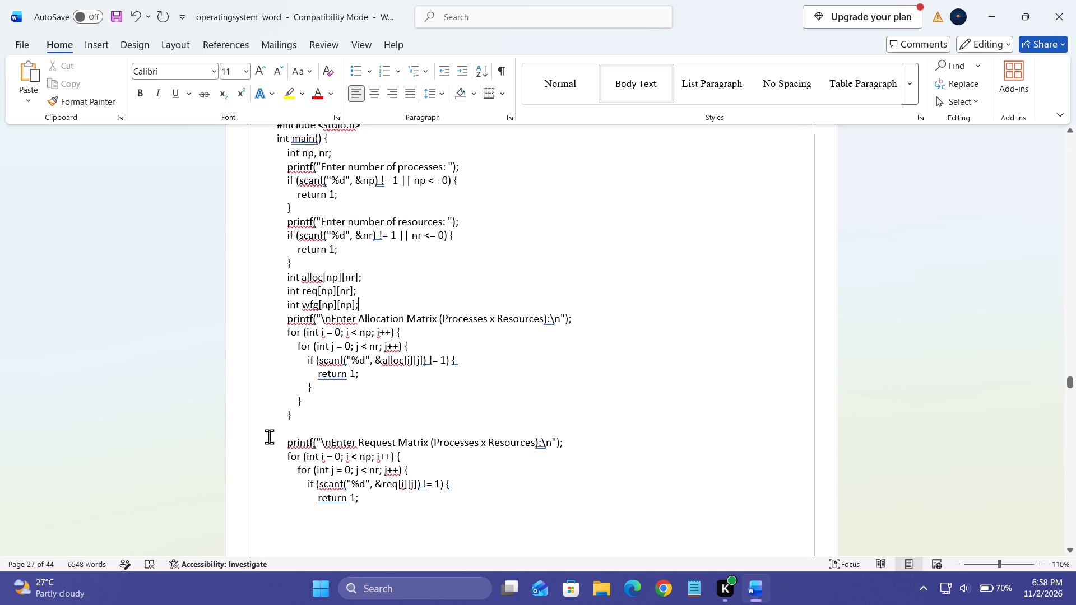
pyautogui.click(261, 431)
pyautogui.press('BackSpace')
pyautogui.scroll(-2, 261, 431)
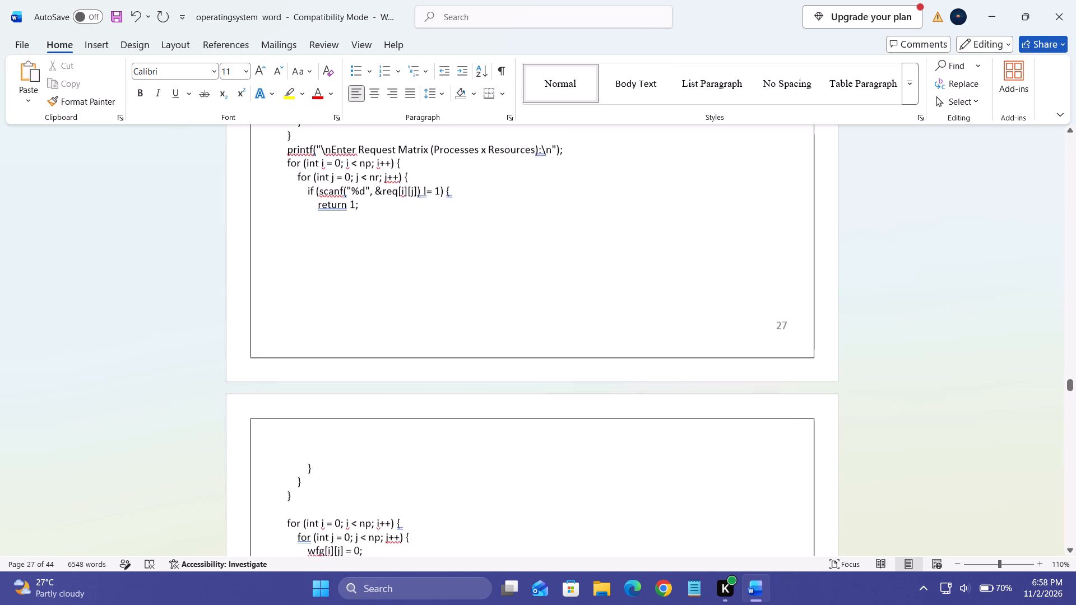
pyautogui.scroll(-1, 261, 431)
pyautogui.click(263, 487)
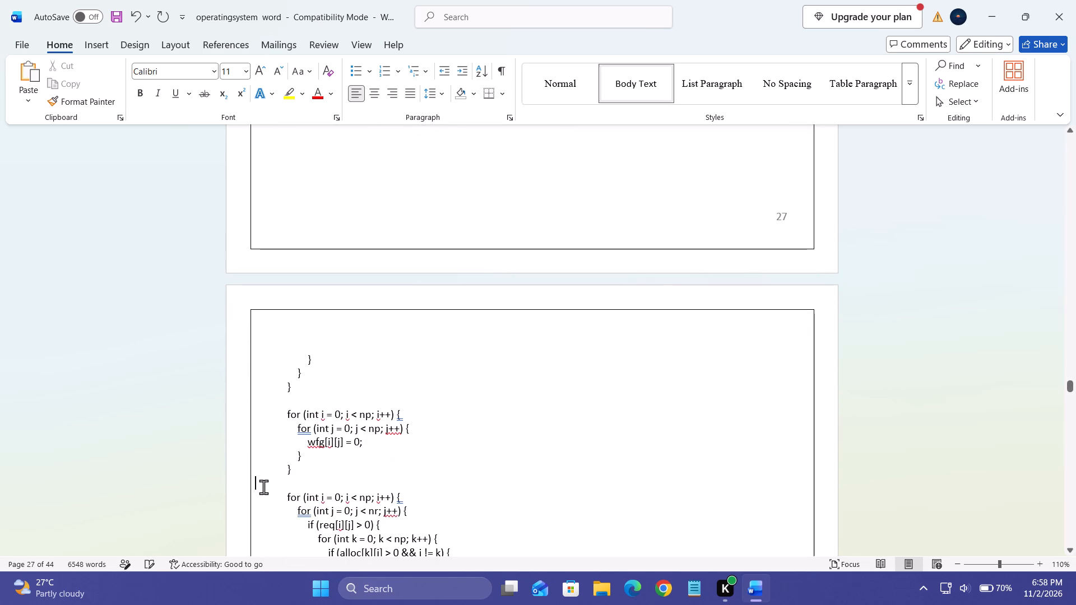
pyautogui.press('BackSpace')
# Delete the blank lines above the Wait-For Graph Adjacency Matrix and Adjacency List printf lines in Experiment No. 6.
pyautogui.scroll(-1, 263, 487)
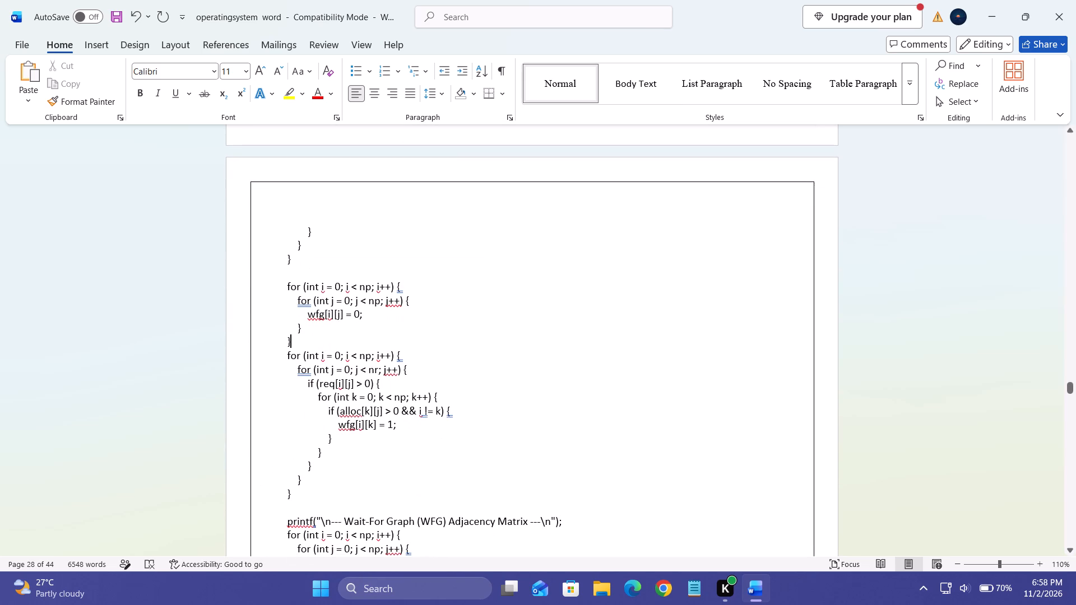
pyautogui.click(258, 508)
pyautogui.press('BackSpace')
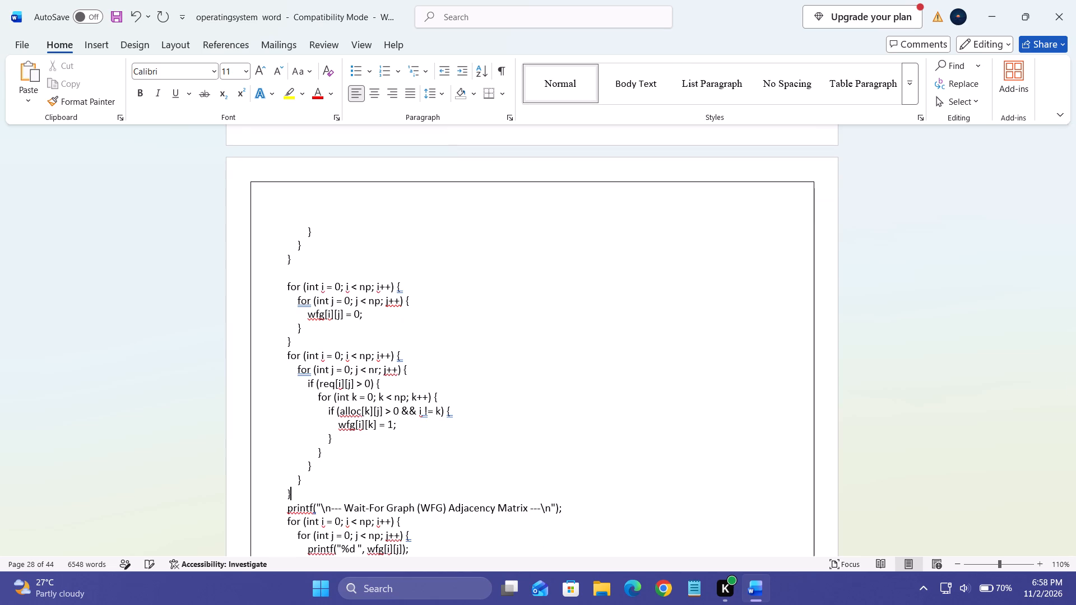
pyautogui.scroll(-2, 258, 508)
pyautogui.click(259, 383)
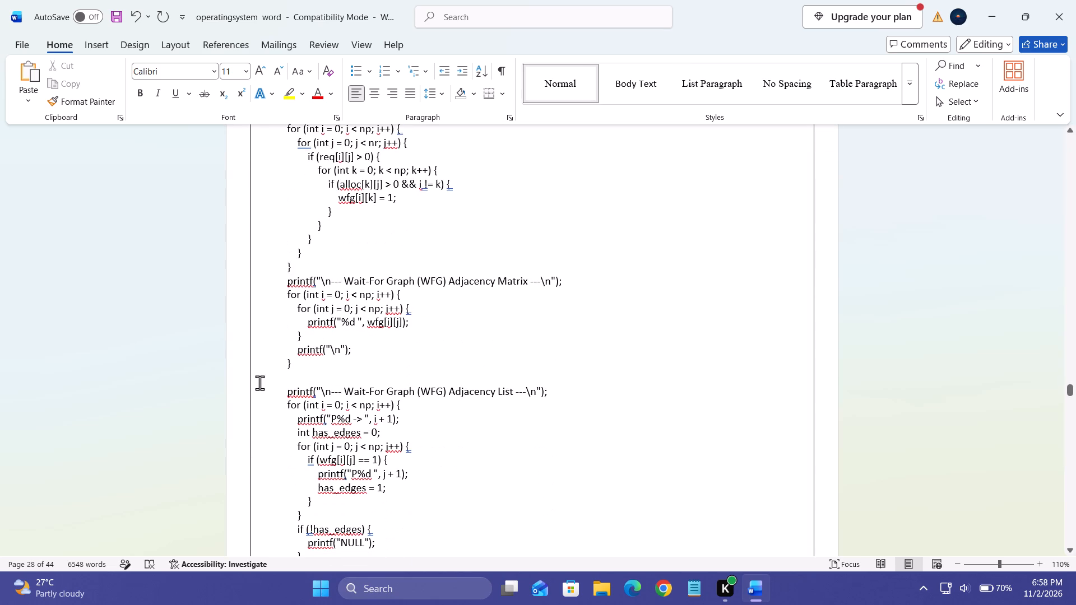
pyautogui.press('BackSpace')
# Delete one blank line between the Program heading and the #include line of Experiment No. 6.
pyautogui.scroll(-1, 259, 383)
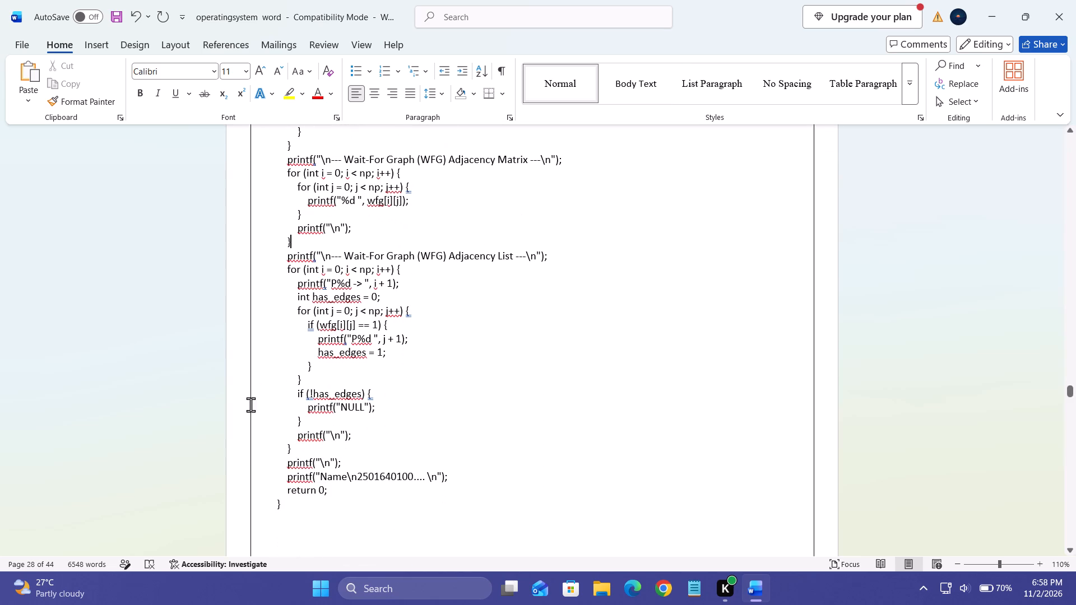
pyautogui.scroll(-1, 259, 468)
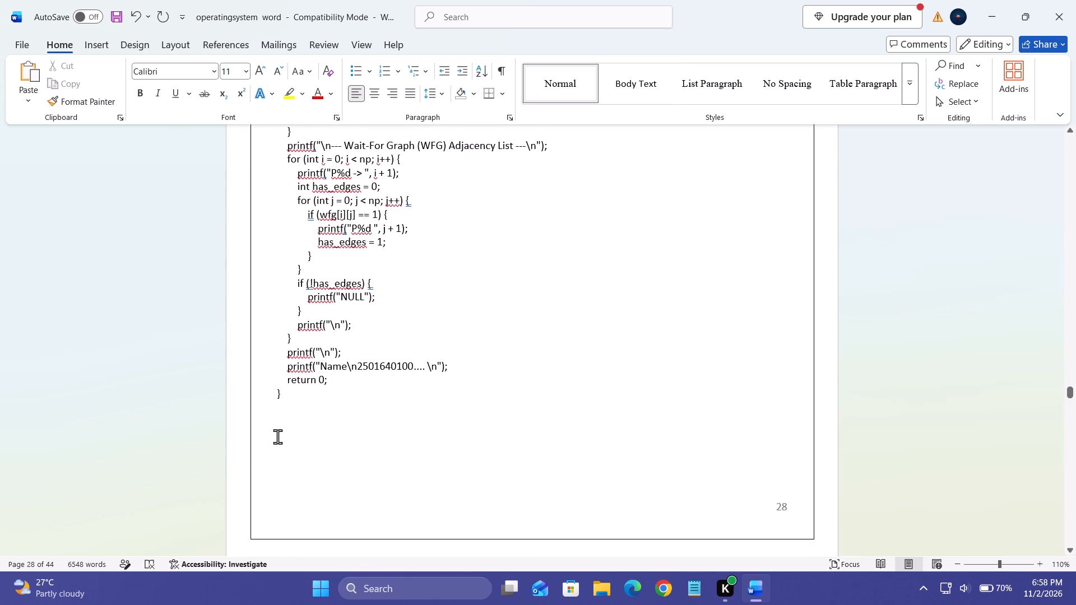
pyautogui.scroll(4, 378, 319)
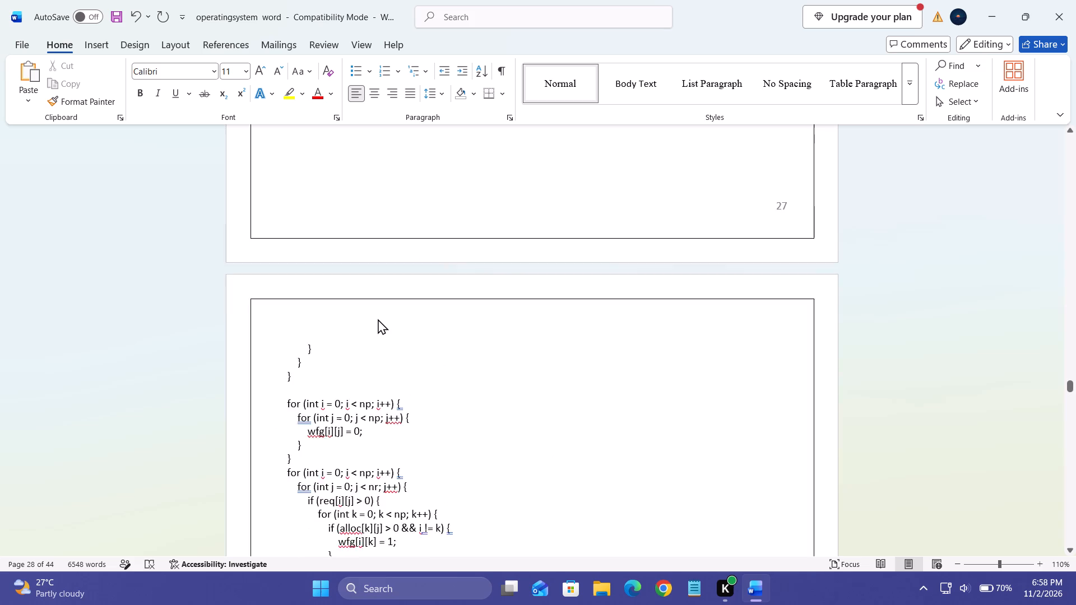
pyautogui.scroll(4, 378, 319)
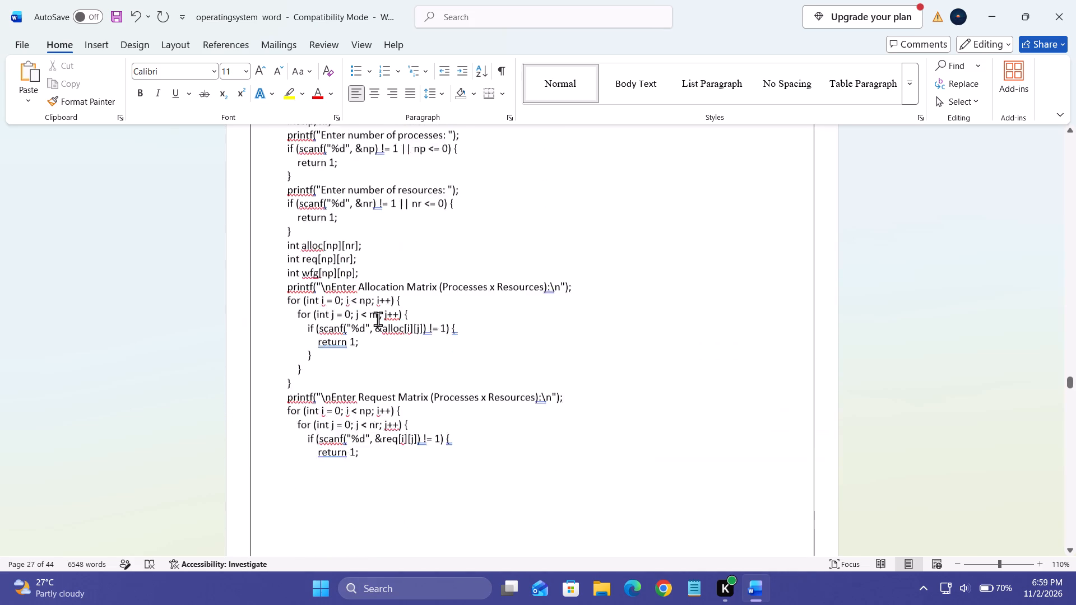
pyautogui.scroll(2, 378, 319)
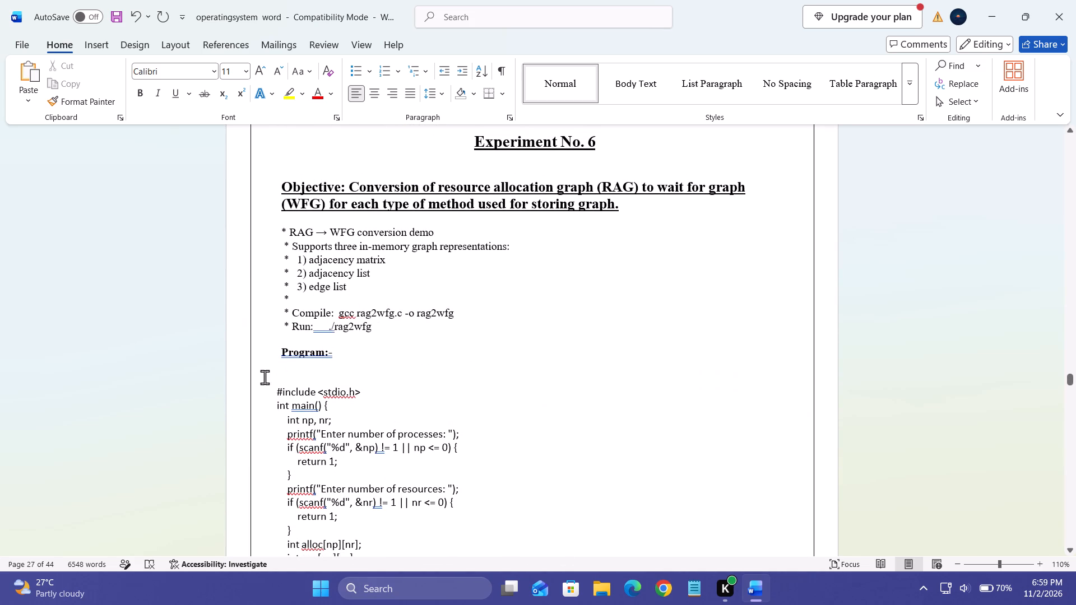
pyautogui.click(265, 377)
pyautogui.press('BackSpace')
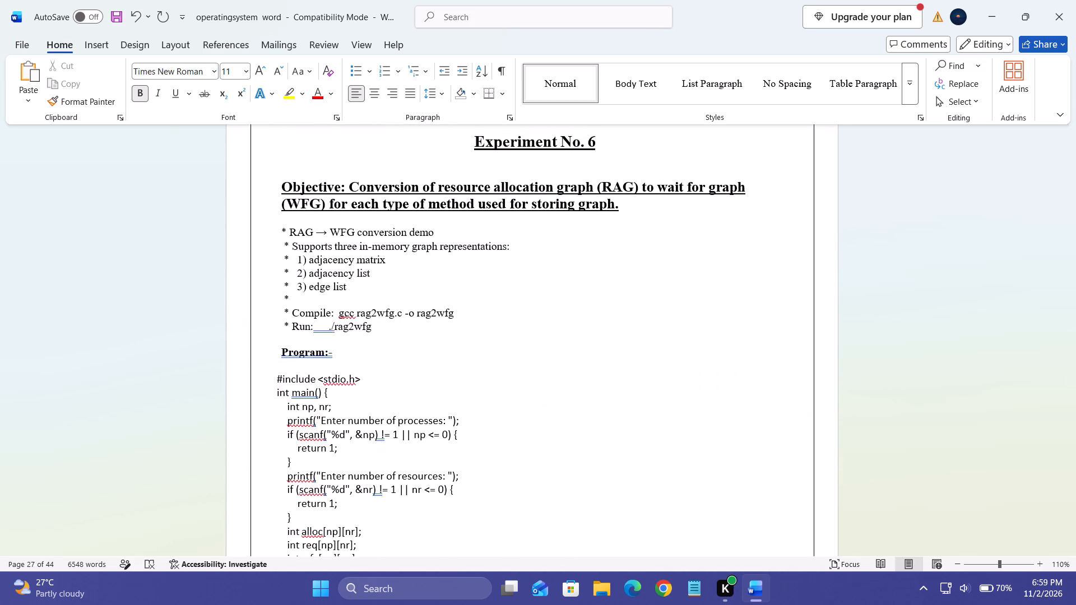
# Remove the empty asterisk line between "3) edge list" and the Compile line in Experiment No. 6's description.
pyautogui.click(293, 299)
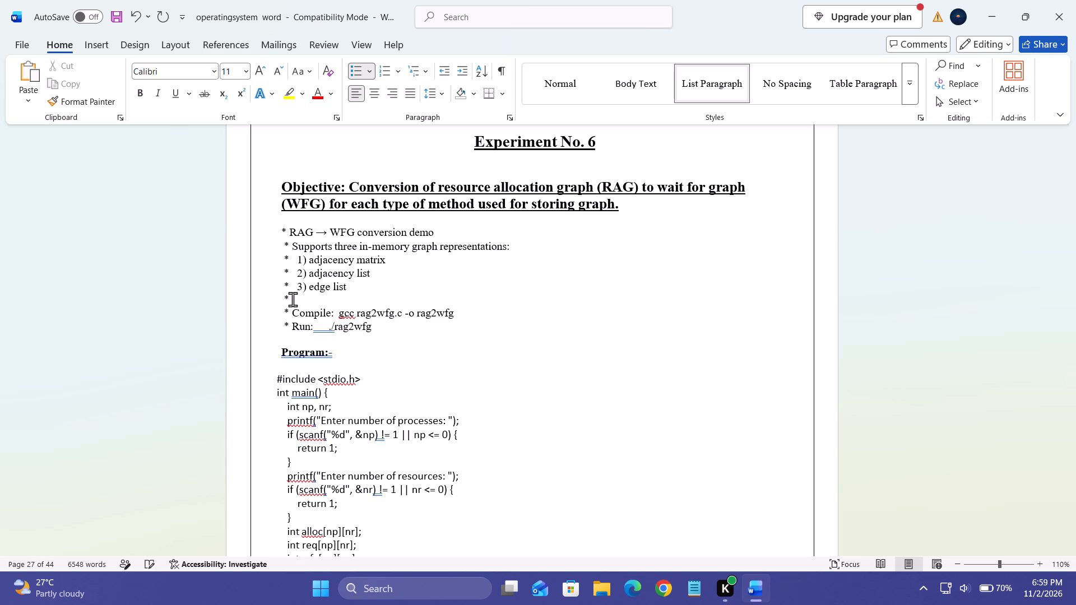
pyautogui.press('BackSpace')
pyautogui.press('BackSpace')
pyautogui.press('BackSpace')
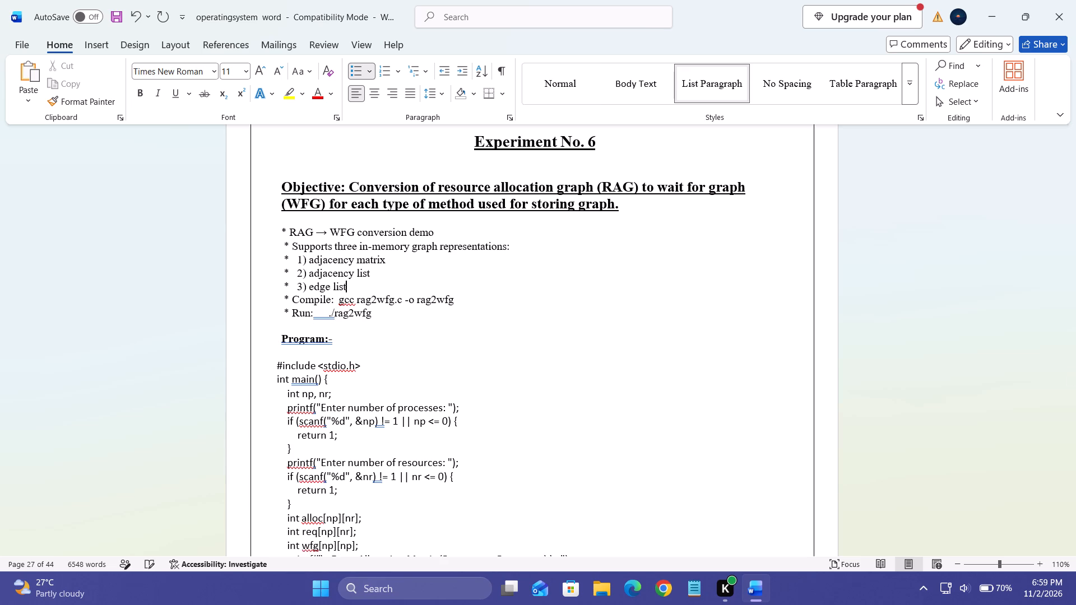
# Add three closing braces on separate lines below the last return 1; on page 27, after the request matrix scanf.
pyautogui.scroll(1, 284, 371)
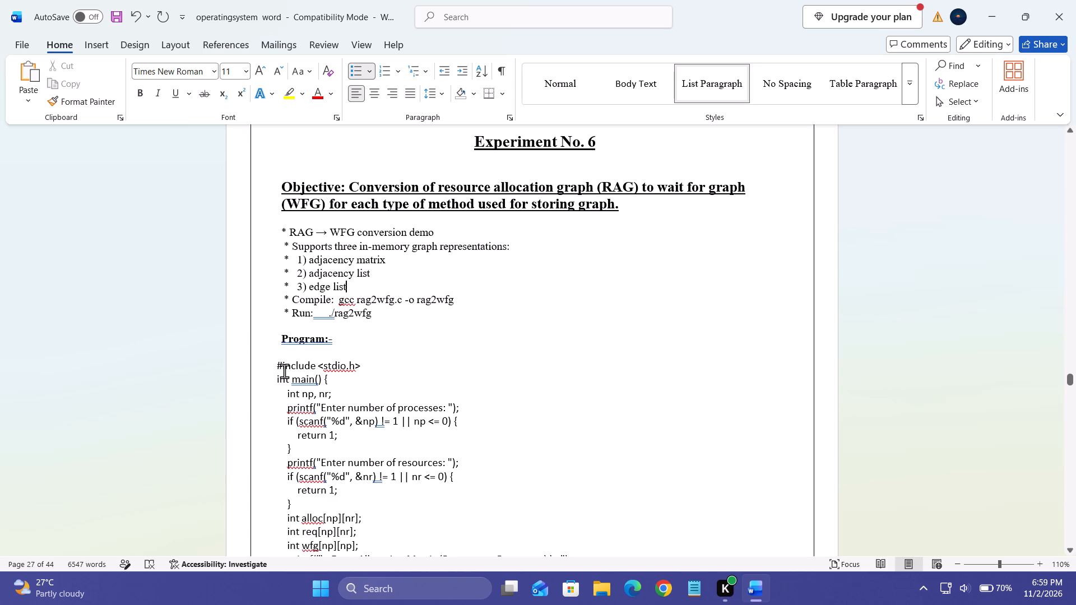
pyautogui.scroll(1, 284, 371)
pyautogui.scroll(-1, 367, 300)
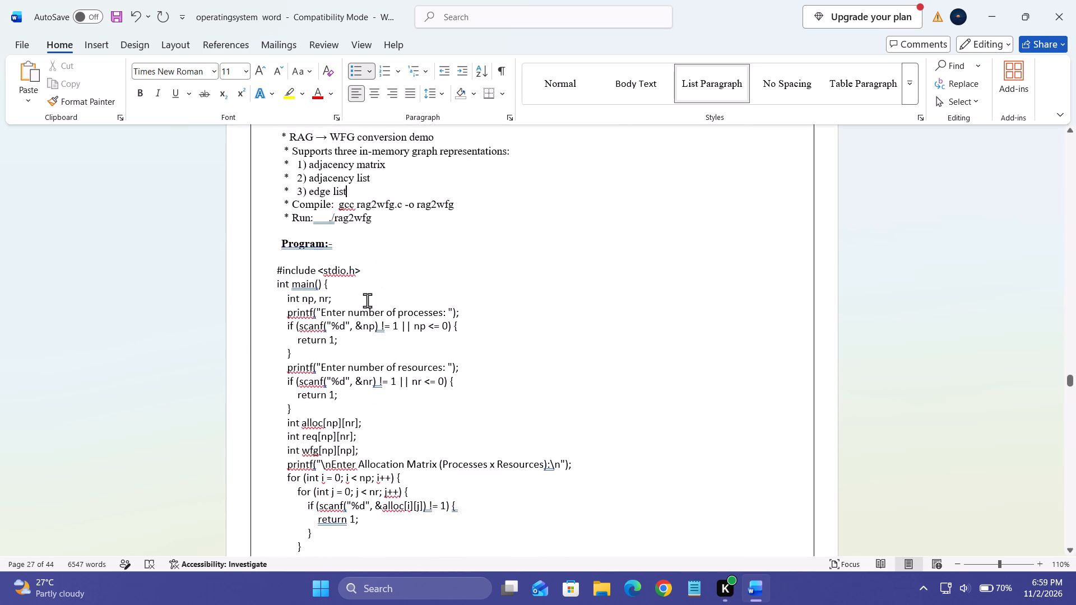
pyautogui.scroll(-3, 367, 300)
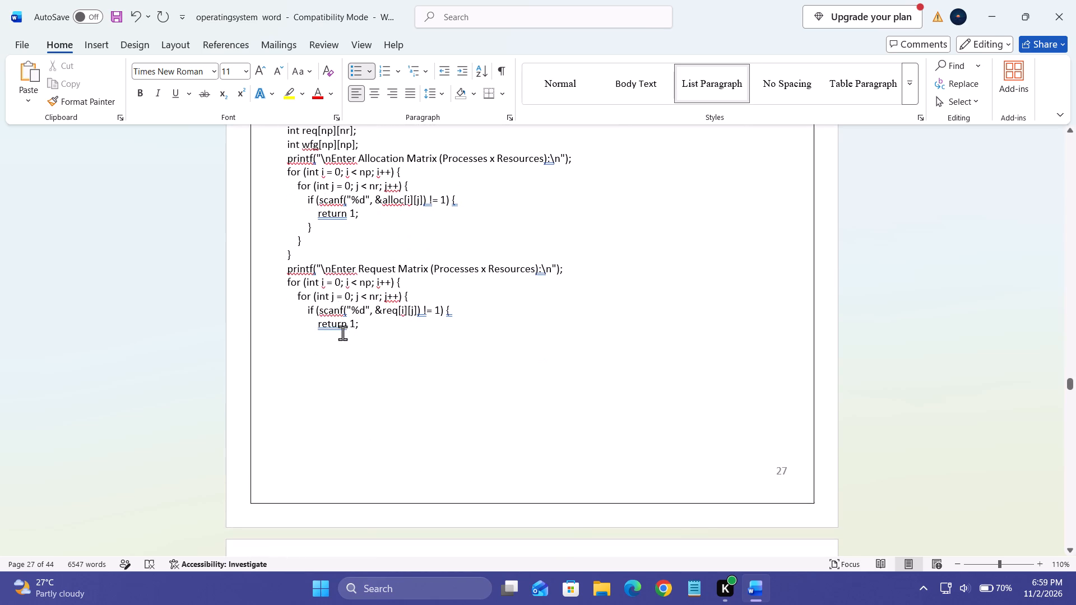
pyautogui.scroll(1, 342, 333)
pyautogui.scroll(-1, 342, 333)
pyautogui.scroll(1, 342, 333)
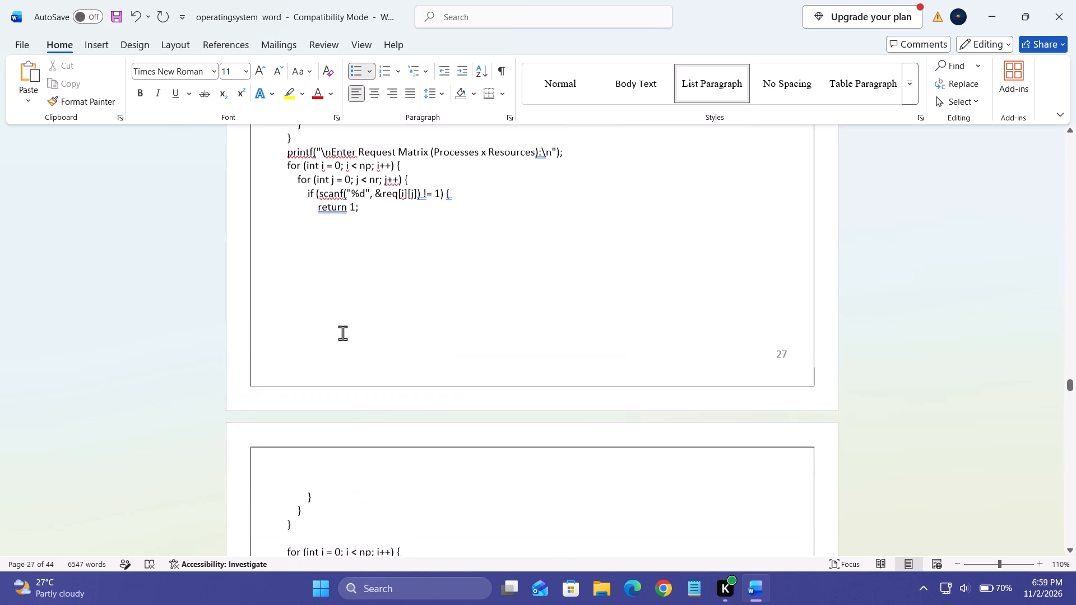
pyautogui.click(376, 220)
pyautogui.press('Return')
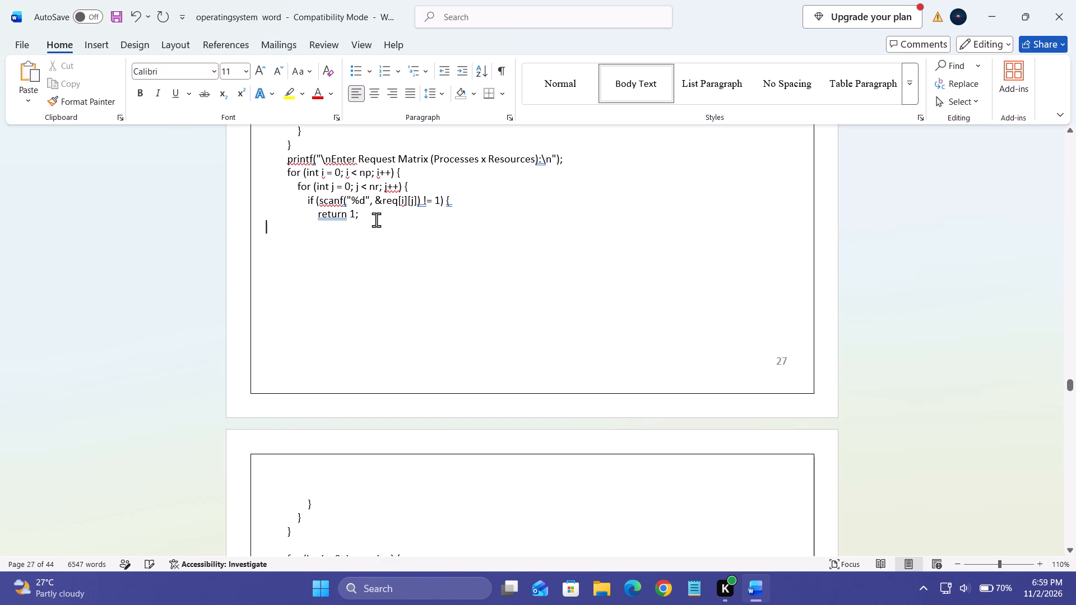
pyautogui.hotkey('shift', '}')
pyautogui.press('Return')
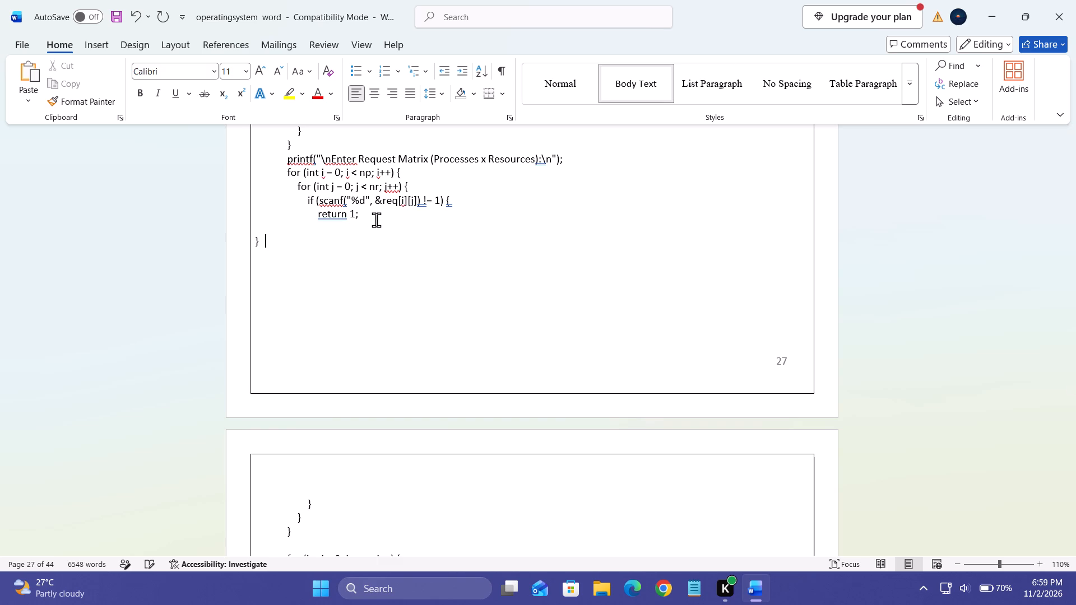
pyautogui.press('Return')
pyautogui.hotkey('shift', '}')
pyautogui.press('Return')
pyautogui.press('Return')
pyautogui.hotkey('shift', 'Return')
pyautogui.click(285, 273)
pyautogui.press('Return')
pyautogui.hotkey('shift', '}')
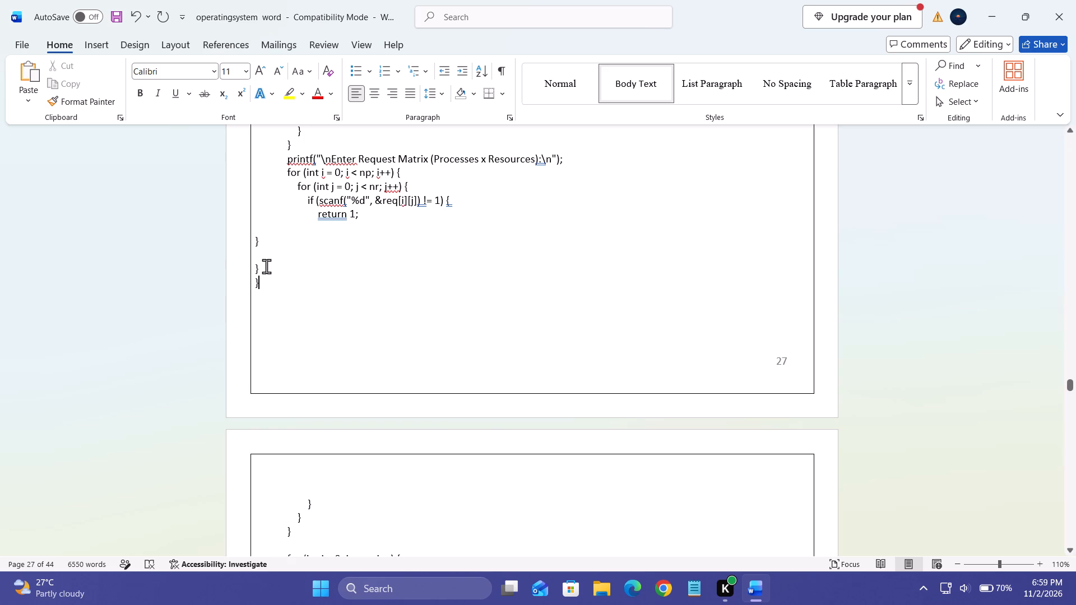
# Delete the blank lines between the first two added closing braces and above the first one.
pyautogui.click(265, 258)
pyautogui.press('BackSpace')
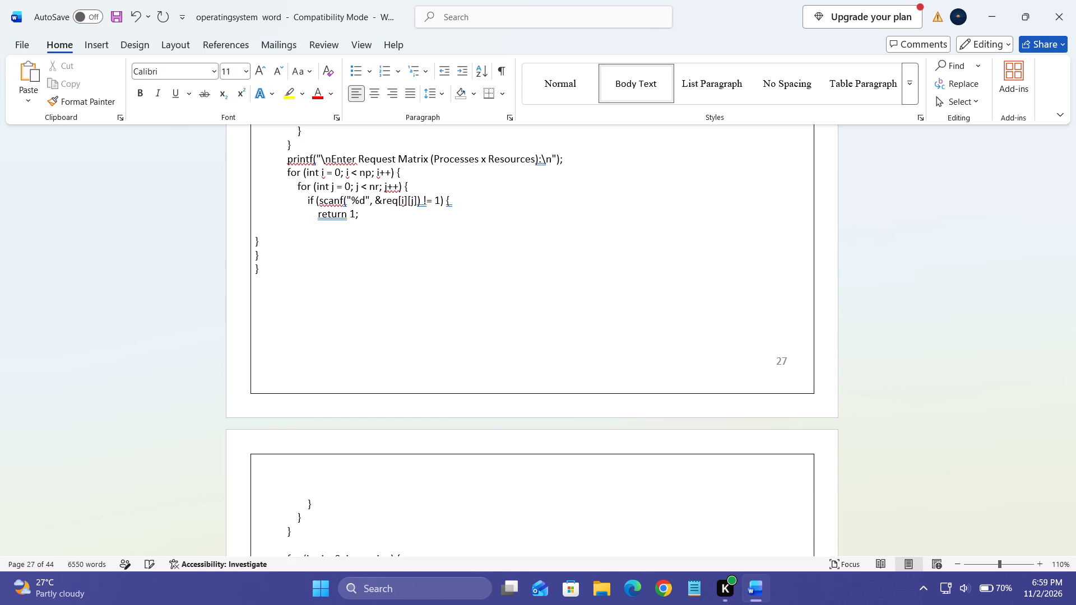
pyautogui.click(264, 229)
pyautogui.press('BackSpace')
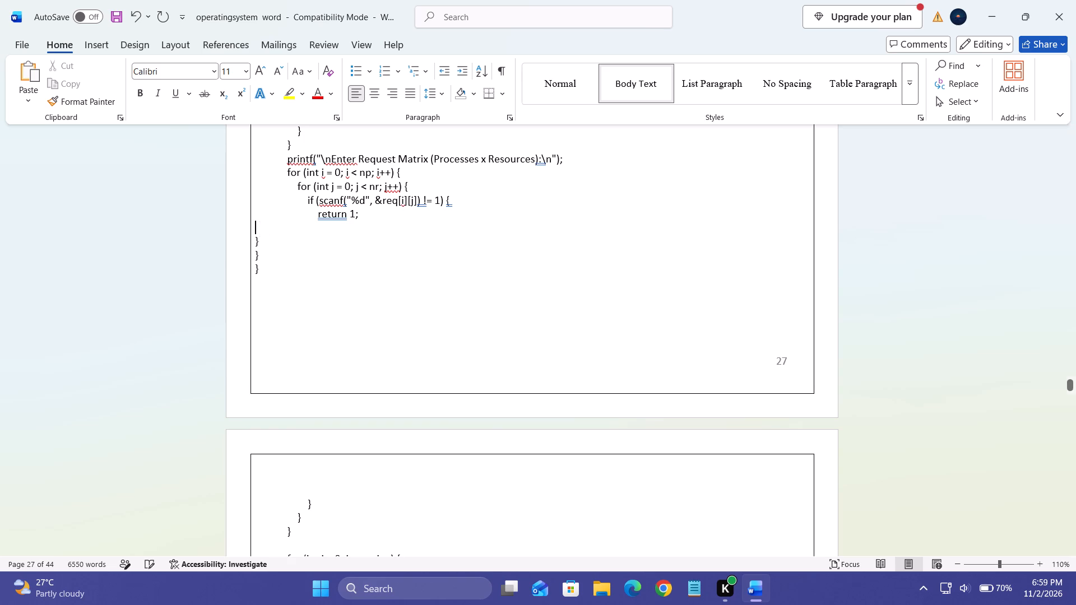
# Indent the first added closing brace with spaces so it lines up under return 1;.
pyautogui.click(251, 226)
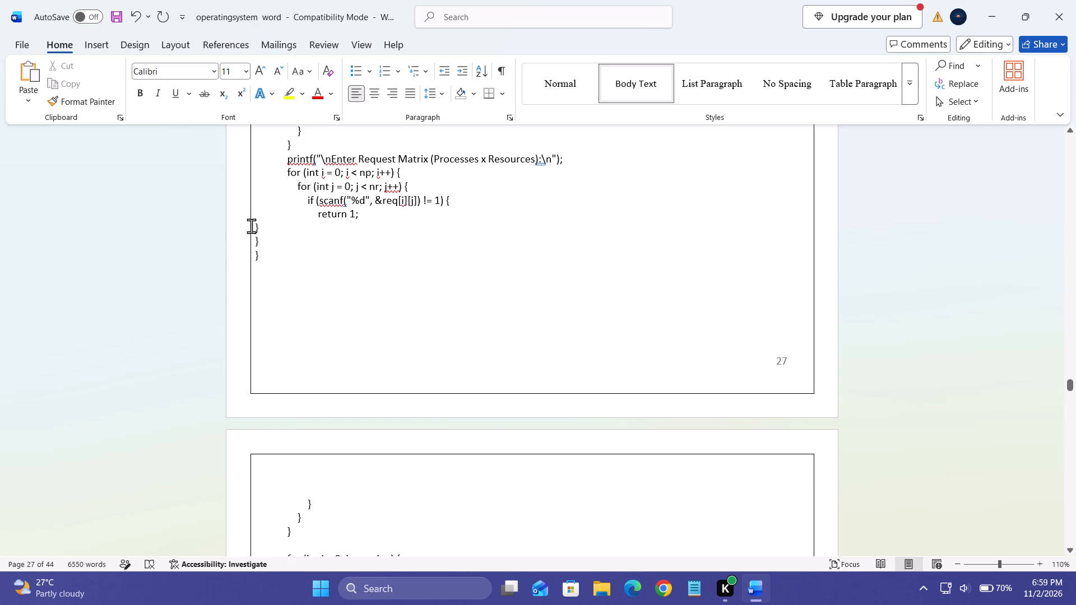
pyautogui.press('space')
pyautogui.press('space')
pyautogui.press('space')
pyautogui.press('space')
pyautogui.press('space')
pyautogui.press('space')
pyautogui.press('space')
pyautogui.press('space')
pyautogui.press('space')
pyautogui.press('space')
pyautogui.press('space')
pyautogui.press('space')
pyautogui.press('space')
pyautogui.press('space')
pyautogui.press('space')
pyautogui.press('space')
pyautogui.press('space')
pyautogui.press('space')
pyautogui.press('space')
pyautogui.press('space')
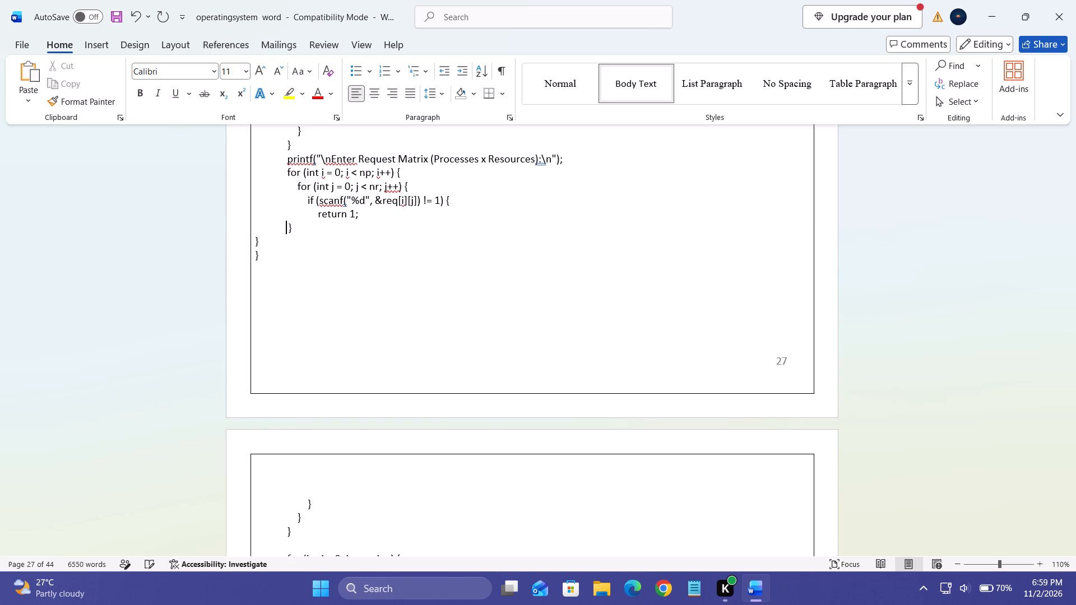
# Indent the second added closing brace with spaces so it lines up with the if (scanf line.
pyautogui.press('Down')
pyautogui.press('Left')
pyautogui.press('space')
pyautogui.press('space')
pyautogui.press('space')
pyautogui.press('space')
pyautogui.press('space')
pyautogui.press('space')
pyautogui.press('space')
pyautogui.press('space')
pyautogui.press('space')
pyautogui.press('space')
pyautogui.press('space')
pyautogui.press('space')
pyautogui.press('space')
pyautogui.press('space')
pyautogui.press('space')
pyautogui.press('space')
pyautogui.press('space')
pyautogui.press('space')
pyautogui.press('space')
pyautogui.press('space')
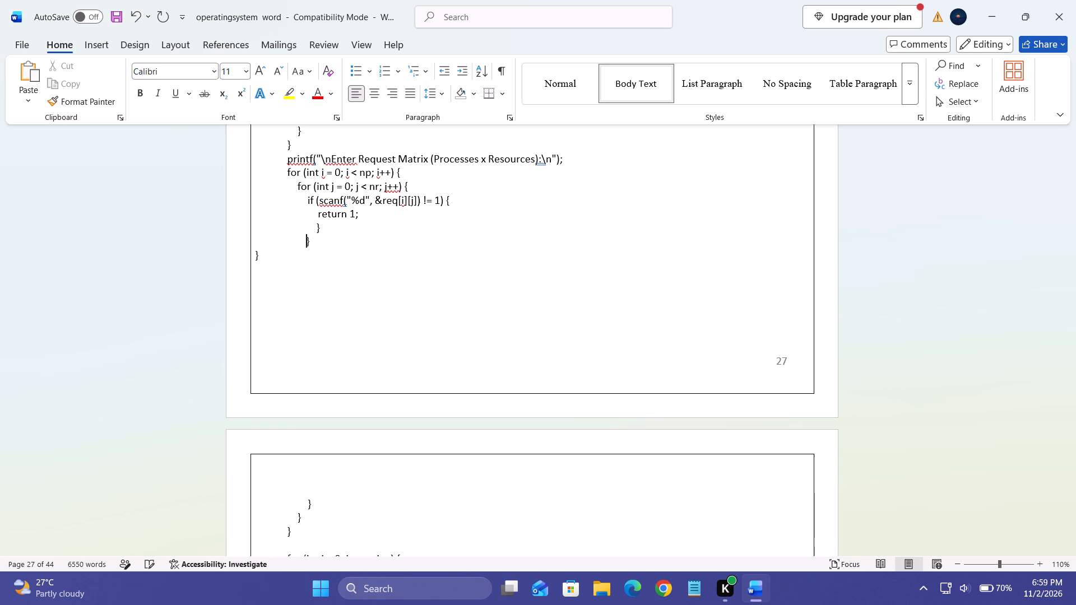
pyautogui.press('space')
# Indent the third added closing brace with spaces so it lines up with the inner for loop.
pyautogui.press('Down')
pyautogui.press('Left')
pyautogui.press('space')
pyautogui.press('space')
pyautogui.press('space')
pyautogui.press('space')
pyautogui.press('space')
pyautogui.press('space')
pyautogui.press('space')
pyautogui.press('space')
pyautogui.press('space')
pyautogui.press('space')
pyautogui.press('space')
pyautogui.press('space')
pyautogui.press('space')
pyautogui.press('space')
pyautogui.press('space')
pyautogui.press('space')
pyautogui.press('space')
pyautogui.press('space')
pyautogui.scroll(-1, 251, 226)
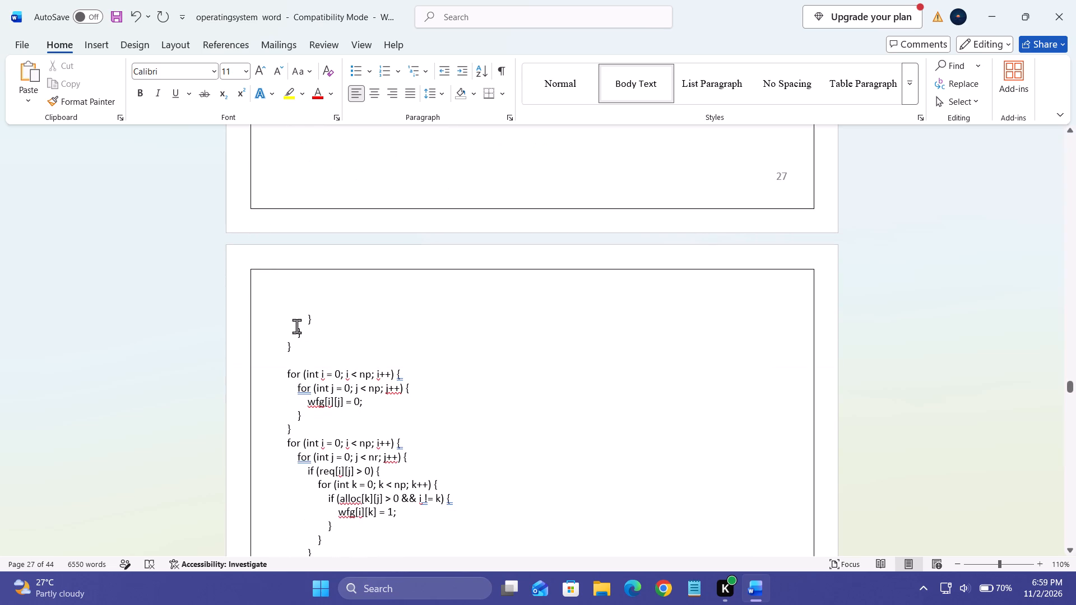
# Delete the three leftover closing braces at the top of page 28, above the for (int i = 0; i < np; i++) loop.
pyautogui.click(263, 361)
pyautogui.click(263, 361)
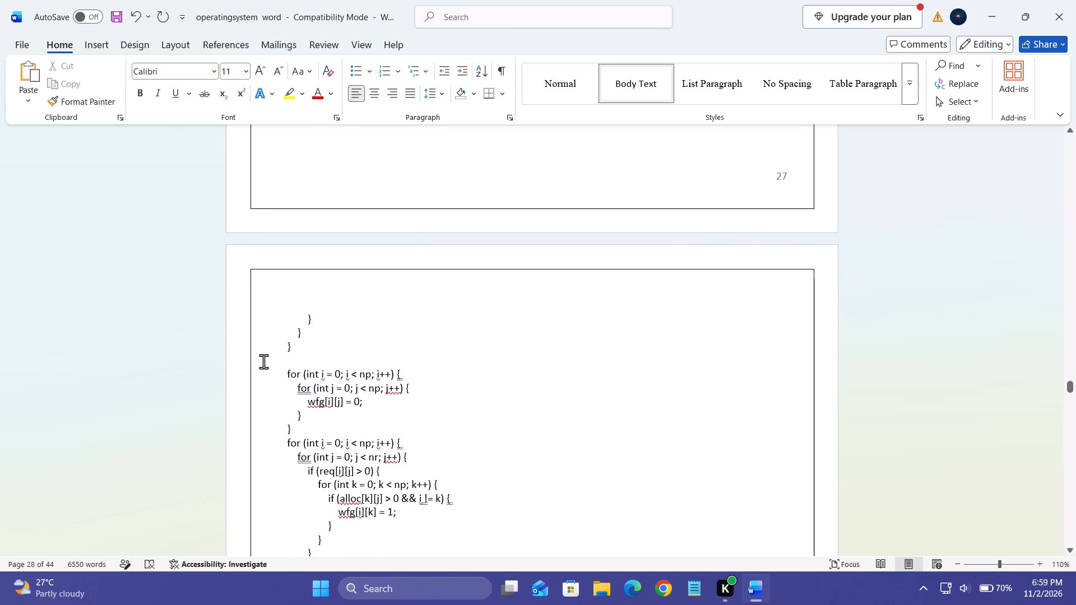
pyautogui.doubleClick(263, 361)
pyautogui.click(260, 361)
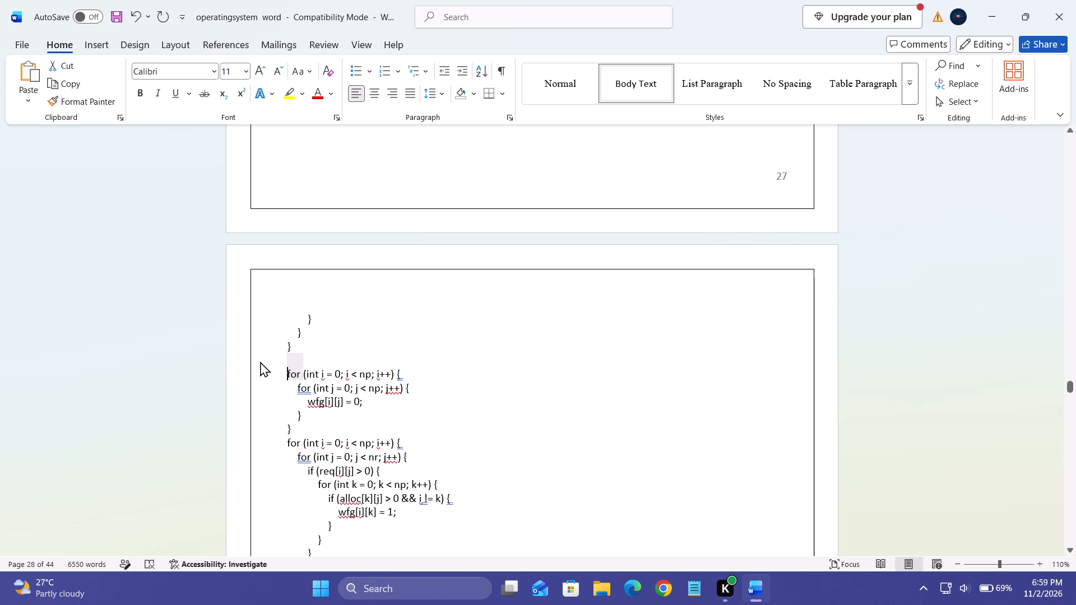
pyautogui.click(258, 356)
pyautogui.click(298, 351)
pyautogui.press('BackSpace')
pyautogui.press('BackSpace')
pyautogui.press('BackSpace')
pyautogui.press('BackSpace')
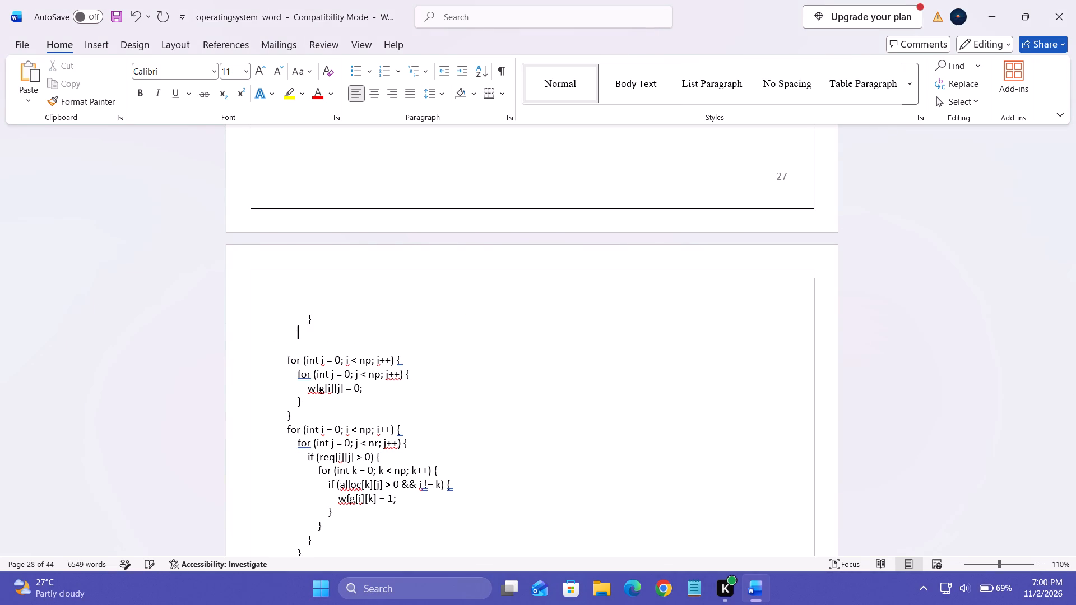
pyautogui.press('BackSpace')
pyautogui.press('BackSpace')
pyautogui.press('BackSpace')
pyautogui.press('BackSpace')
pyautogui.press('BackSpace')
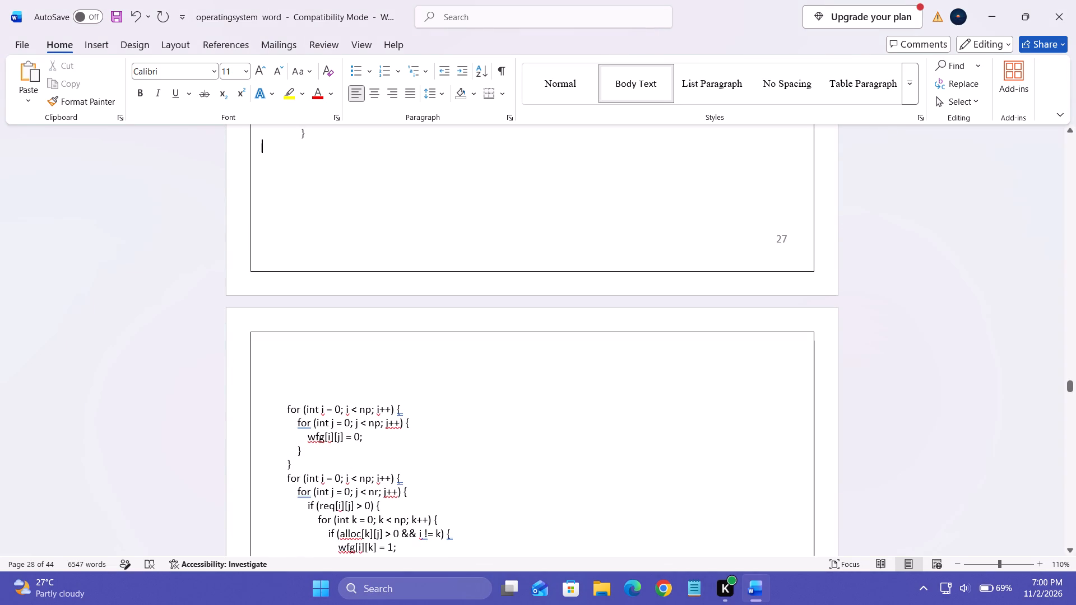
# Delete the blank line and the indent before the first for (int i = 0; i < np; i++) line on page 28.
pyautogui.scroll(-2, 299, 386)
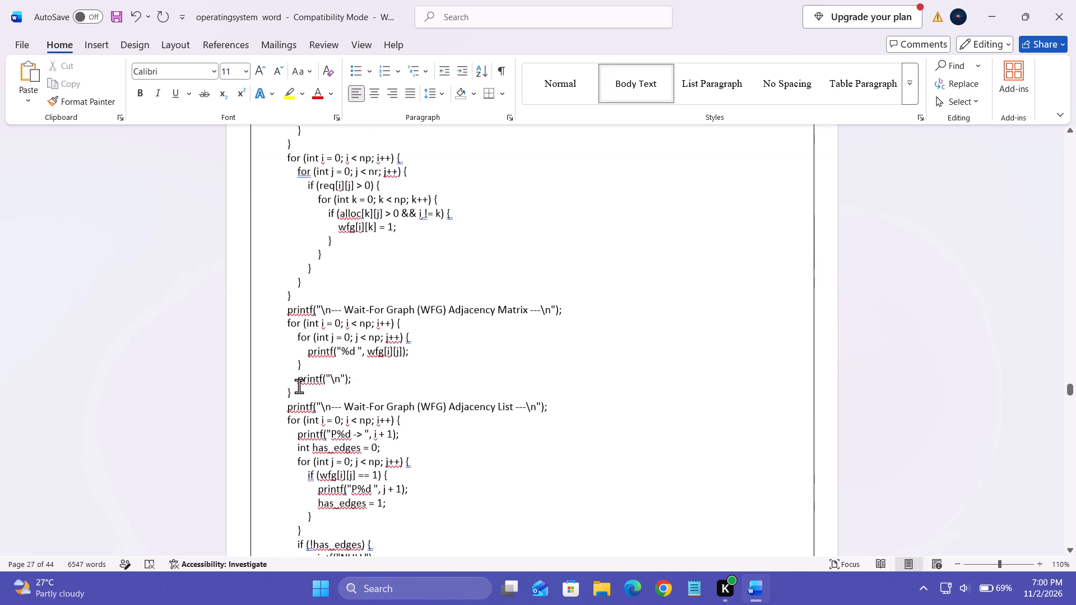
pyautogui.scroll(2, 299, 386)
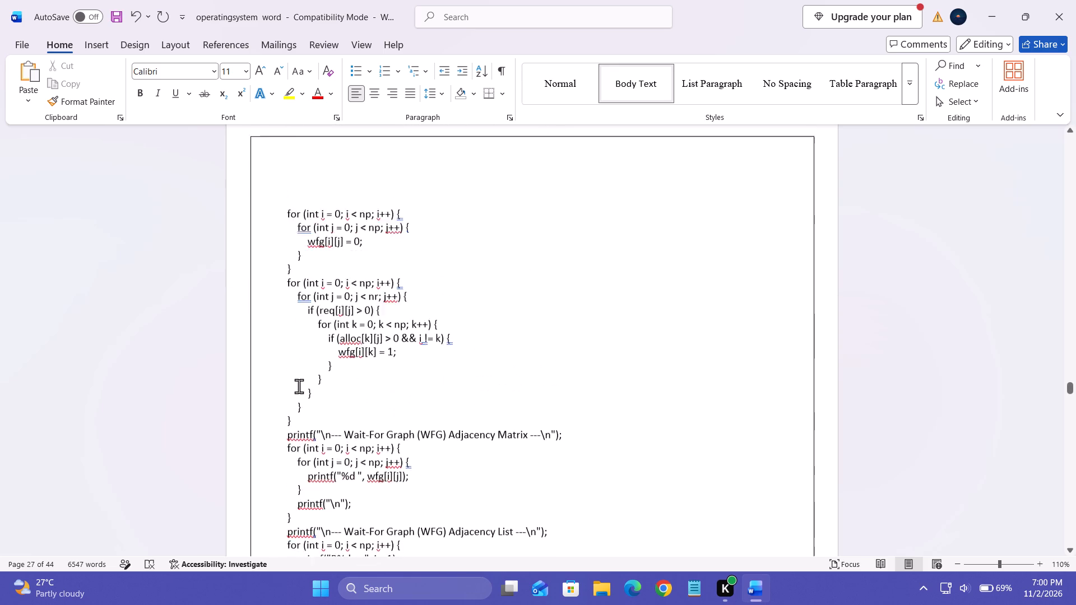
pyautogui.scroll(1, 299, 386)
pyautogui.click(289, 308)
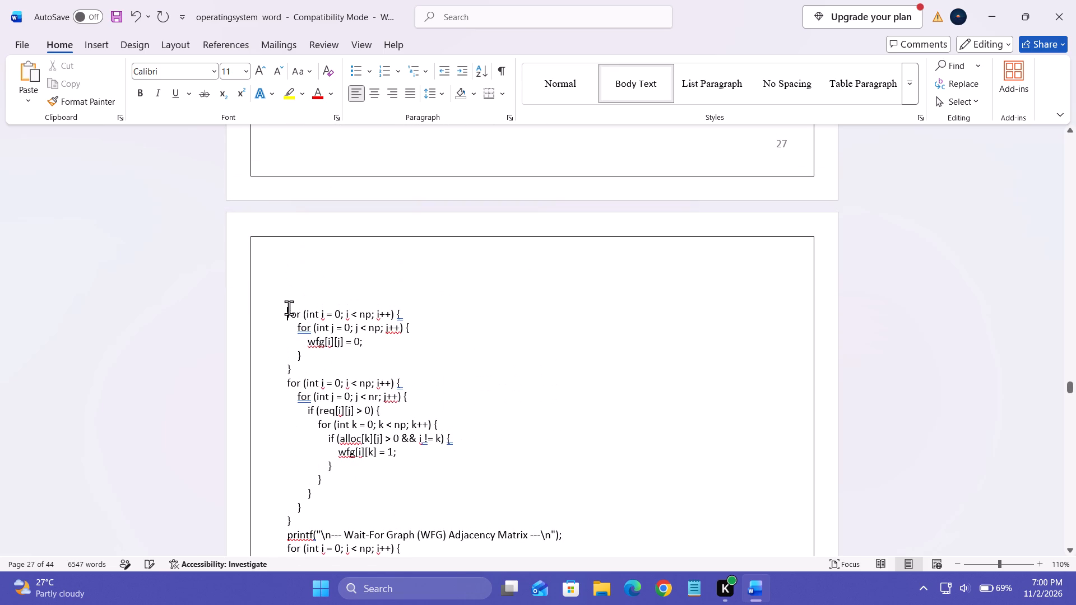
pyautogui.press('BackSpace')
pyautogui.press('BackSpace')
pyautogui.press('BackSpace')
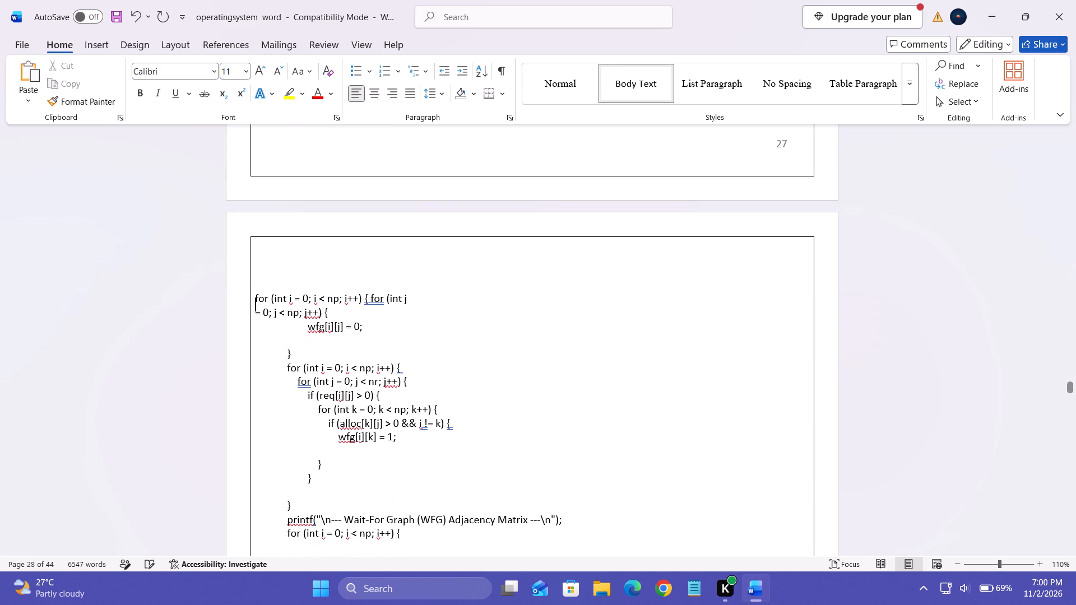
pyautogui.press('BackSpace')
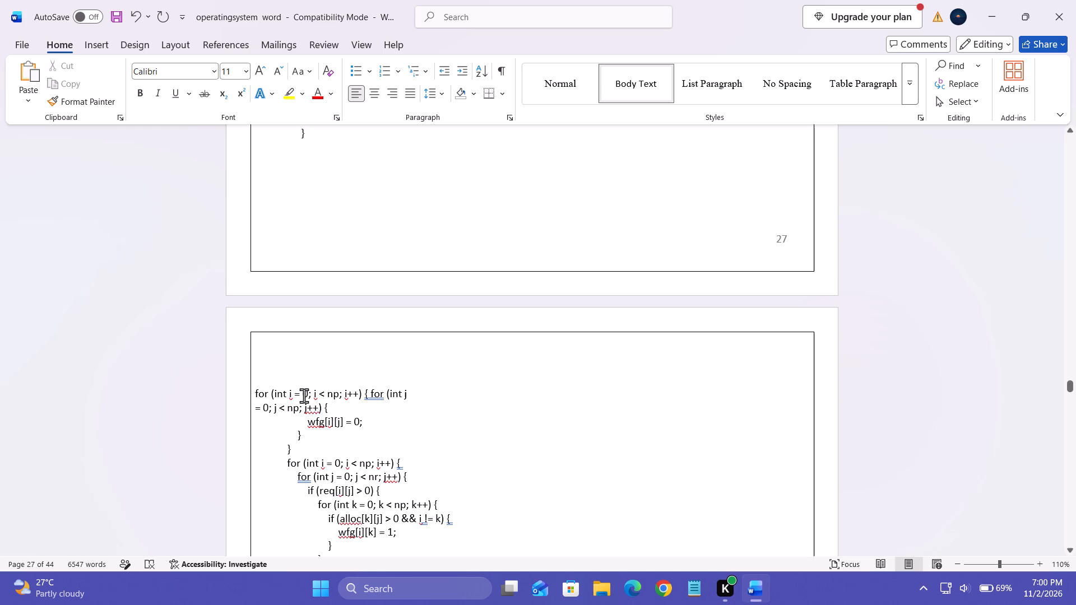
# Break the line after the outer loop's opening brace so for (int j = 0; j < np; j++) { starts on its own line.
pyautogui.click(369, 397)
pyautogui.press('Return')
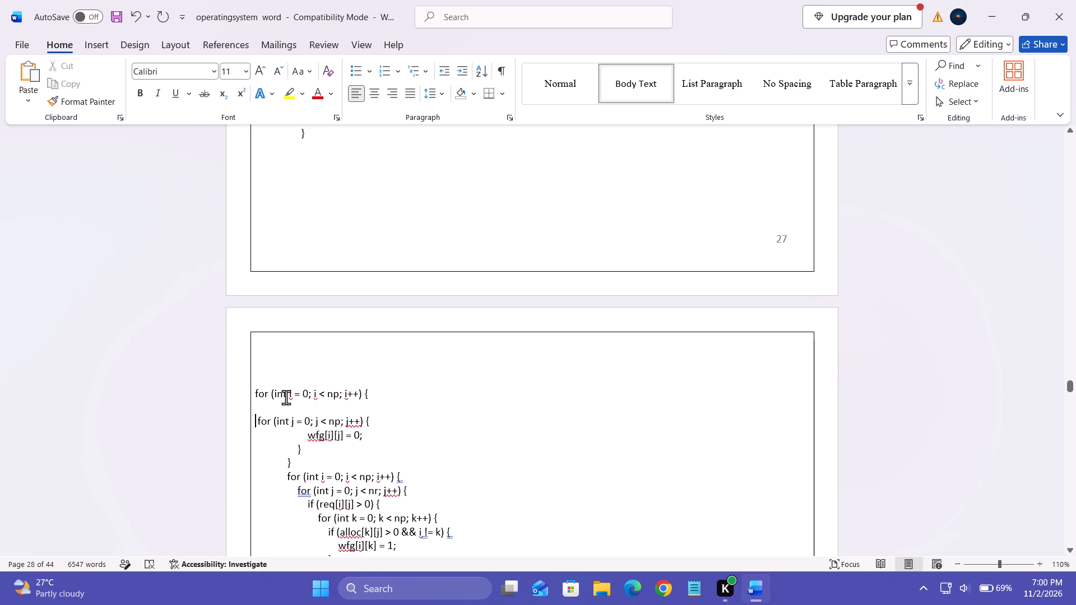
# Remove the space before paragraph from the first outer and inner for loop lines on page 28.
pyautogui.click(266, 404)
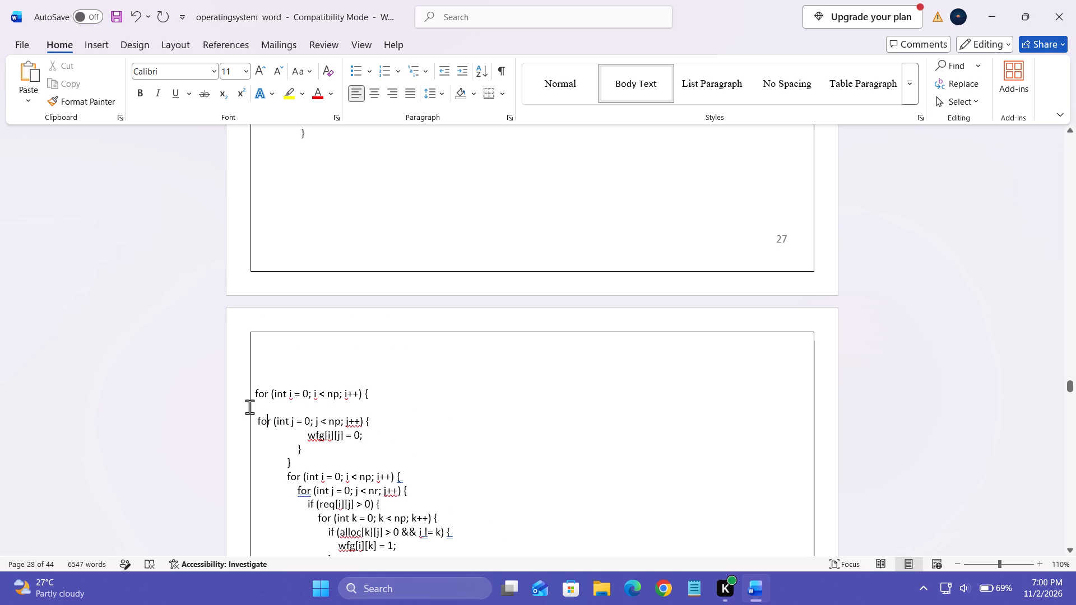
pyautogui.click(252, 407)
pyautogui.click(258, 408)
pyautogui.press('Up')
pyautogui.press('Down')
pyautogui.moveTo(384, 418); pyautogui.dragTo(259, 384)
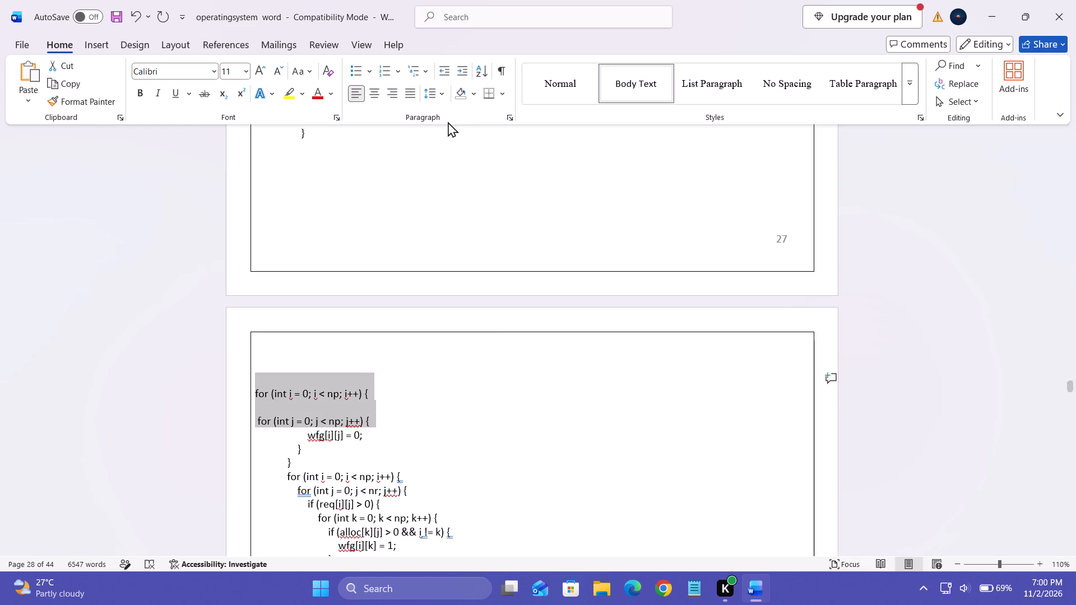
pyautogui.click(446, 92)
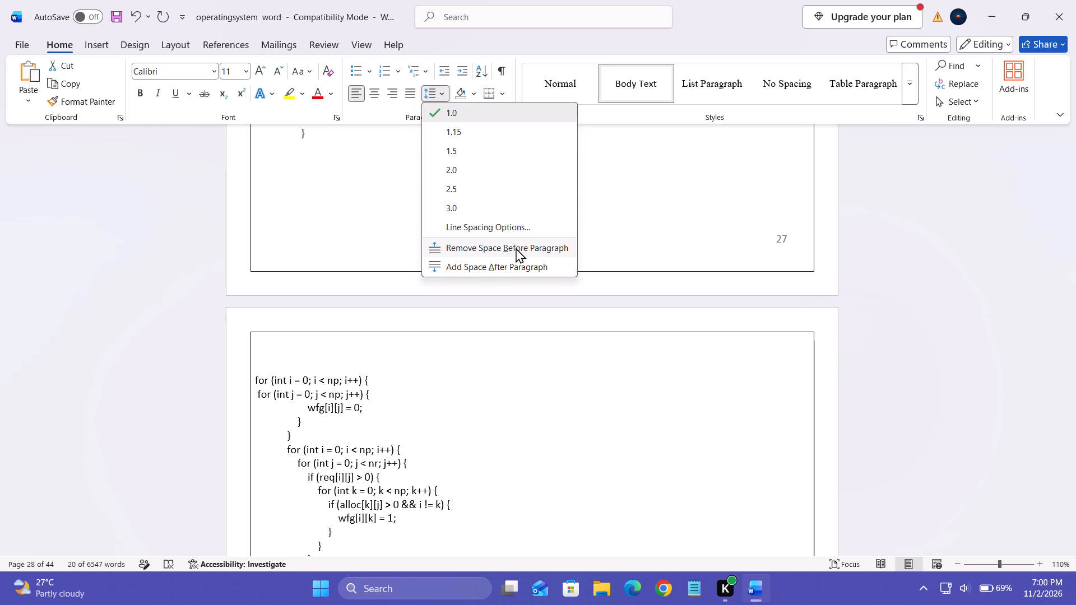
pyautogui.click(516, 248)
pyautogui.click(458, 371)
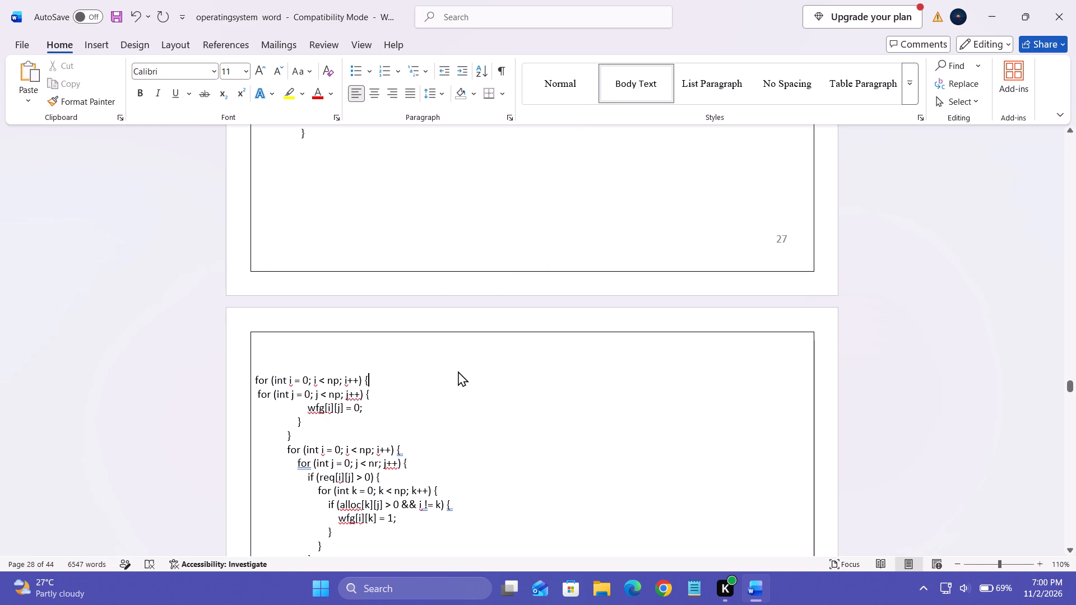
# Indent the for (int j = 0; j < np; j++) { line with spaces so it lines up with its closing brace.
pyautogui.scroll(-1, 458, 371)
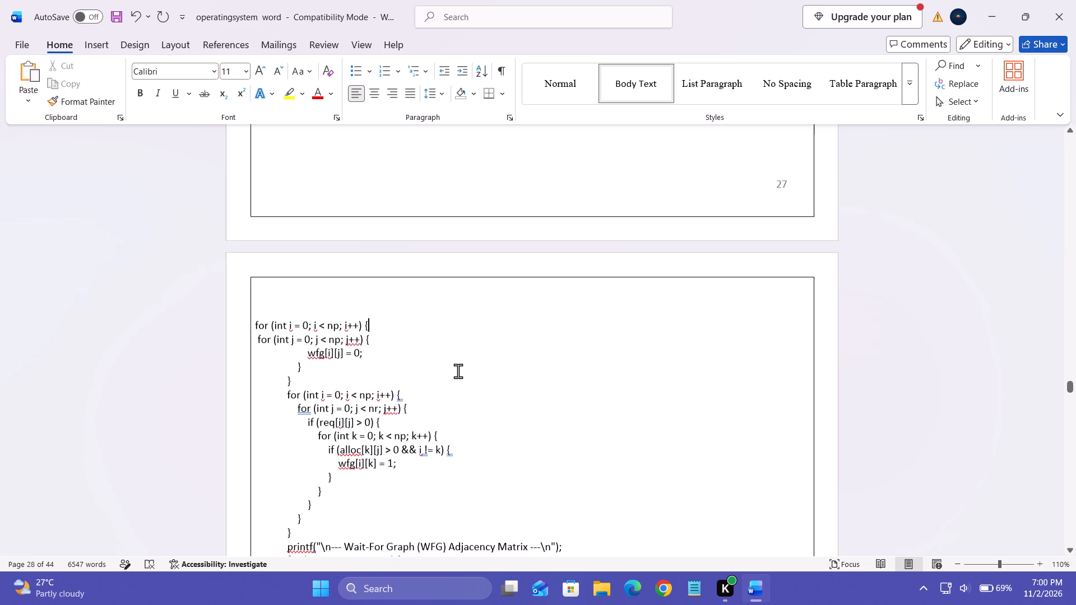
pyautogui.scroll(-2, 458, 370)
pyautogui.scroll(1, 458, 370)
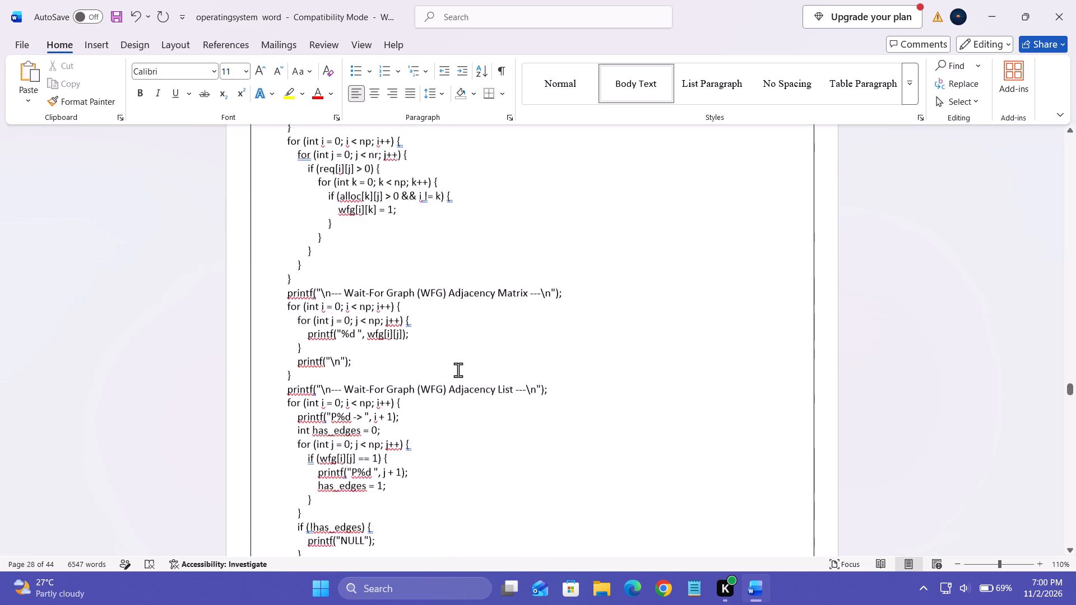
pyautogui.scroll(2, 458, 370)
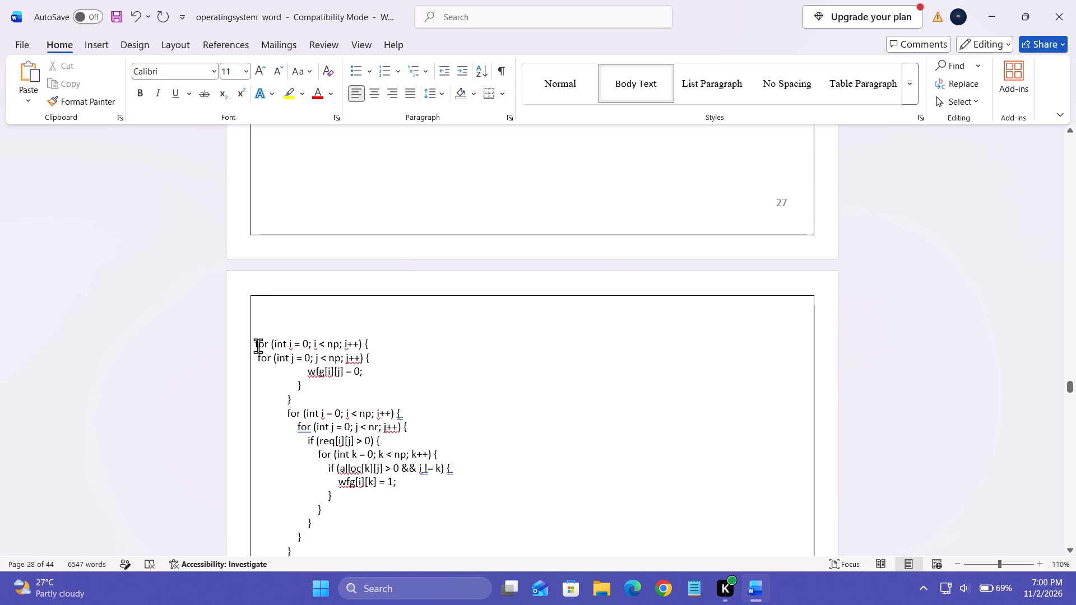
pyautogui.click(258, 346)
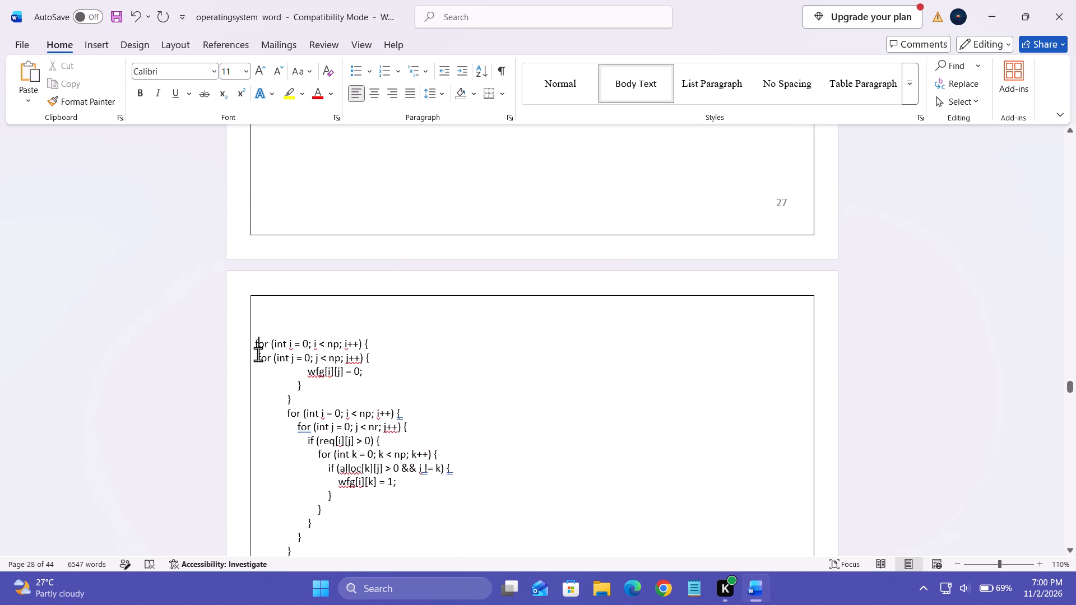
pyautogui.click(258, 354)
pyautogui.press('space')
pyautogui.press('space')
pyautogui.press('space')
pyautogui.press('space')
pyautogui.press('space')
pyautogui.press('space')
pyautogui.press('space')
pyautogui.press('space')
pyautogui.press('space')
pyautogui.press('space')
pyautogui.press('space')
pyautogui.press('space')
pyautogui.press('space')
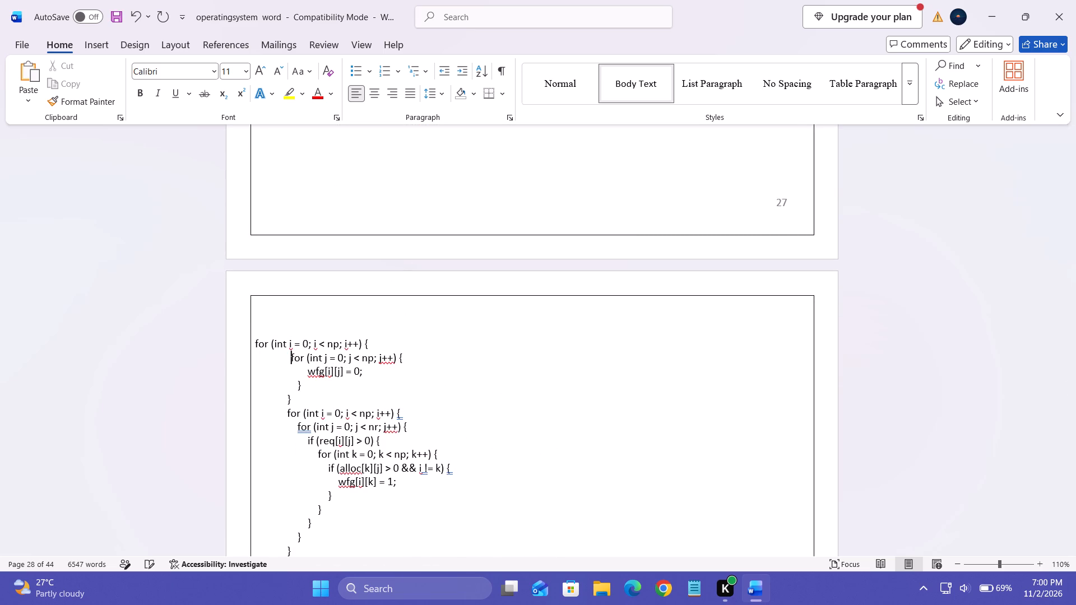
pyautogui.press('space')
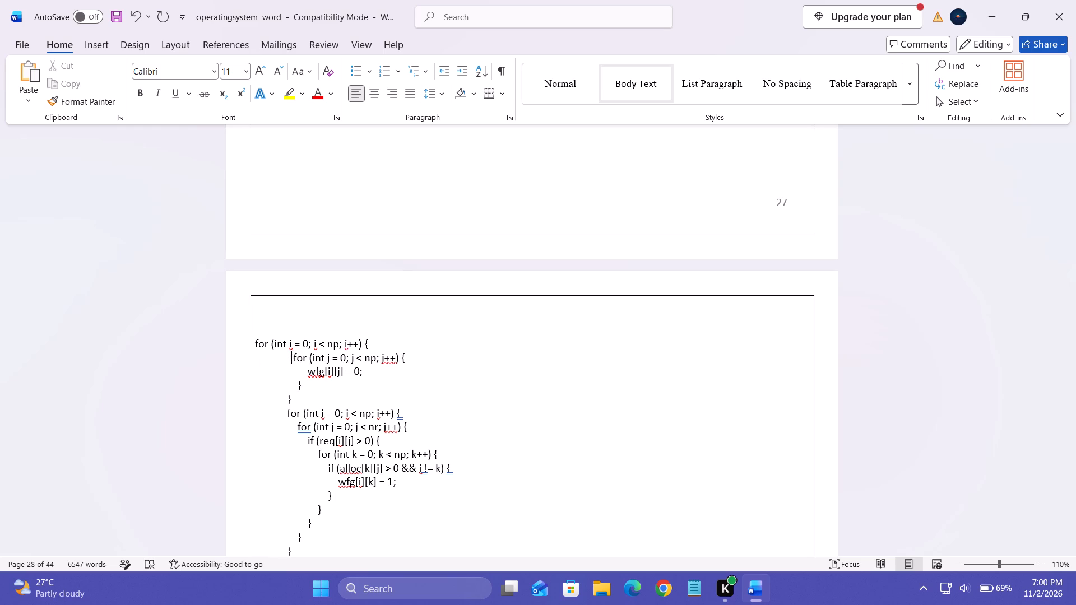
pyautogui.press('space')
pyautogui.press('space')
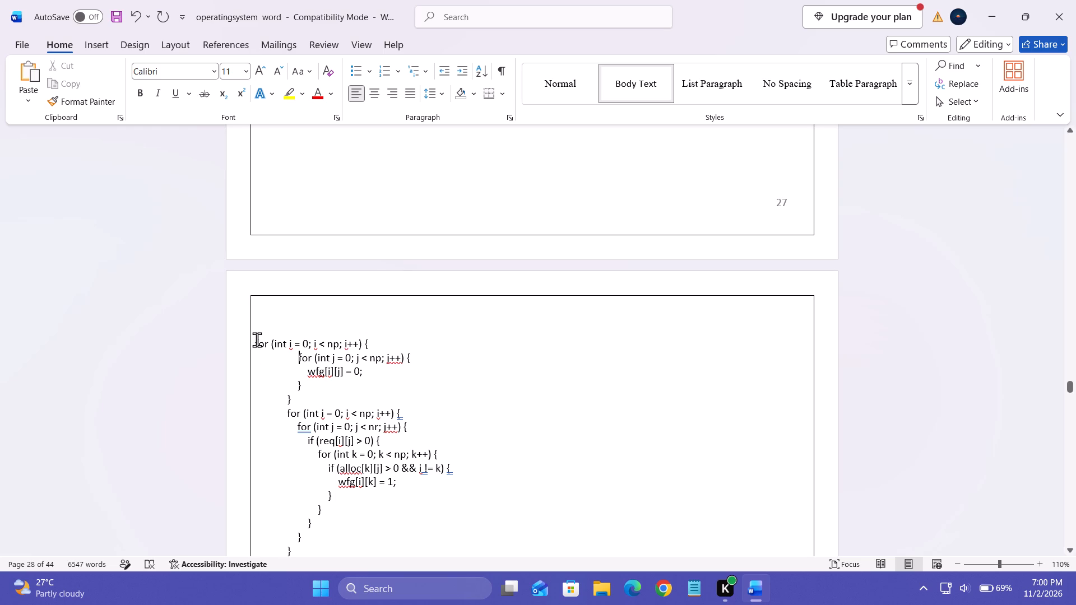
# Indent the first for (int i = 0; i < np; i++) { line on page 28 with spaces to line up with its closing brace.
pyautogui.click(257, 339)
pyautogui.press('Left')
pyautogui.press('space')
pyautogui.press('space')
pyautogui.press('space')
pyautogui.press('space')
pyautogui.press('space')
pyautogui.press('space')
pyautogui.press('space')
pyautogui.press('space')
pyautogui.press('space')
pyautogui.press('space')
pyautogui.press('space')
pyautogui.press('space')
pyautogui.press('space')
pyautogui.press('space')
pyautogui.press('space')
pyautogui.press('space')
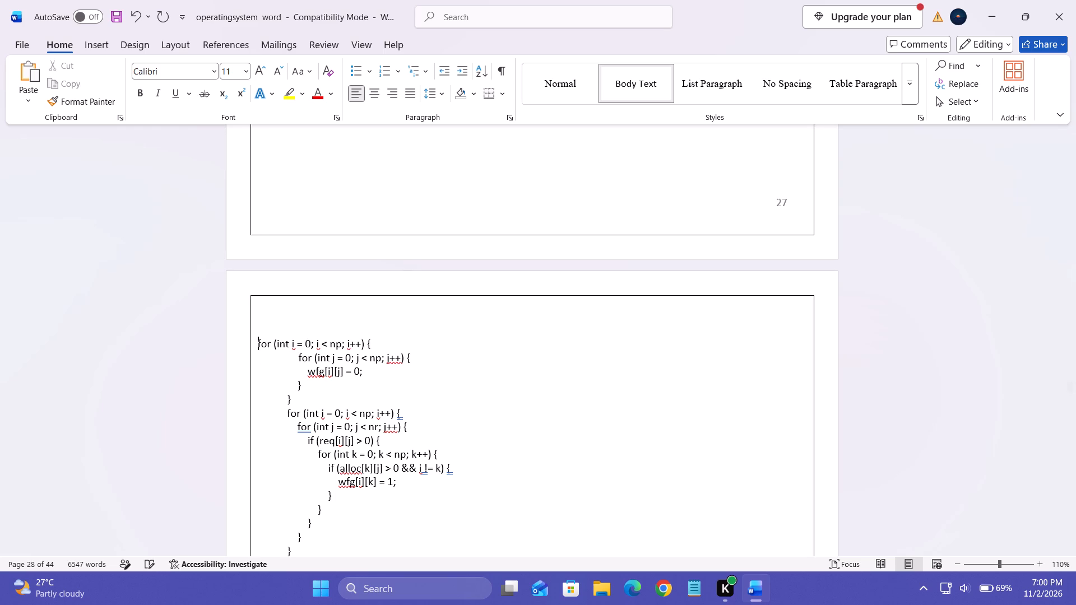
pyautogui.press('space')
# Clear the old wait-for graph output image and the placeholder roll number line under the OUTPUT heading on page 29.
pyautogui.scroll(-2, 257, 339)
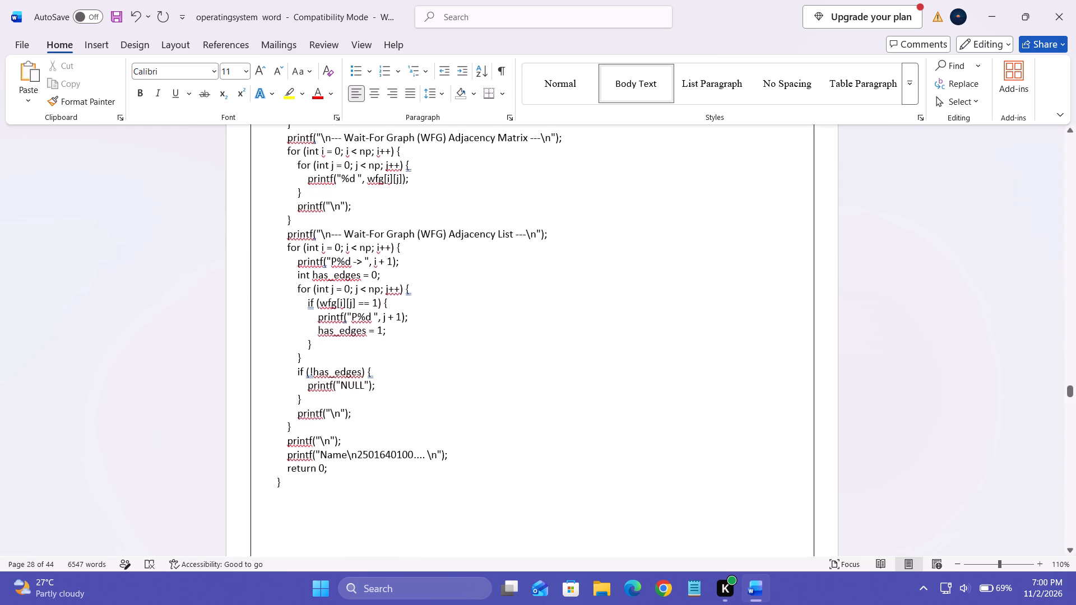
pyautogui.scroll(-1, 257, 339)
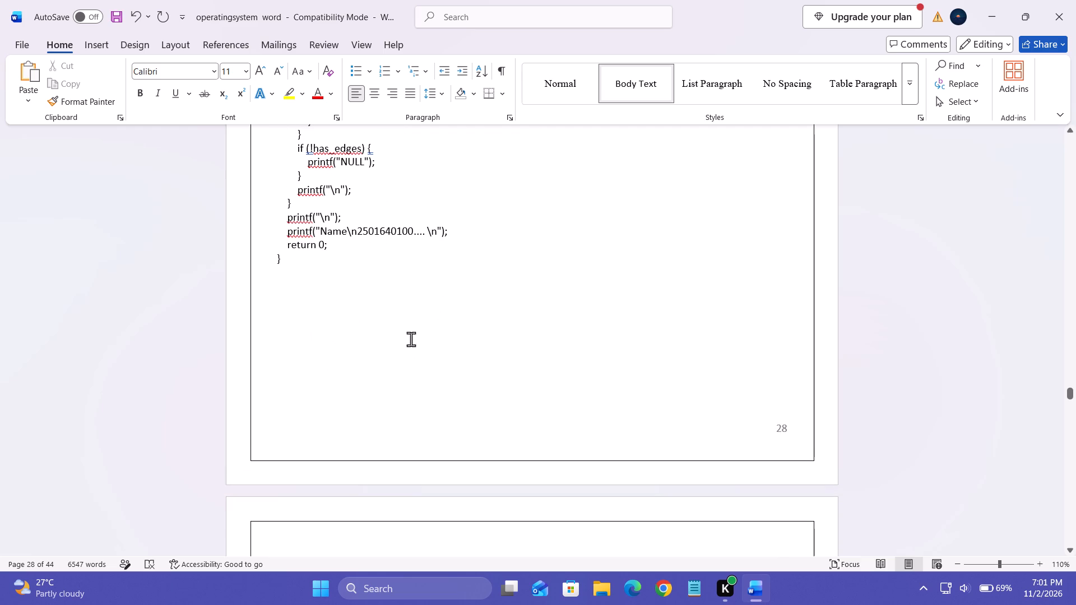
pyautogui.scroll(-2, 485, 350)
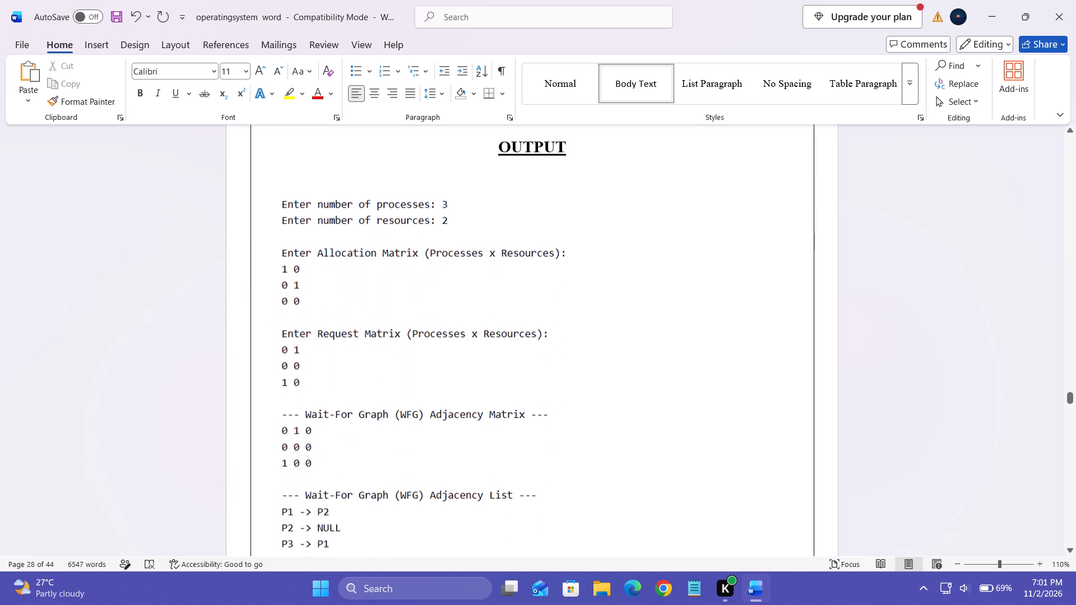
pyautogui.click(485, 350)
pyautogui.press('Delete')
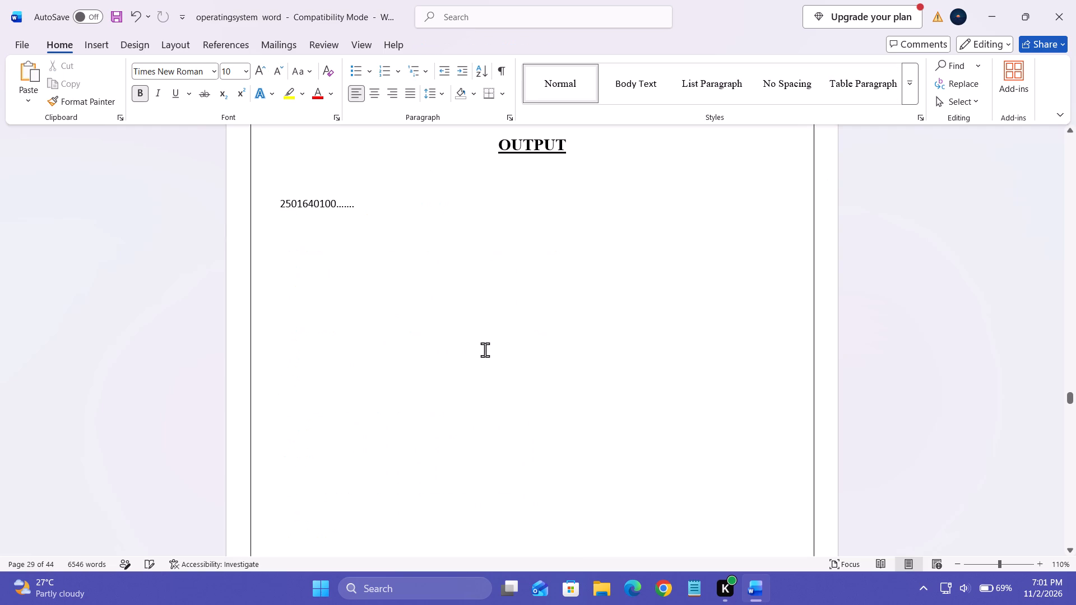
pyautogui.moveTo(375, 202); pyautogui.dragTo(284, 202)
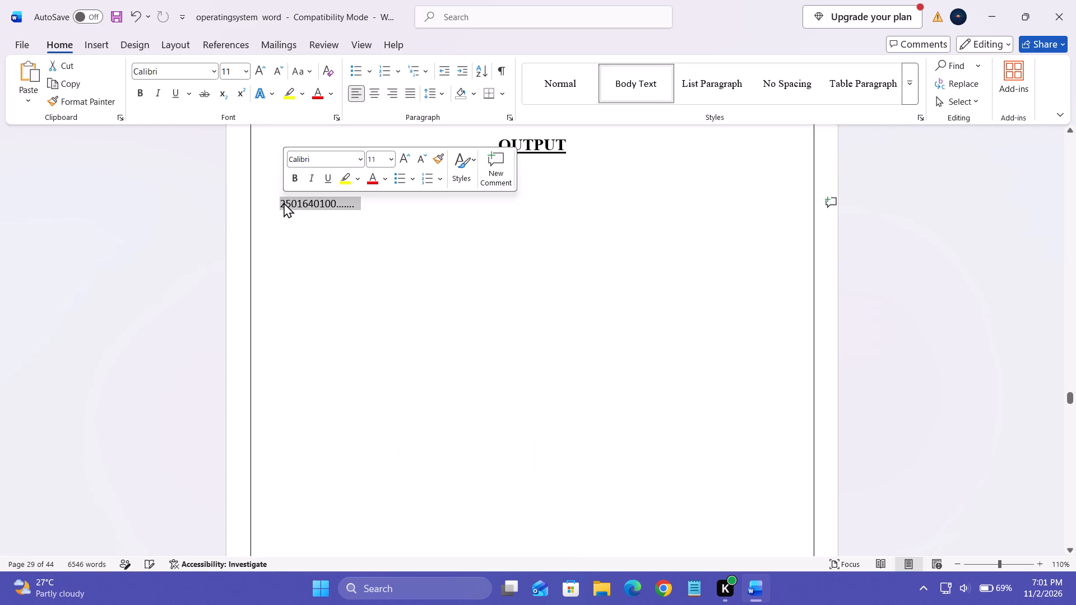
pyautogui.press('BackSpace')
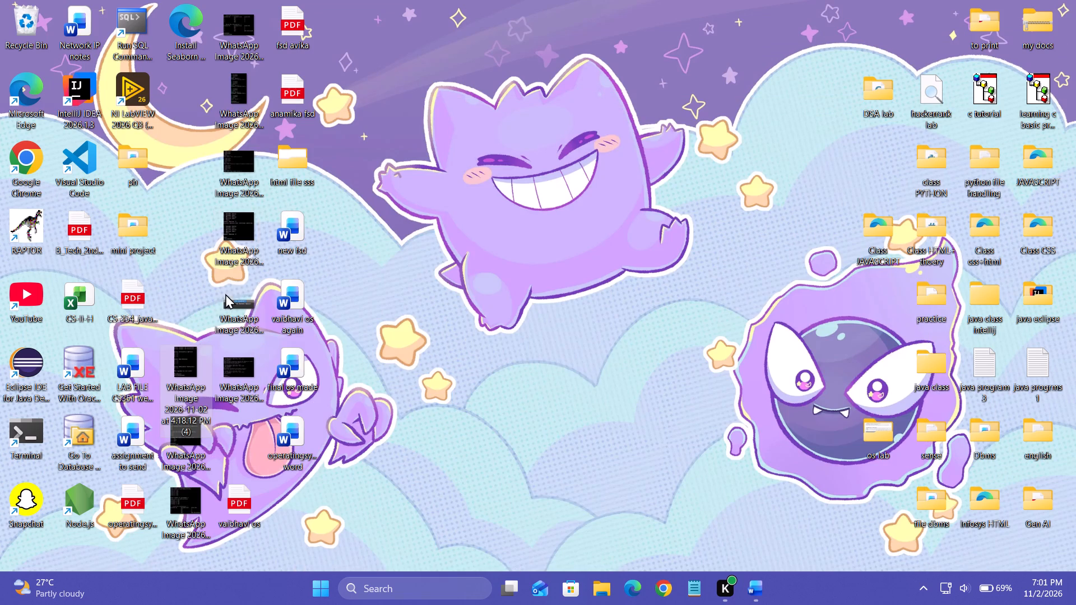
# On the desktop, delete the selected image file WhatsApp Image 2026-11-02 at 4.18.12 PM (4).
pyautogui.press('Delete')
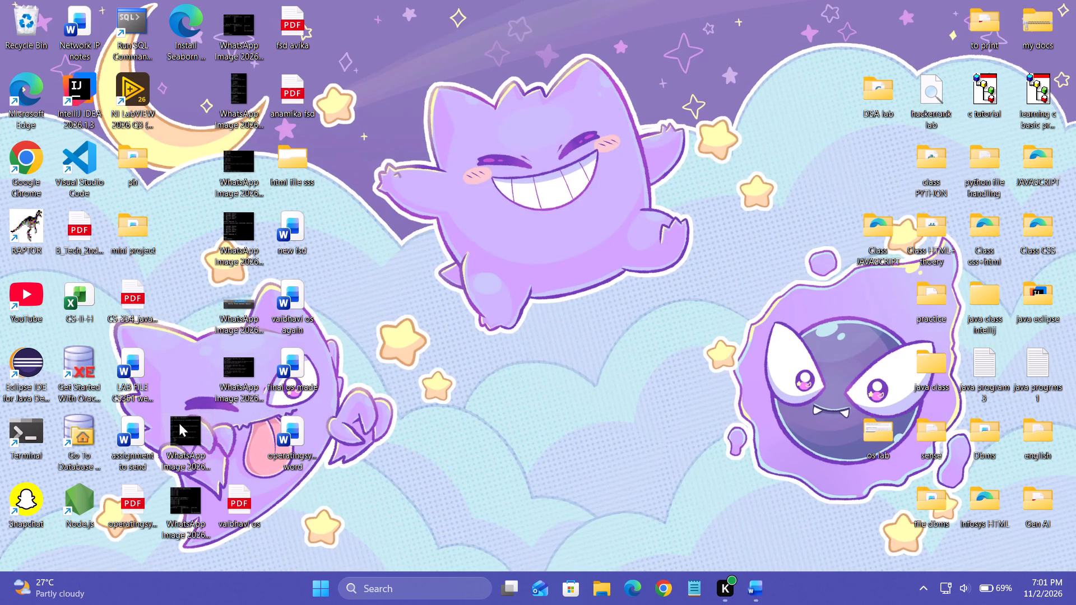
# Open the desktop image WhatsApp Image 2026-11-02 at 4.18.12 PM (5) to examine its program output.
pyautogui.doubleClick(180, 429)
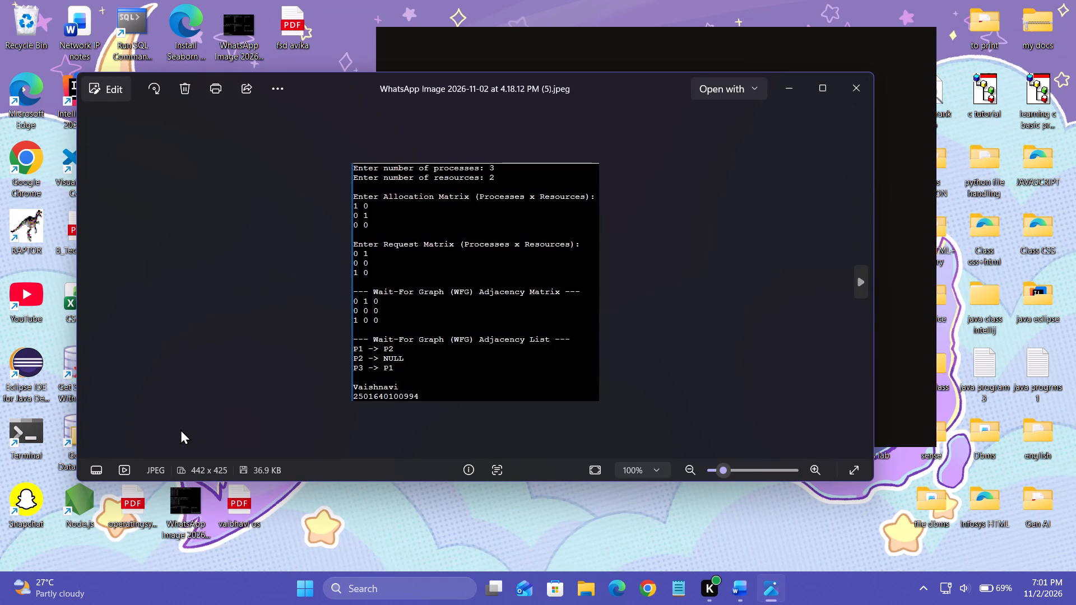
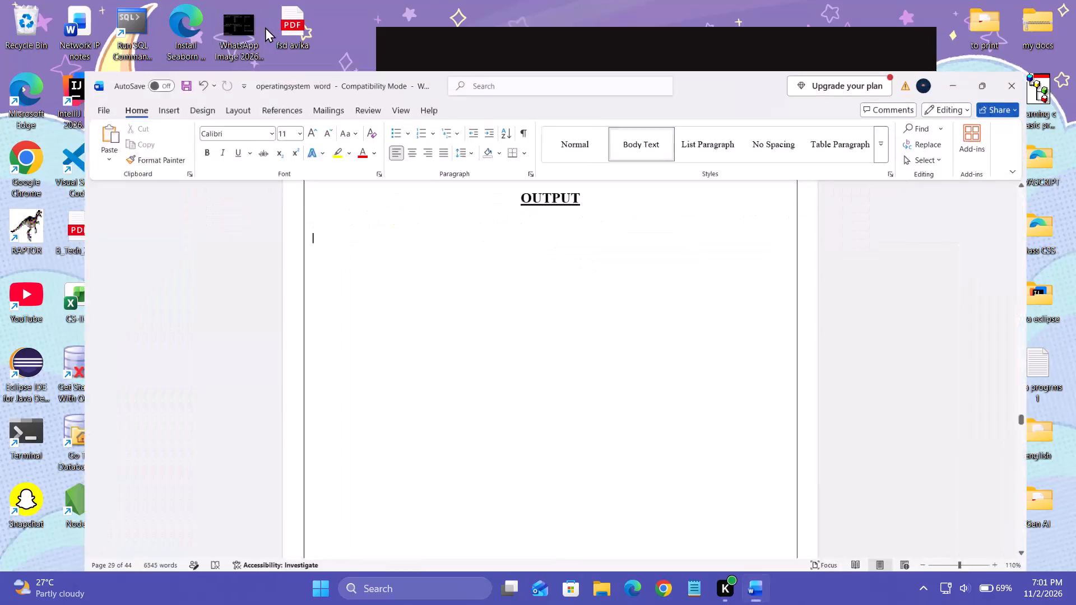
# Paste the copied Wait-For Graph output screenshot into the blank area below the OUTPUT heading on page 29.
pyautogui.scroll(2, 370, 154)
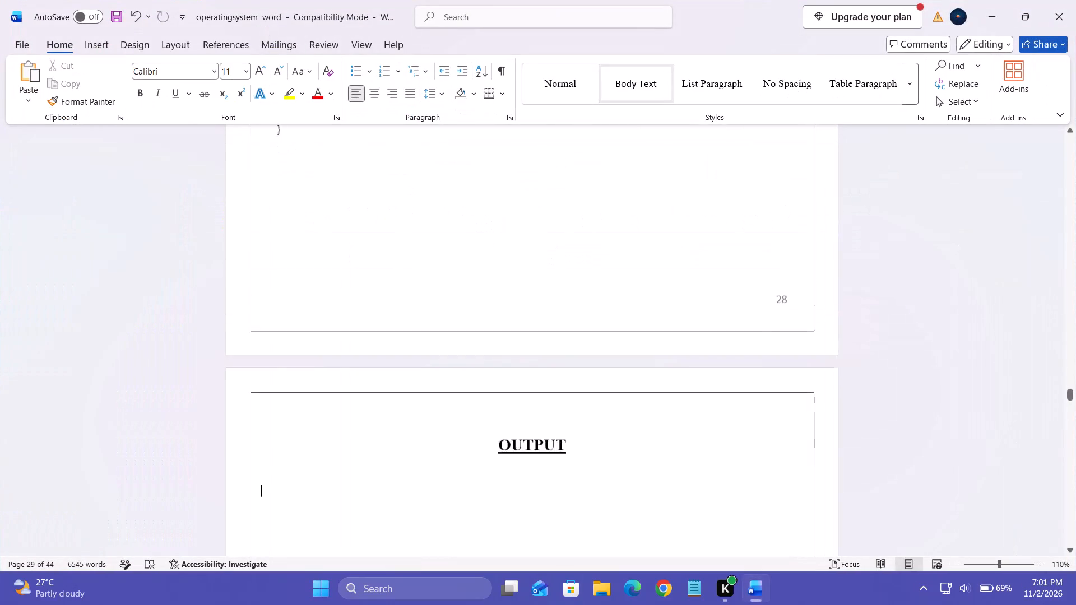
pyautogui.scroll(-1, 357, 379)
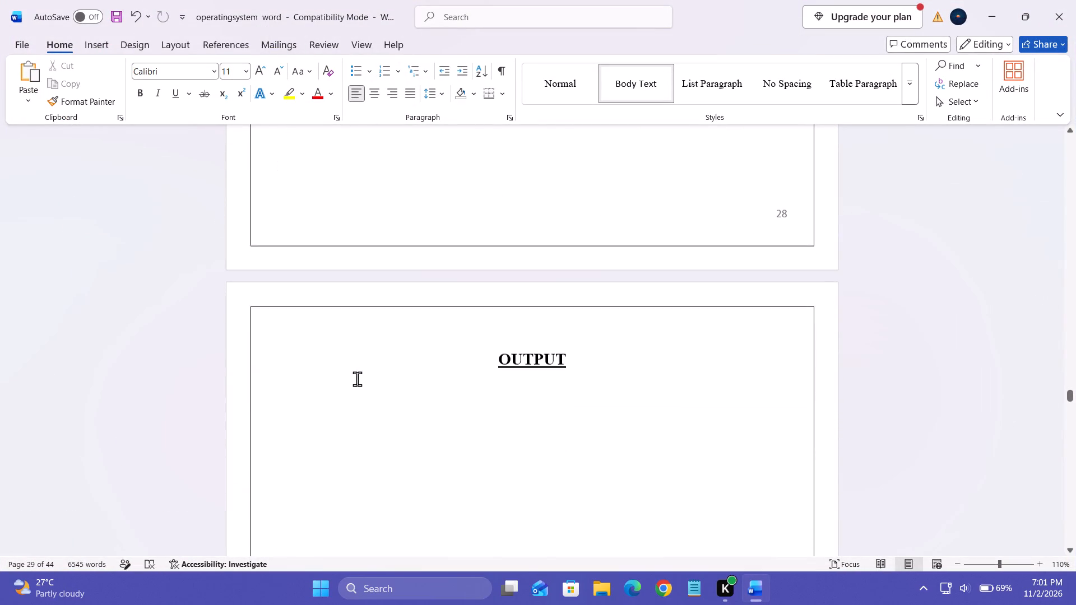
pyautogui.click(336, 434)
pyautogui.hotkey('ctrl', 'v')
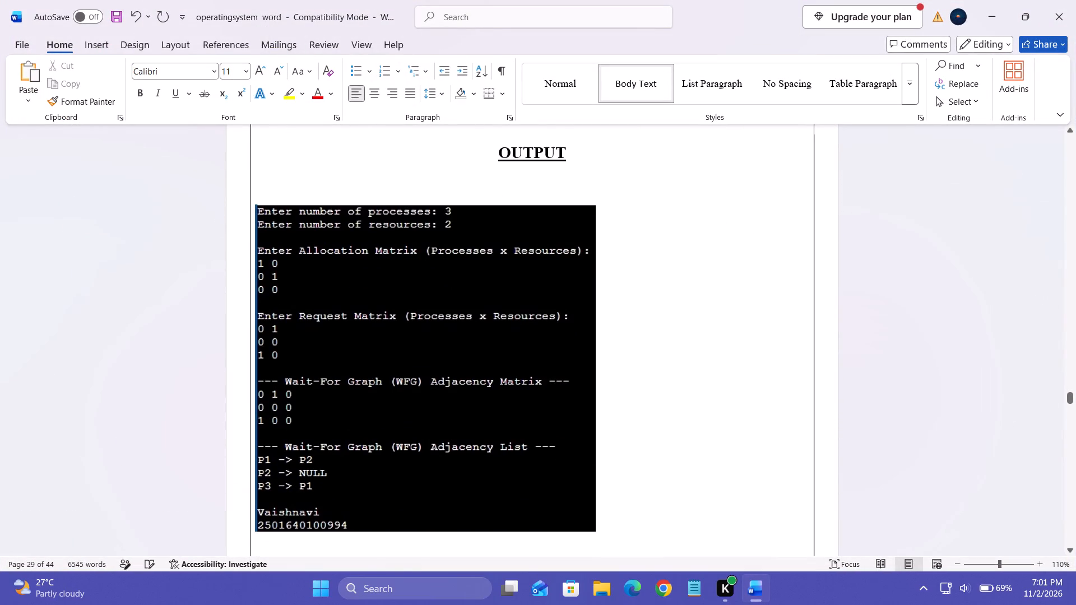
# Open the text wrapping options for the pasted Wait-For Graph output screenshot on page 29.
pyautogui.rightClick(336, 434)
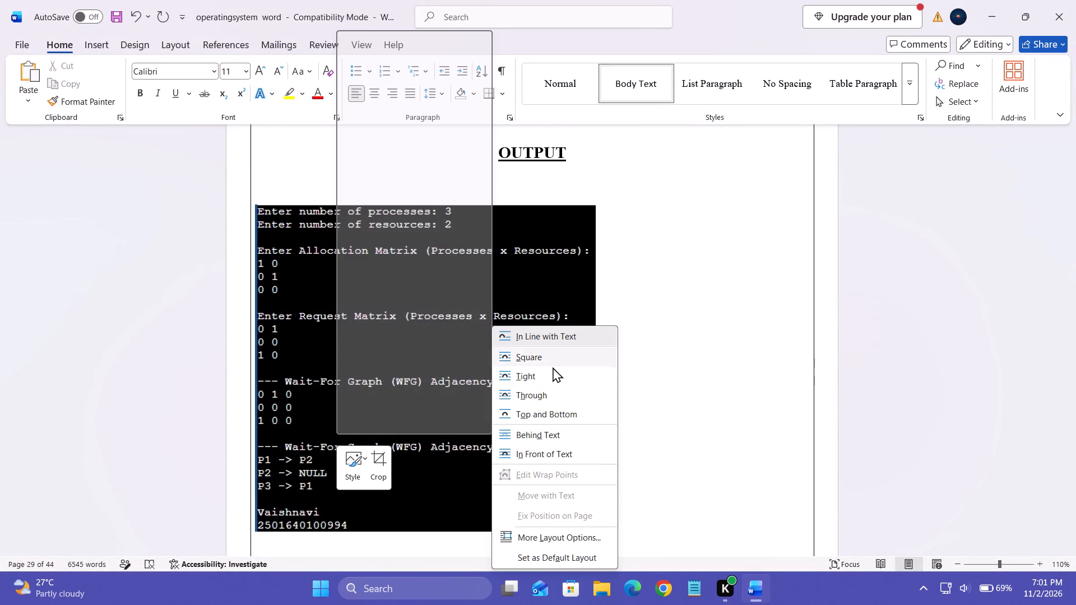
# Set the Wait-For Graph output picture's text wrapping to Tight and move it to the centre beneath the OUTPUT heading on page 29.
pyautogui.click(553, 380)
pyautogui.moveTo(454, 384); pyautogui.dragTo(560, 377)
pyautogui.click(560, 377)
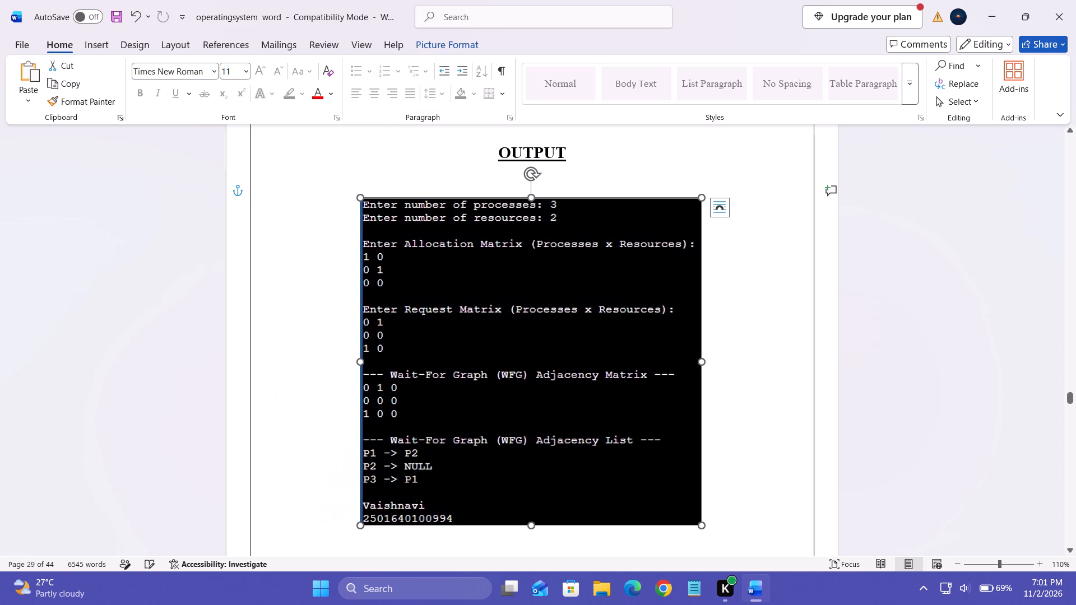
# Delete the sample output picture under the memory allocation experiment's OUTPUT heading on page 34.
pyautogui.scroll(-4, 560, 377)
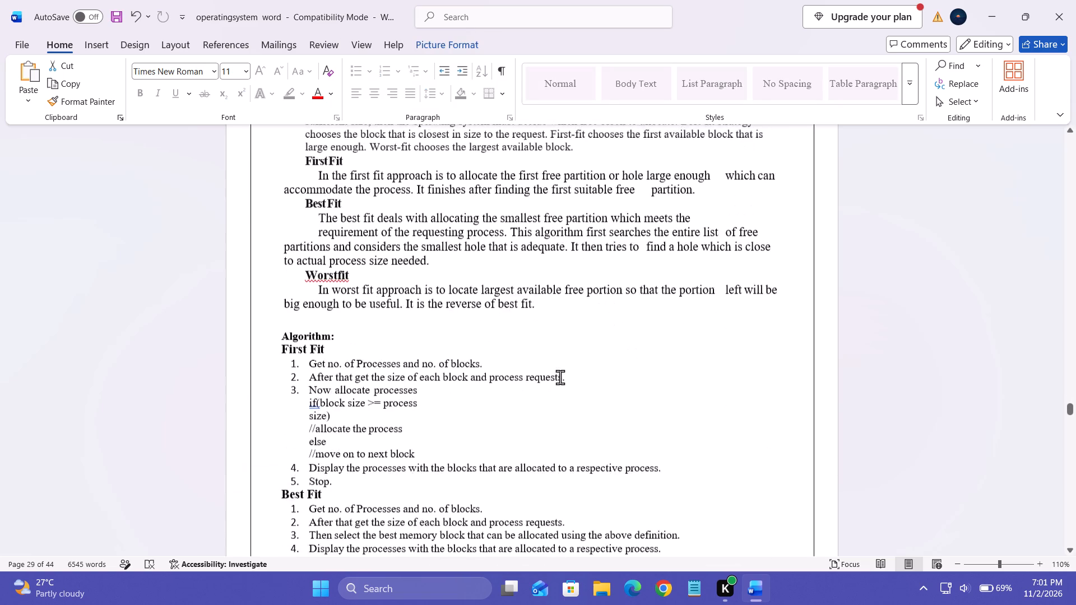
pyautogui.scroll(-4, 560, 377)
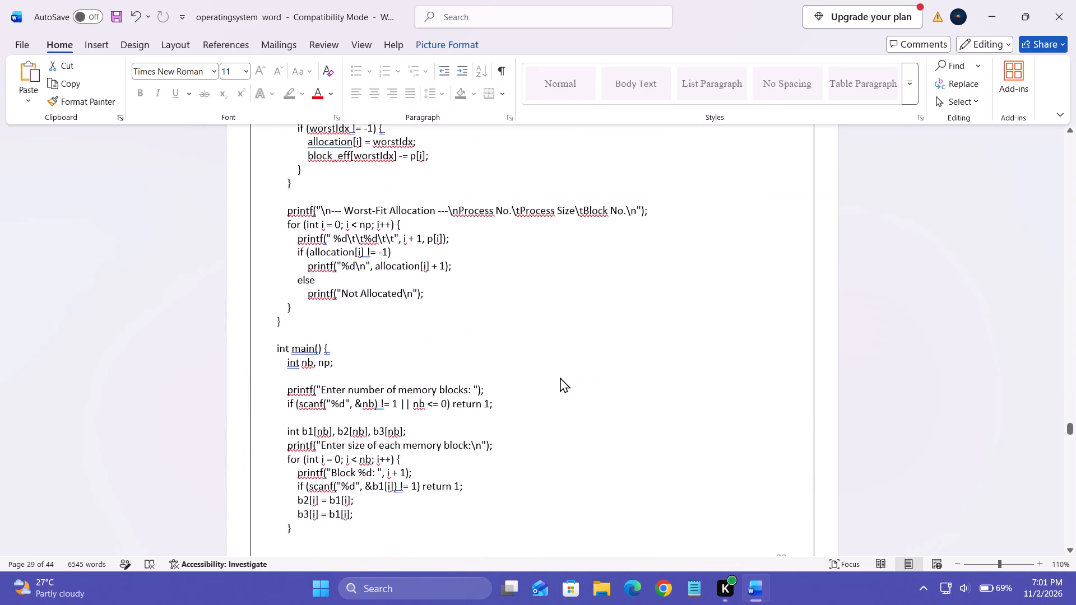
pyautogui.scroll(-4, 560, 377)
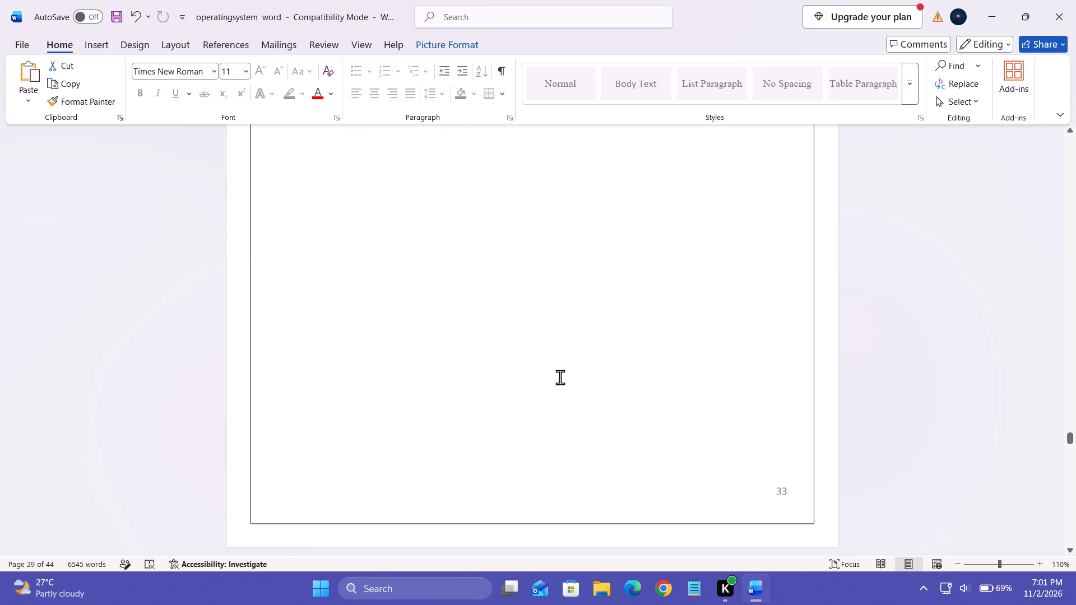
pyautogui.scroll(-1, 560, 377)
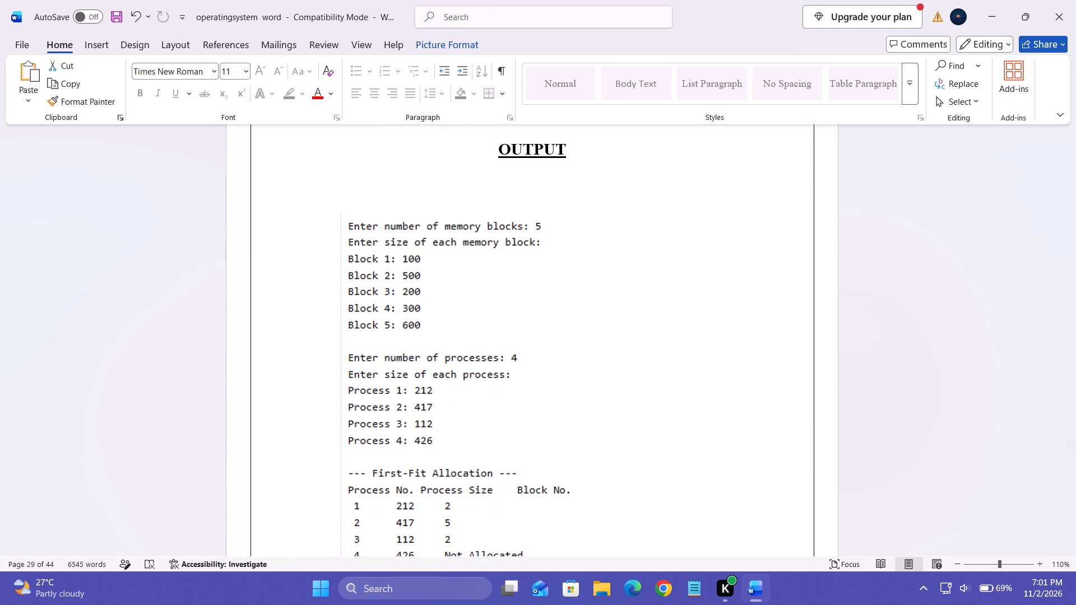
pyautogui.click(484, 376)
pyautogui.press('Delete')
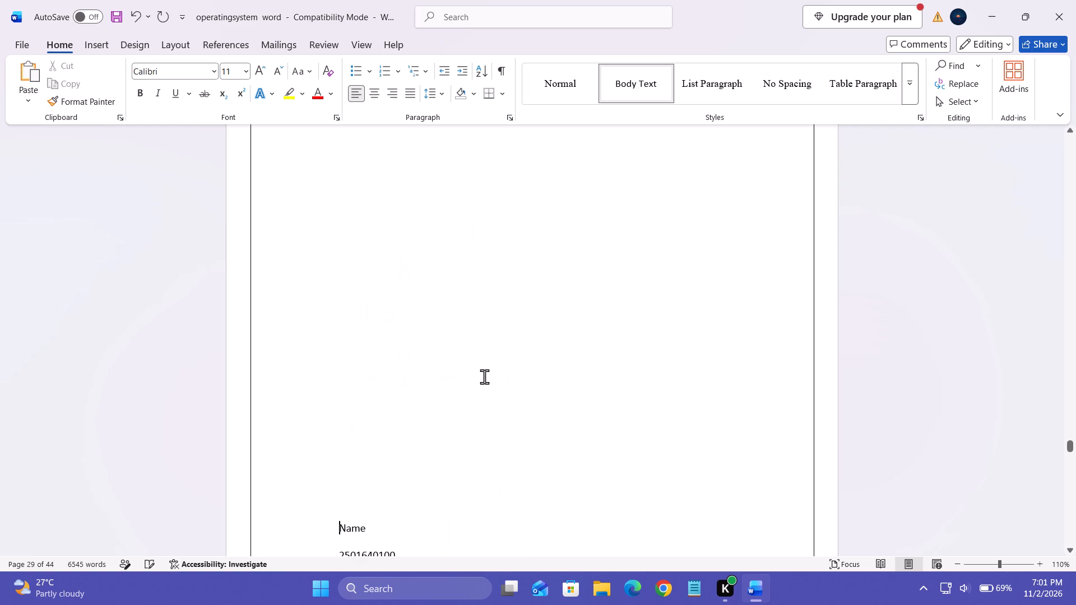
# Delete the name and roll number placeholder lines on the memory allocation experiment's output page.
pyautogui.scroll(-1, 484, 376)
pyautogui.moveTo(426, 448); pyautogui.dragTo(302, 395)
pyautogui.press('BackSpace')
# Move the OUTPUT heading from page 34 to page 33, below the memory allocation code's closing brace with two new line breaks before it.
pyautogui.scroll(2, 302, 395)
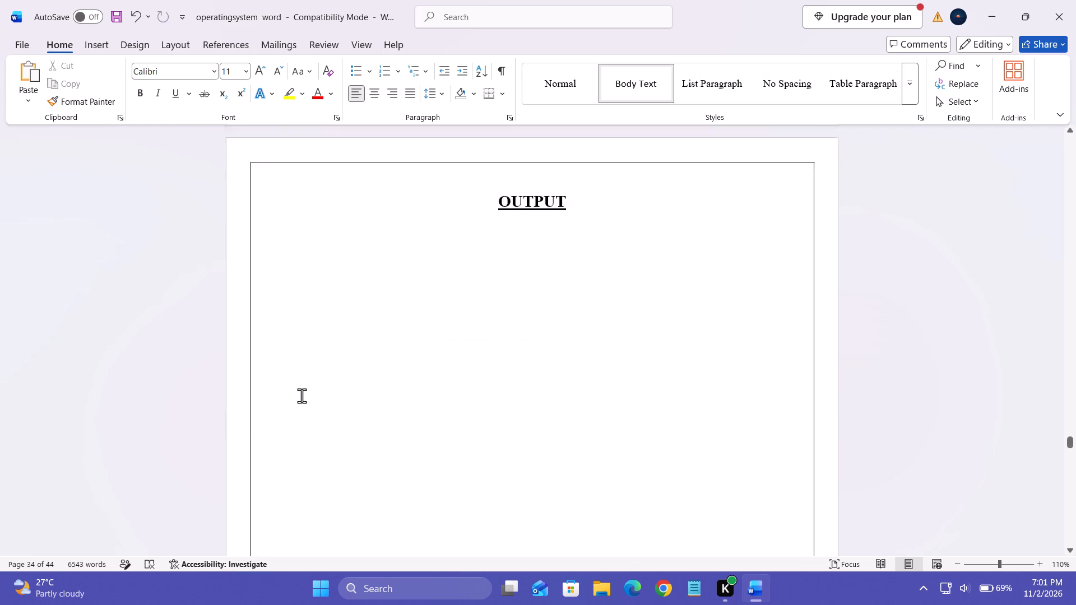
pyautogui.scroll(1, 302, 395)
pyautogui.moveTo(605, 329); pyautogui.dragTo(504, 327)
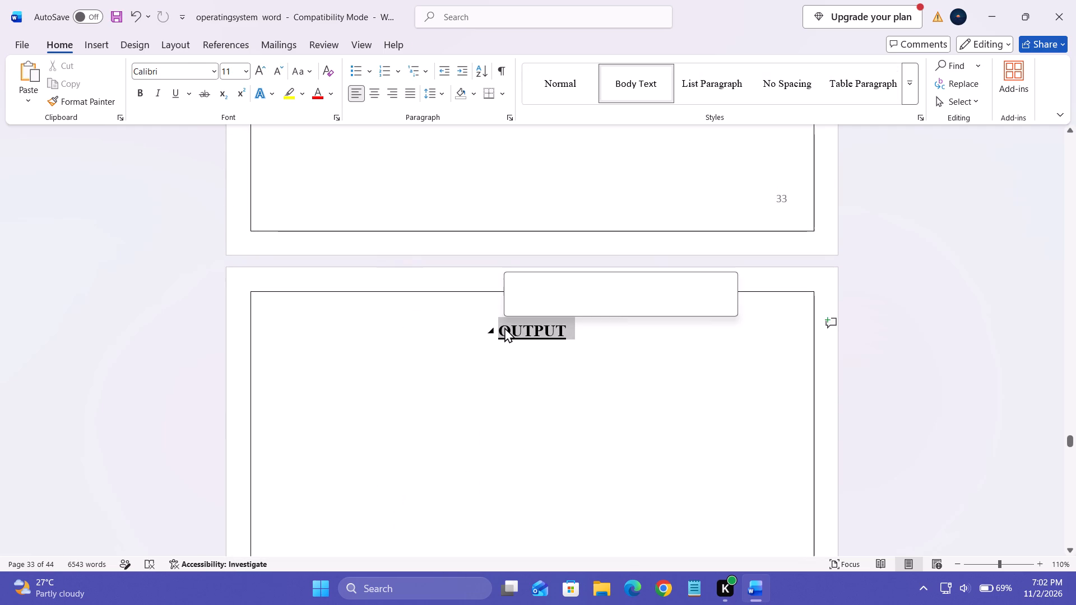
pyautogui.hotkey('ctrl', 'x')
pyautogui.scroll(2, 504, 327)
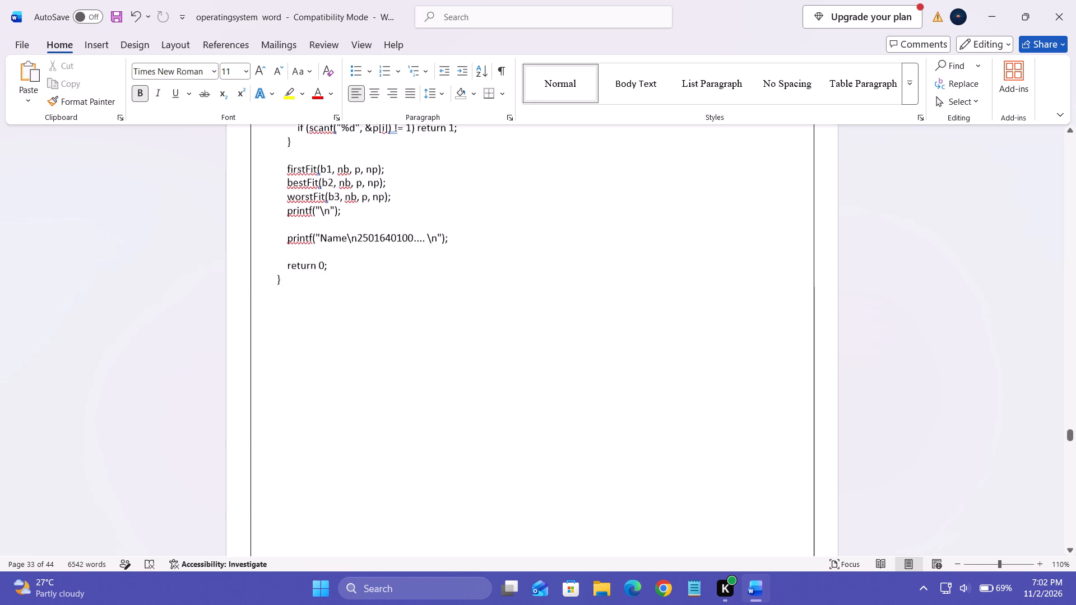
pyautogui.scroll(1, 504, 327)
pyautogui.click(504, 327)
pyautogui.press('Return')
pyautogui.press('Return')
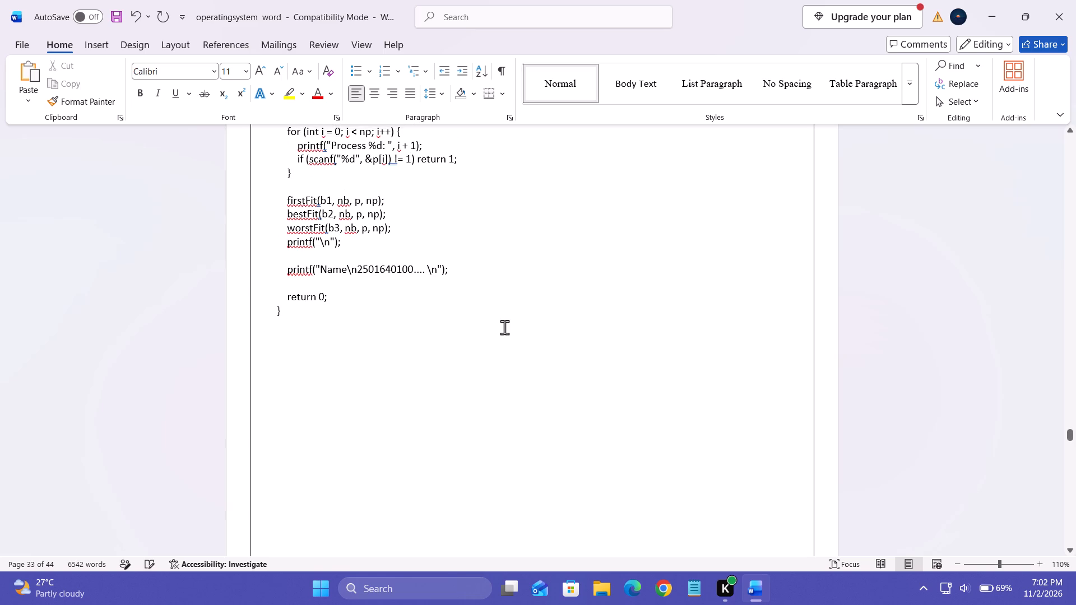
pyautogui.hotkey('ctrl', 'v')
# Show the paragraph marks and select the first empty paragraphs at the top of the blank page after page 33.
pyautogui.scroll(-5, 504, 327)
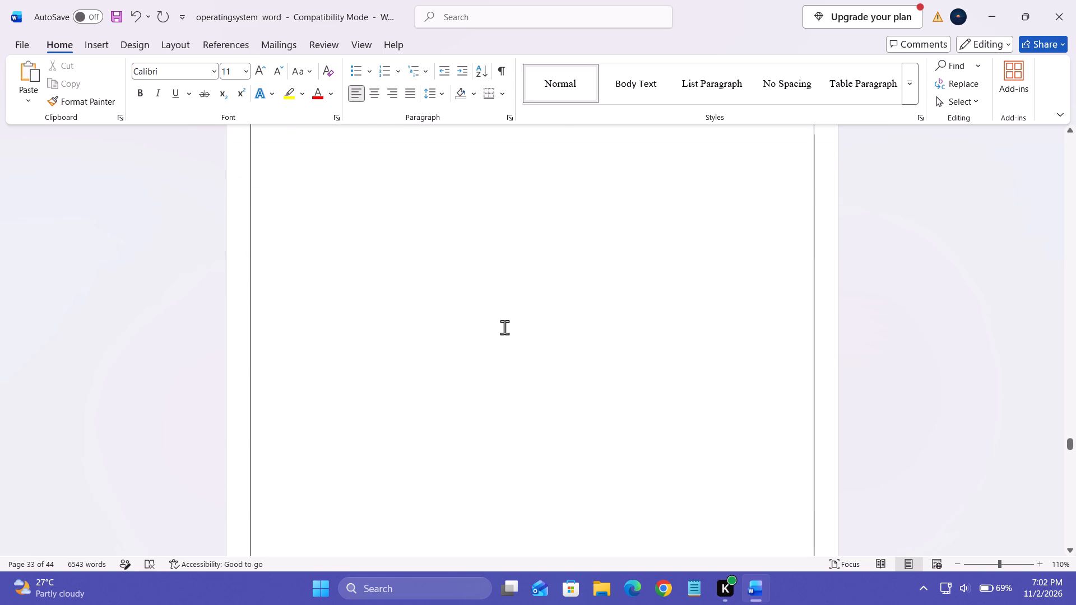
pyautogui.scroll(-2, 504, 327)
pyautogui.scroll(1, 504, 327)
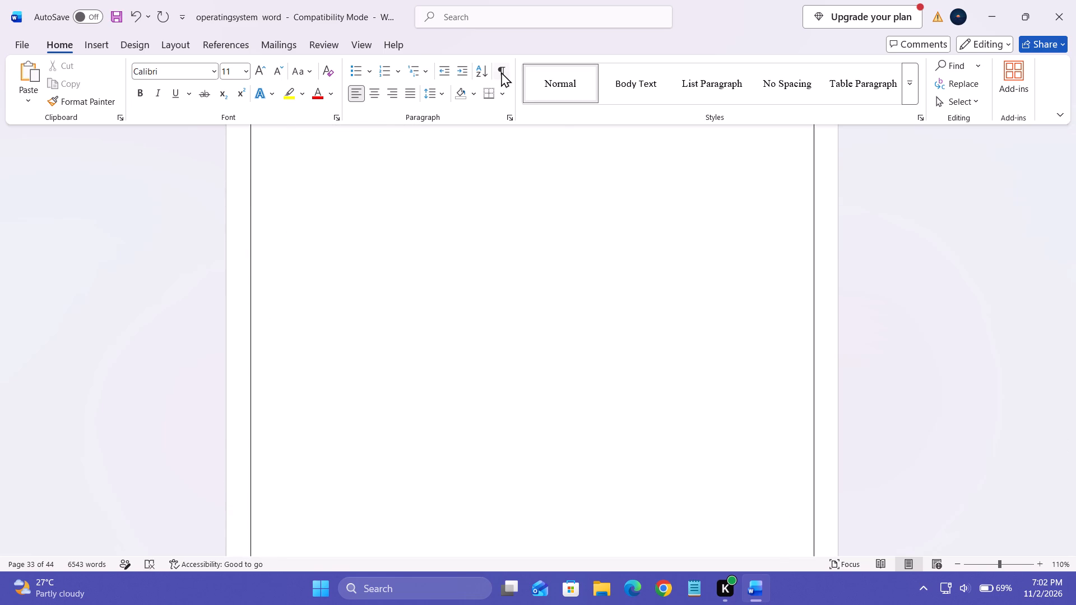
pyautogui.click(501, 72)
pyautogui.scroll(2, 489, 217)
pyautogui.scroll(1, 449, 288)
pyautogui.moveTo(346, 262); pyautogui.dragTo(244, 224)
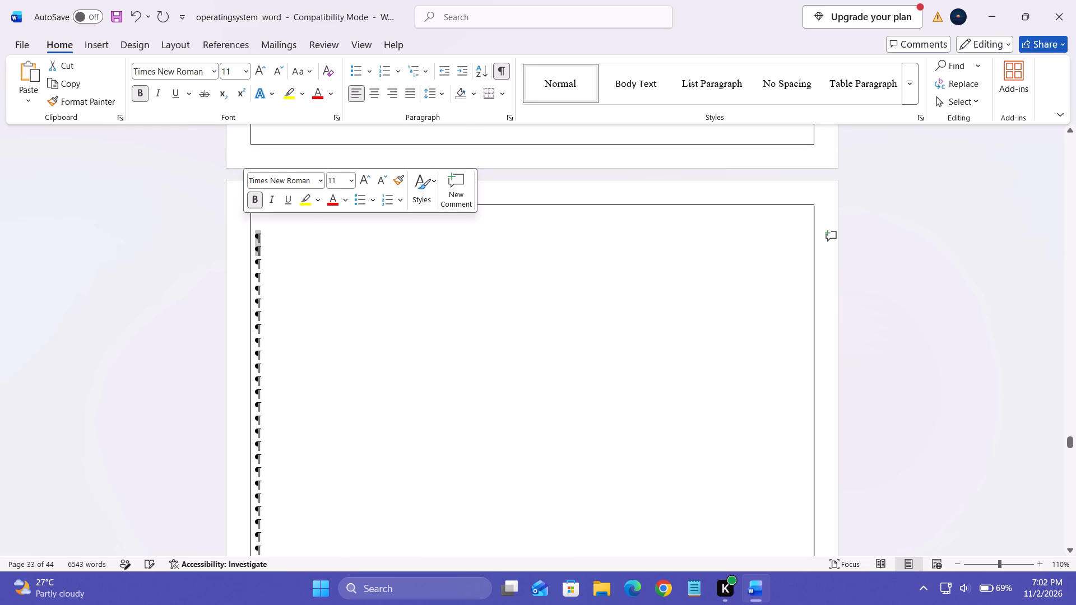
# Delete the empty paragraphs and the leftover section break after page 33 to remove the blank page following the OUTPUT heading.
pyautogui.press('Delete')
pyautogui.press('Delete')
pyautogui.press('Delete')
pyautogui.scroll(-2, 340, 333)
pyautogui.moveTo(295, 299); pyautogui.dragTo(273, 129)
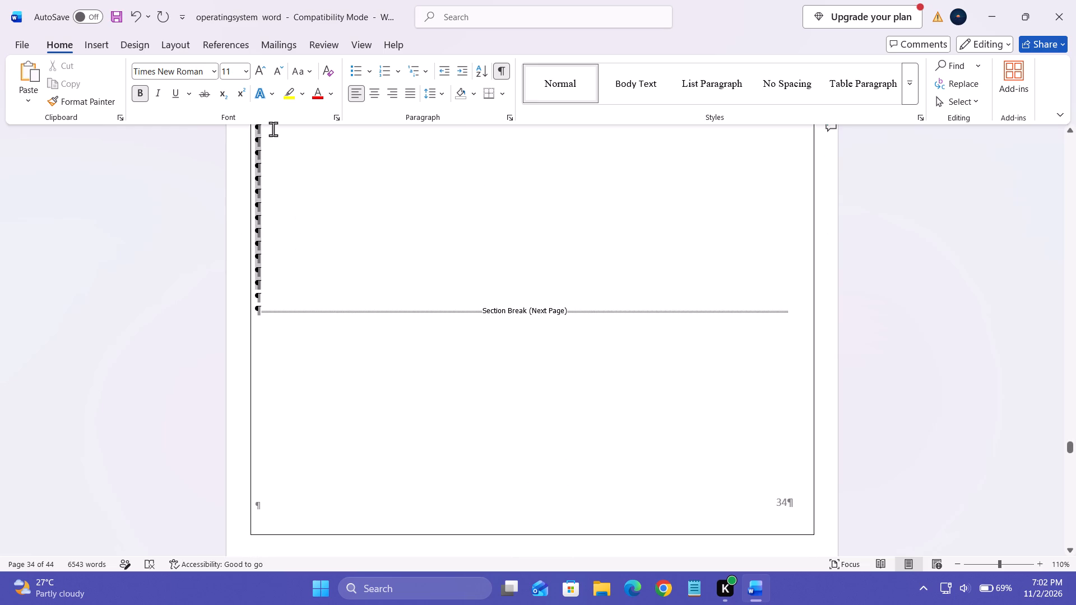
pyautogui.moveTo(273, 129); pyautogui.dragTo(252, 463)
pyautogui.scroll(1, 281, 115)
pyautogui.scroll(1, 240, 269)
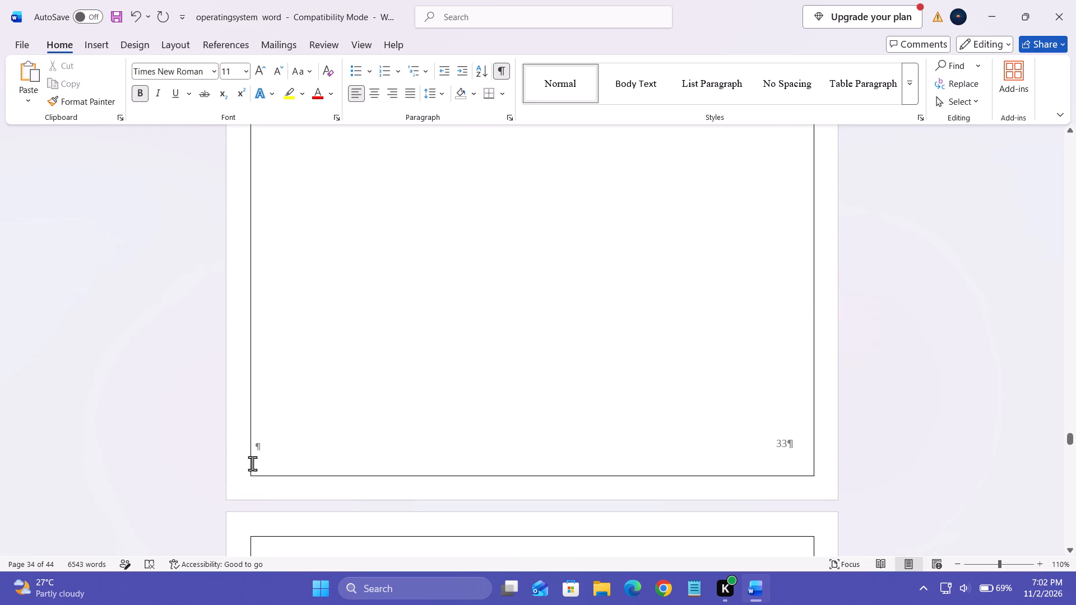
pyautogui.moveTo(252, 463); pyautogui.dragTo(239, 486)
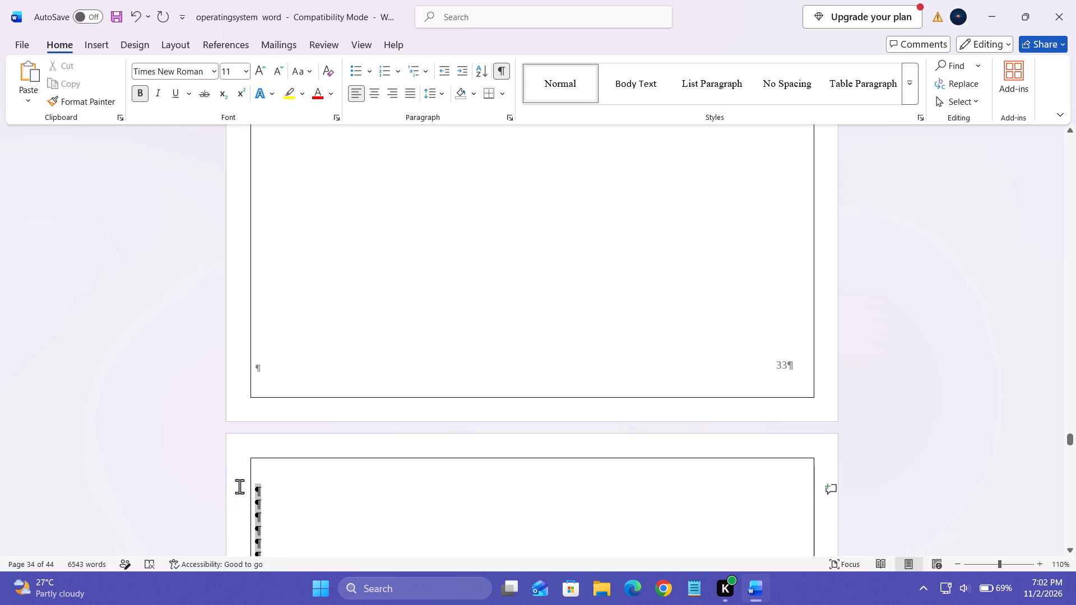
pyautogui.moveTo(239, 486); pyautogui.dragTo(251, 495)
pyautogui.press('Delete')
pyautogui.press('Delete')
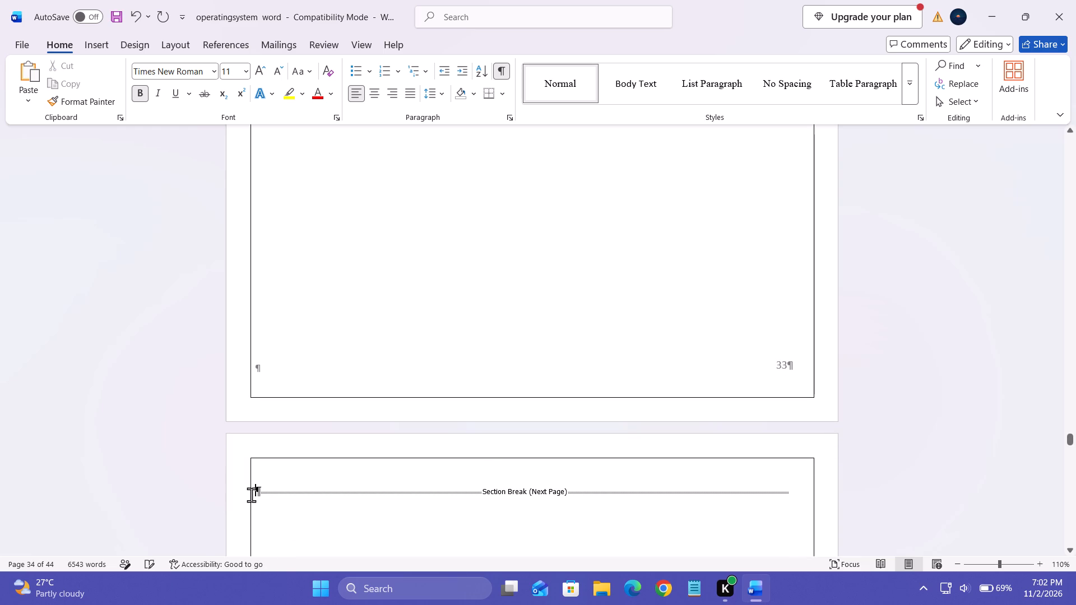
pyautogui.press('Delete')
pyautogui.press('Delete')
# Hide the paragraph marks in the document.
pyautogui.scroll(2, 251, 495)
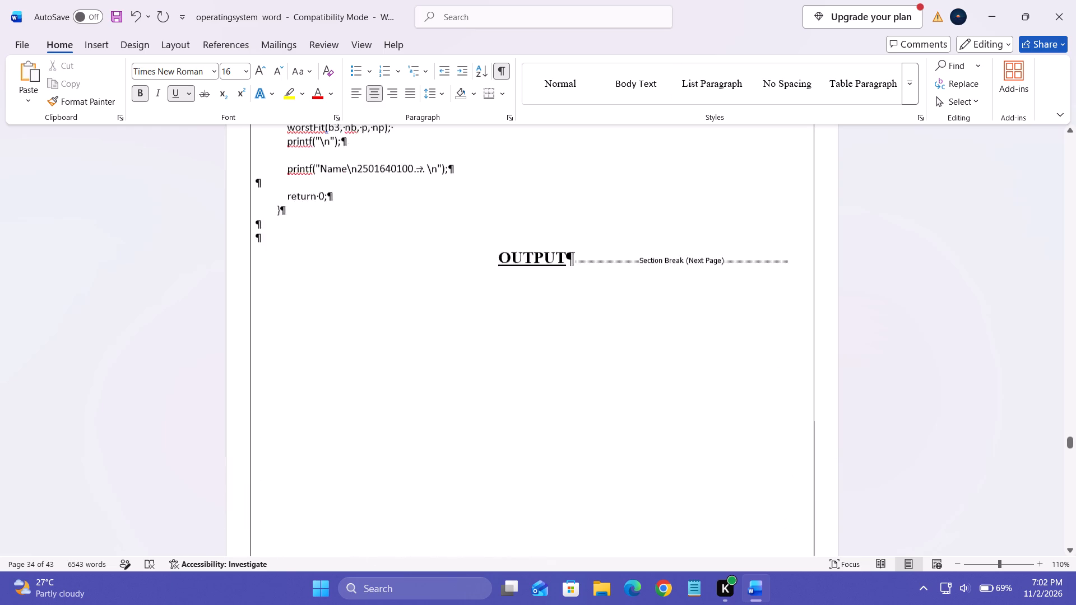
pyautogui.scroll(1, 251, 495)
pyautogui.scroll(-3, 251, 495)
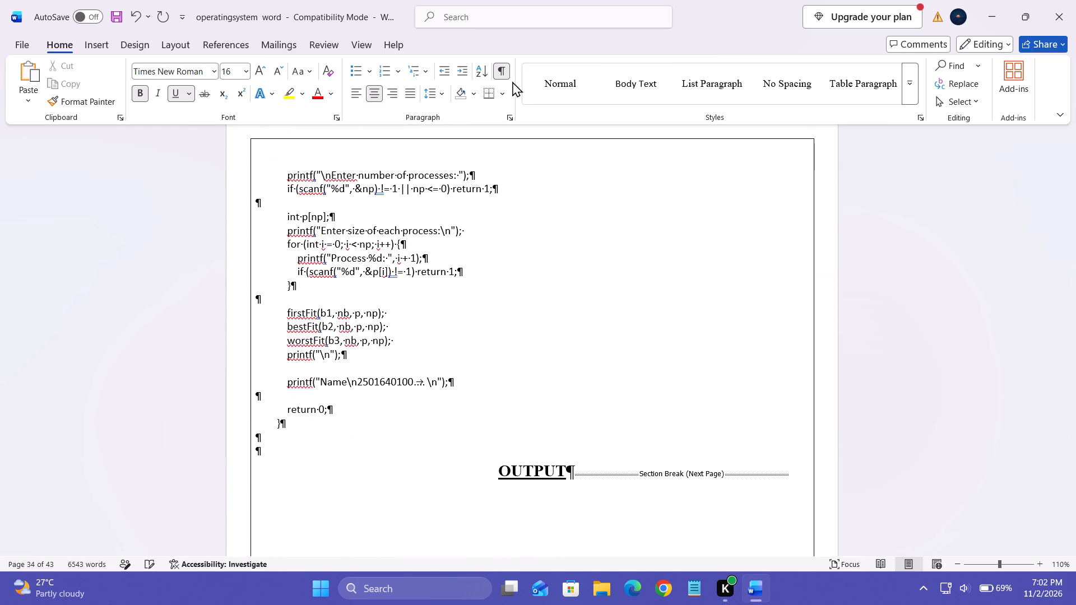
pyautogui.click(508, 75)
# Open the desktop screenshot WhatsApp Image 2026-11-02 at 4.18.12 PM (5) to check which experiment's output it shows.
pyautogui.scroll(-1, 544, 247)
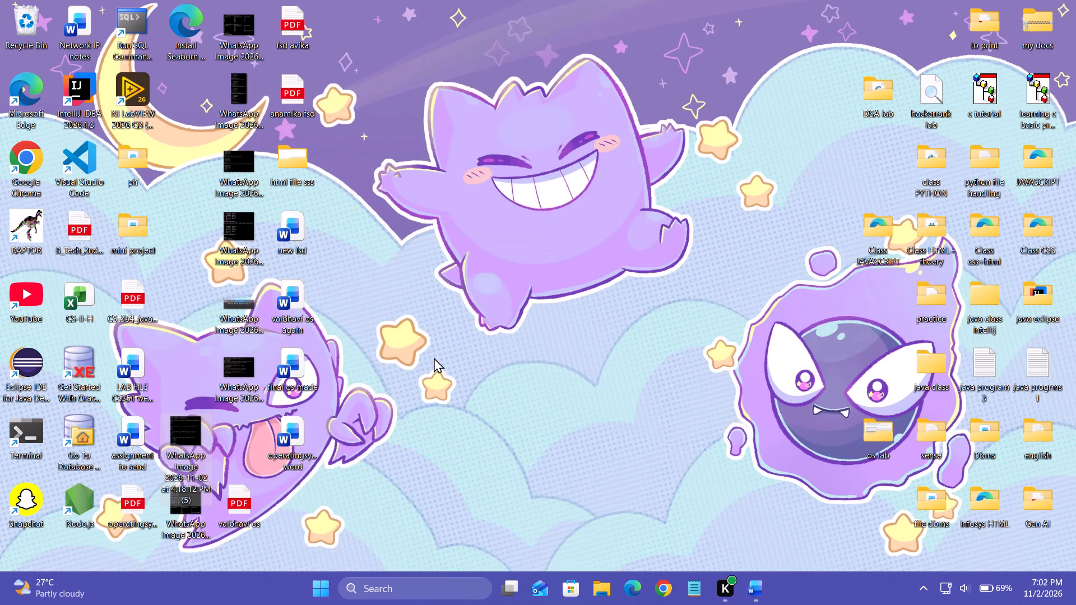
pyautogui.doubleClick(174, 452)
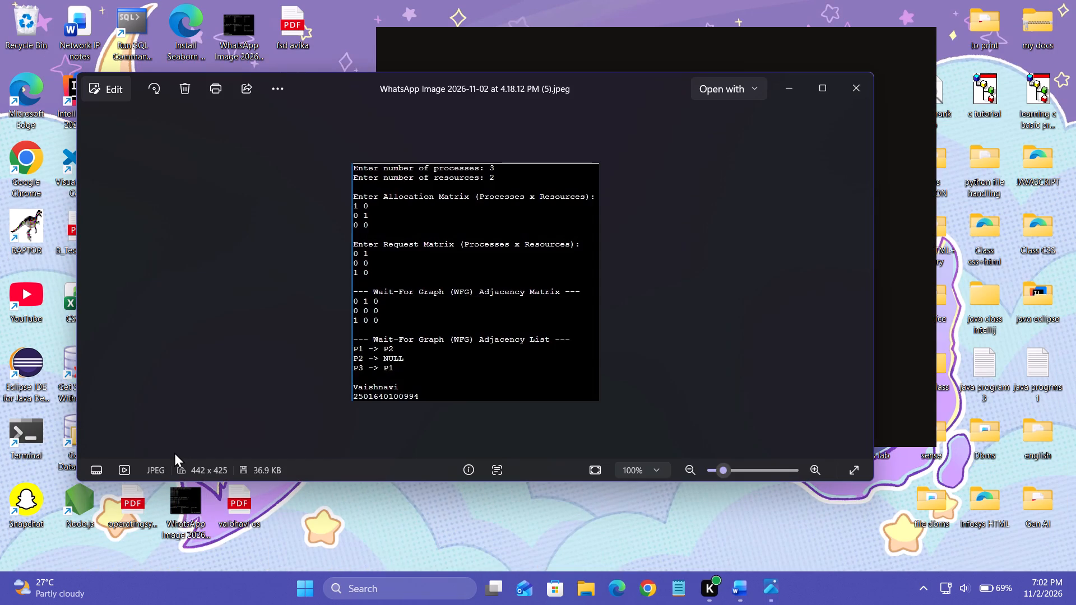
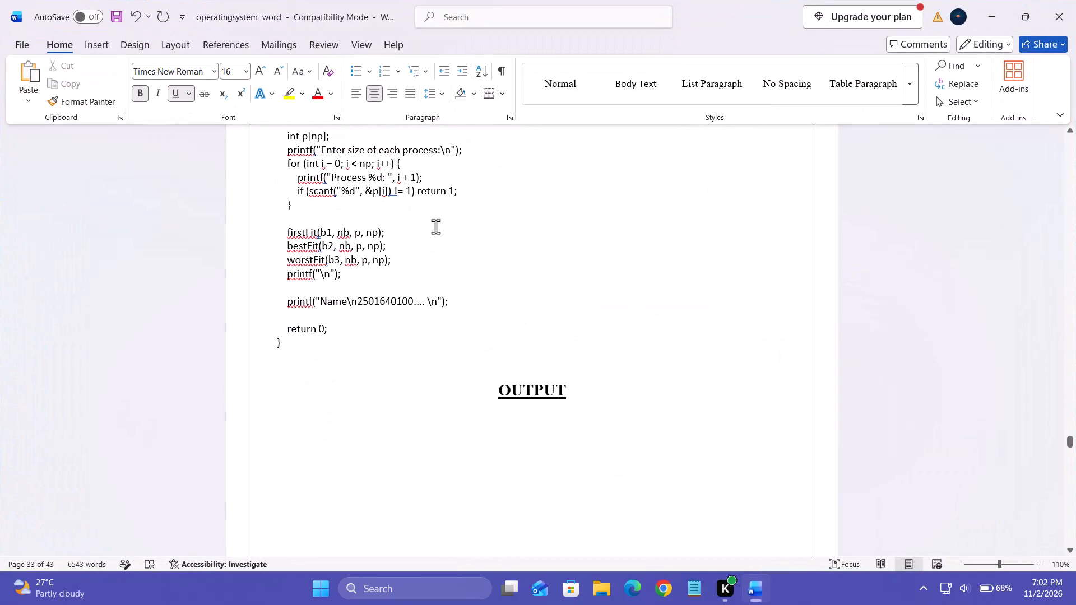
# Paste the copied first-fit allocation screenshot on a new line below the OUTPUT heading on page 33.
pyautogui.click(556, 426)
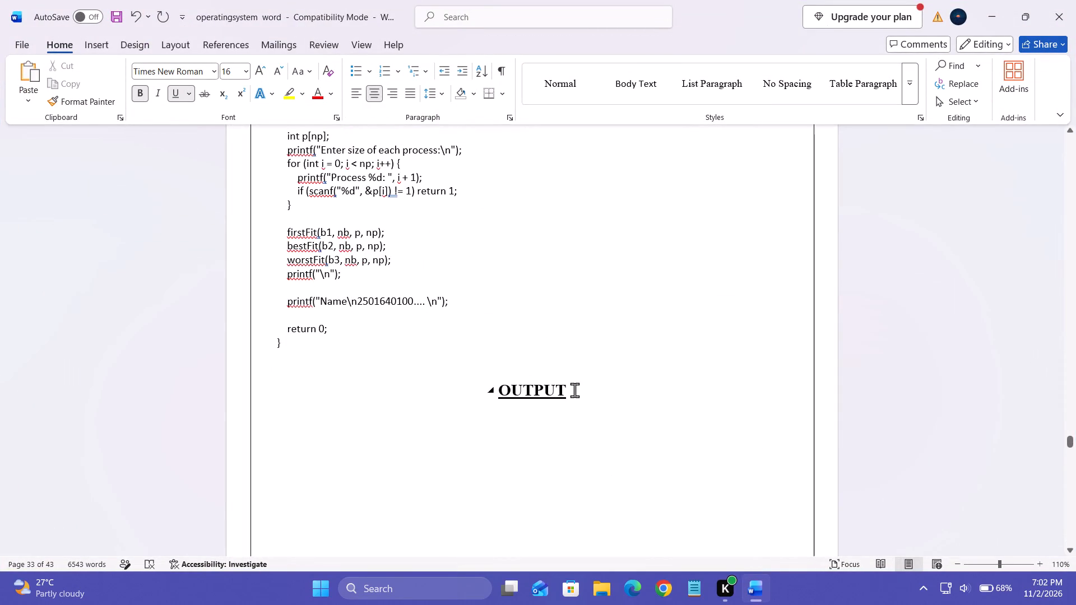
pyautogui.click(574, 390)
pyautogui.press('Return')
pyautogui.hotkey('ctrl', 'v')
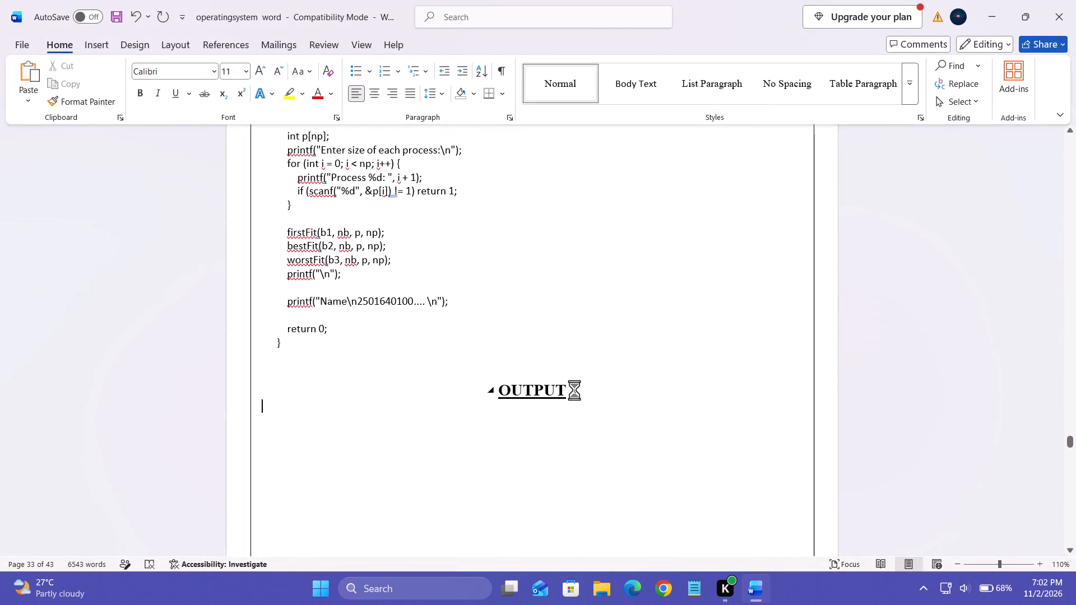
# Change the pasted screenshot's text wrapping so it floats freely, and centre it beneath the OUTPUT heading.
pyautogui.moveTo(510, 393); pyautogui.dragTo(478, 383)
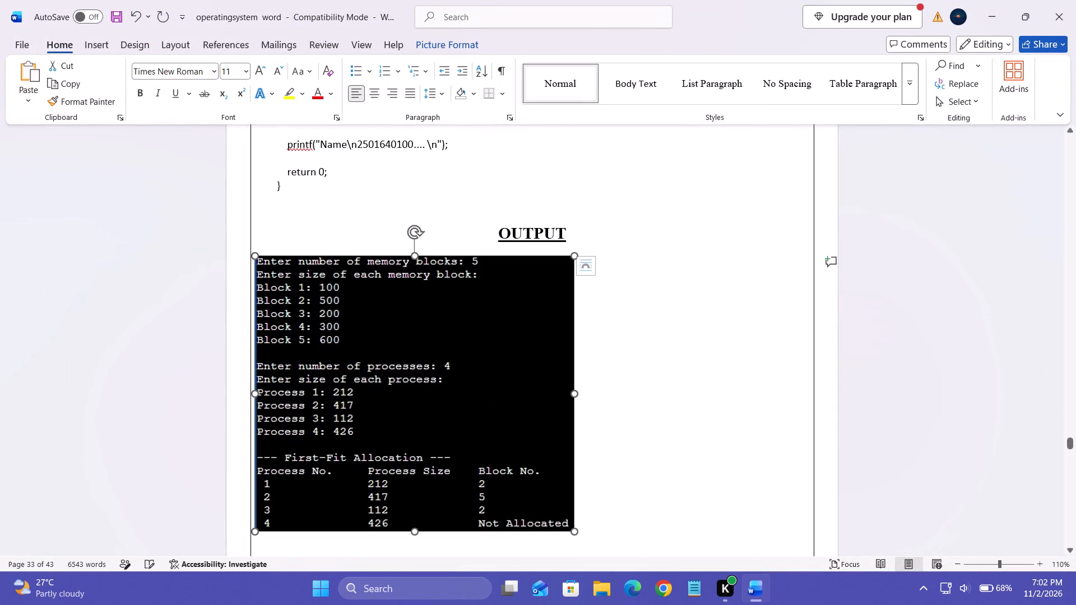
pyautogui.rightClick(478, 383)
pyautogui.hscroll(1, 478, 383)
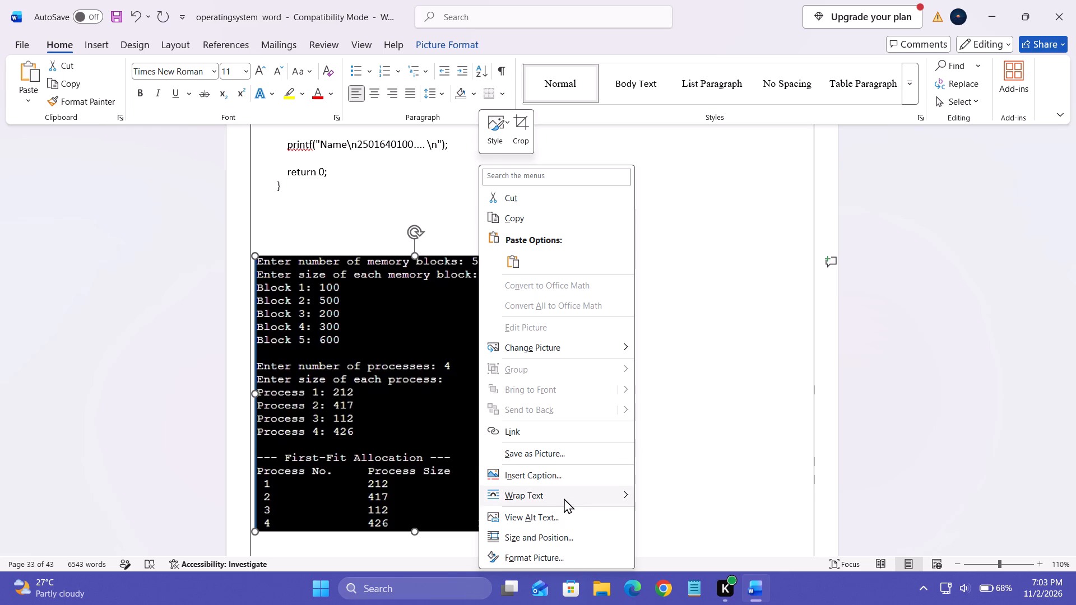
pyautogui.click(657, 378)
pyautogui.moveTo(484, 402); pyautogui.dragTo(595, 397)
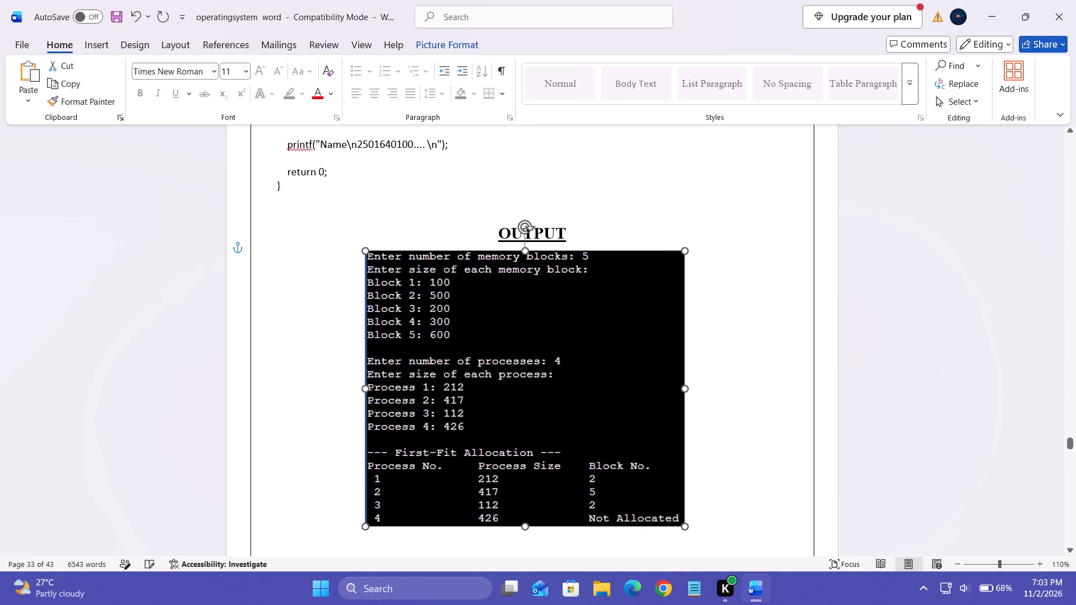
pyautogui.moveTo(595, 397); pyautogui.dragTo(597, 397)
pyautogui.click(597, 397)
# Deselect the screenshot and place the text cursor in the blank area below it on page 33.
pyautogui.scroll(-2, 597, 397)
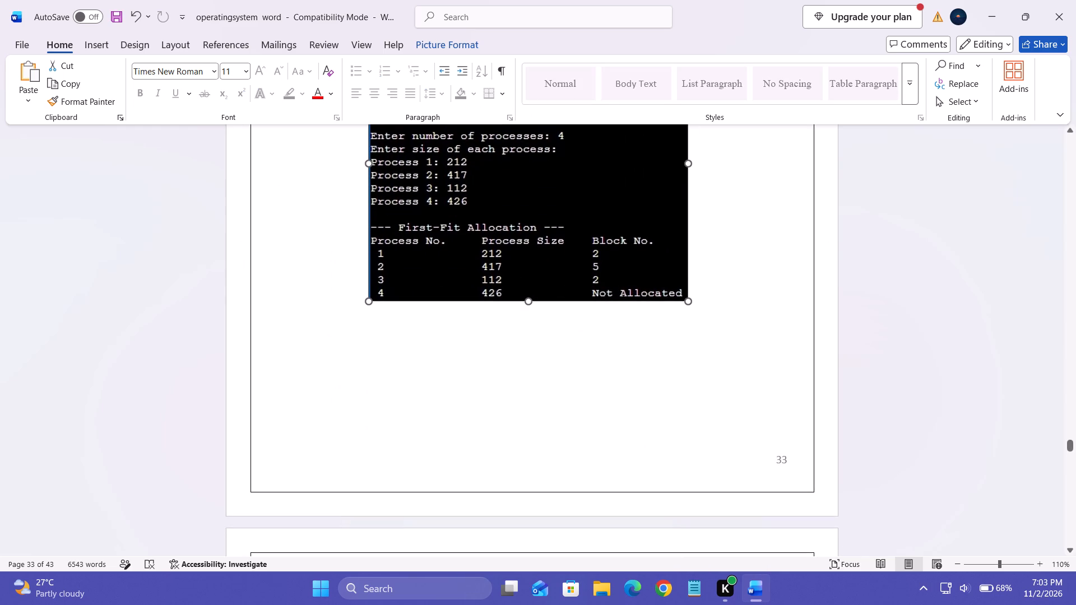
pyautogui.click(712, 317)
pyautogui.click(702, 413)
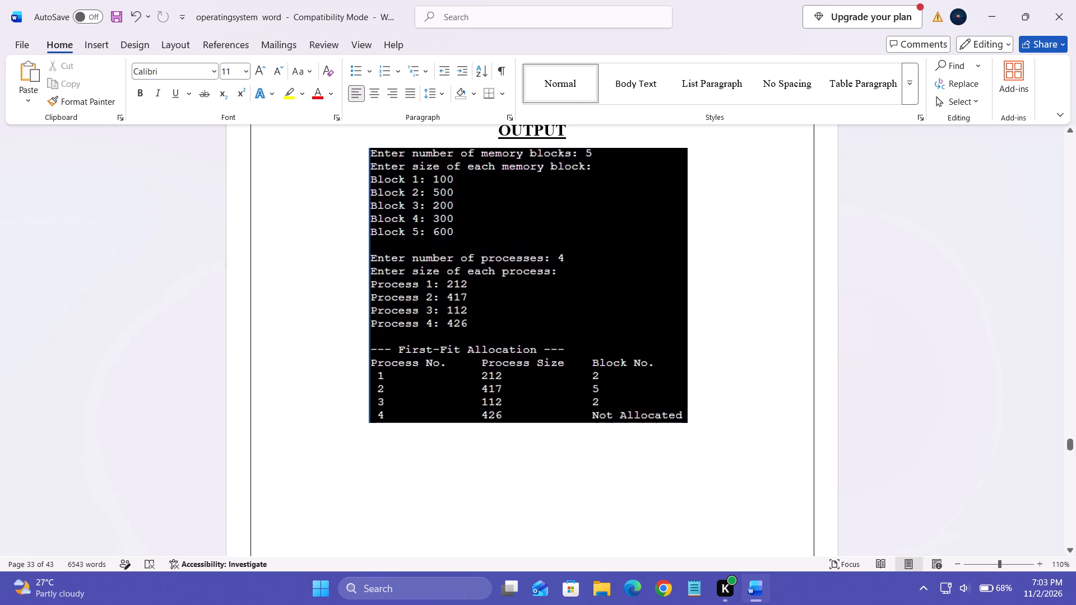
pyautogui.doubleClick(326, 467)
pyautogui.doubleClick(326, 467)
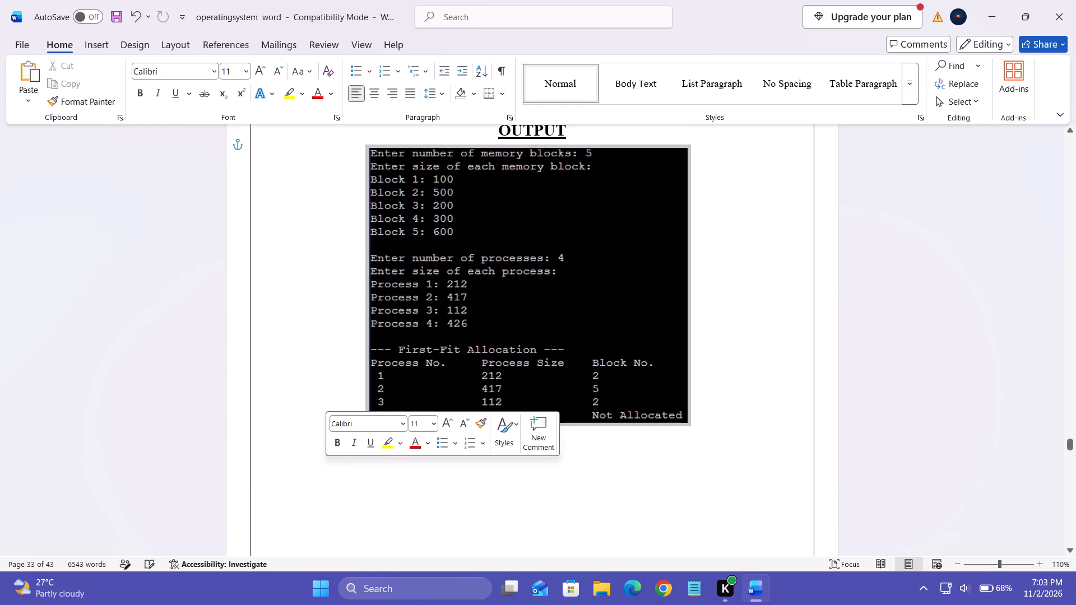
pyautogui.click(319, 480)
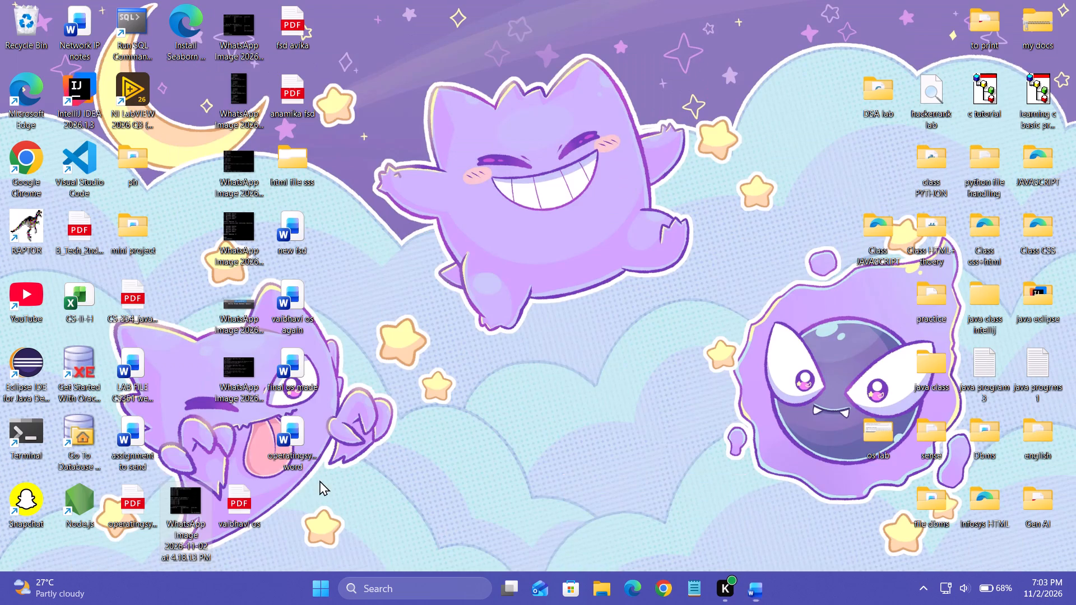
# Delete the used image file WhatsApp Image 2026-11-02 at 4.18.13 PM from the desktop.
pyautogui.press('Delete')
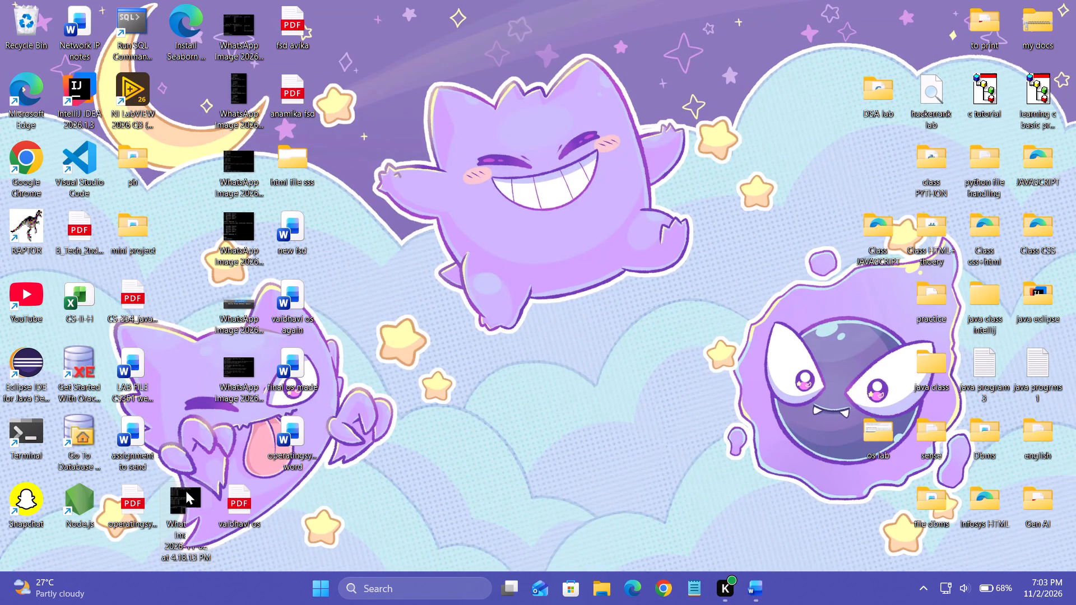
# Open the desktop image WhatsApp Image 2026-11-02 at 4.18.13 PM (1), which holds the best-fit and worst-fit allocation output.
pyautogui.doubleClick(236, 47)
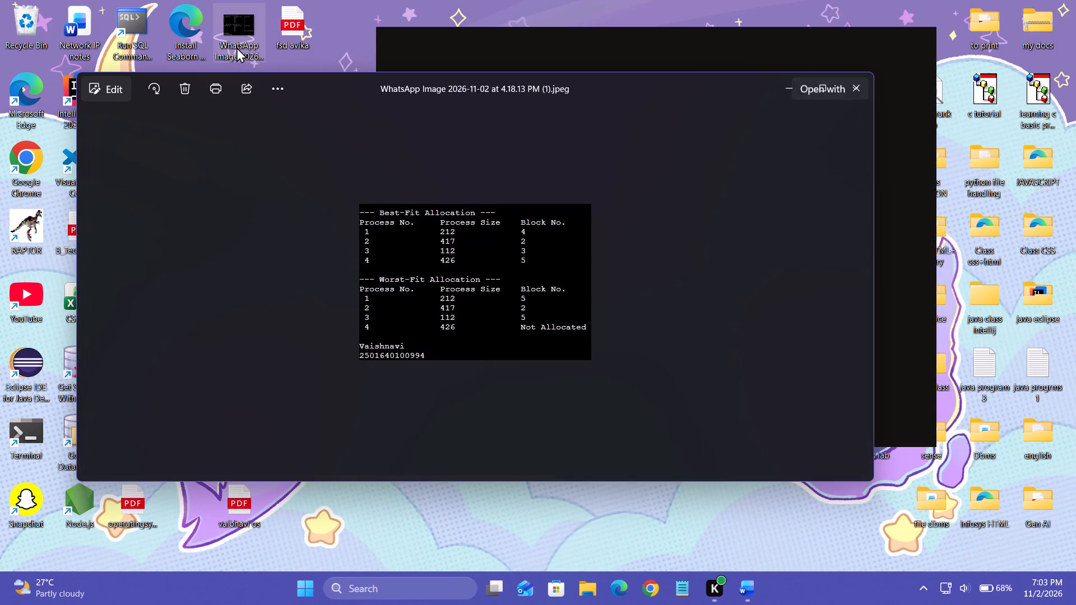
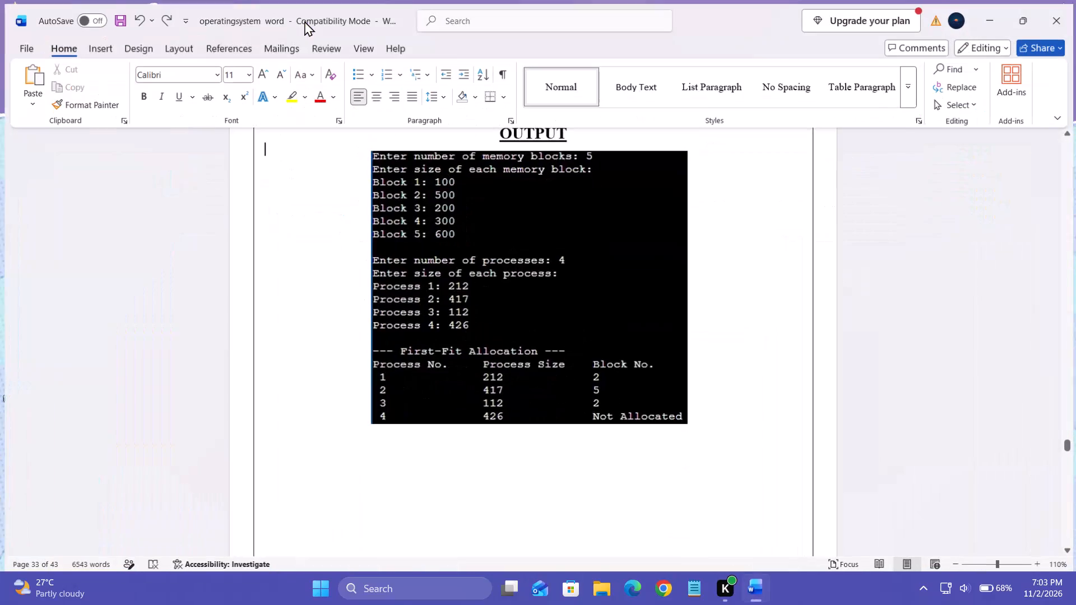
# Place the insertion point in the blank space below the First-Fit Allocation output picture on page 33 and bring up the editing options there.
pyautogui.scroll(-1, 409, 360)
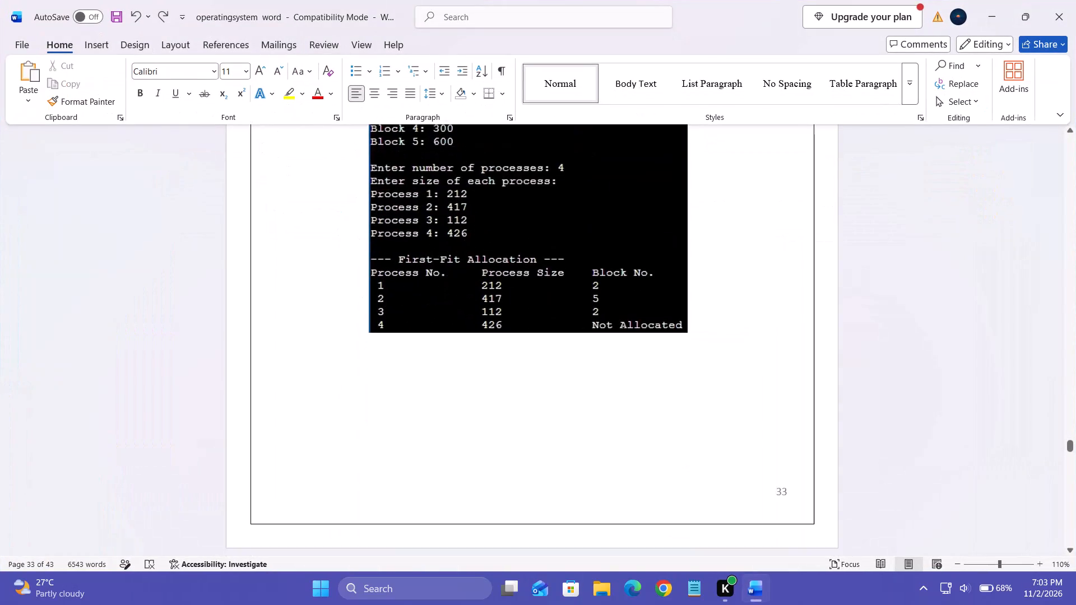
pyautogui.scroll(-1, 409, 360)
pyautogui.click(398, 310)
pyautogui.doubleClick(333, 290)
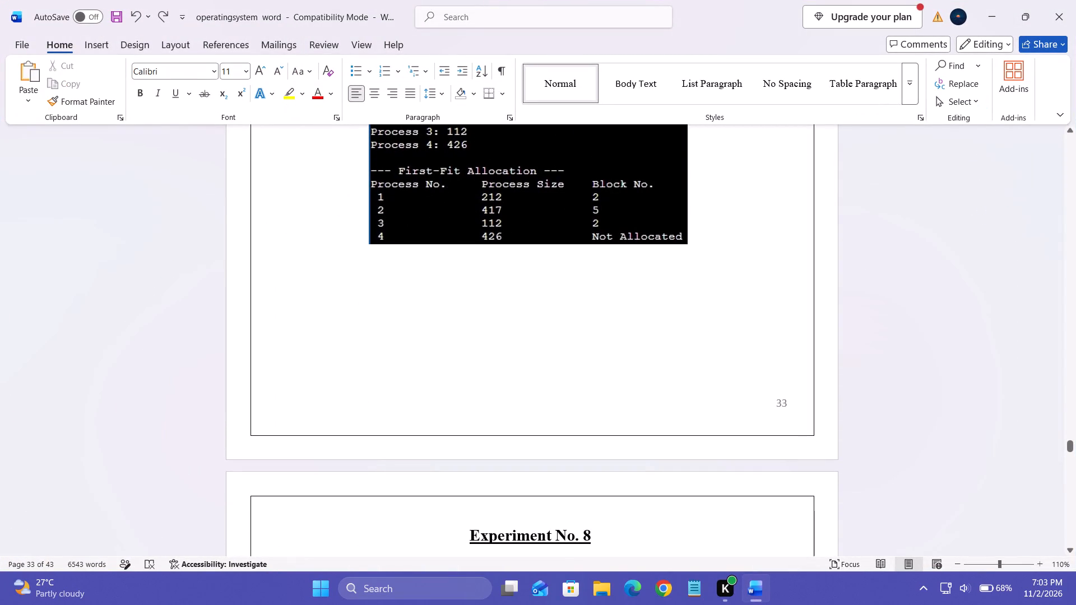
pyautogui.rightClick(365, 283)
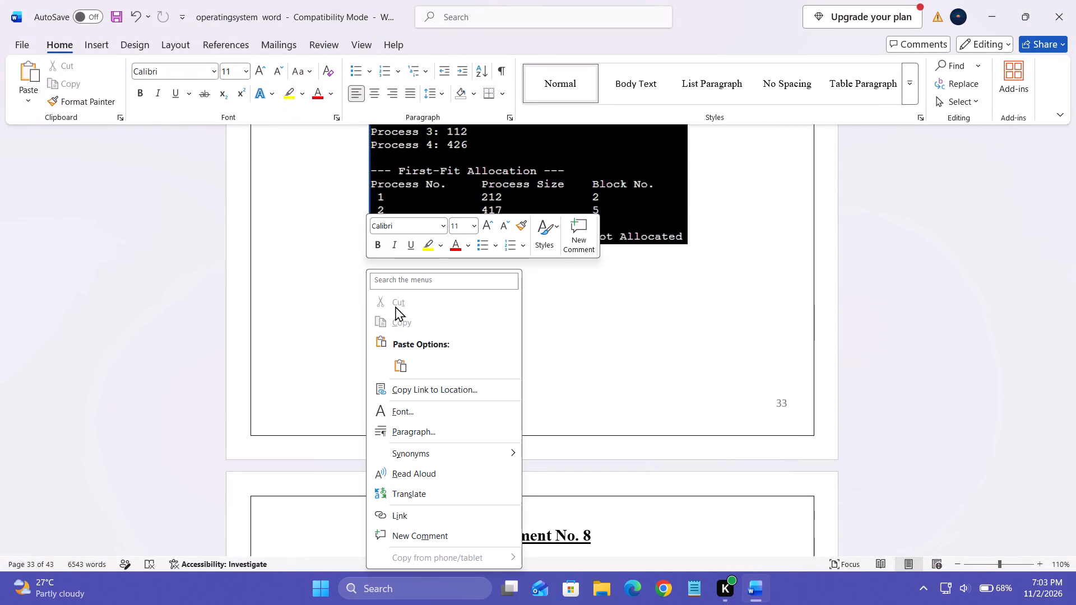
# Paste the Best-Fit and Worst-Fit output picture after the First-Fit picture and set its text wrapping to Tight.
pyautogui.click(397, 360)
pyautogui.rightClick(411, 387)
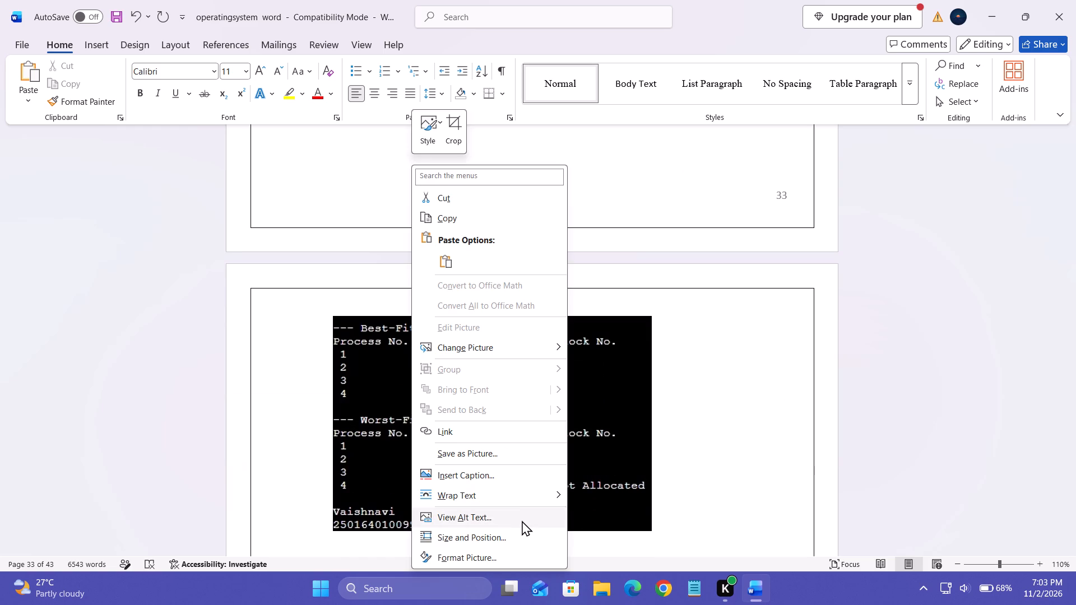
pyautogui.click(595, 380)
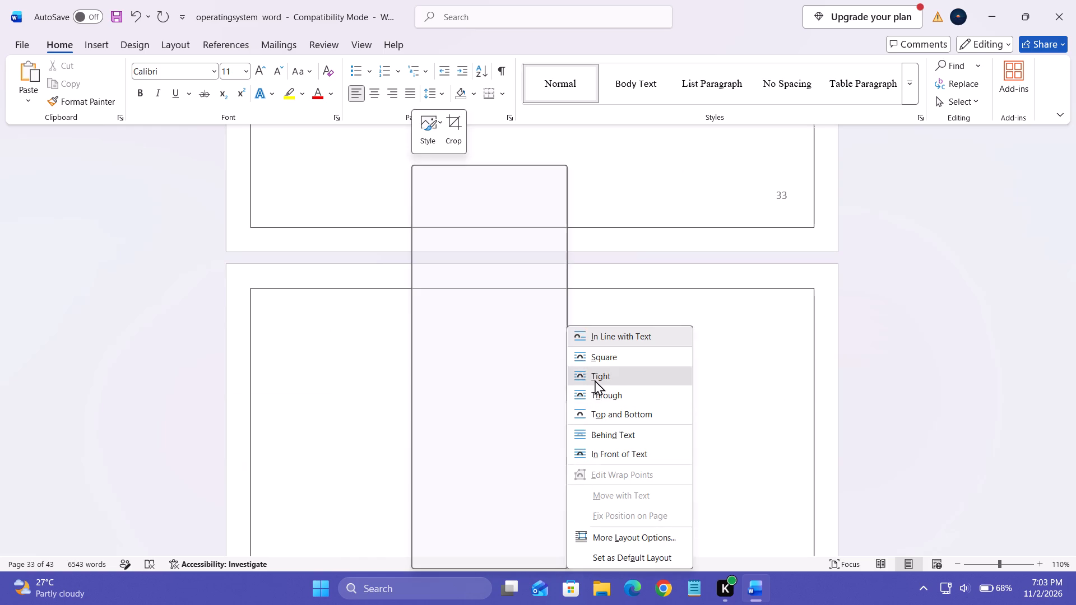
# Move the Best-Fit and Worst-Fit picture onto the lower part of the First-Fit picture under page 33's OUTPUT heading.
pyautogui.scroll(5, 595, 380)
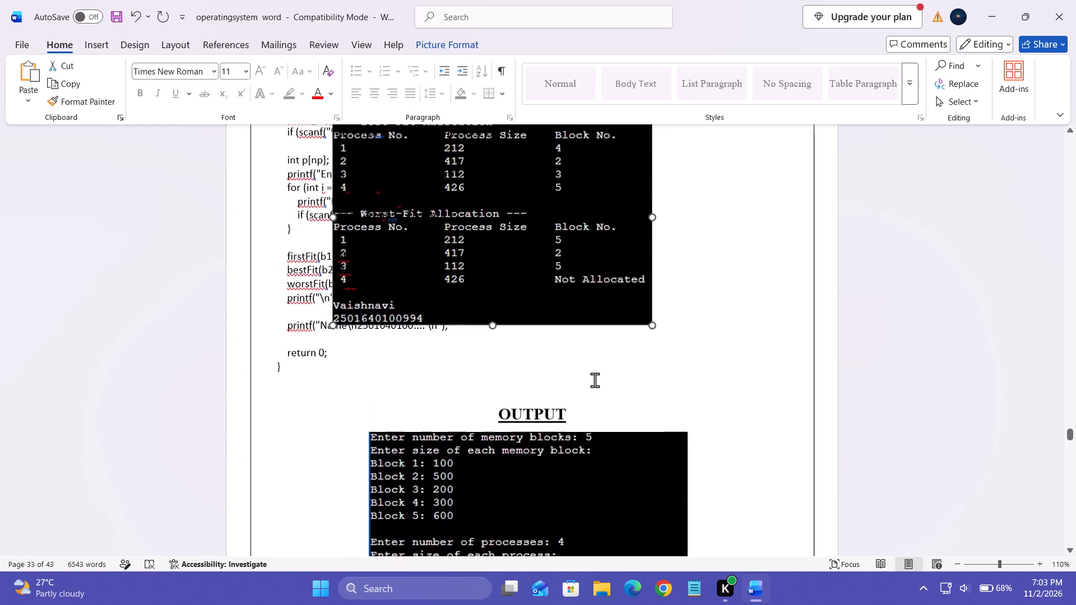
pyautogui.scroll(1, 595, 380)
pyautogui.moveTo(555, 281); pyautogui.dragTo(540, 506)
pyautogui.scroll(-1, 540, 506)
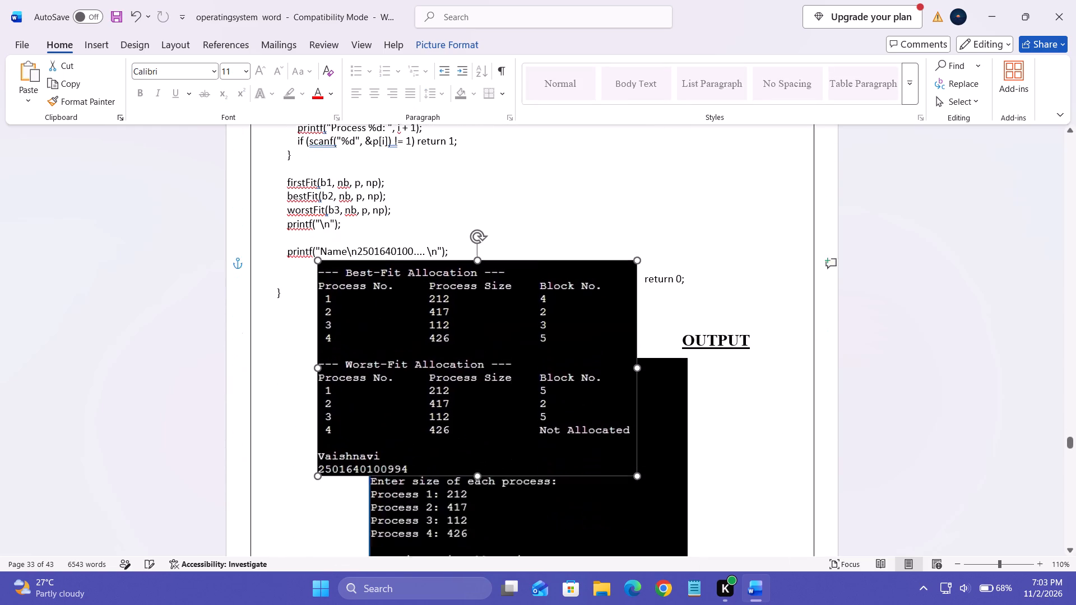
pyautogui.scroll(-1, 540, 506)
pyautogui.moveTo(484, 258); pyautogui.dragTo(544, 491)
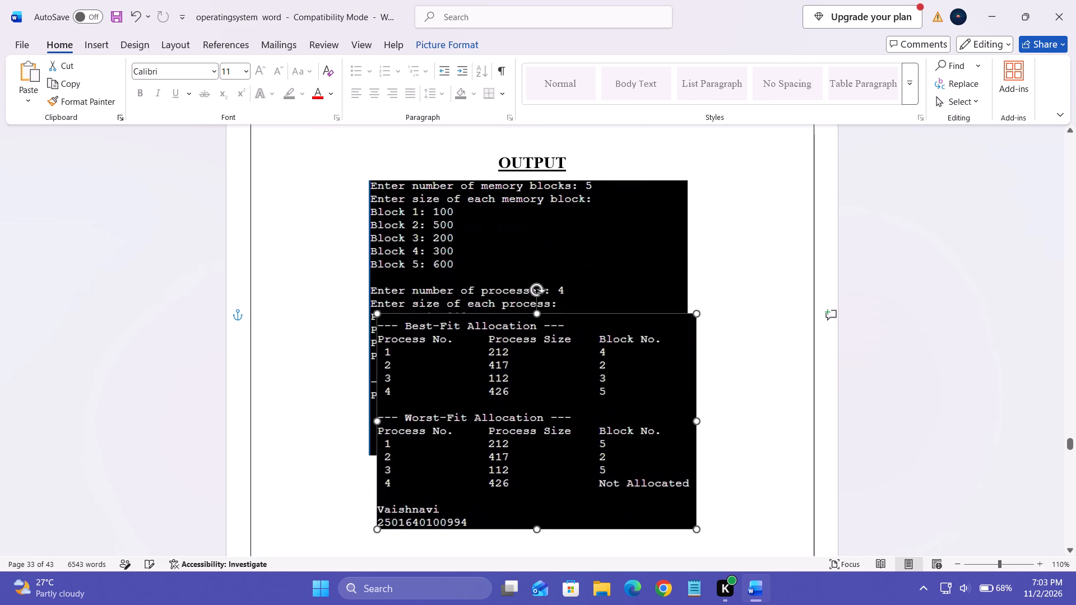
pyautogui.moveTo(544, 491); pyautogui.dragTo(544, 496)
# Reduce the First-Fit picture's height and width and move it toward the page's left margin below the OUTPUT heading.
pyautogui.click(537, 284)
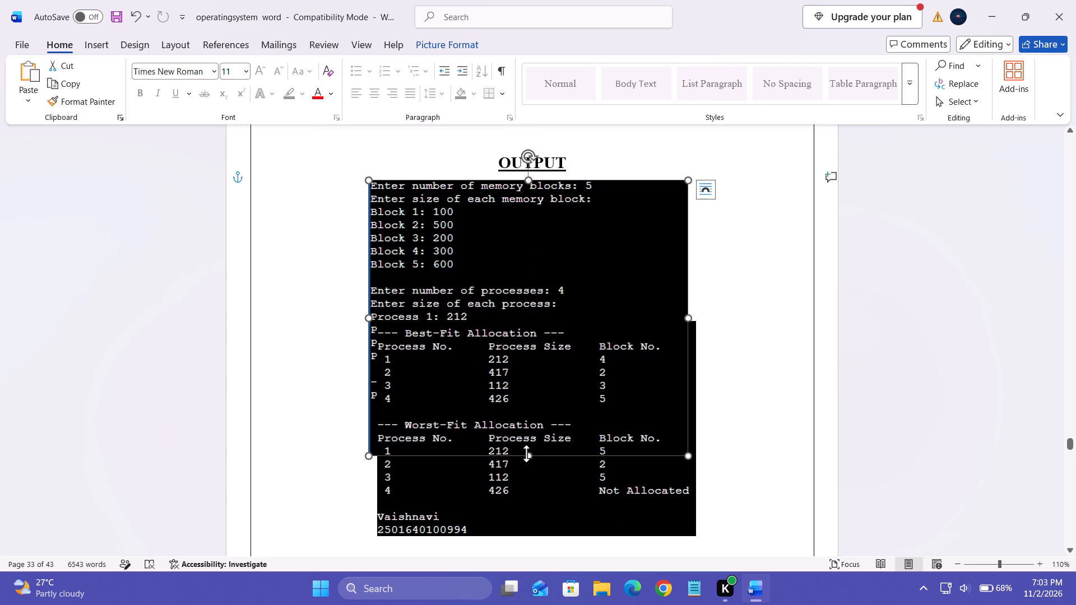
pyautogui.moveTo(526, 453); pyautogui.dragTo(532, 364)
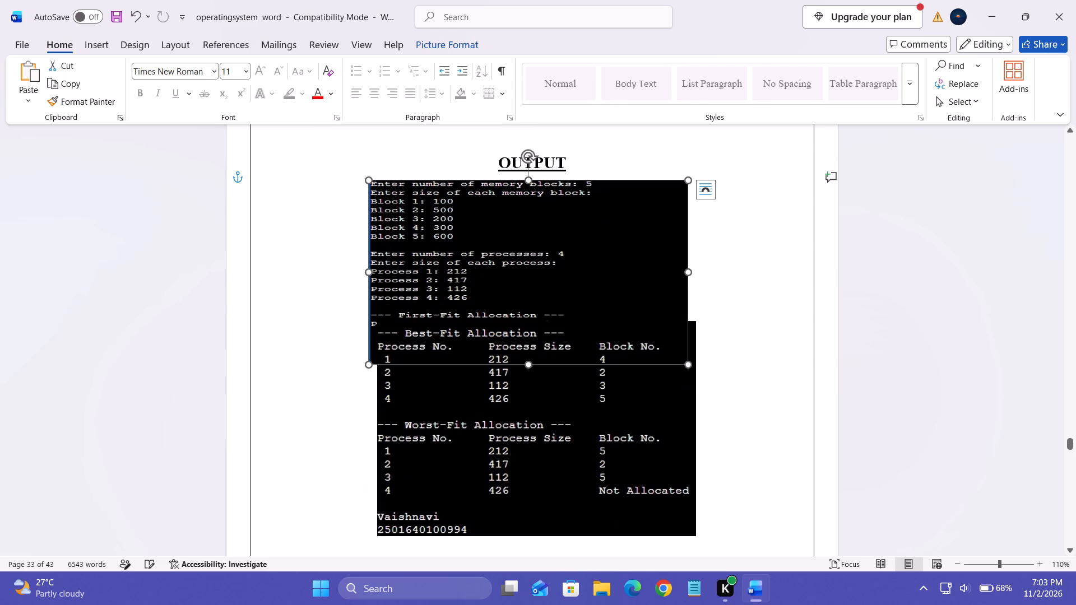
pyautogui.moveTo(690, 273); pyautogui.dragTo(607, 293)
pyautogui.moveTo(427, 269); pyautogui.dragTo(370, 290)
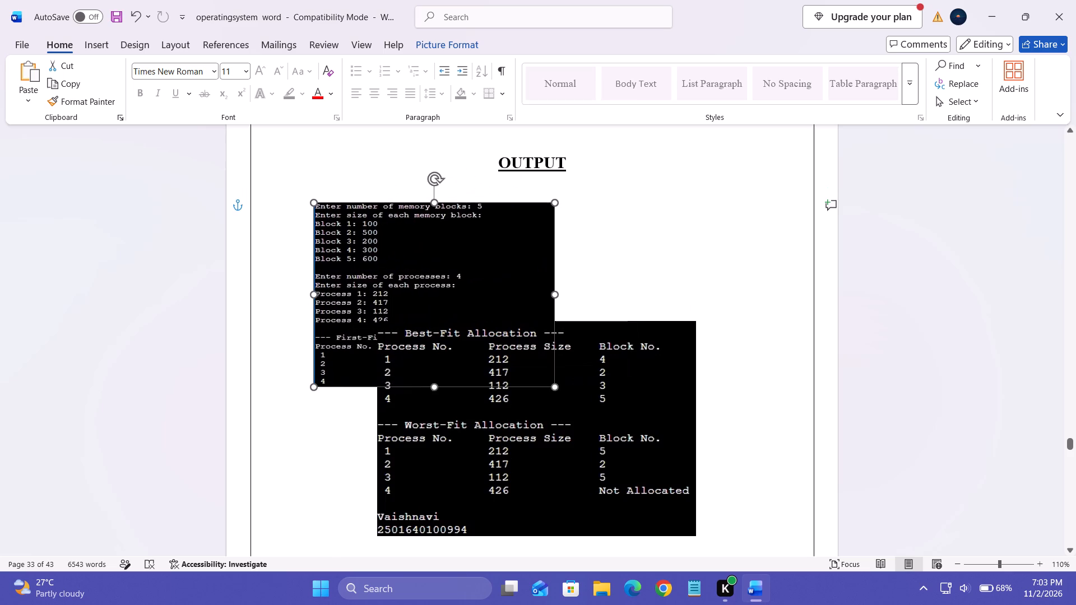
pyautogui.moveTo(370, 290); pyautogui.dragTo(338, 280)
# Reduce the Best-Fit and Worst-Fit picture's width and height so both output pictures can fit on page 33.
pyautogui.click(451, 434)
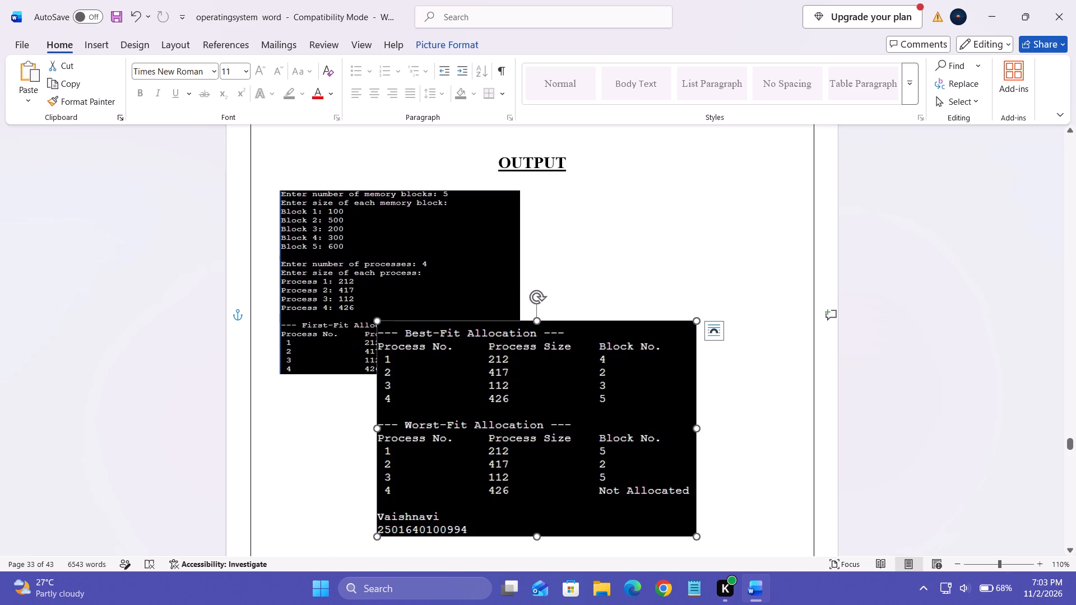
pyautogui.moveTo(374, 433); pyautogui.dragTo(377, 427)
pyautogui.moveTo(377, 427); pyautogui.dragTo(378, 427)
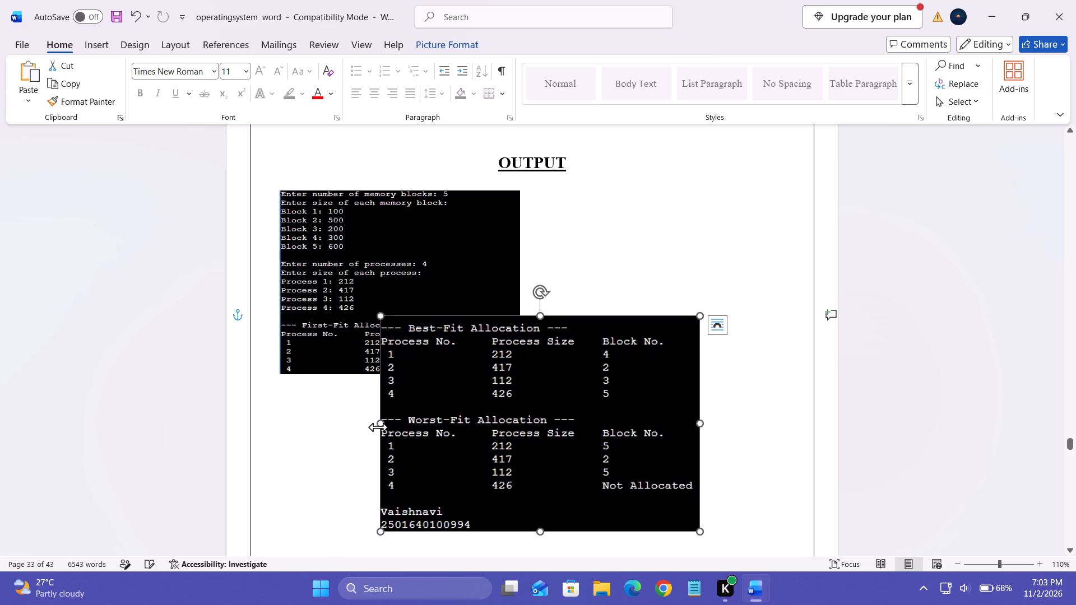
pyautogui.moveTo(378, 427); pyautogui.dragTo(382, 426)
pyautogui.click(382, 426)
pyautogui.moveTo(382, 425); pyautogui.dragTo(469, 441)
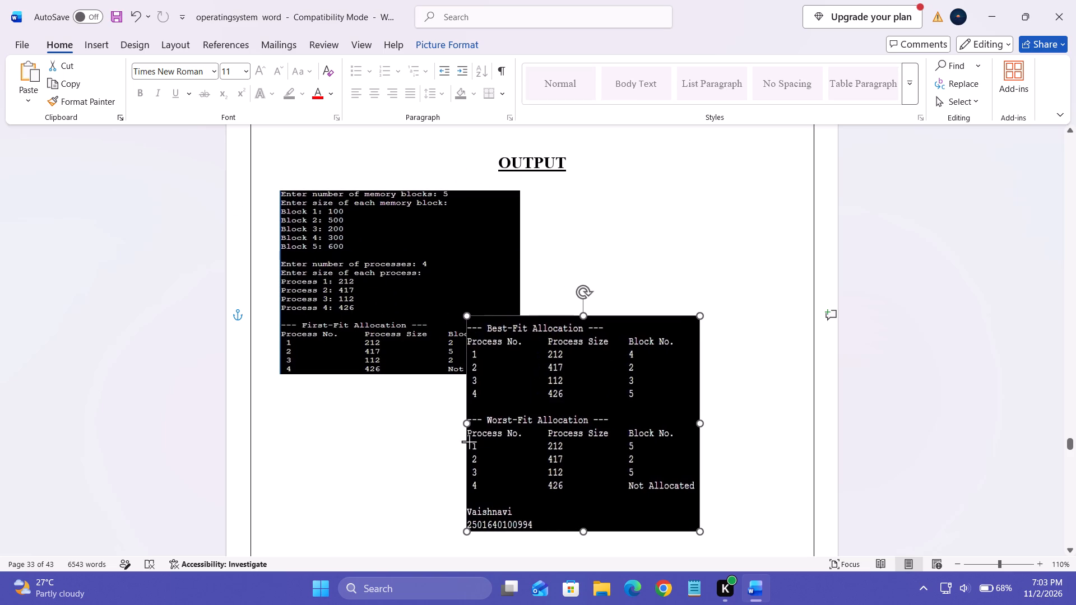
pyautogui.moveTo(579, 536); pyautogui.dragTo(579, 517)
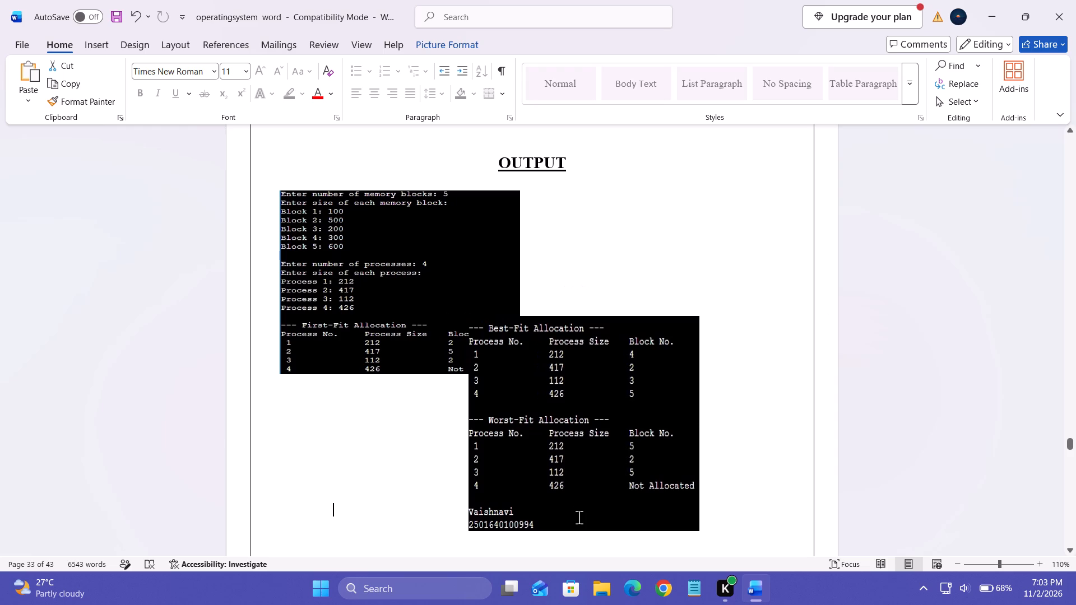
pyautogui.moveTo(579, 517); pyautogui.dragTo(580, 524)
pyautogui.click(580, 524)
pyautogui.moveTo(580, 530); pyautogui.dragTo(578, 516)
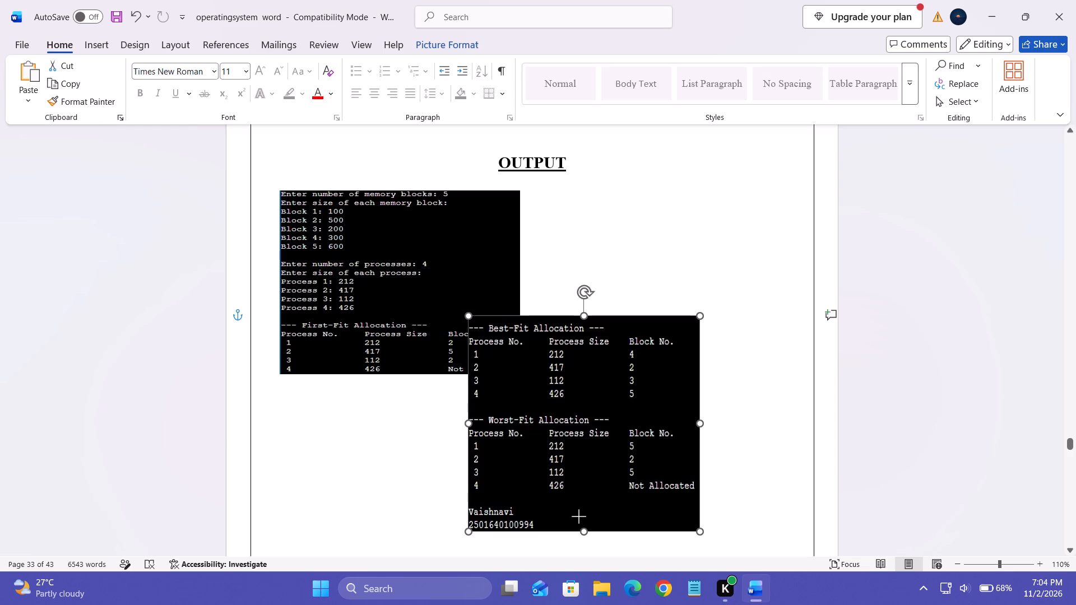
pyautogui.moveTo(578, 516); pyautogui.dragTo(577, 484)
# Move the Best-Fit and Worst-Fit picture into the space below the First-Fit picture and widen it slightly.
pyautogui.moveTo(579, 416); pyautogui.dragTo(426, 506)
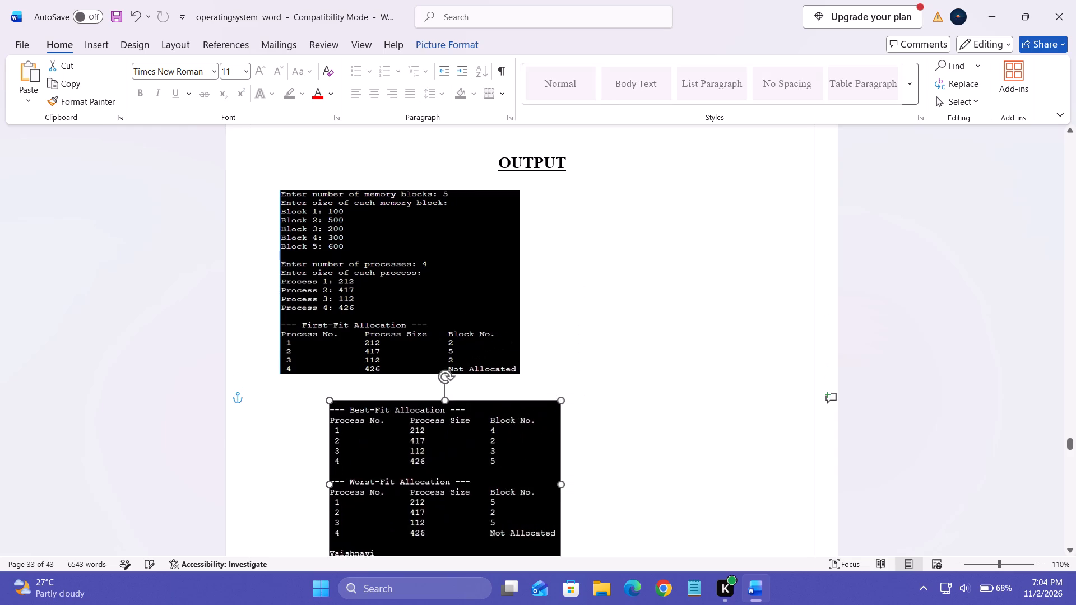
pyautogui.moveTo(426, 506); pyautogui.dragTo(414, 486)
pyautogui.scroll(-1, 414, 486)
pyautogui.moveTo(423, 434); pyautogui.dragTo(438, 487)
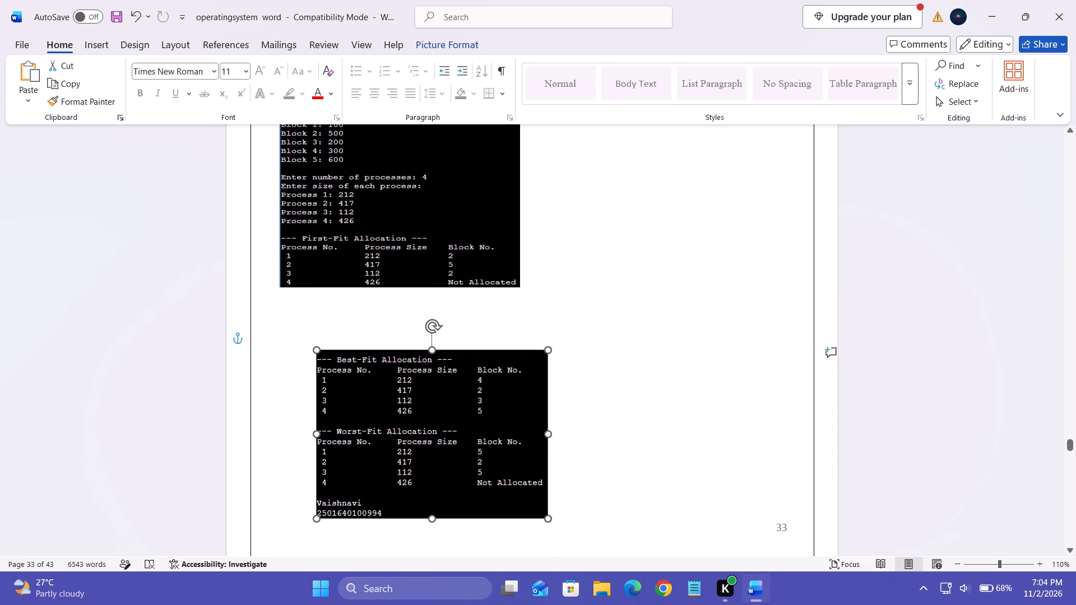
pyautogui.moveTo(438, 487); pyautogui.dragTo(469, 478)
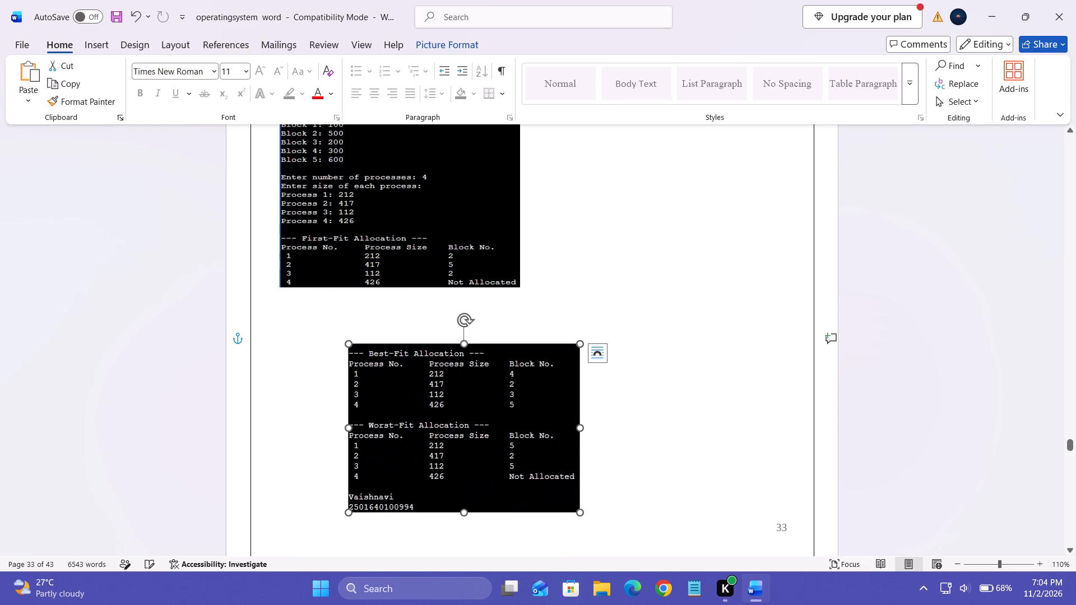
pyautogui.moveTo(349, 426); pyautogui.dragTo(331, 430)
# Center the First-Fit picture beneath the OUTPUT heading on page 33 and widen it slightly.
pyautogui.scroll(1, 479, 367)
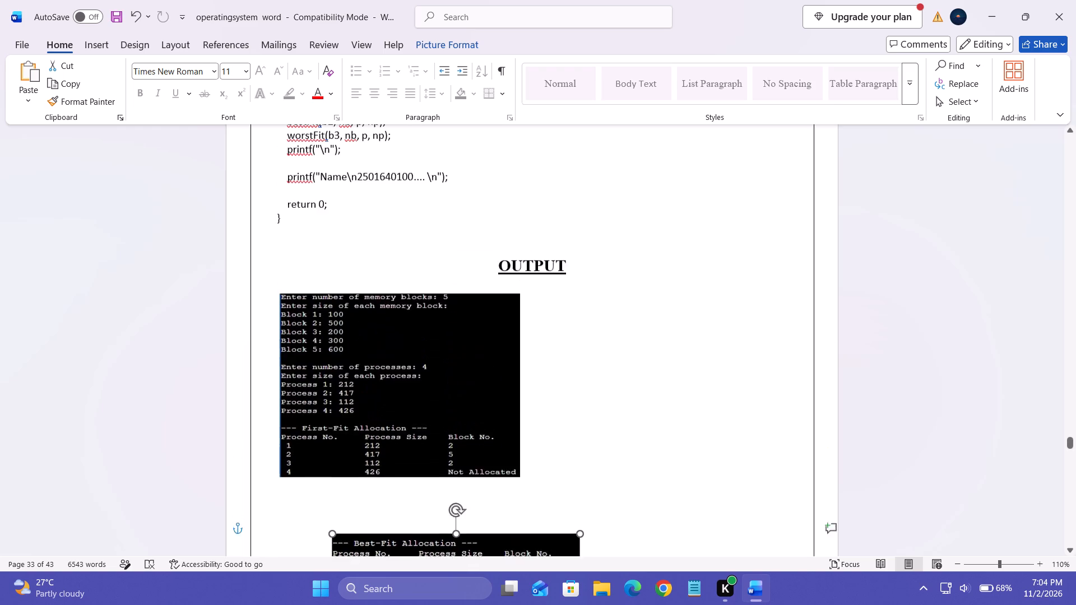
pyautogui.scroll(1, 479, 367)
pyautogui.click(467, 375)
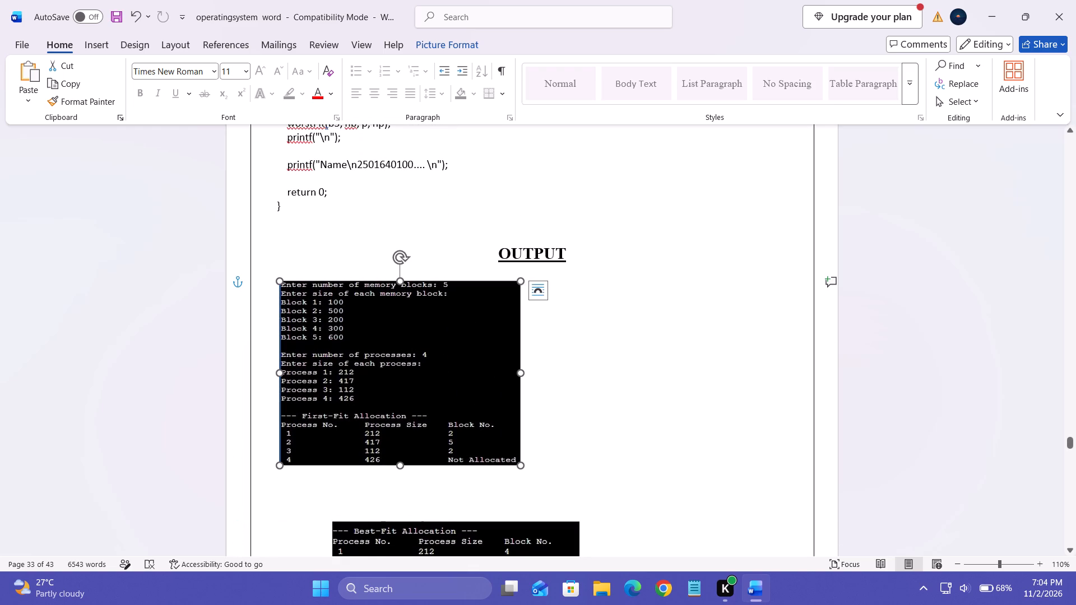
pyautogui.moveTo(444, 387); pyautogui.dragTo(576, 381)
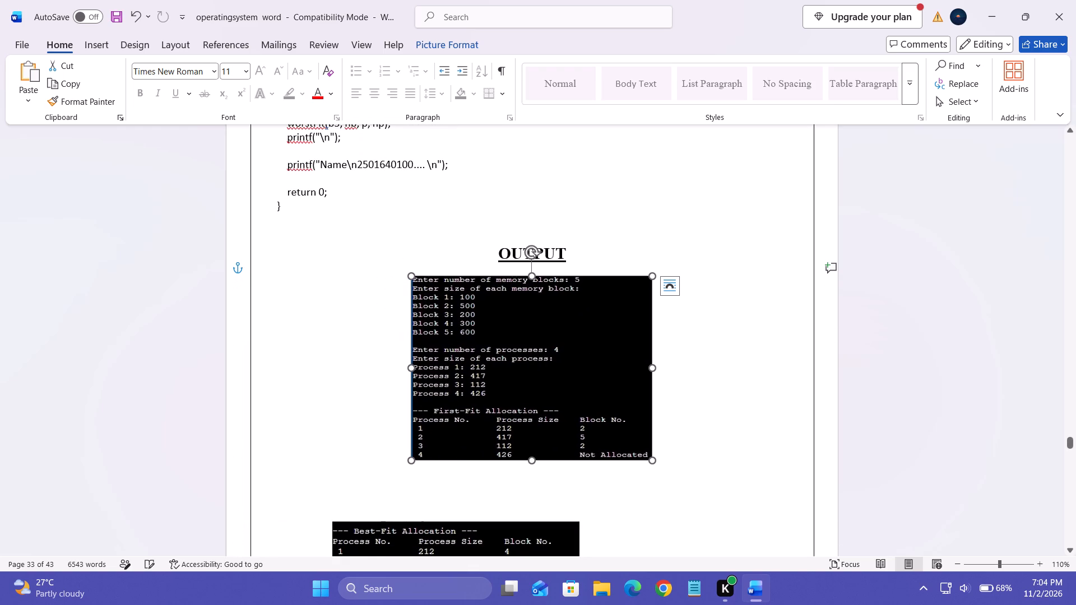
pyautogui.moveTo(414, 368); pyautogui.dragTo(401, 369)
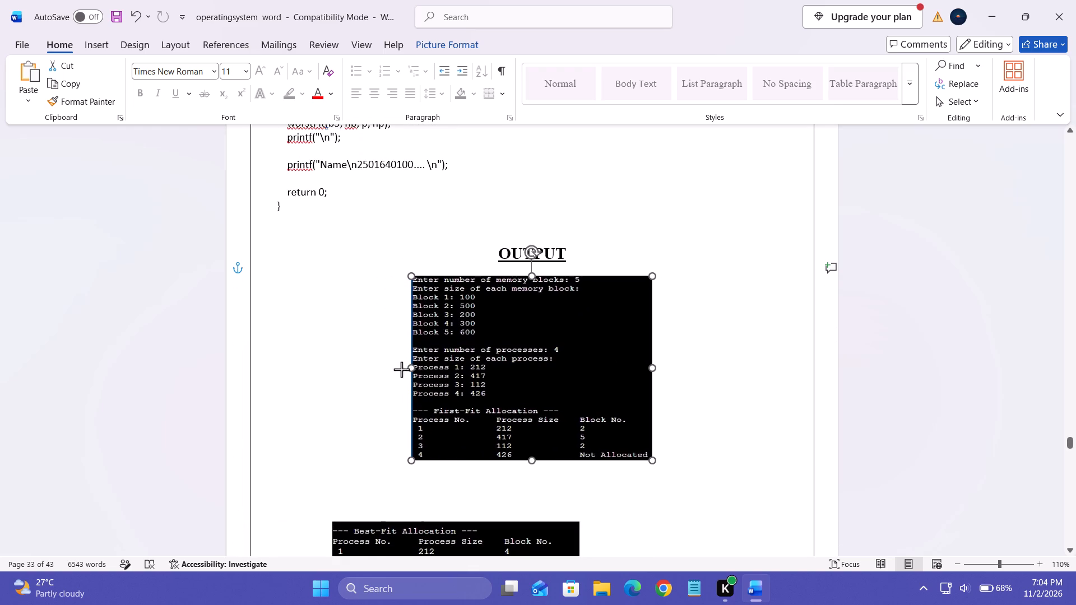
pyautogui.moveTo(401, 369); pyautogui.dragTo(396, 369)
# Place the Best-Fit and Worst-Fit picture directly beneath the First-Fit picture, aligned with its left edge, and match its width.
pyautogui.scroll(-1, 653, 383)
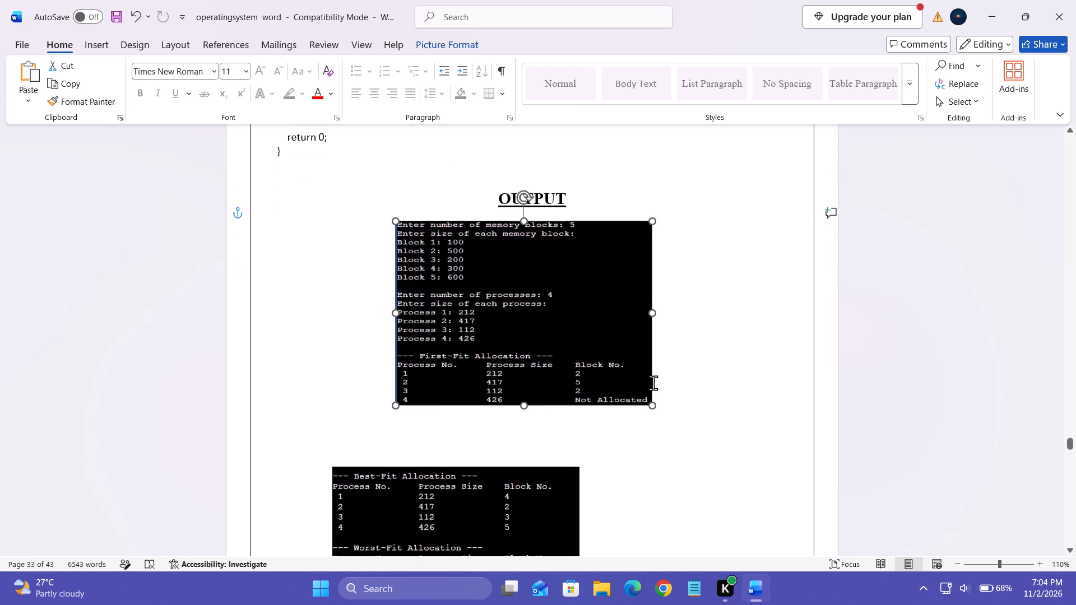
pyautogui.scroll(-1, 653, 383)
pyautogui.moveTo(463, 441); pyautogui.dragTo(526, 384)
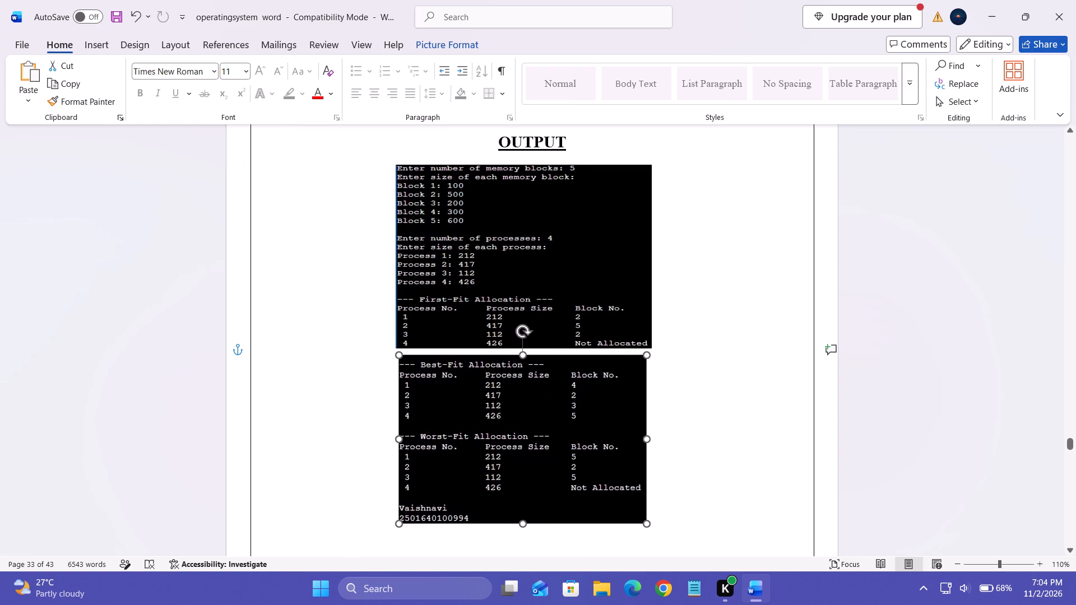
pyautogui.moveTo(526, 384); pyautogui.dragTo(528, 380)
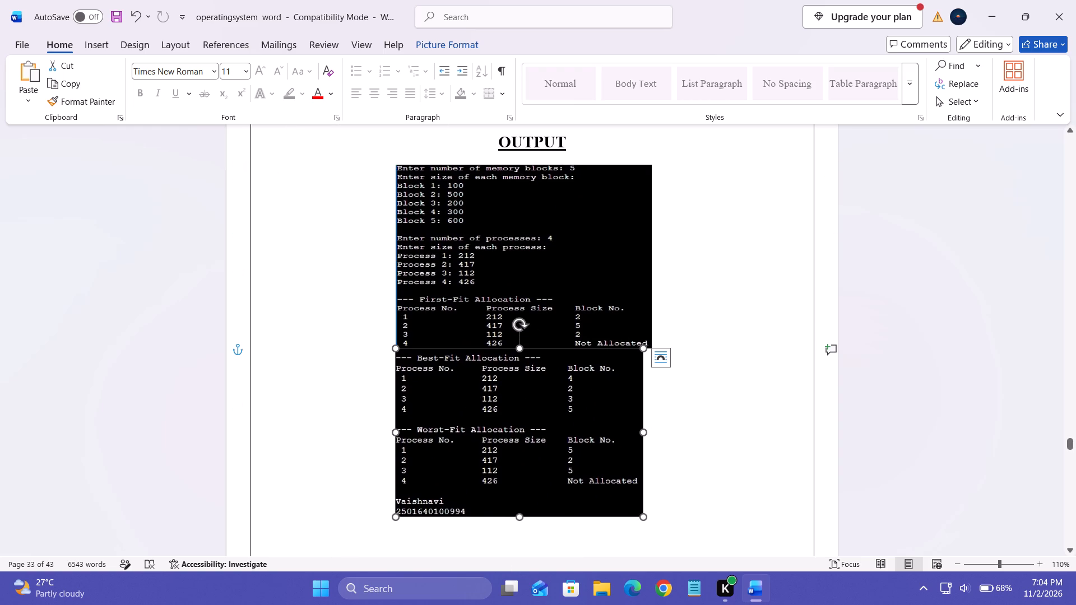
pyautogui.moveTo(641, 431); pyautogui.dragTo(652, 432)
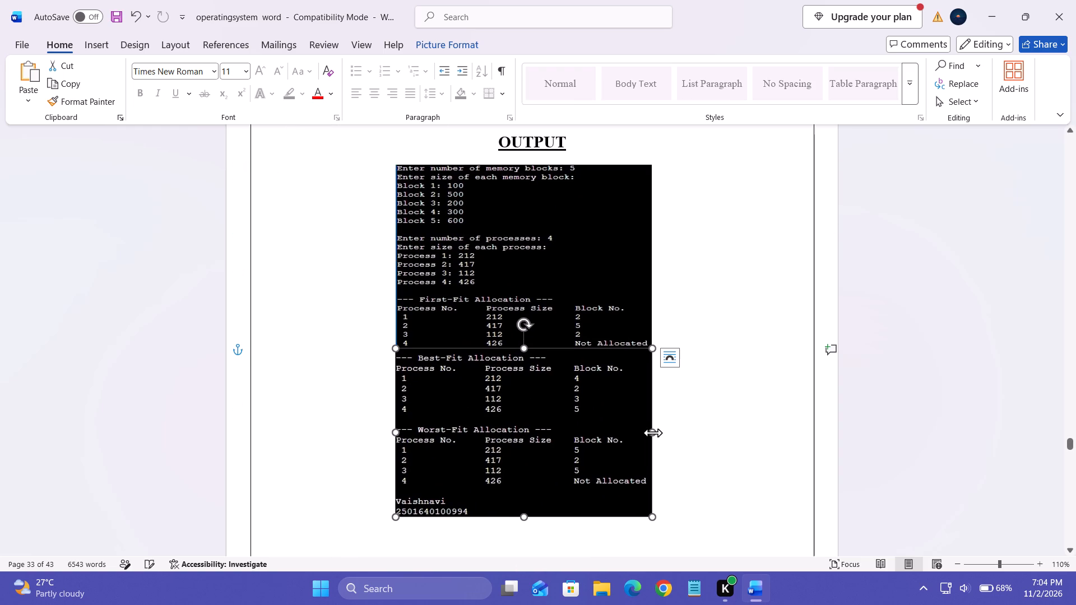
pyautogui.click(729, 412)
# Delete the sample producer-consumer output under Experiment No. 8's OUTPUT heading on page 36.
pyautogui.scroll(-3, 729, 412)
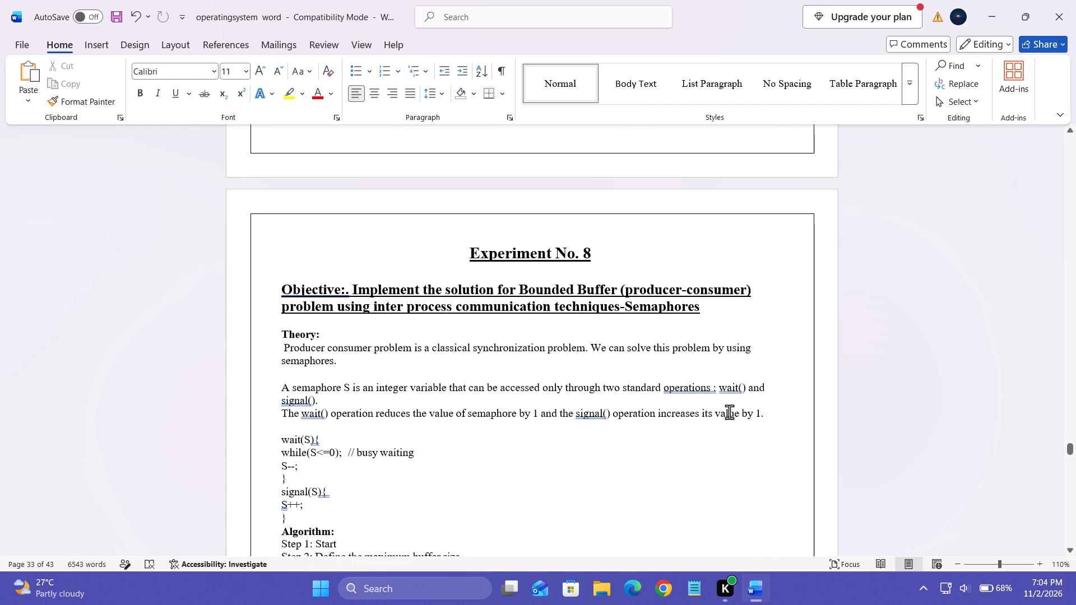
pyautogui.scroll(-2, 729, 412)
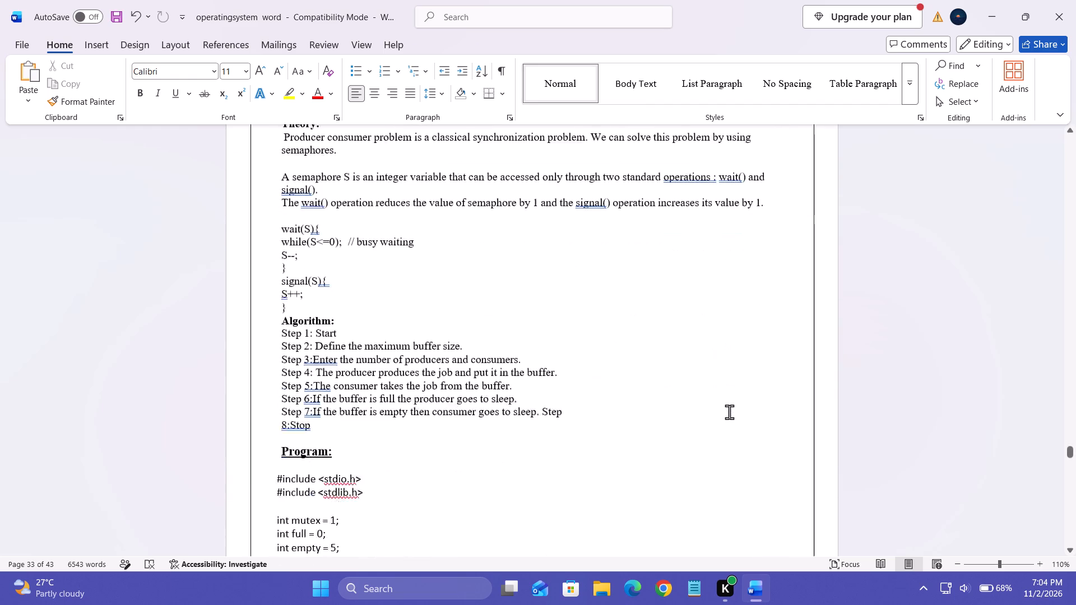
pyautogui.scroll(-6, 729, 412)
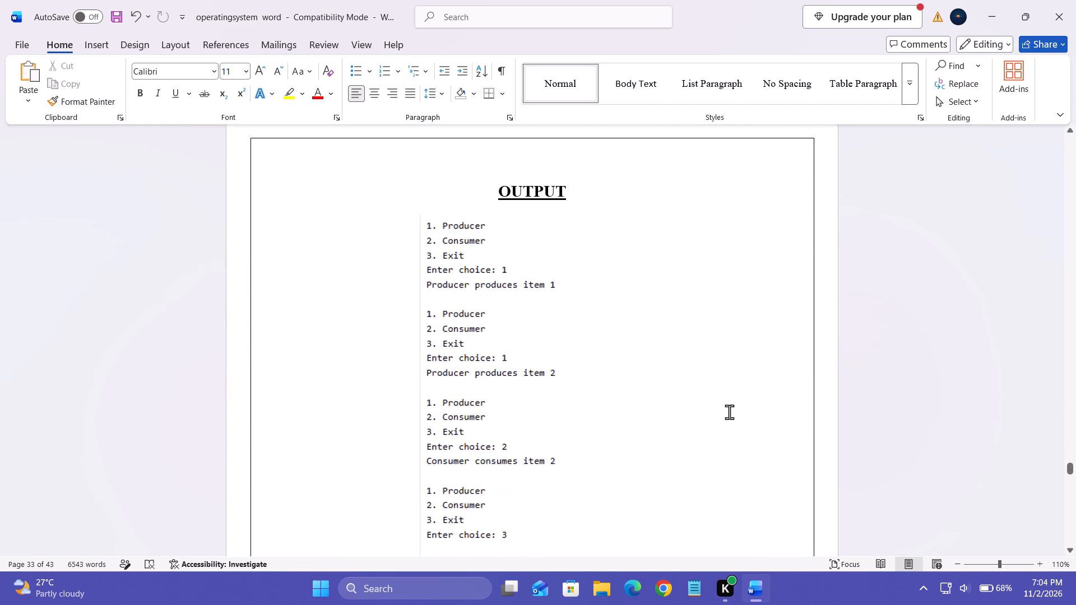
pyautogui.scroll(-1, 729, 412)
pyautogui.click(523, 400)
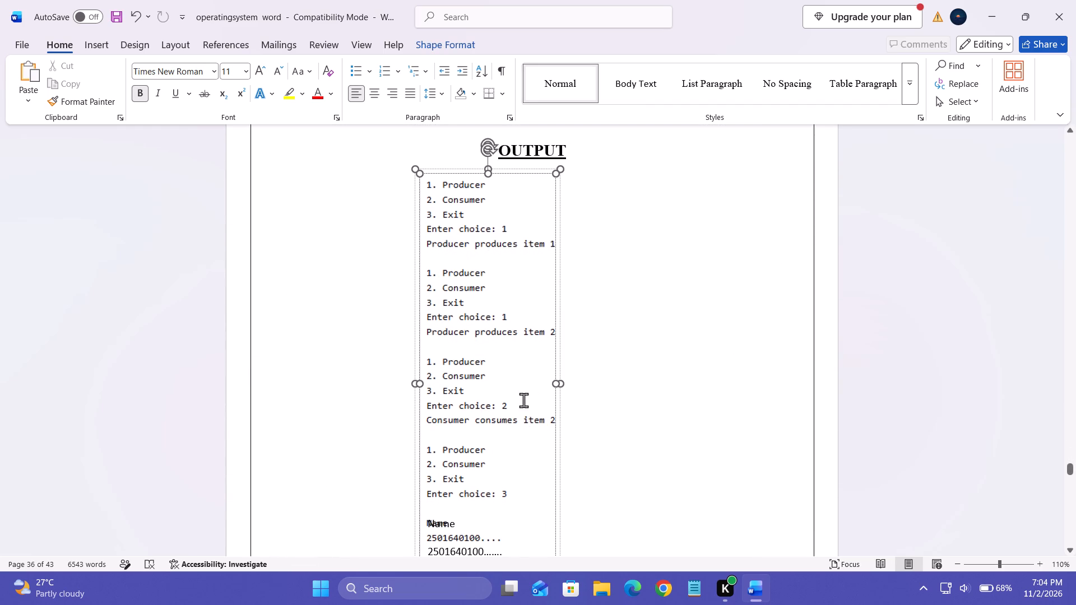
pyautogui.press('Delete')
pyautogui.press('Delete')
pyautogui.press('Delete')
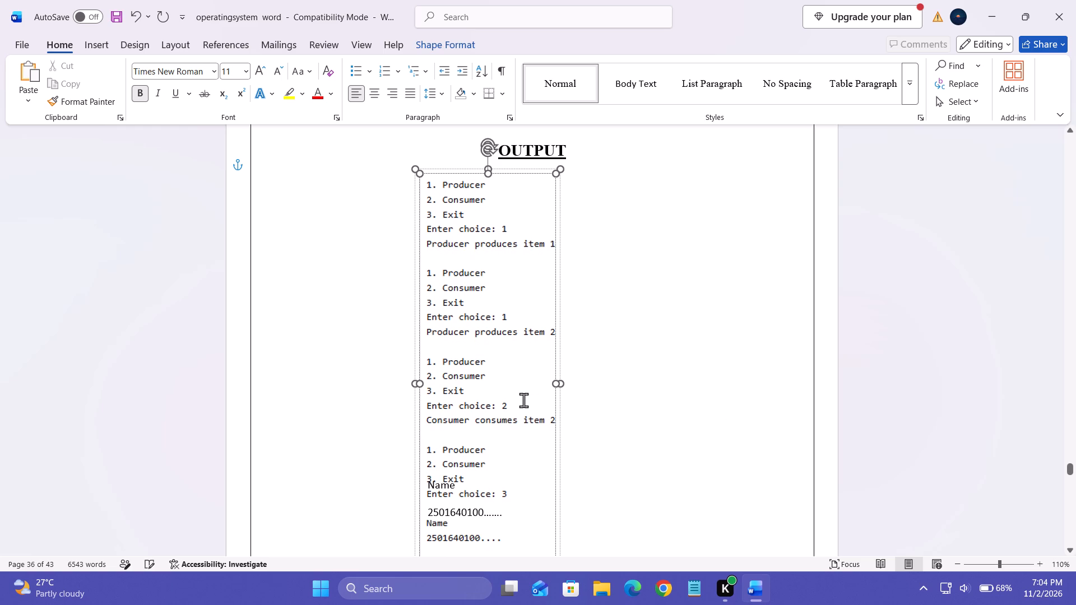
pyautogui.doubleClick(489, 173)
pyautogui.press('Delete')
pyautogui.press('Delete')
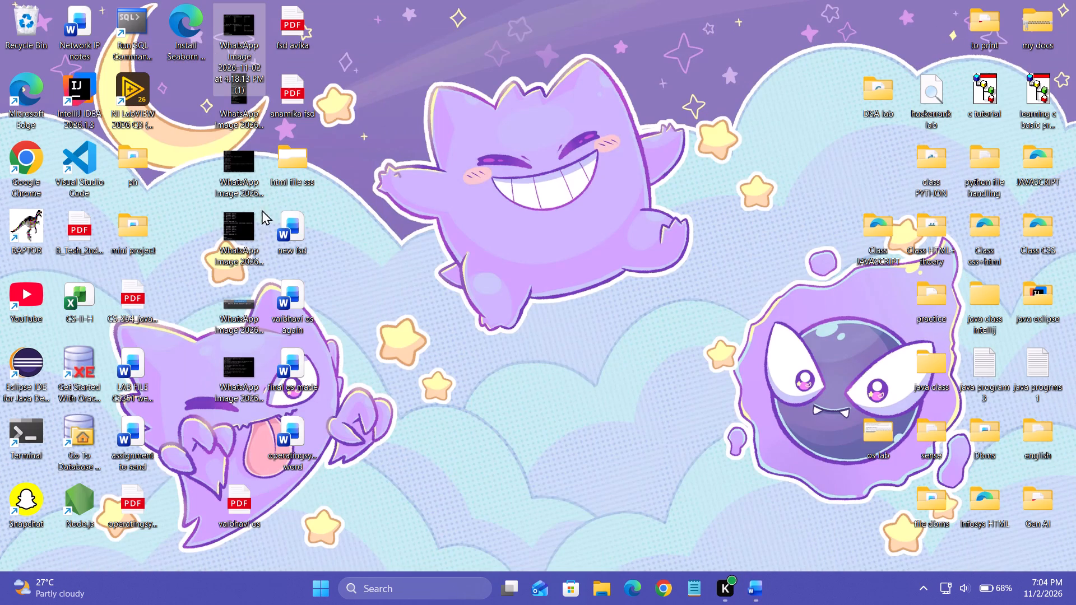
# Switch to the desktop and delete the image file WhatsApp Image 2026-11-02 at 4.18.13 PM (1).
pyautogui.press('Delete')
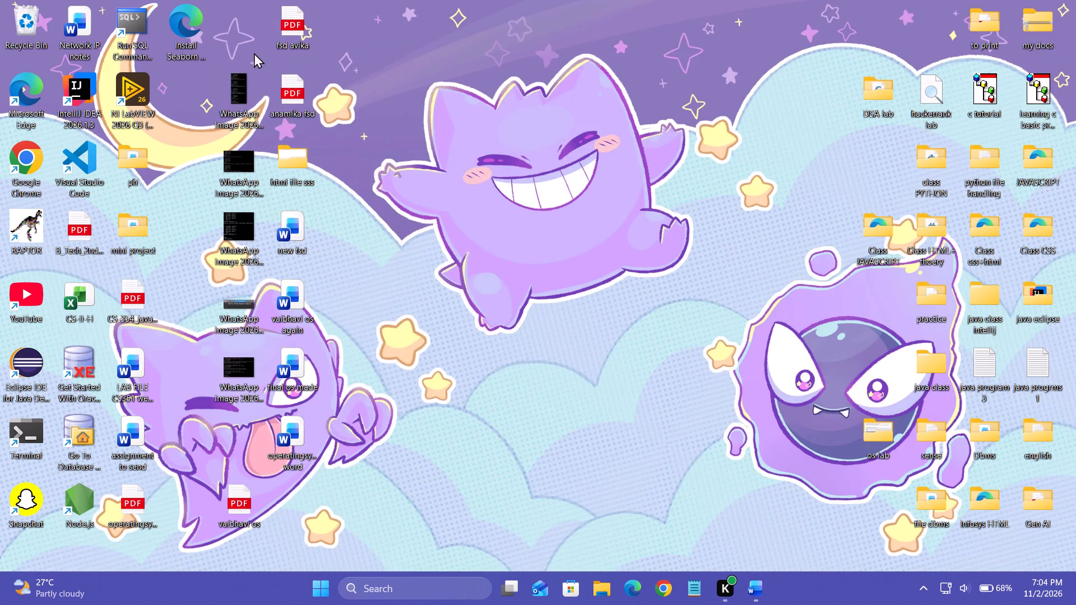
# Open the desktop image WhatsApp Image 2026-11-02 at 4.18.13 PM (2).
pyautogui.doubleClick(240, 85)
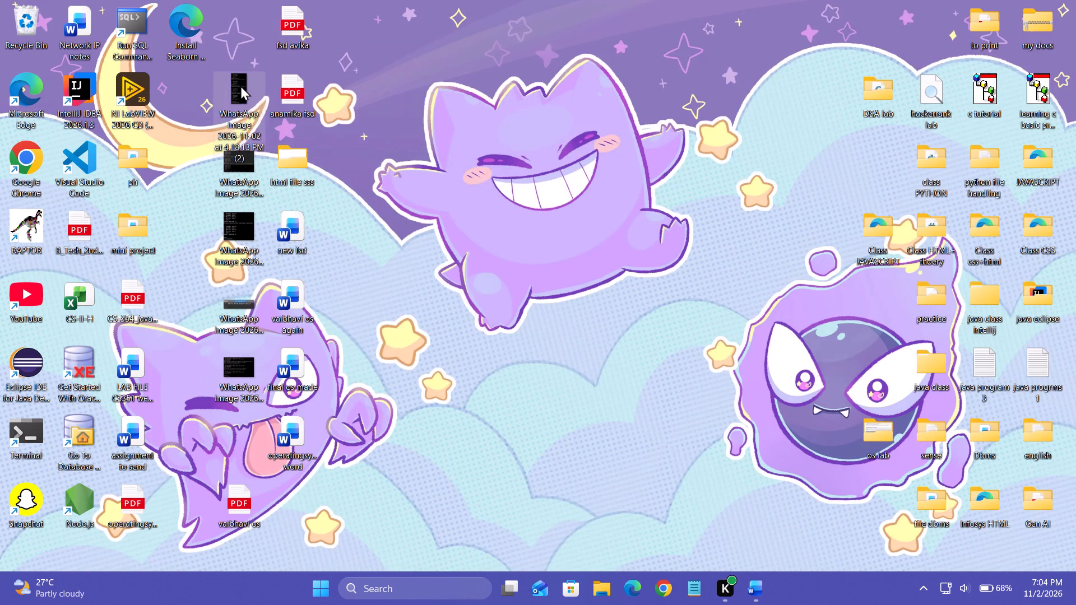
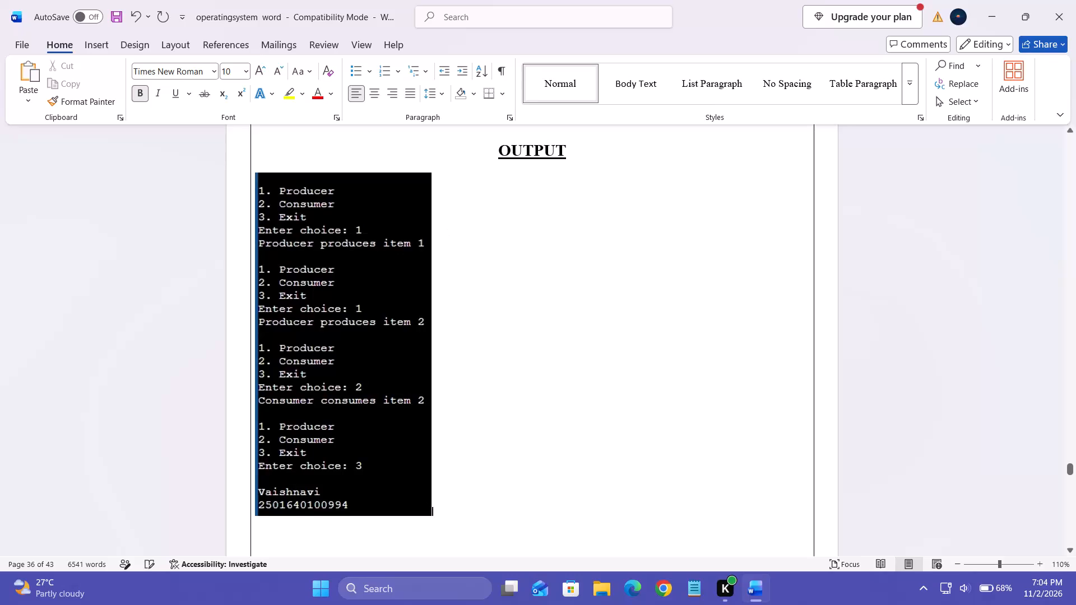
# Change the text wrapping of the producer-consumer output picture under Experiment No. 8's OUTPUT heading so it can be positioned freely.
pyautogui.moveTo(402, 258); pyautogui.dragTo(505, 271)
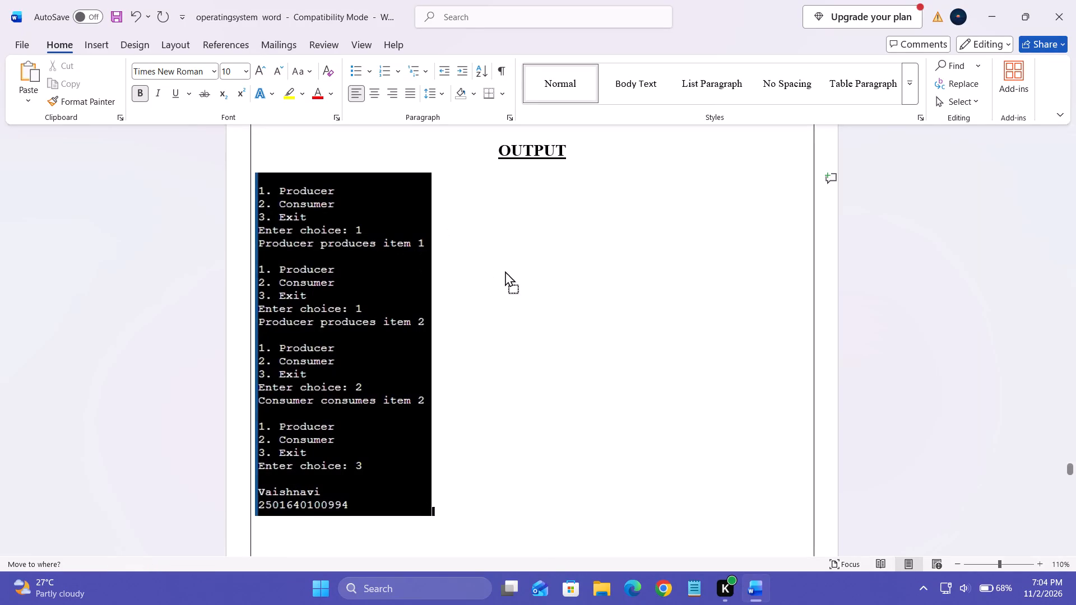
pyautogui.moveTo(505, 271); pyautogui.dragTo(384, 269)
pyautogui.rightClick(384, 269)
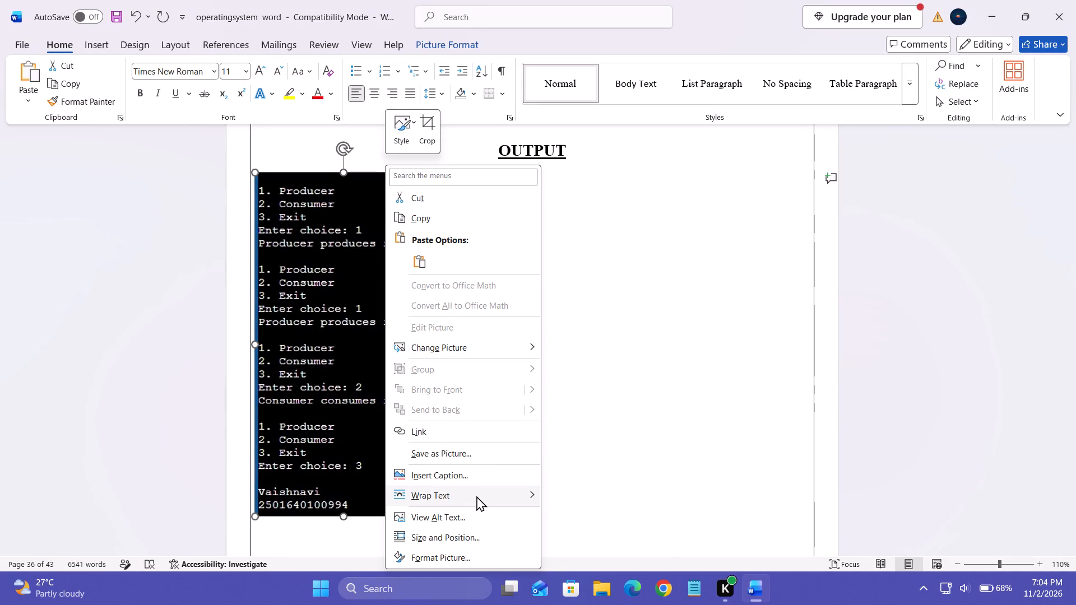
pyautogui.moveTo(585, 378); pyautogui.dragTo(353, 373)
pyautogui.click(353, 373)
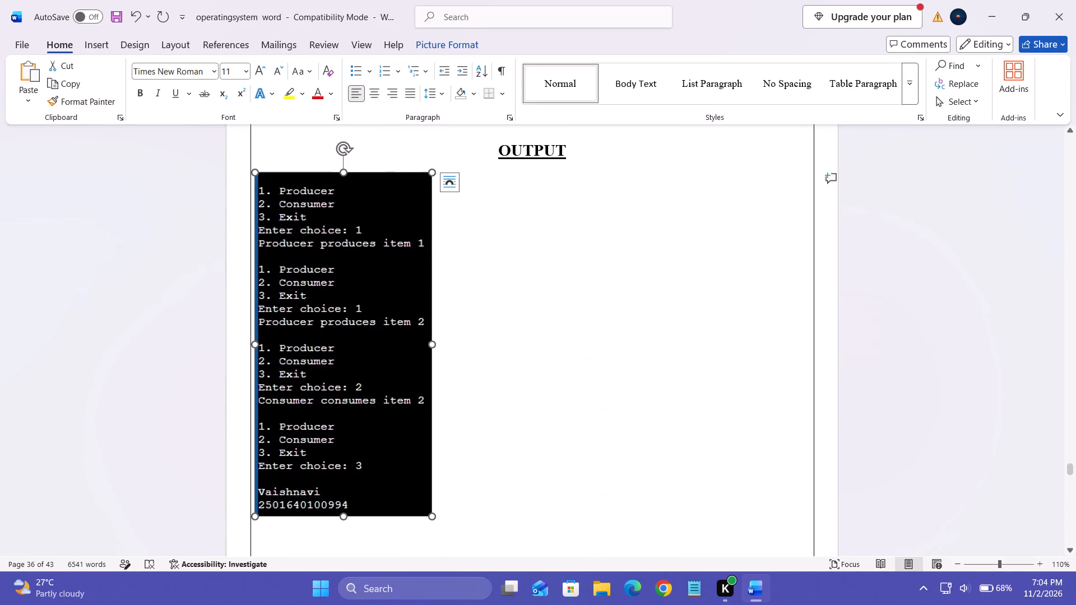
pyautogui.moveTo(353, 373); pyautogui.dragTo(386, 390)
pyautogui.rightClick(386, 390)
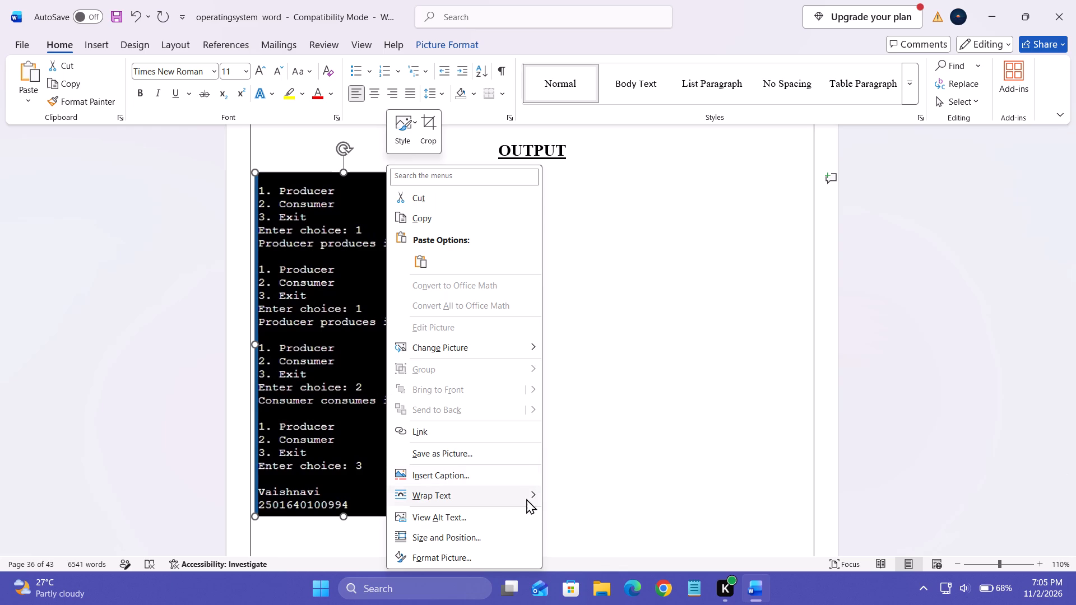
pyautogui.click(577, 378)
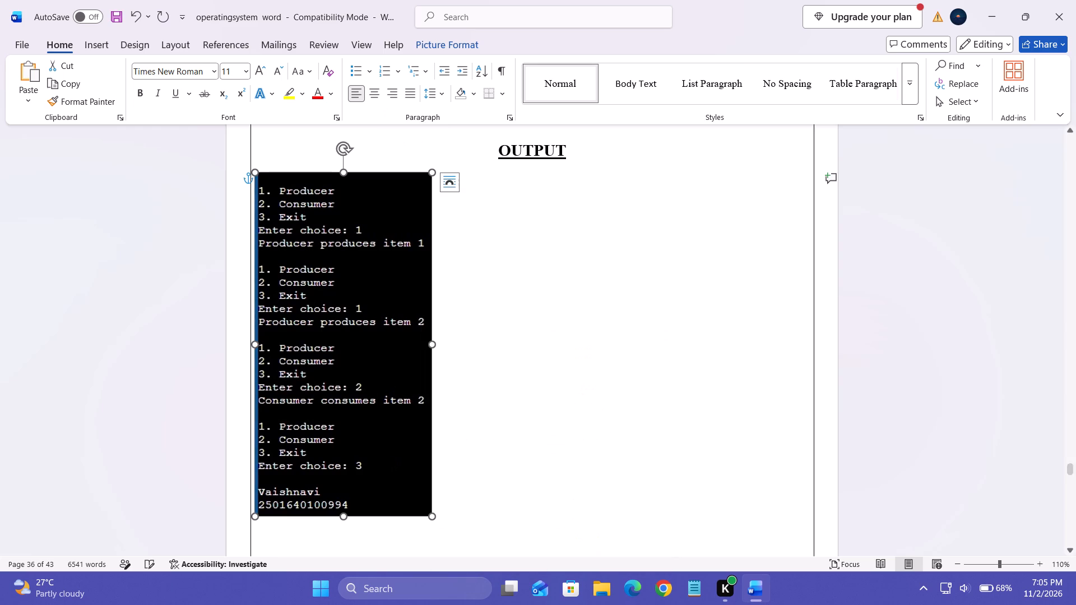
# Move the producer-consumer picture to the page centre, a little below the OUTPUT heading on page 36.
pyautogui.moveTo(402, 388); pyautogui.dragTo(609, 400)
pyautogui.scroll(3, 609, 400)
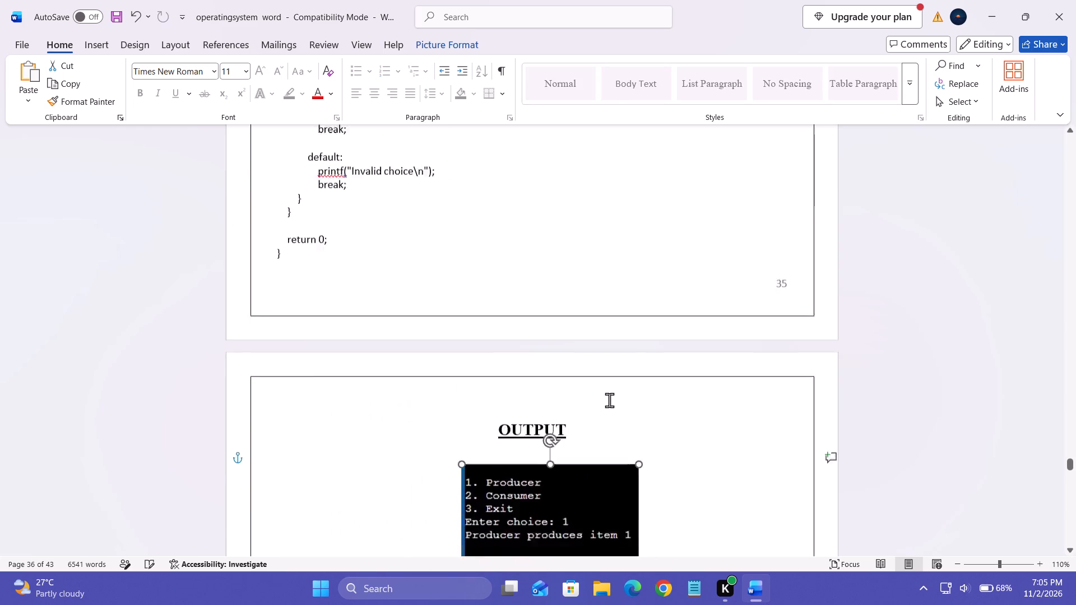
pyautogui.scroll(-5, 609, 400)
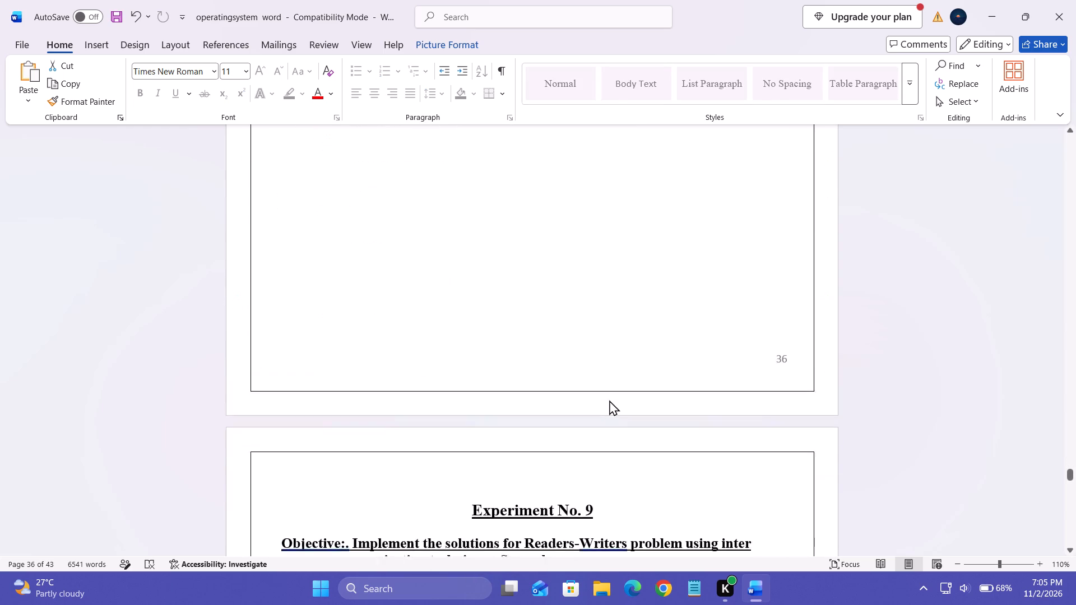
pyautogui.scroll(4, 609, 400)
pyautogui.moveTo(576, 395); pyautogui.dragTo(556, 412)
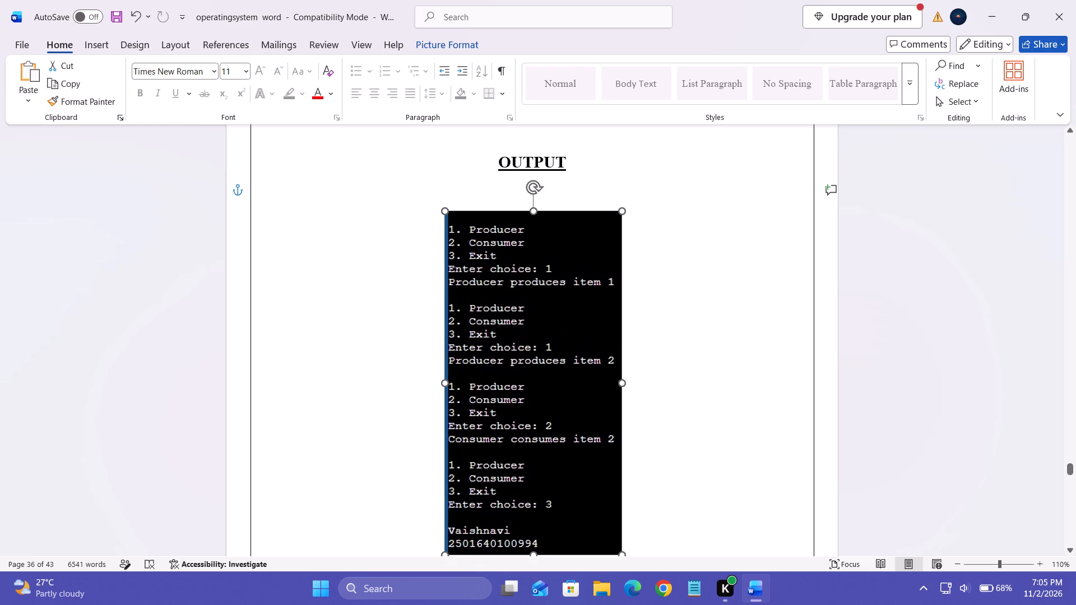
pyautogui.moveTo(556, 412); pyautogui.dragTo(553, 413)
pyautogui.click(725, 394)
# Examine Experiment No. 9's Readers-Writers program on pages 37 to 39 for code running over onto another page.
pyautogui.scroll(-3, 725, 394)
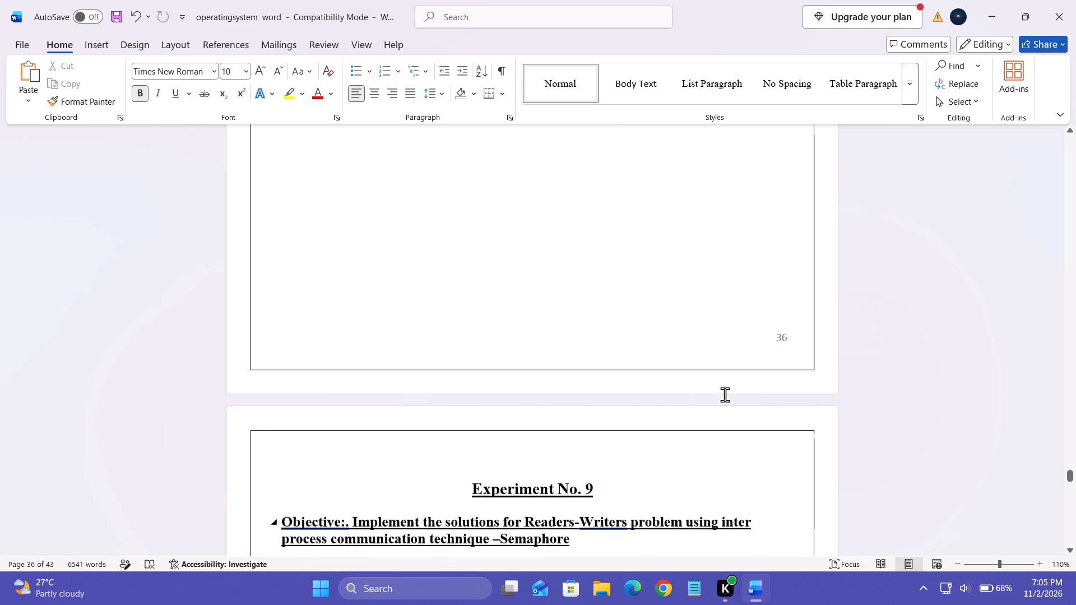
pyautogui.scroll(-1, 725, 394)
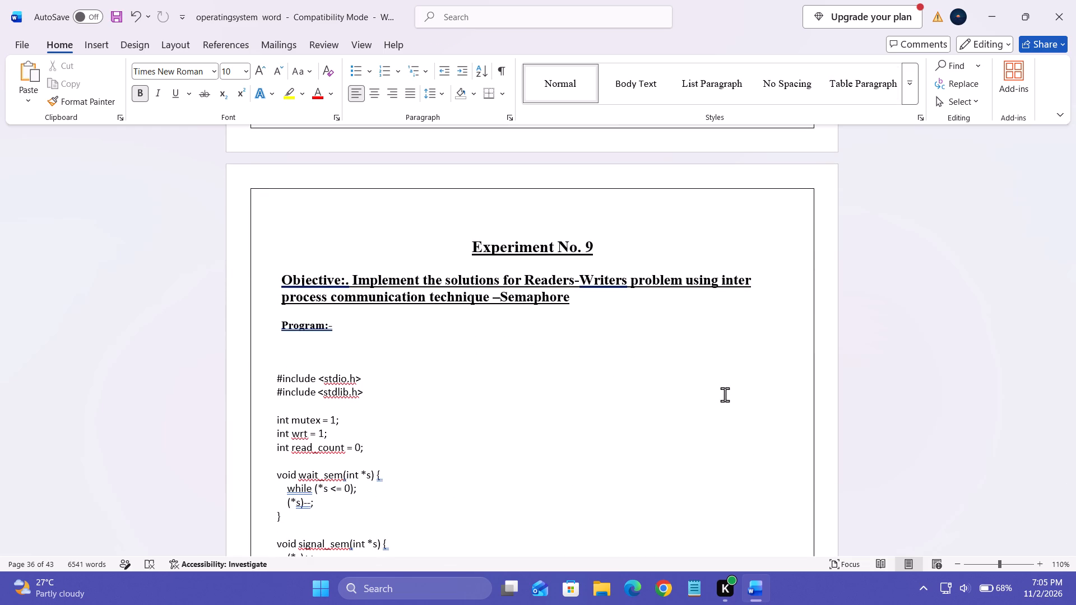
pyautogui.scroll(-5, 725, 394)
pyautogui.scroll(1, 725, 394)
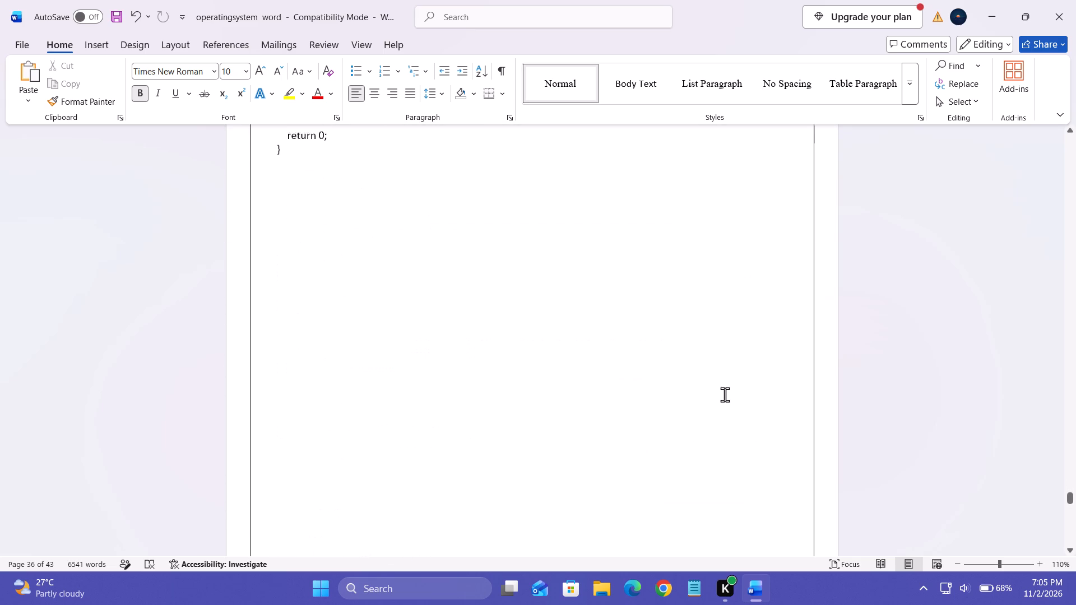
pyautogui.scroll(1, 725, 394)
pyautogui.hscroll(-3, 725, 394)
pyautogui.scroll(2, 725, 394)
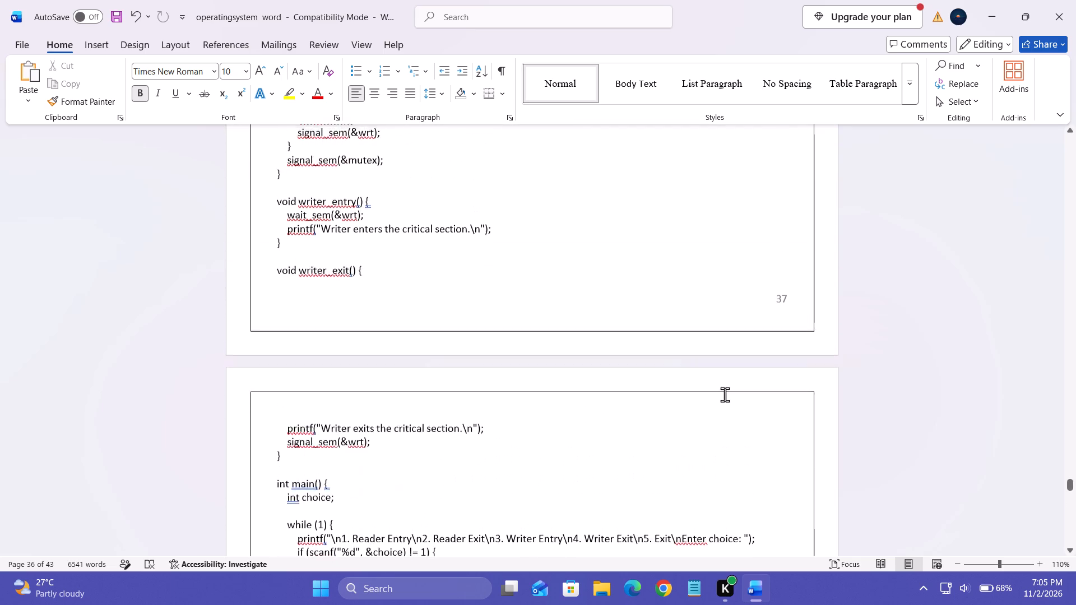
pyautogui.scroll(1, 725, 394)
pyautogui.scroll(-4, 725, 394)
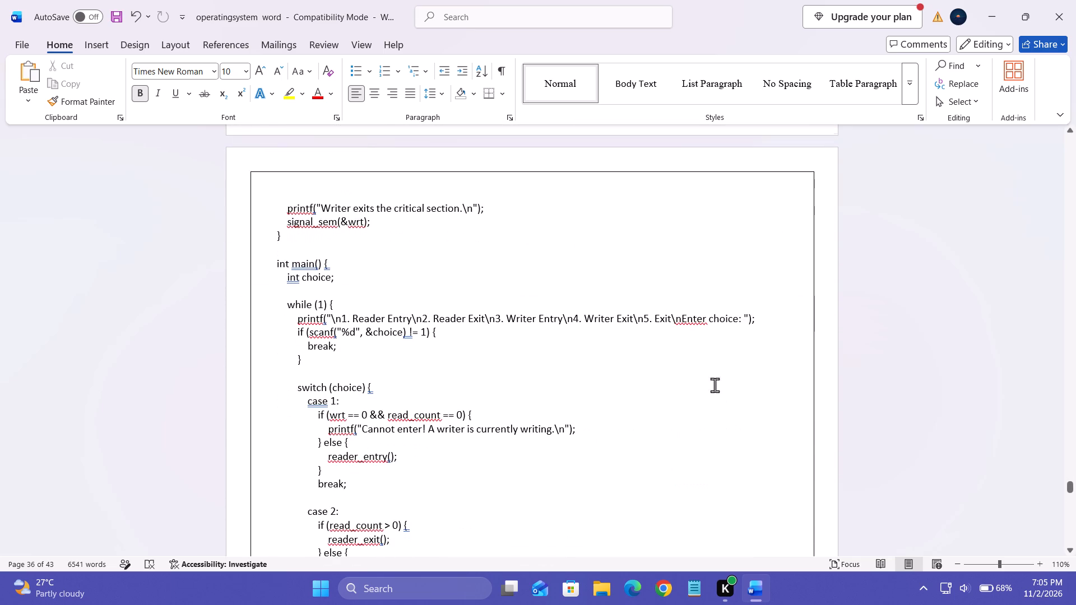
# Remove the space before paragraphs in the page 38 code, from the "Writer exits" printf line to the "Invalid choice" line.
pyautogui.moveTo(293, 198); pyautogui.dragTo(421, 527)
pyautogui.scroll(1, 427, 509)
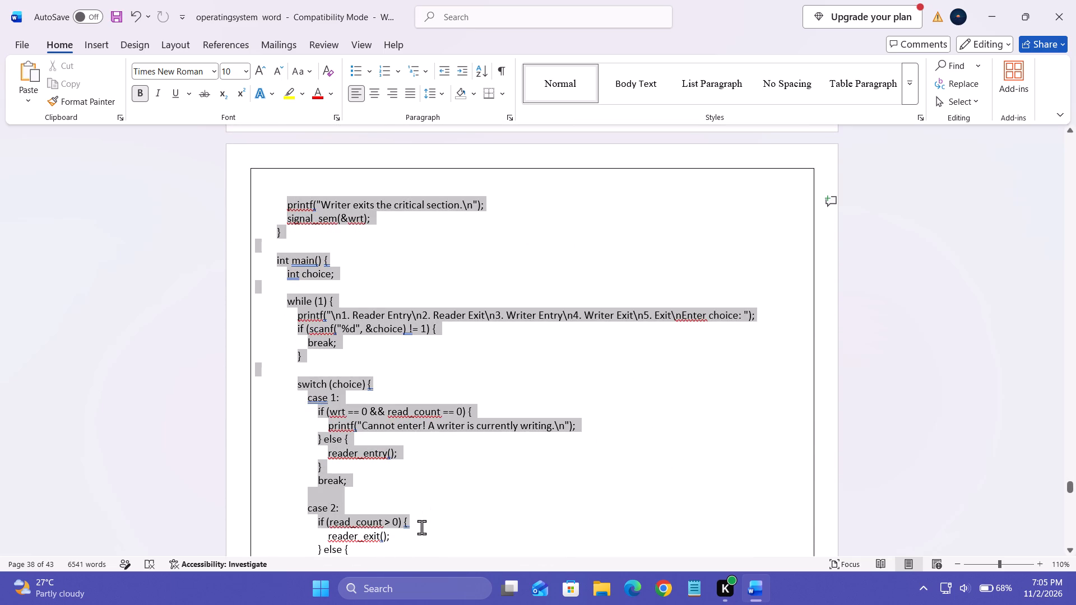
pyautogui.scroll(1, 421, 527)
pyautogui.moveTo(421, 527); pyautogui.dragTo(449, 506)
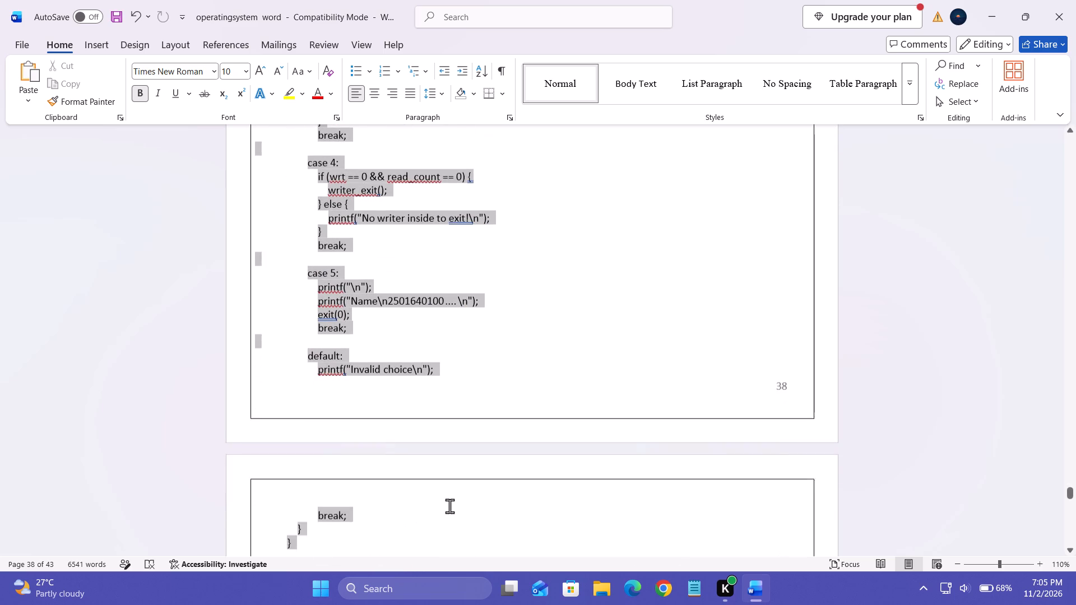
pyautogui.moveTo(449, 506); pyautogui.dragTo(487, 400)
pyautogui.scroll(-1, 516, 435)
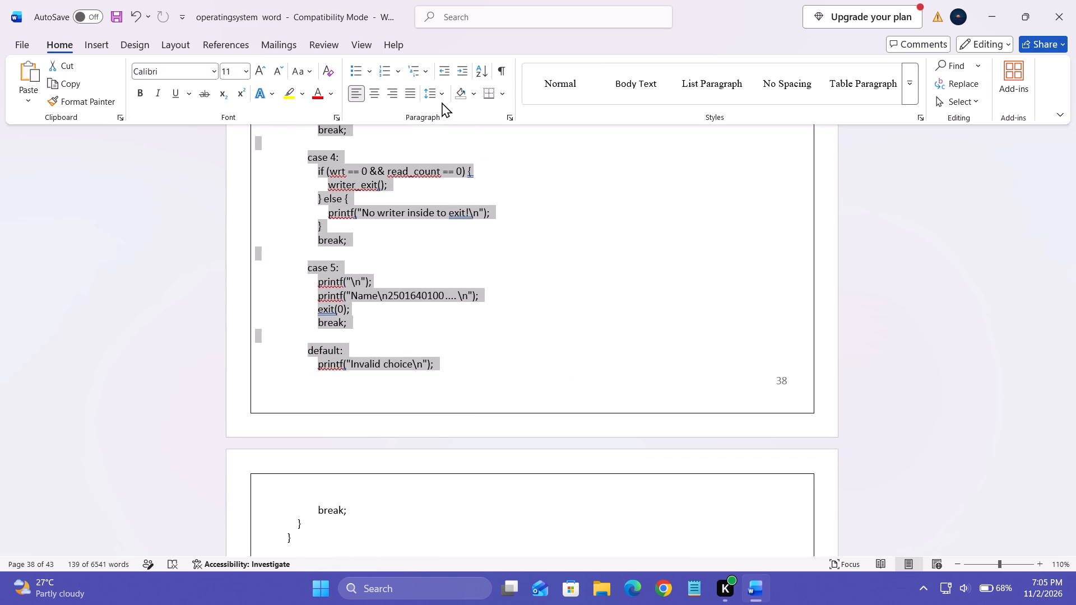
pyautogui.click(441, 96)
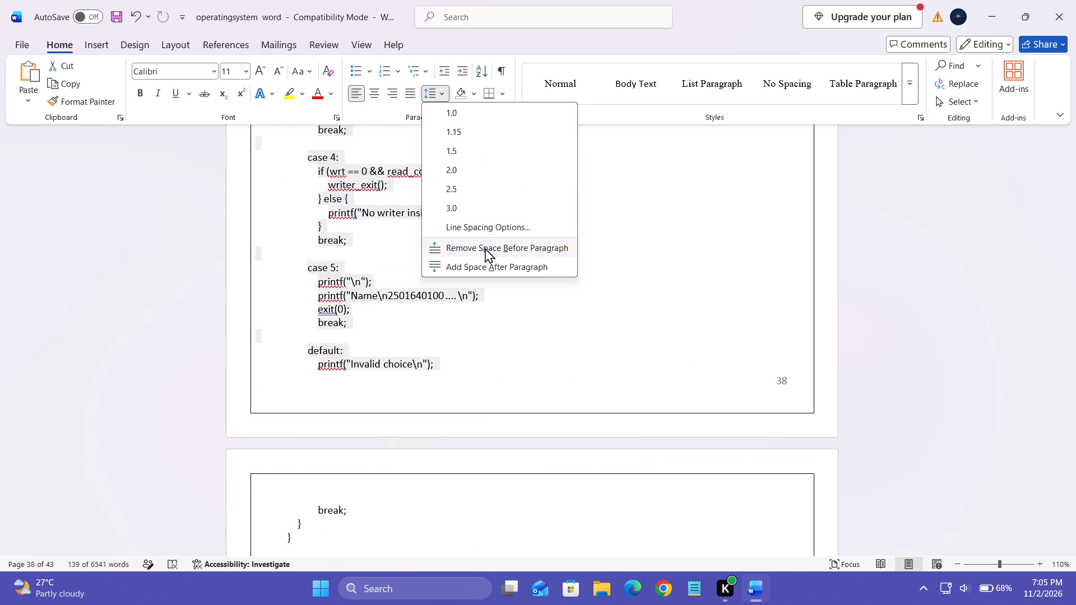
pyautogui.click(485, 250)
pyautogui.click(359, 292)
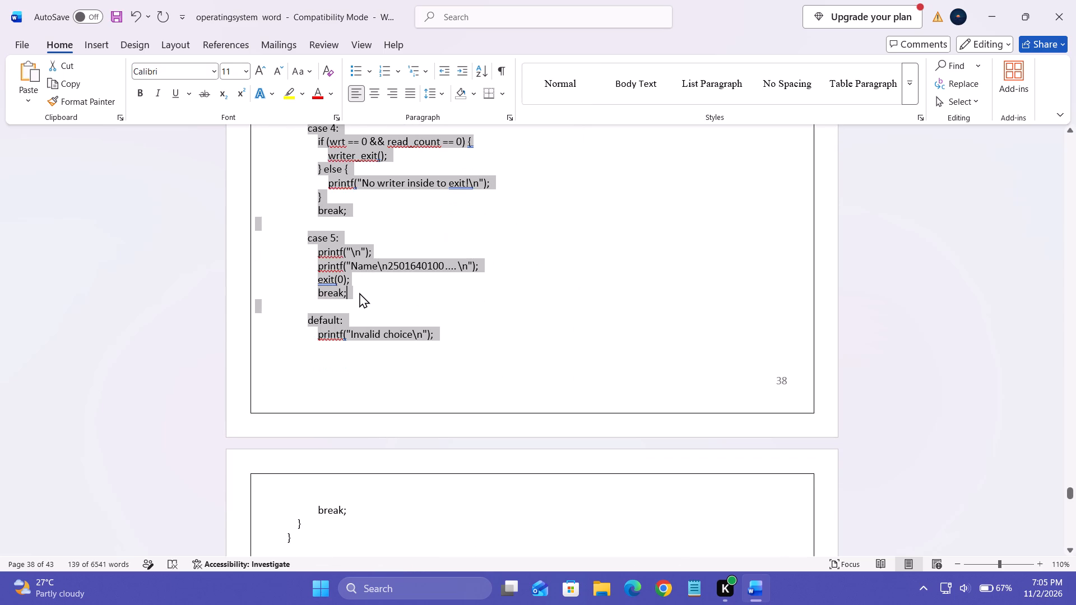
# Delete the blank lines directly above default:, int main() and while (1) in the page 38 code.
pyautogui.click(265, 309)
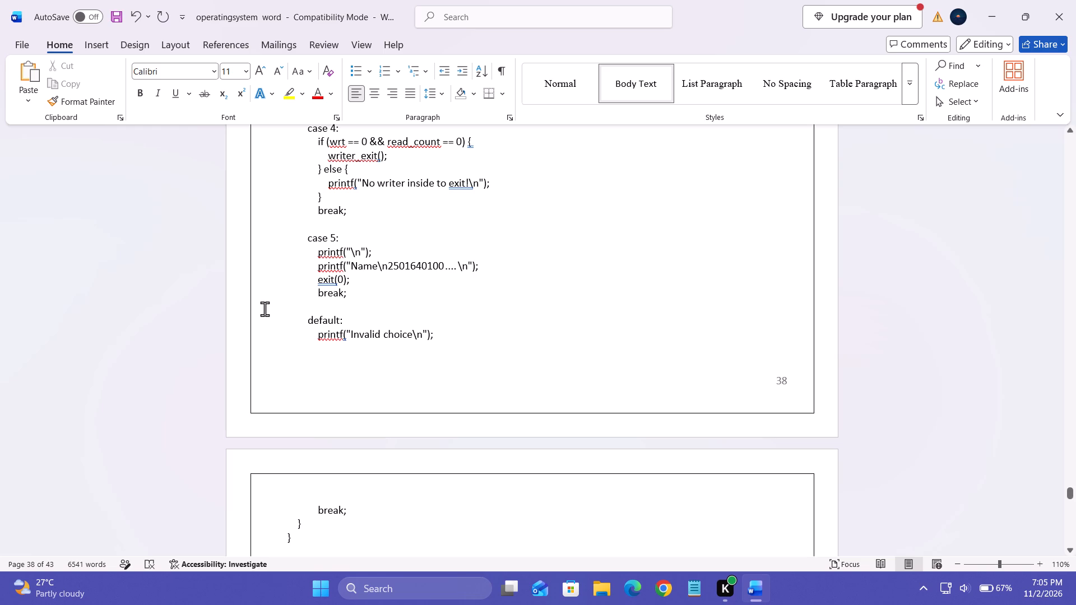
pyautogui.press('BackSpace')
pyautogui.scroll(-1, 265, 309)
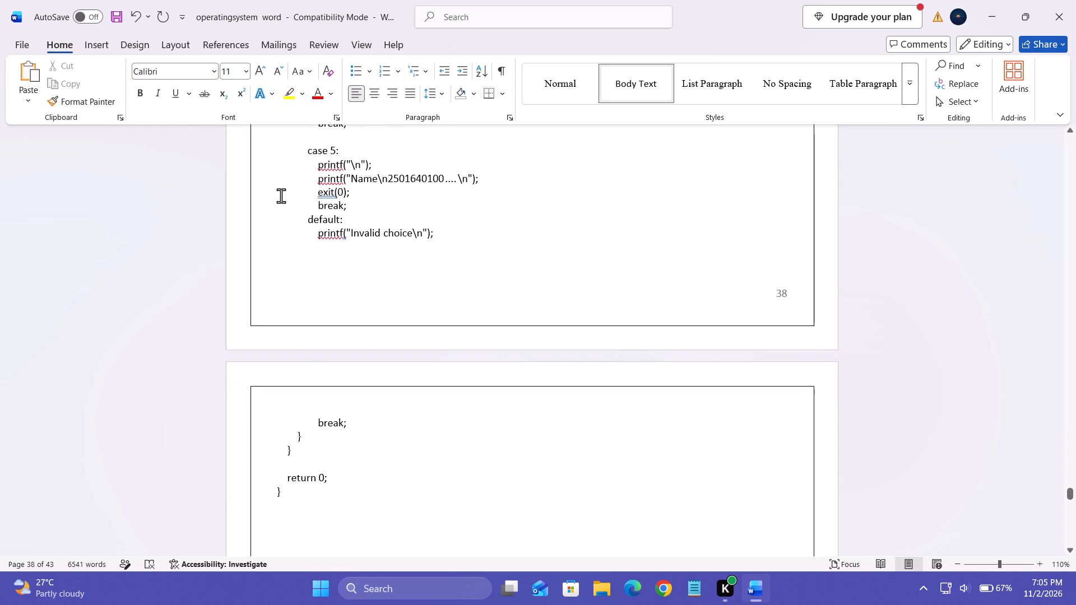
pyautogui.scroll(1, 281, 196)
pyautogui.scroll(1, 308, 253)
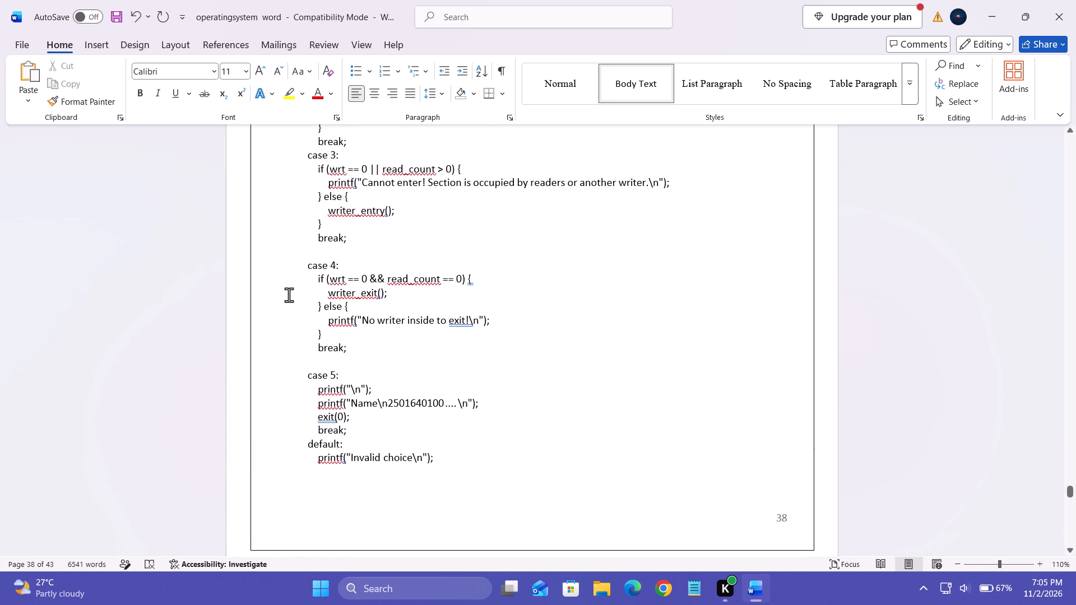
pyautogui.scroll(2, 276, 336)
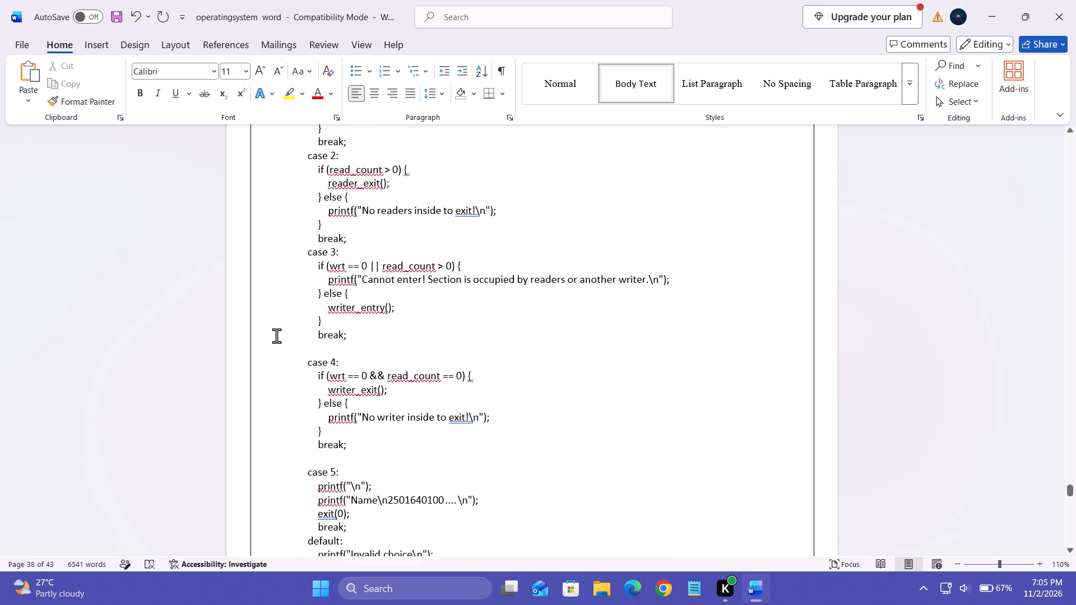
pyautogui.scroll(4, 276, 336)
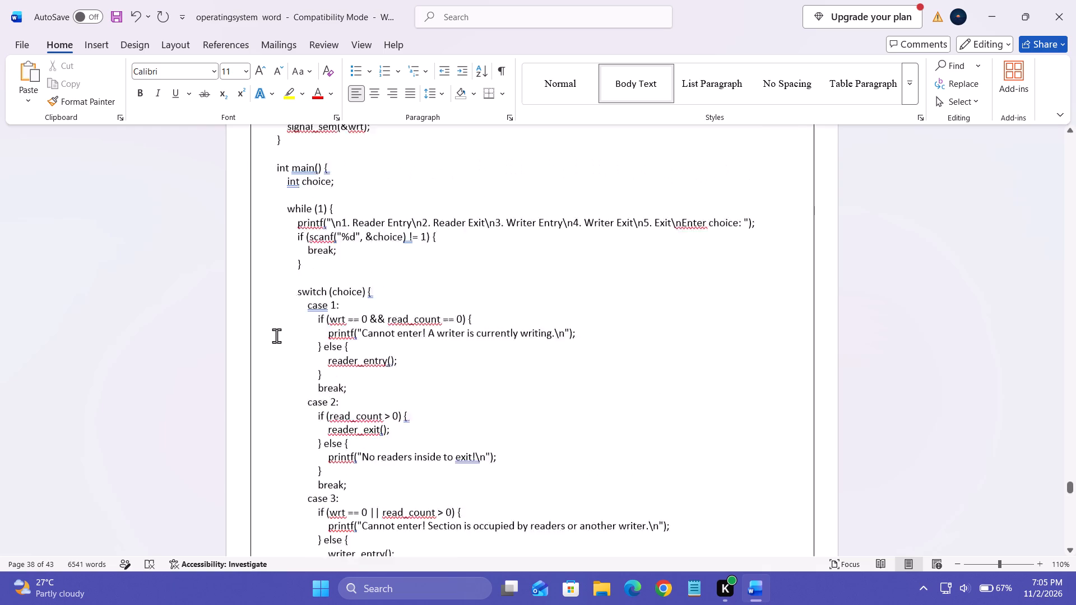
pyautogui.scroll(1, 276, 336)
pyautogui.click(266, 257)
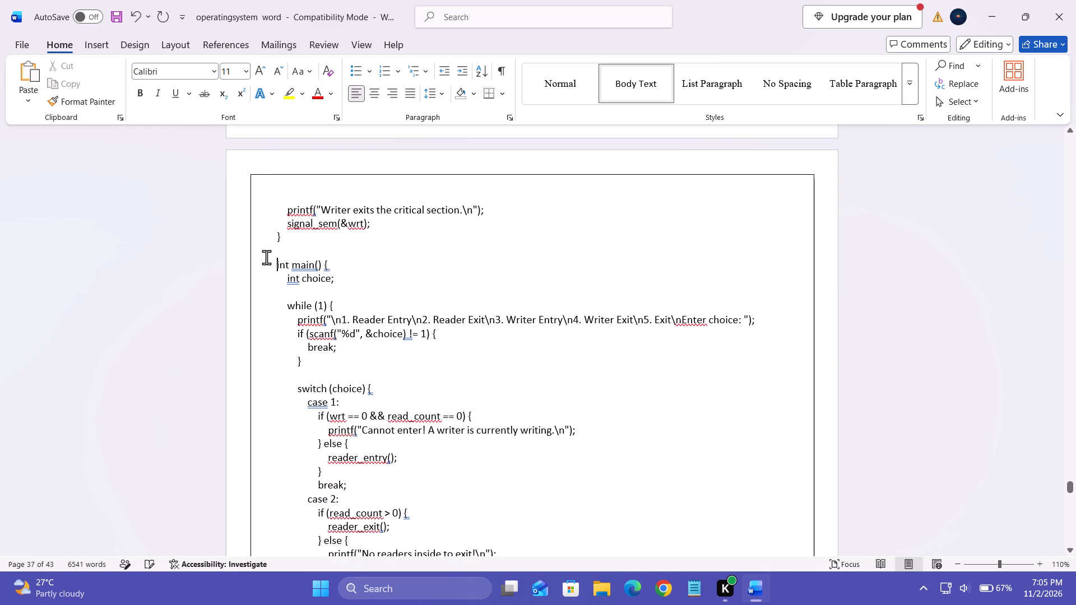
pyautogui.click(262, 253)
pyautogui.press('BackSpace')
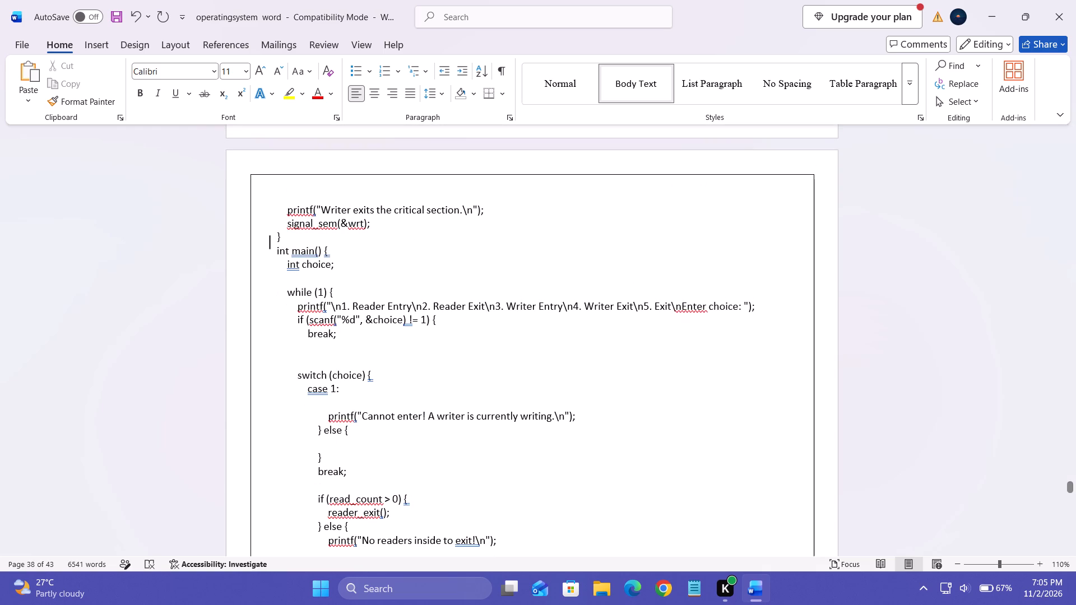
pyautogui.scroll(-1, 262, 253)
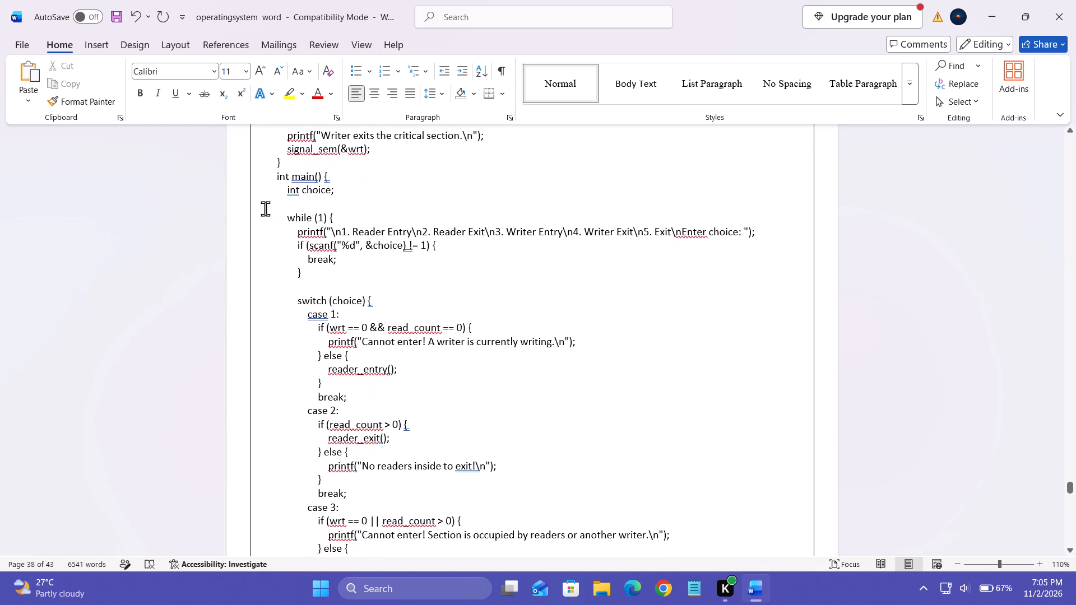
pyautogui.click(263, 206)
pyautogui.press('BackSpace')
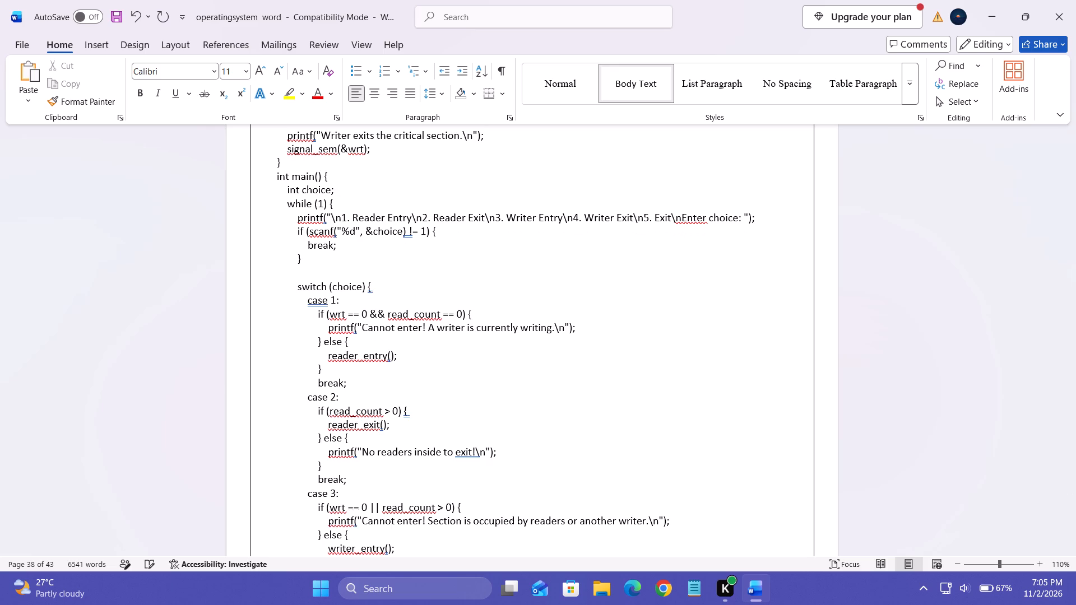
# Add break; and two closing braces on separate lines after the printf("Invalid choice\n"); line at the end of page 38.
pyautogui.scroll(-4, 263, 206)
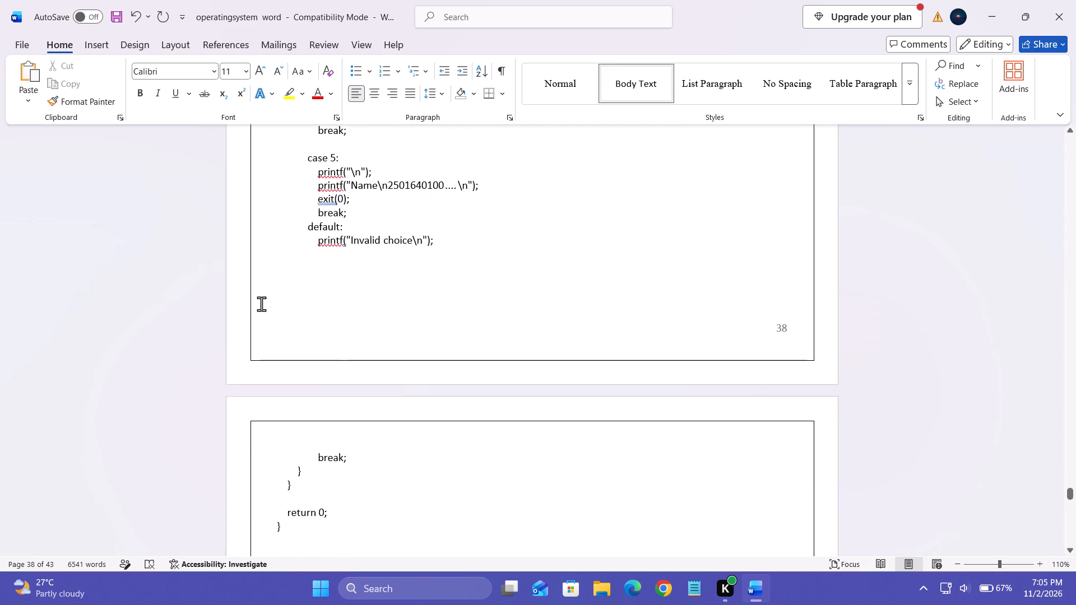
pyautogui.scroll(-1, 261, 304)
pyautogui.click(449, 189)
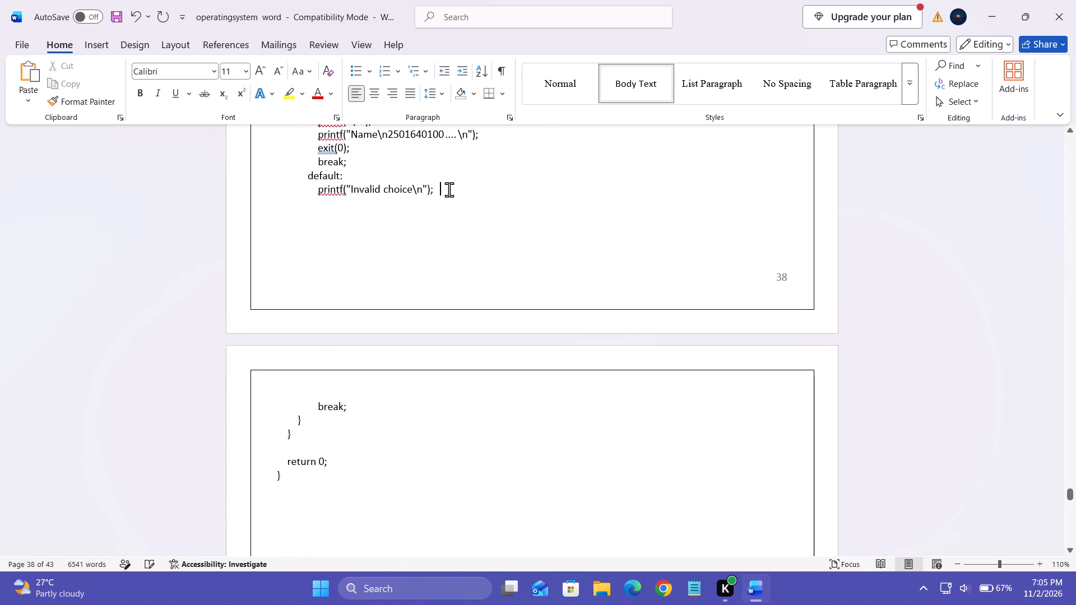
pyautogui.press('Return')
pyautogui.write('brea')
pyautogui.press('k')
pyautogui.press(';')
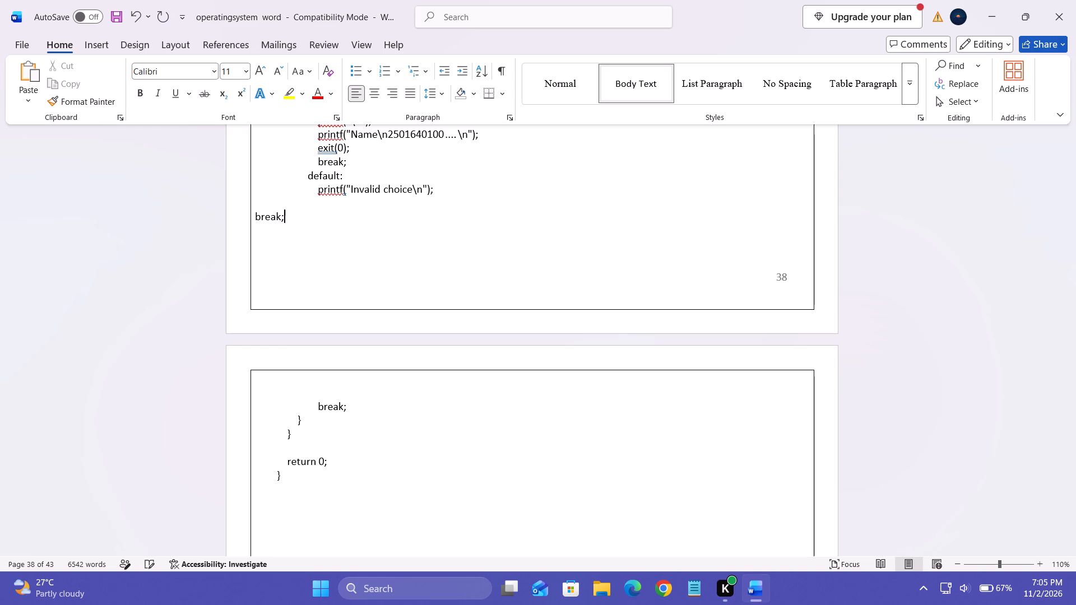
pyautogui.press('Return')
pyautogui.press('Return')
pyautogui.hotkey('shift', '{')
pyautogui.press('BackSpace')
pyautogui.hotkey('shift', '}')
pyautogui.press('Return')
pyautogui.press('Return')
pyautogui.hotkey('shift', '}')
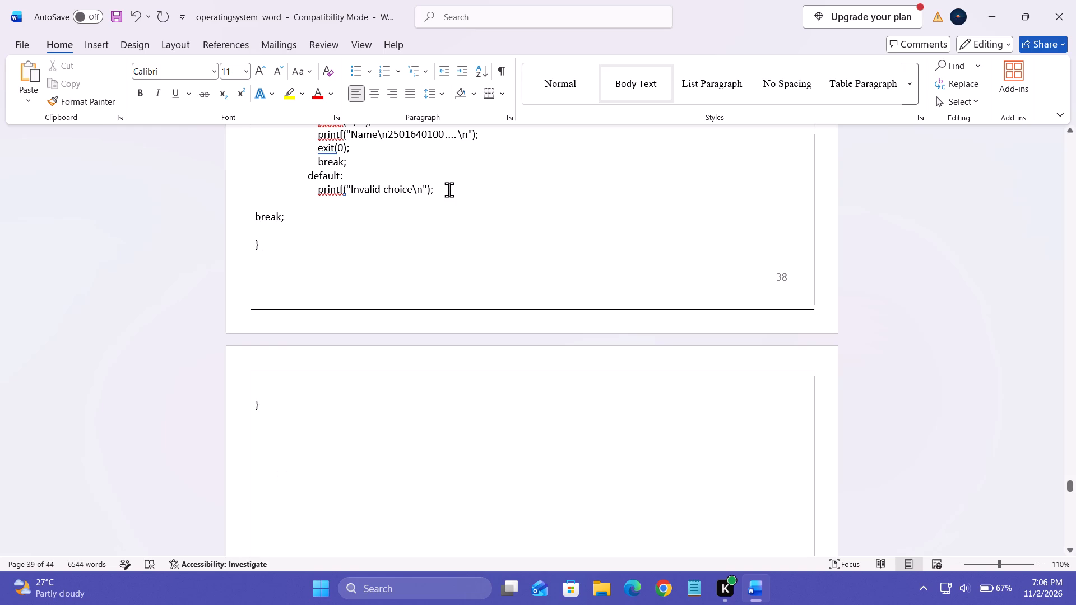
# Delete the blank line between the newly added break; and the first closing brace.
pyautogui.click(259, 229)
pyautogui.press('BackSpace')
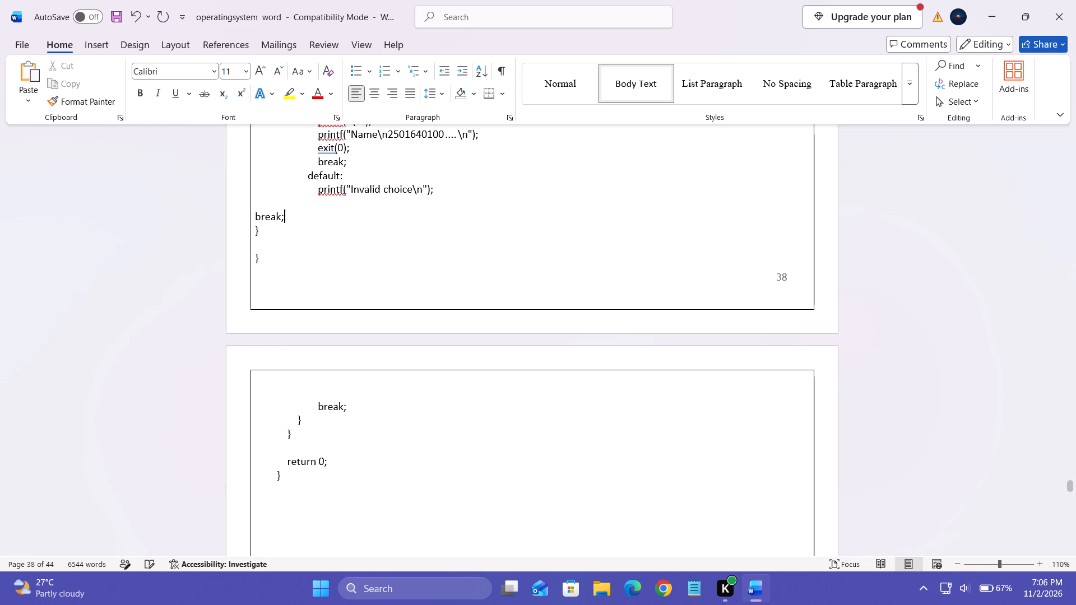
# Delete the blank line between the two closing braces at the end of the page 38 code.
pyautogui.click(257, 244)
pyautogui.press('BackSpace')
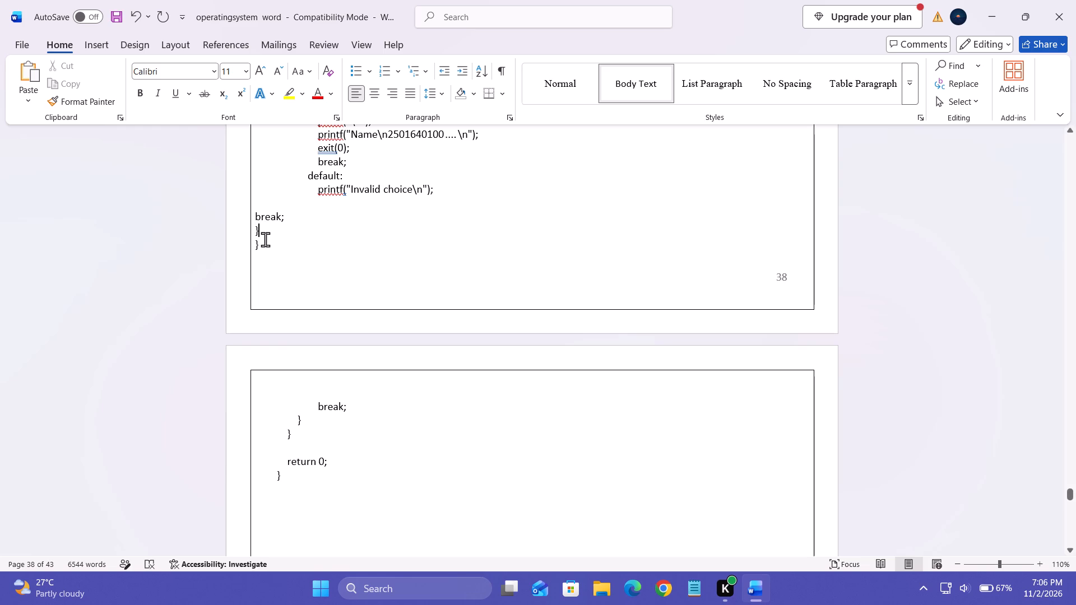
# Add a lowercase return 0; line directly below the last closing brace on page 38, without a blank line between them.
pyautogui.click(265, 236)
pyautogui.click(263, 240)
pyautogui.press('Return')
pyautogui.press('Return')
pyautogui.write('retur')
pyautogui.write('n 0')
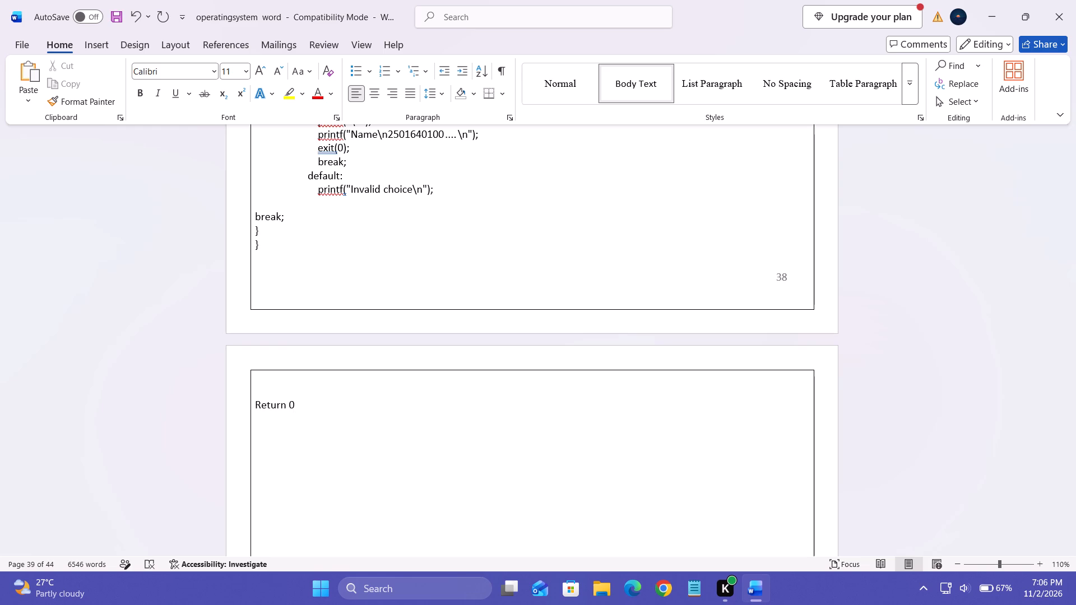
pyautogui.press(';')
pyautogui.click(270, 254)
pyautogui.press('BackSpace')
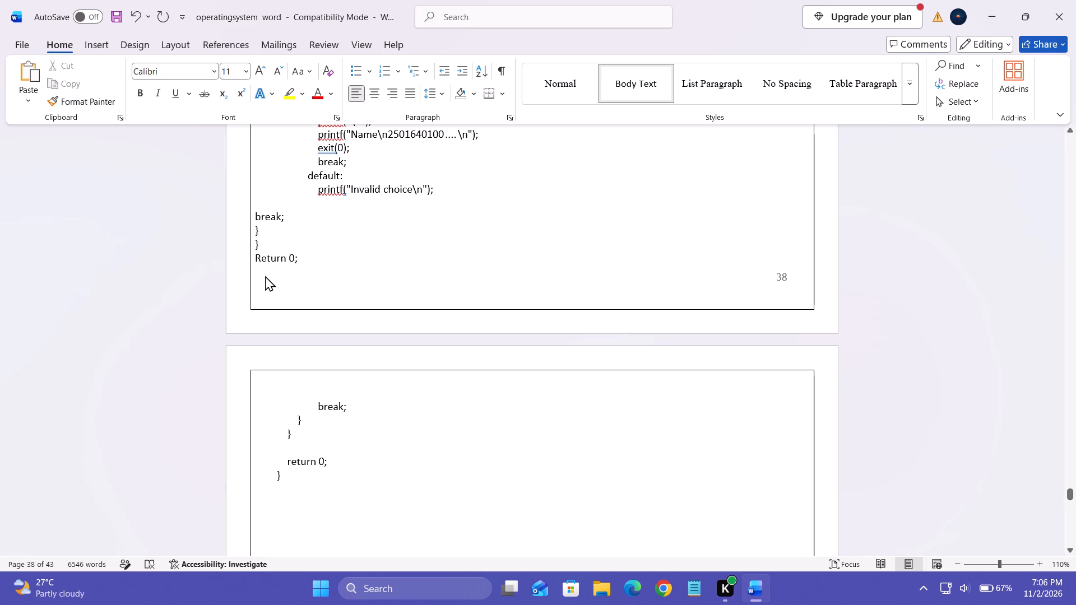
pyautogui.click(260, 257)
pyautogui.press('BackSpace')
pyautogui.press('r')
# Delete the blank line between the printf("Invalid choice\n"); line and the break; below it on page 38.
pyautogui.click(262, 208)
pyautogui.press('BackSpace')
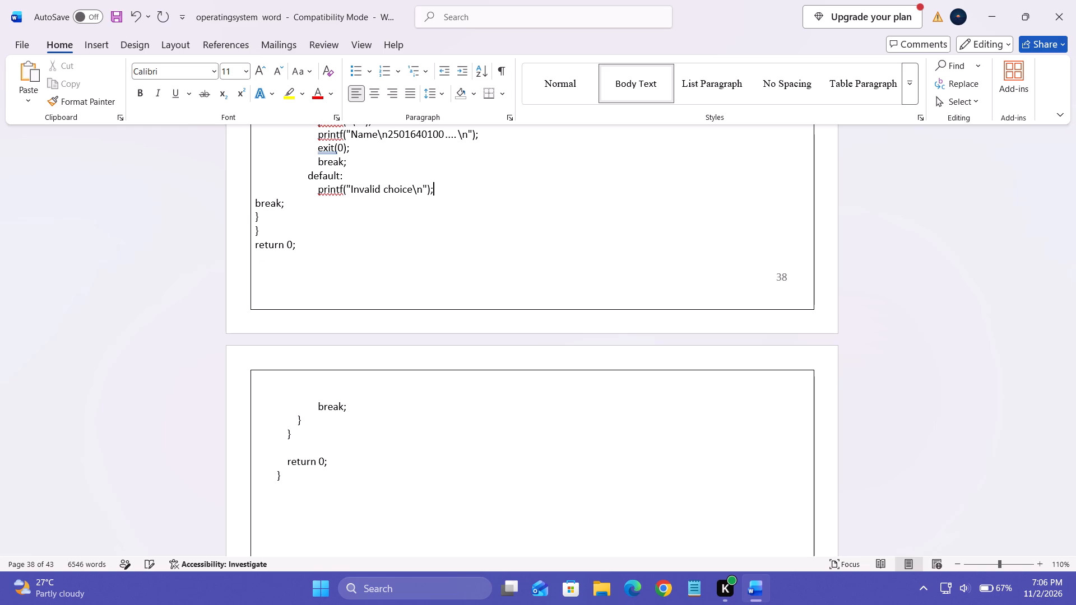
# Delete the duplicate overflow code at the top of page 39, from break; through return 0;.
pyautogui.click(309, 245)
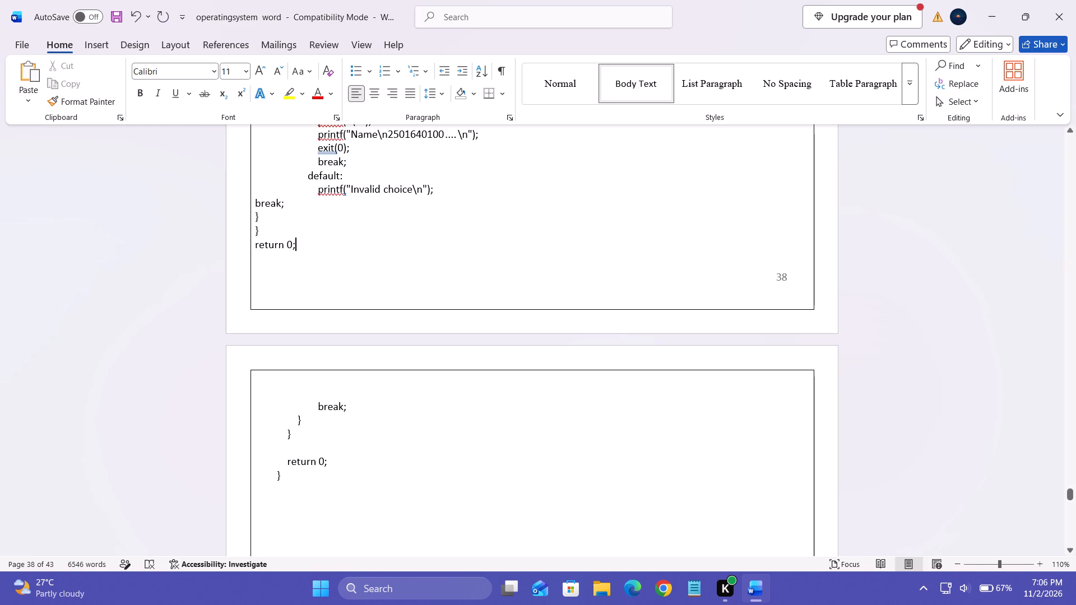
pyautogui.click(258, 256)
pyautogui.click(259, 259)
pyautogui.press('Down')
pyautogui.moveTo(335, 465); pyautogui.dragTo(315, 405)
pyautogui.press('BackSpace')
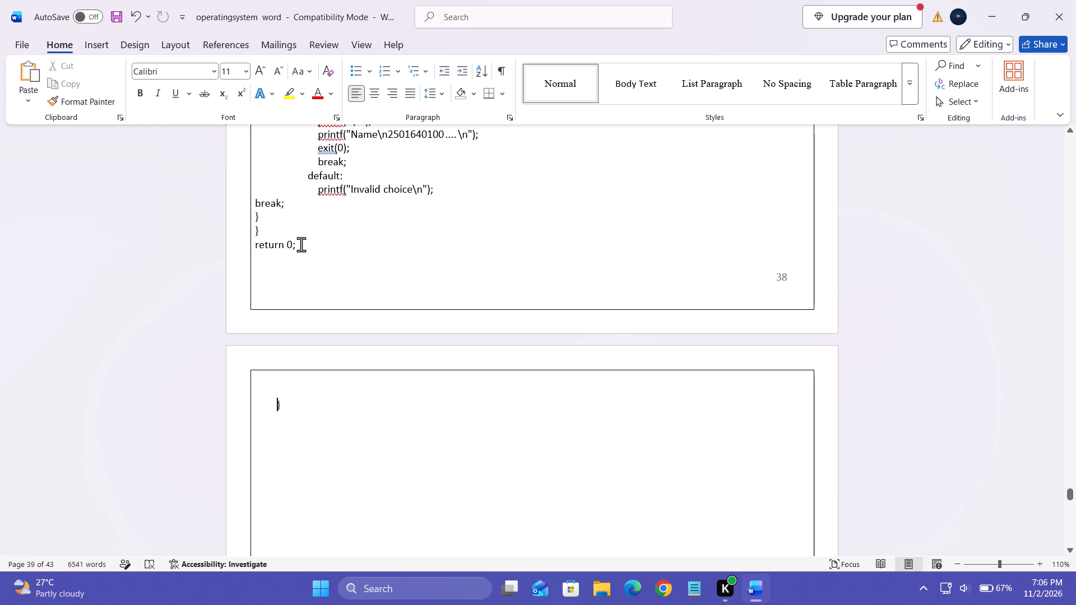
# Add a closing brace directly below return 0; on page 38, with no blank line between them.
pyautogui.click(301, 244)
pyautogui.press('Return')
pyautogui.press('Return')
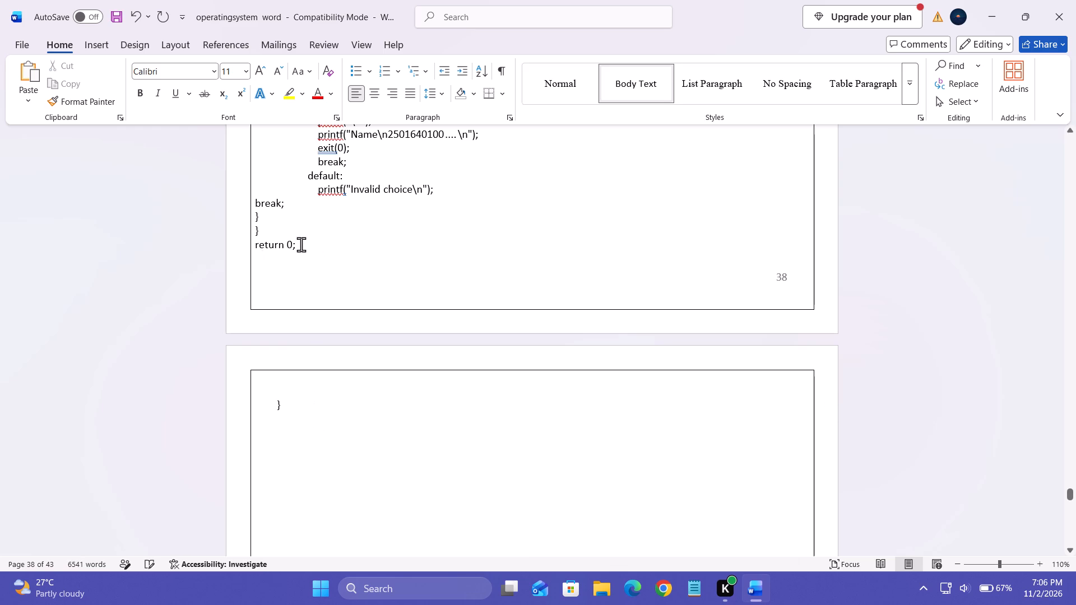
pyautogui.hotkey('shift', '}')
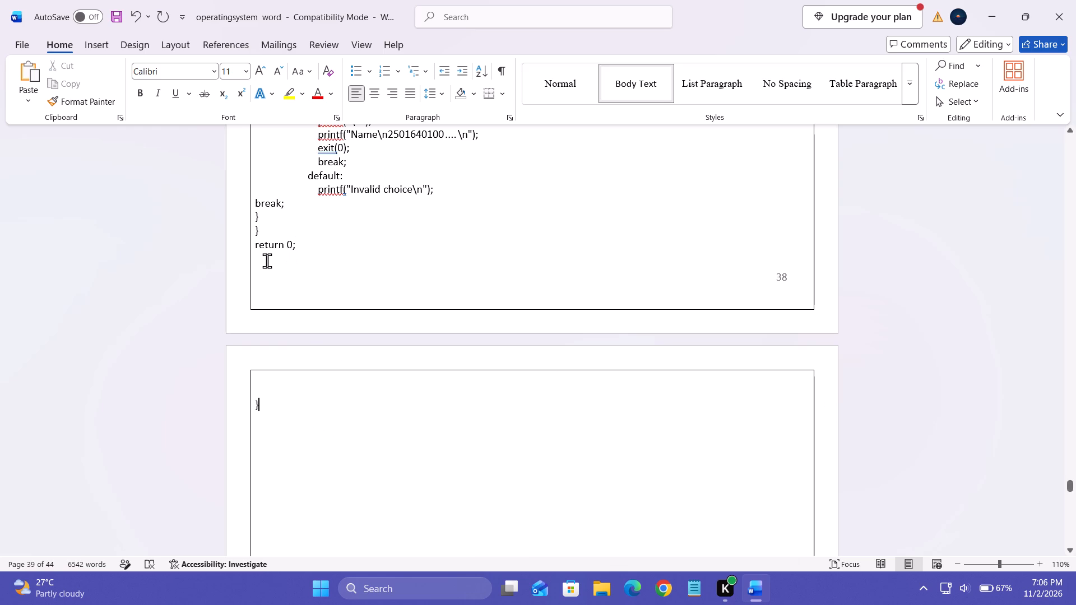
pyautogui.click(267, 260)
pyautogui.press('BackSpace')
# Delete the leftover closing brace at the top of page 39.
pyautogui.click(284, 407)
pyautogui.press('BackSpace')
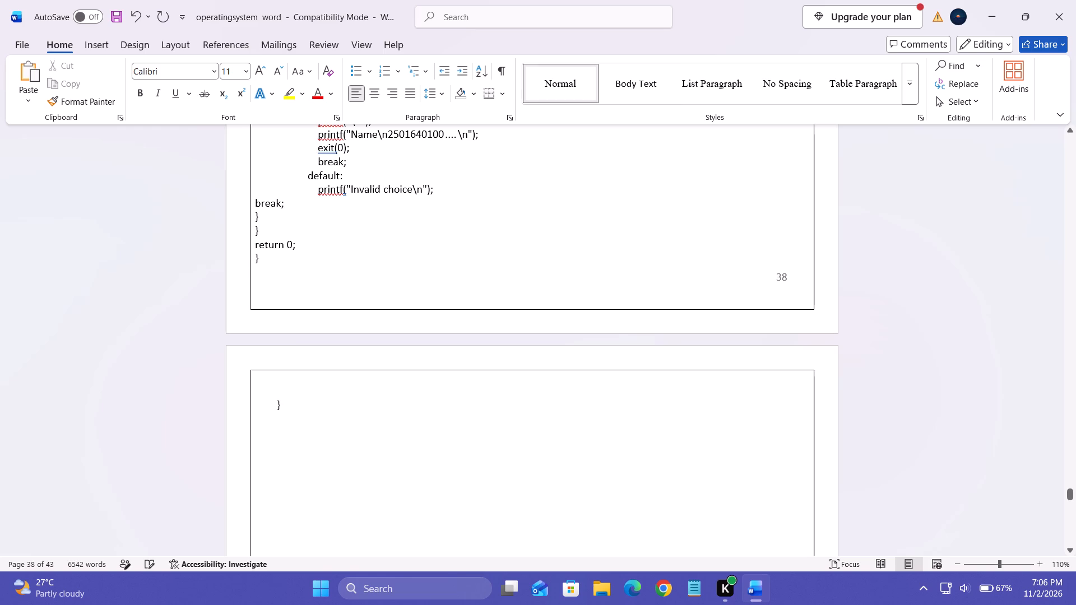
pyautogui.press('BackSpace')
pyautogui.scroll(1, 284, 407)
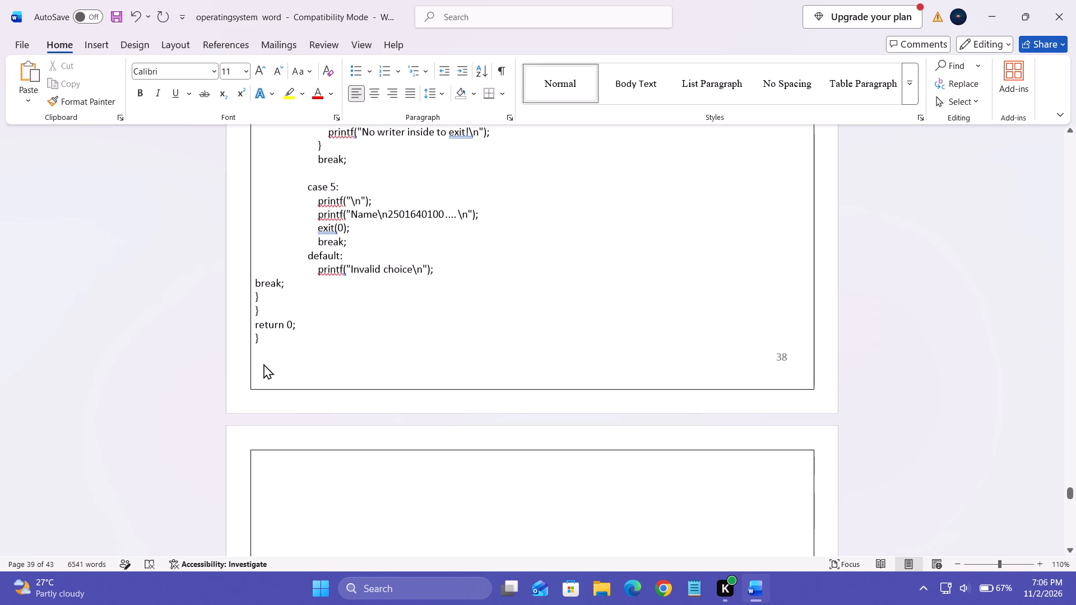
# Indent the last break; on page 38 with spaces so it lines up under the printf("Invalid choice\n"); line.
pyautogui.click(257, 285)
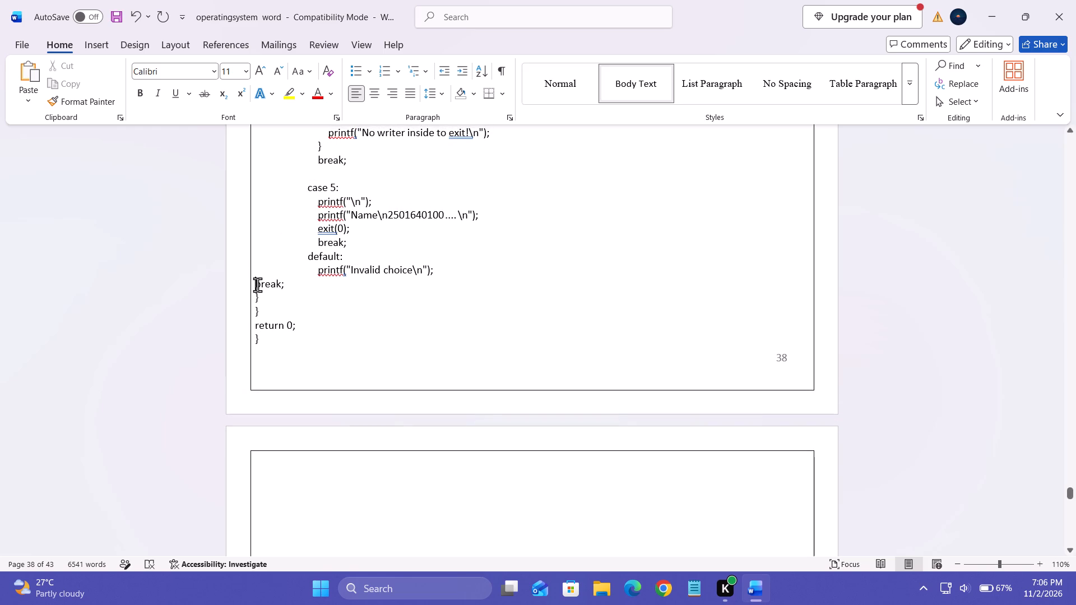
pyautogui.press('space')
pyautogui.press('space')
pyautogui.press('space')
pyautogui.press('space')
pyautogui.press('space')
pyautogui.press('space')
pyautogui.press('space')
pyautogui.press('space')
pyautogui.press('space')
pyautogui.press('space')
pyautogui.press('space')
pyautogui.press('space')
pyautogui.press('space')
pyautogui.press('space')
pyautogui.press('space')
pyautogui.press('space')
pyautogui.press('space')
pyautogui.press('space')
pyautogui.press('space')
pyautogui.press('space')
pyautogui.press('space')
pyautogui.press('space')
pyautogui.press('space')
pyautogui.press('space')
pyautogui.press('space')
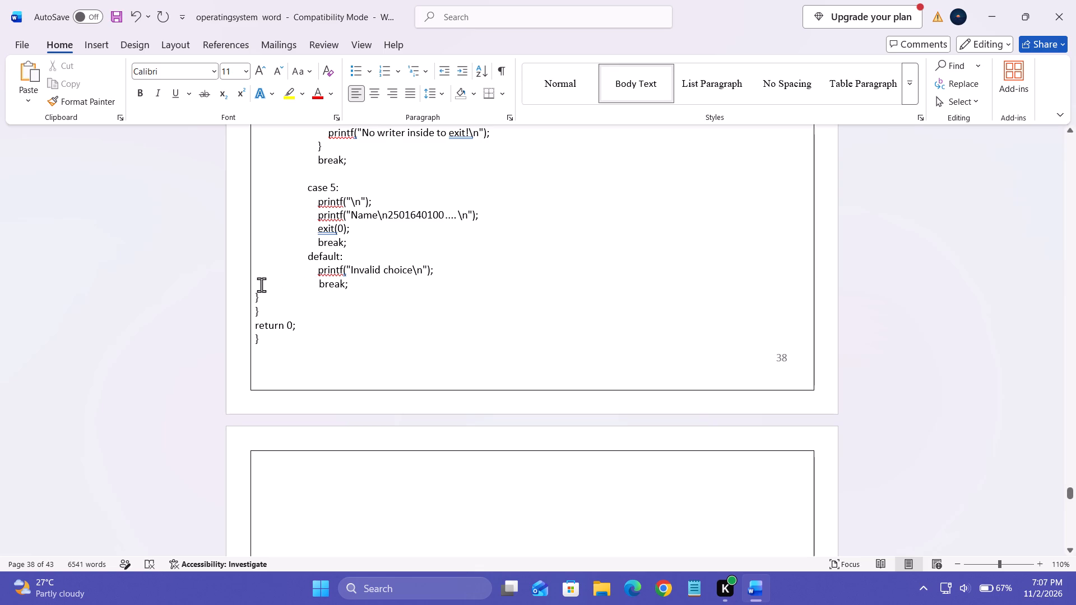
# Indent the closing brace directly below the last break; with spaces, roughly in line with default:.
pyautogui.click(253, 288)
pyautogui.press('Down')
pyautogui.press('space')
pyautogui.press('space')
pyautogui.press('space')
pyautogui.press('space')
pyautogui.press('space')
pyautogui.press('space')
pyautogui.press('space')
pyautogui.press('space')
pyautogui.press('space')
pyautogui.press('space')
pyautogui.press('space')
pyautogui.press('space')
pyautogui.press('space')
pyautogui.press('space')
pyautogui.press('space')
pyautogui.press('space')
pyautogui.press('space')
pyautogui.press('space')
pyautogui.press('space')
pyautogui.press('space')
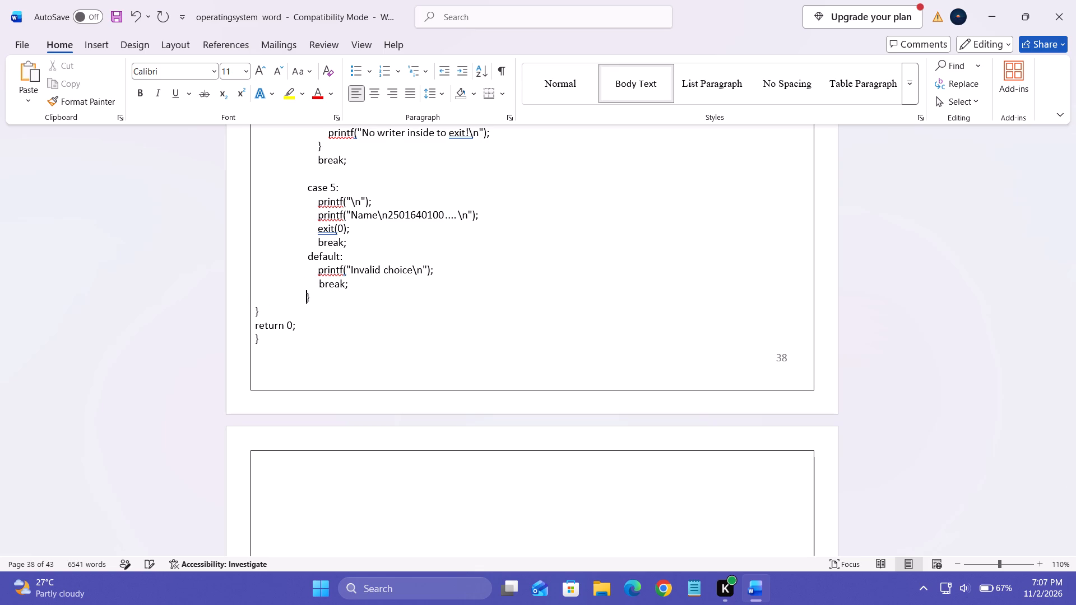
# Indent the second closing brace with spaces, one level shallower than the brace above it.
pyautogui.click(256, 305)
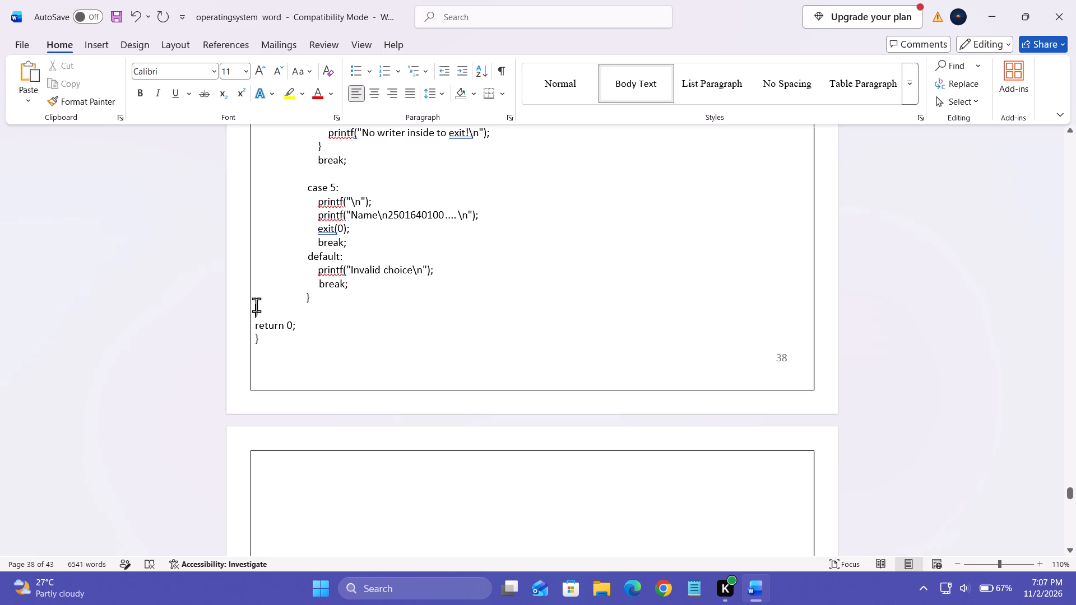
pyautogui.press('space')
pyautogui.press('space')
pyautogui.press('space')
pyautogui.press('space')
pyautogui.press('space')
pyautogui.press('space')
pyautogui.press('space')
pyautogui.press('space')
pyautogui.press('space')
pyautogui.press('space')
pyautogui.press('space')
pyautogui.press('space')
pyautogui.press('space')
pyautogui.press('space')
pyautogui.press('space')
pyautogui.press('space')
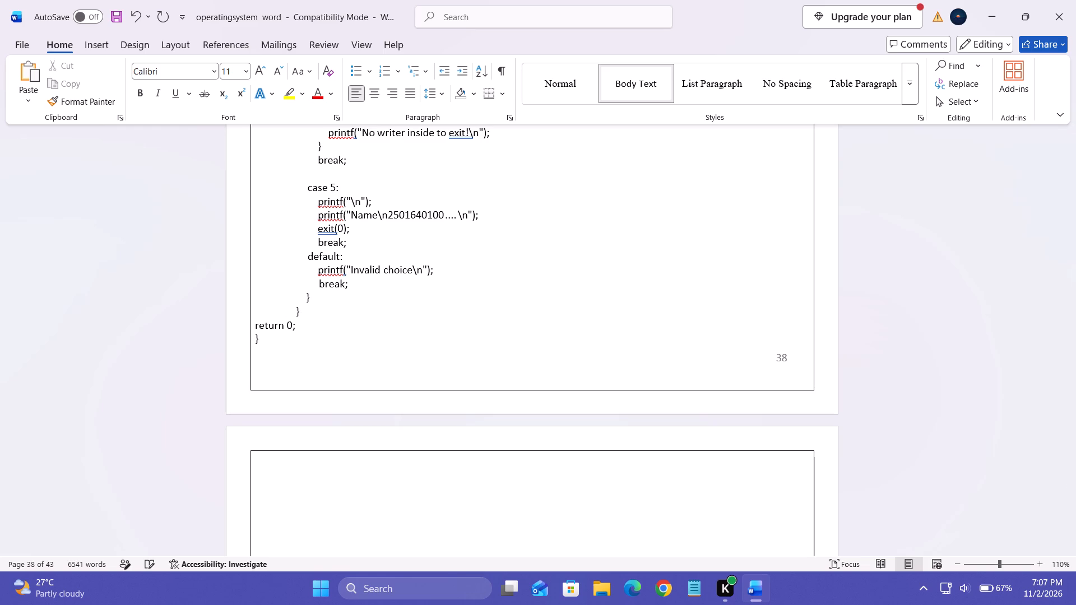
# Indent the return 0; line at the end of the page 38 code with spaces, slightly deeper than the brace above.
pyautogui.click(257, 320)
pyautogui.press('Left')
pyautogui.press('space')
pyautogui.press('space')
pyautogui.press('space')
pyautogui.press('space')
pyautogui.press('space')
pyautogui.press('space')
pyautogui.press('space')
pyautogui.press('space')
pyautogui.press('space')
pyautogui.press('space')
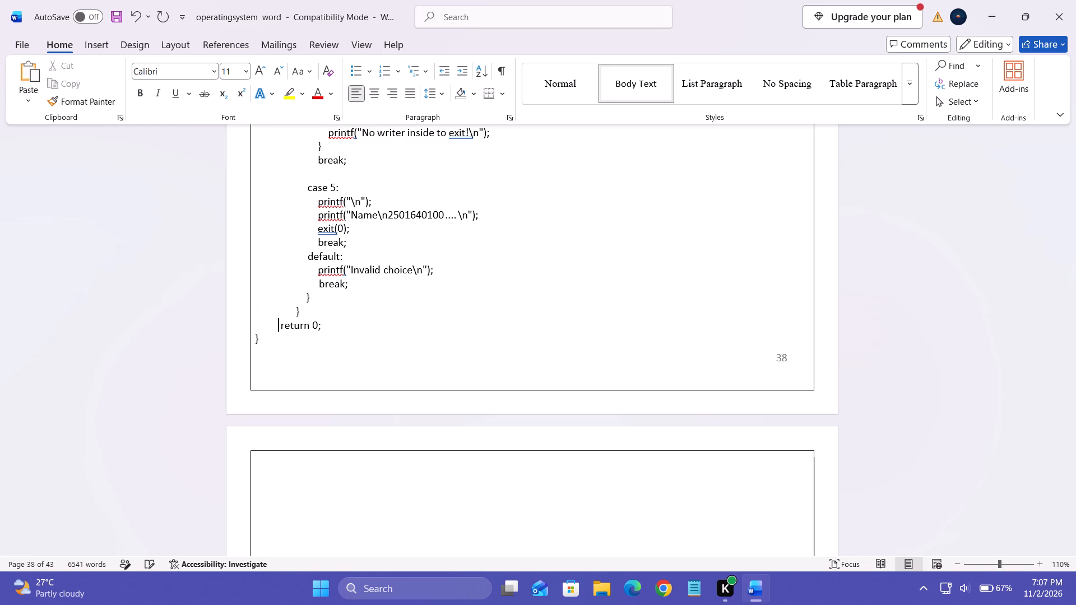
pyautogui.press('space')
pyautogui.press('space')
pyautogui.press('space')
pyautogui.press('space')
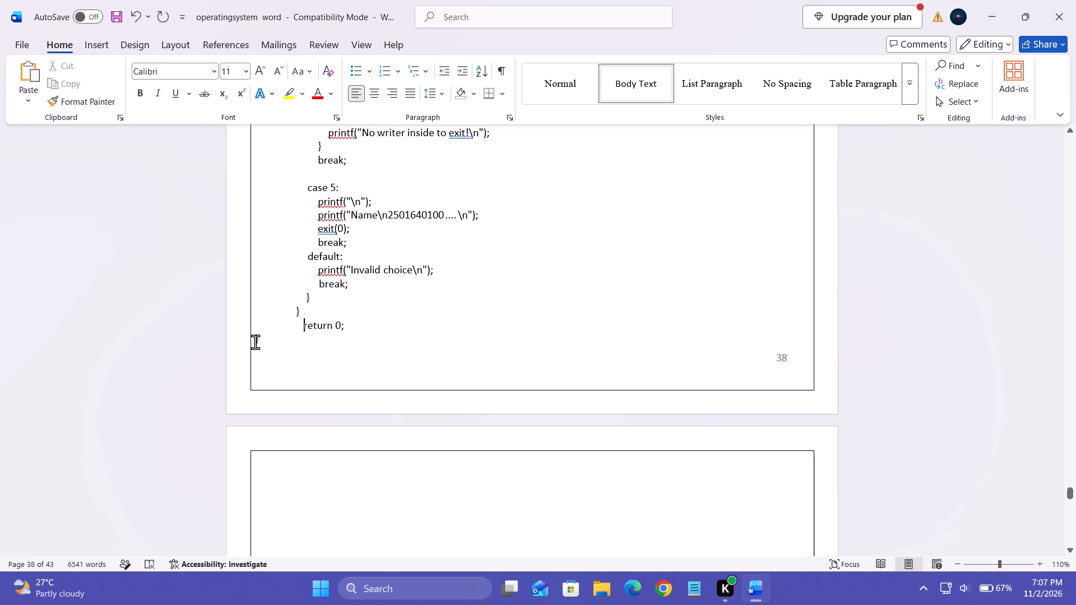
# Indent the final closing brace below return 0; with spaces, slightly shallower than the second closing brace.
pyautogui.click(255, 342)
pyautogui.press('space')
pyautogui.press('space')
pyautogui.press('space')
pyautogui.press('space')
pyautogui.press('space')
pyautogui.press('space')
pyautogui.press('space')
pyautogui.press('space')
pyautogui.press('space')
pyautogui.press('space')
pyautogui.press('space')
pyautogui.press('space')
pyautogui.press('space')
pyautogui.press('space')
pyautogui.press('BackSpace')
# Remove blank page 39 by showing the formatting marks, deleting that page's Section Break (Next Page), and hiding the marks again.
pyautogui.scroll(-3, 255, 342)
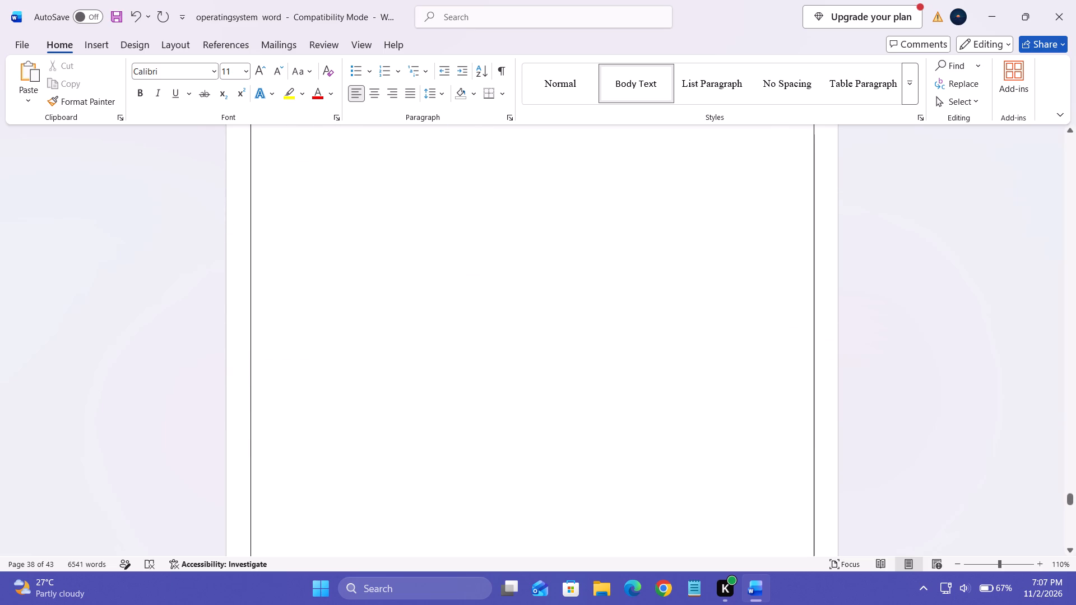
pyautogui.scroll(-1, 255, 342)
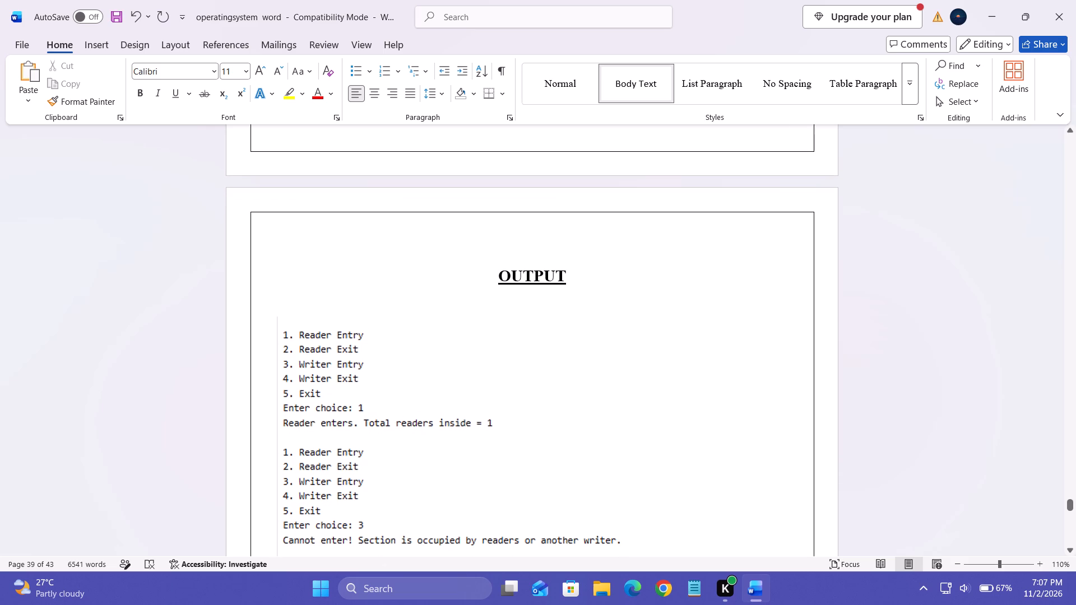
pyautogui.scroll(6, 448, 327)
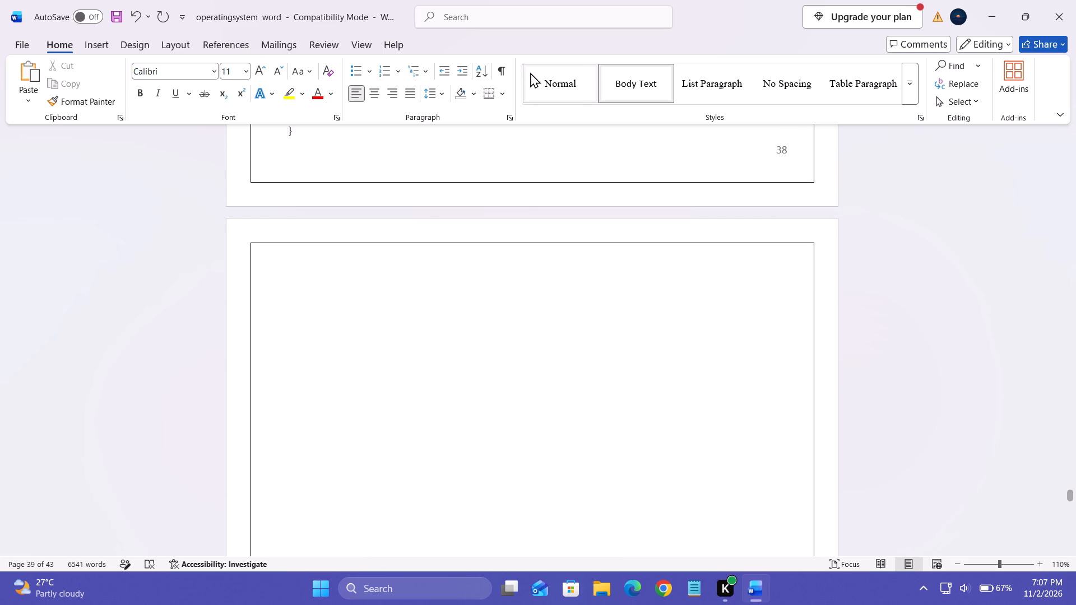
pyautogui.click(504, 64)
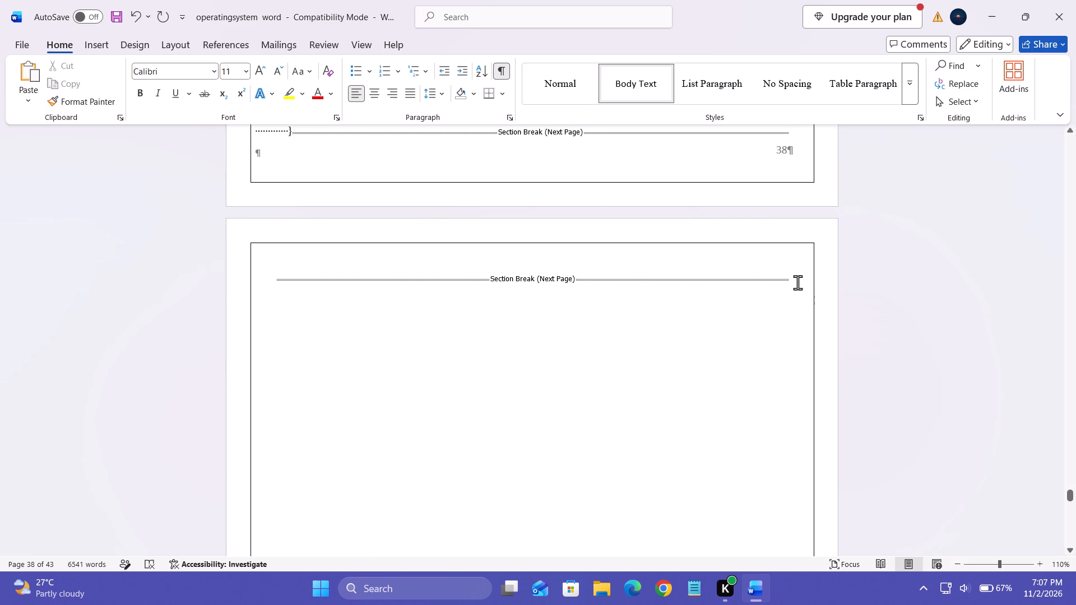
pyautogui.moveTo(797, 282); pyautogui.dragTo(282, 254)
pyautogui.moveTo(282, 254); pyautogui.dragTo(281, 281)
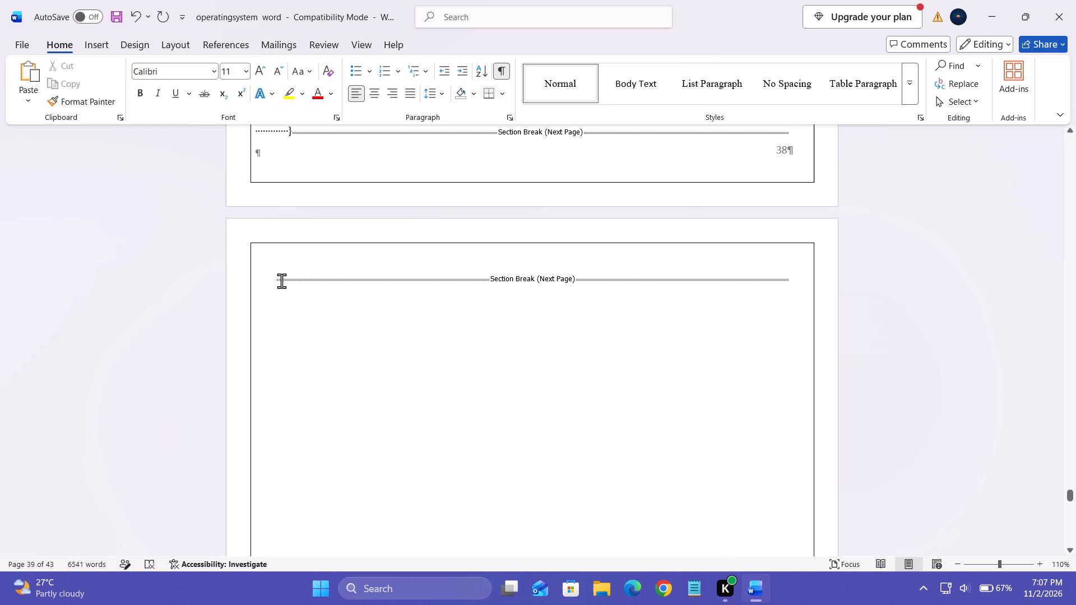
pyautogui.press('Delete')
pyautogui.scroll(1, 281, 281)
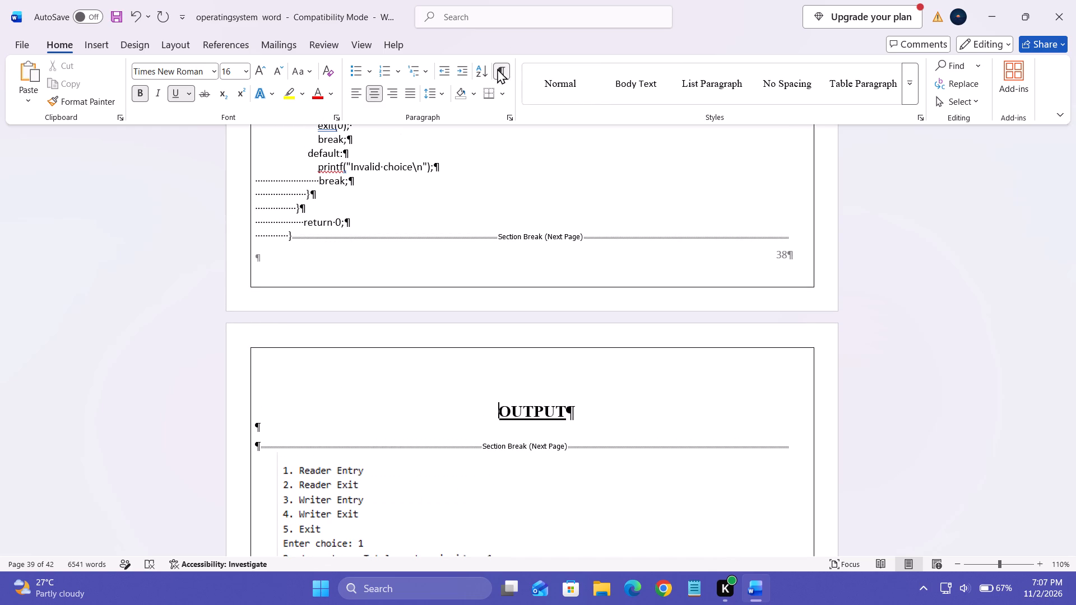
pyautogui.click(494, 73)
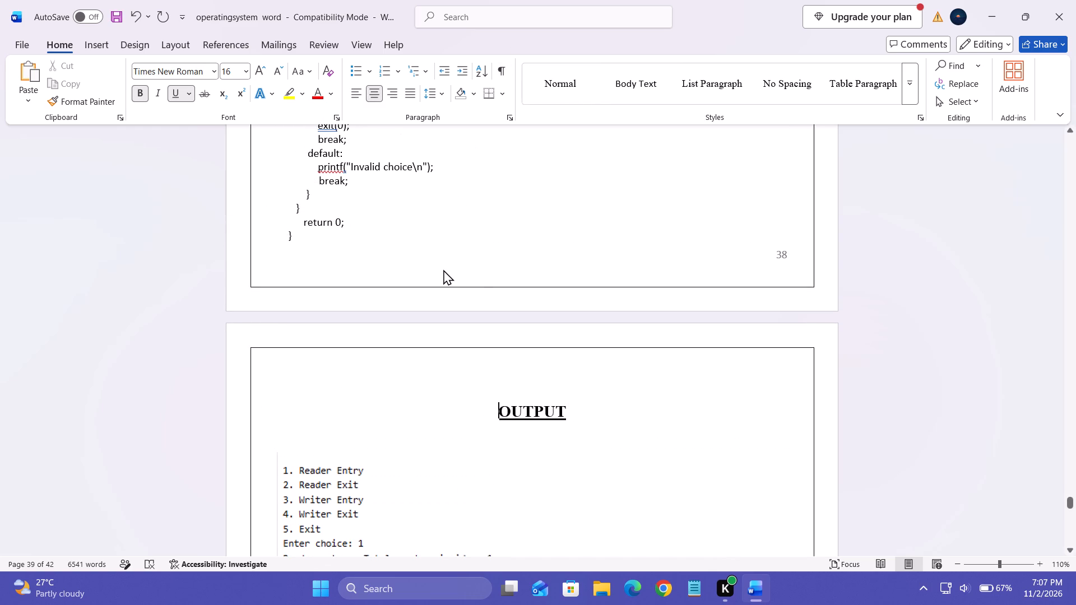
# Delete the Reader/Writer output screenshot under the OUTPUT heading on page 39.
pyautogui.scroll(-2, 623, 421)
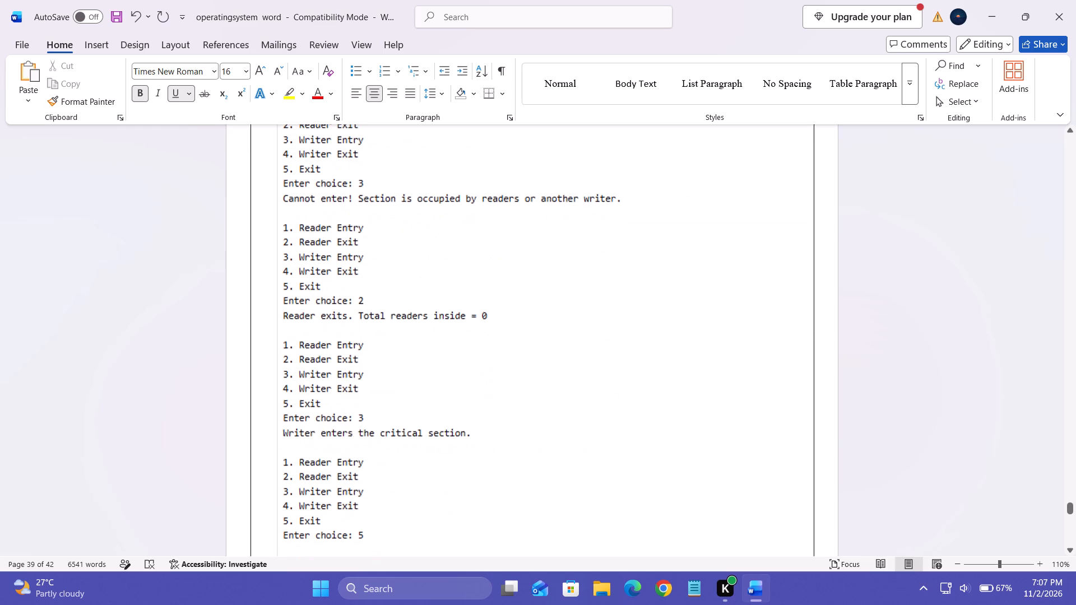
pyautogui.click(449, 406)
pyautogui.press('Delete')
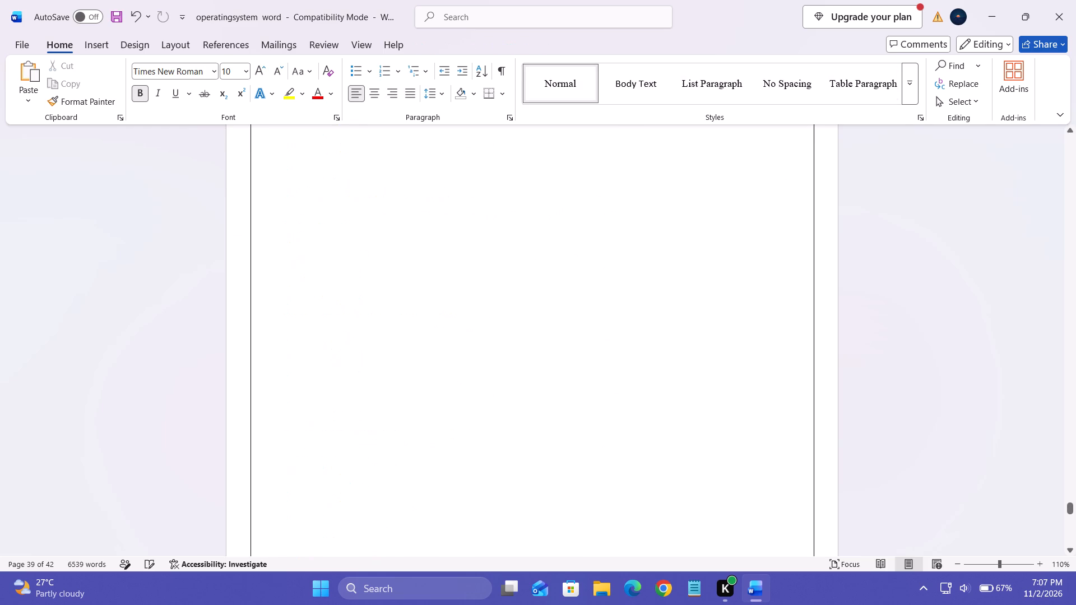
pyautogui.scroll(2, 449, 406)
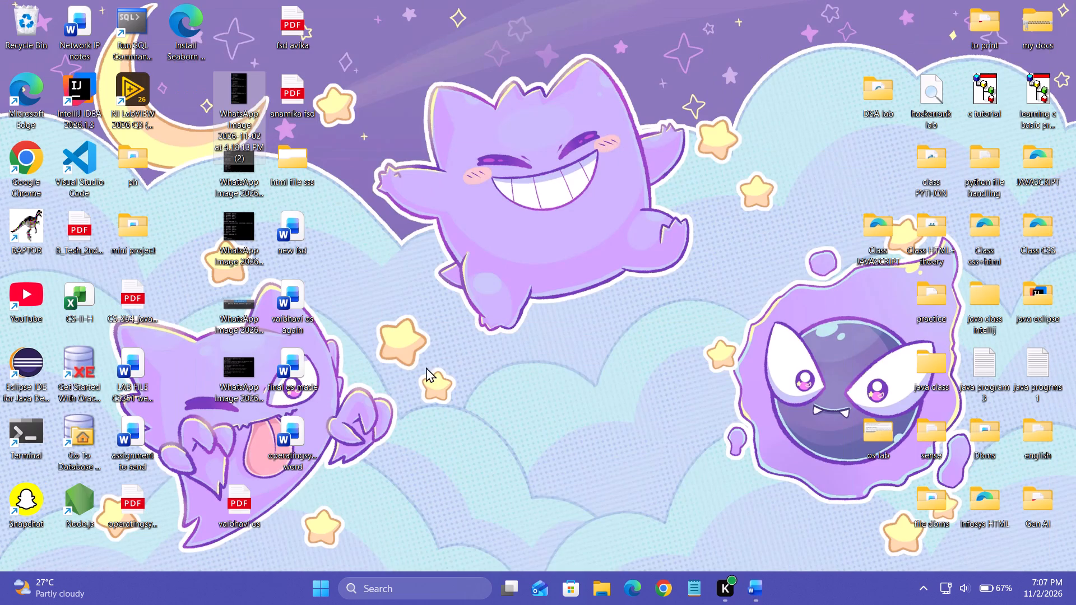
# Switch to the desktop and delete the selected WhatsApp image whose name ends in (2).
pyautogui.press('Delete')
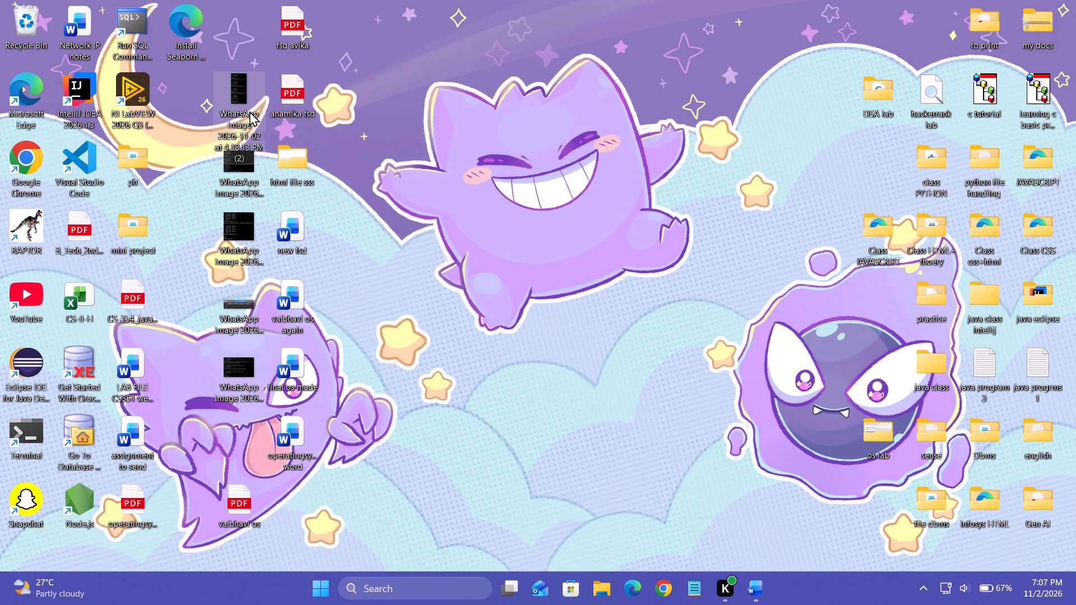
# Open the desktop picture WhatsApp Image 2026-11-02 at 4.18.13 PM (3).jpeg.
pyautogui.doubleClick(249, 162)
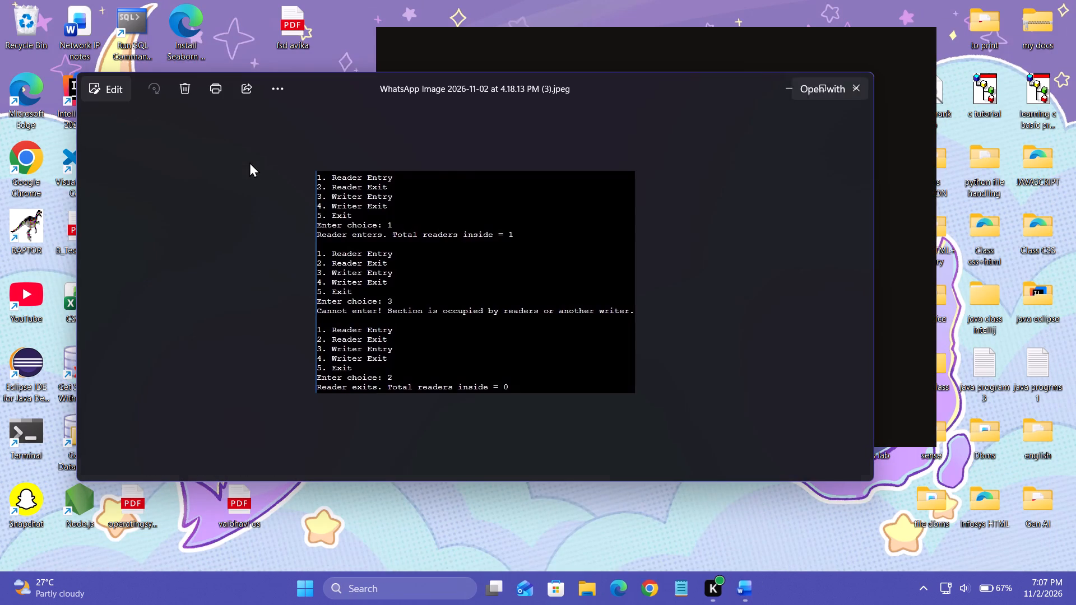
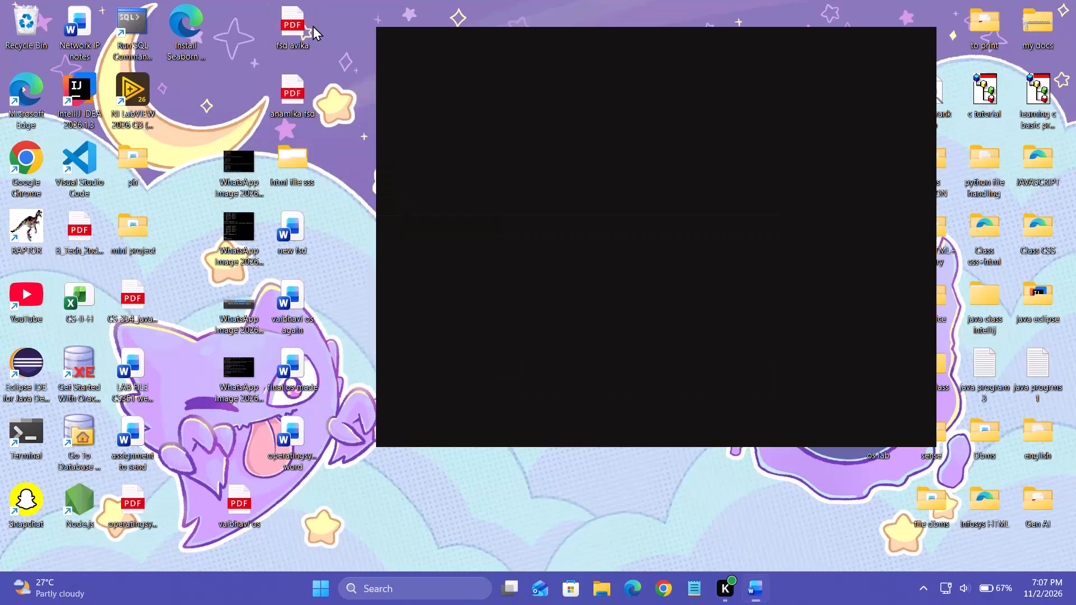
# In the Word document, paste the copied reader-writer output screenshot below the OUTPUT heading on page 39.
pyautogui.click(450, 342)
pyautogui.hotkey('ctrl', 'v')
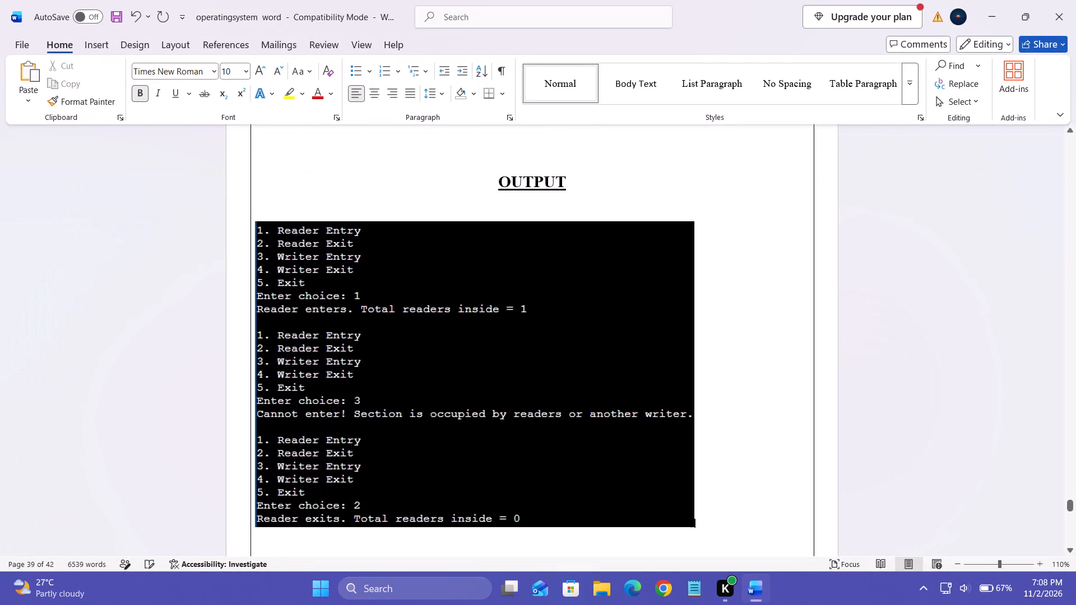
# Move the pasted reader-writer output screenshot across the page so it sits centred beneath the OUTPUT heading on page 39.
pyautogui.click(450, 342)
pyautogui.rightClick(450, 342)
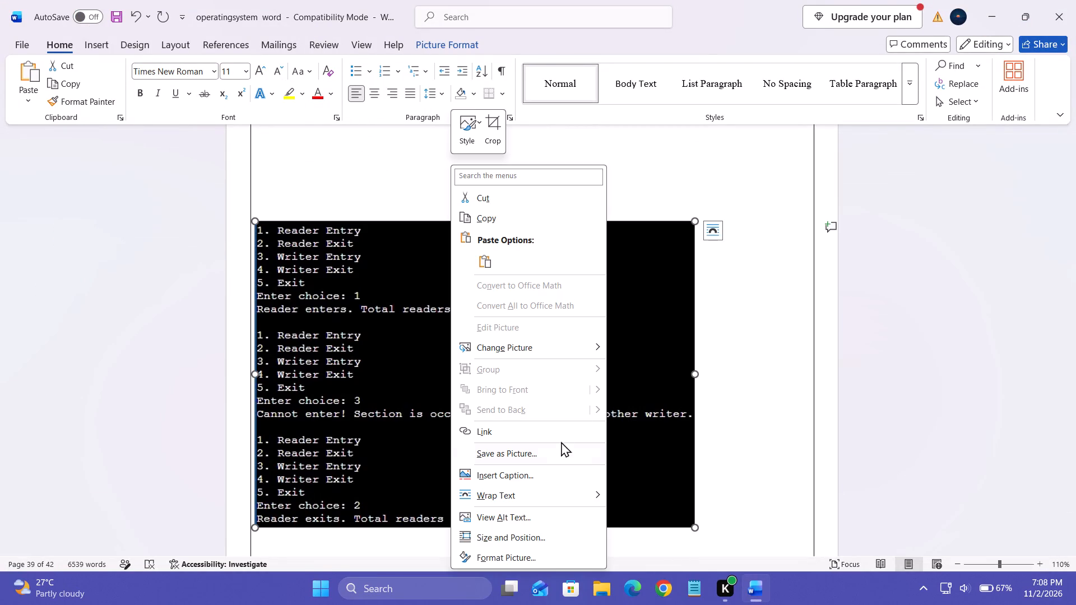
pyautogui.click(661, 379)
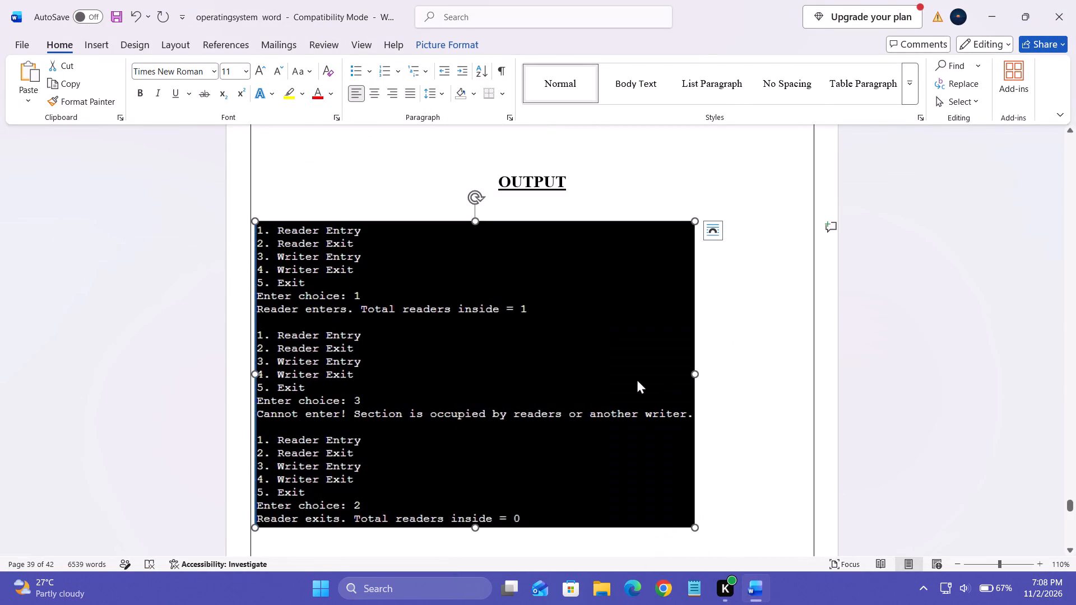
pyautogui.moveTo(496, 389); pyautogui.dragTo(564, 364)
pyautogui.click(564, 364)
pyautogui.scroll(-1, 564, 364)
# Deselect the screenshot and place the text cursor in the blank space just below it on page 39.
pyautogui.click(451, 360)
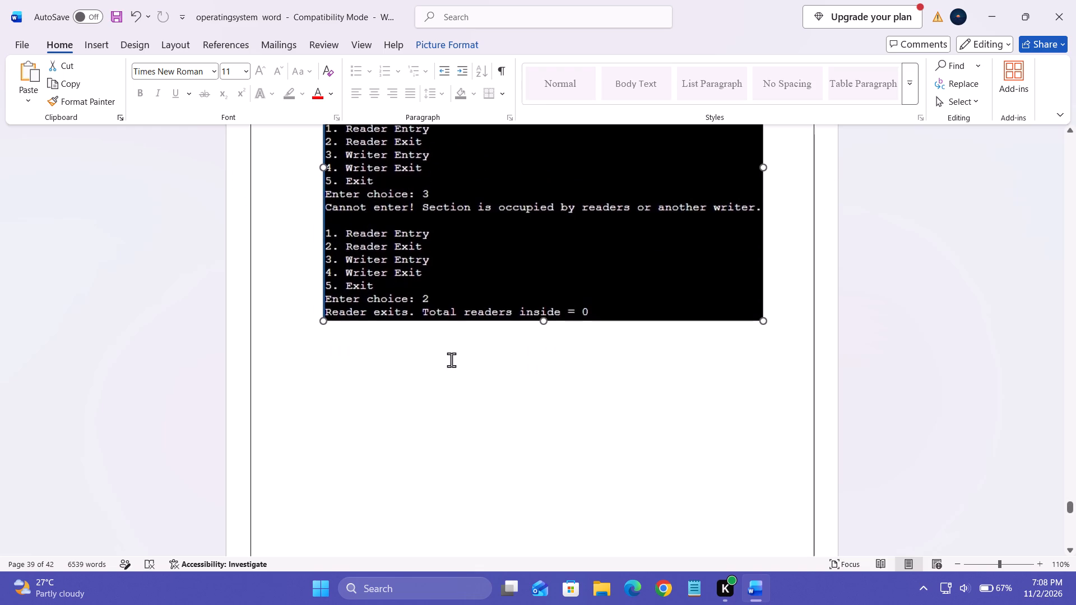
pyautogui.doubleClick(356, 472)
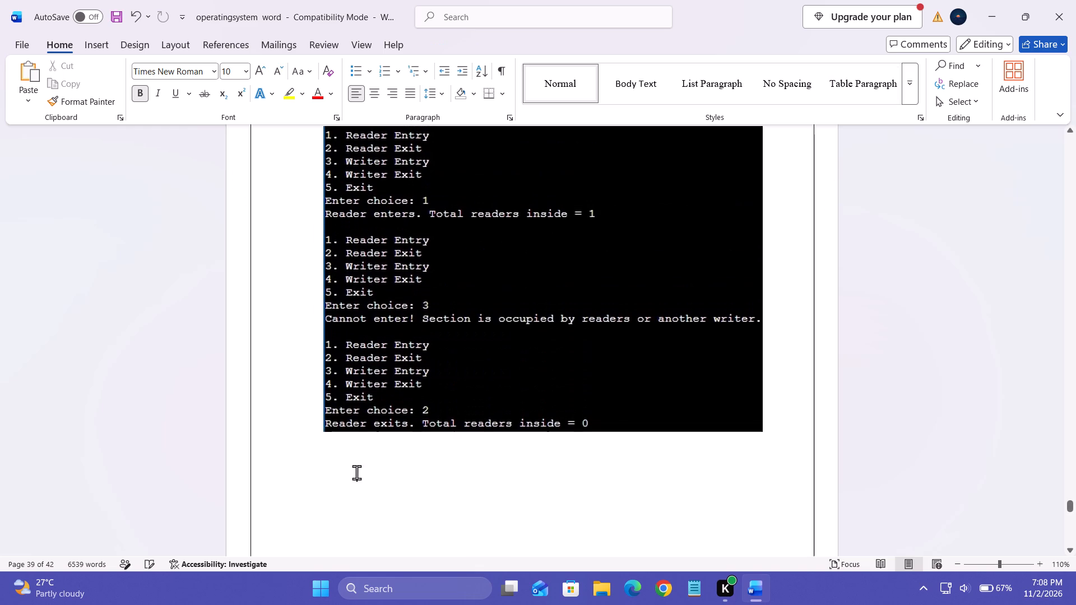
pyautogui.click(342, 473)
pyautogui.doubleClick(342, 473)
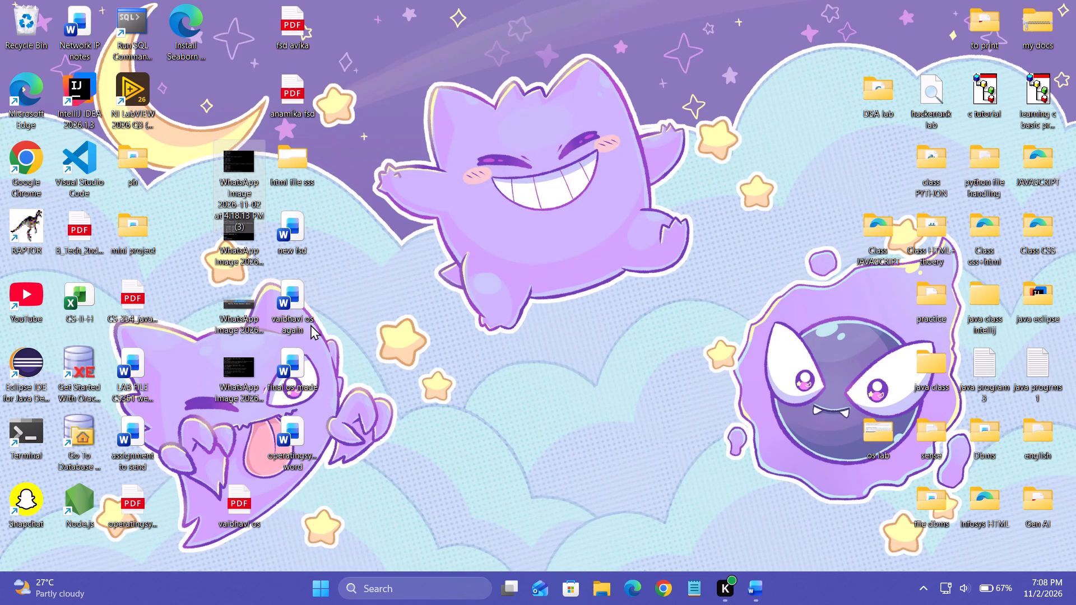
# On the desktop, open the picture WhatsApp Image 2026-11-02 at 4.18.13 PM (3).
pyautogui.doubleClick(244, 178)
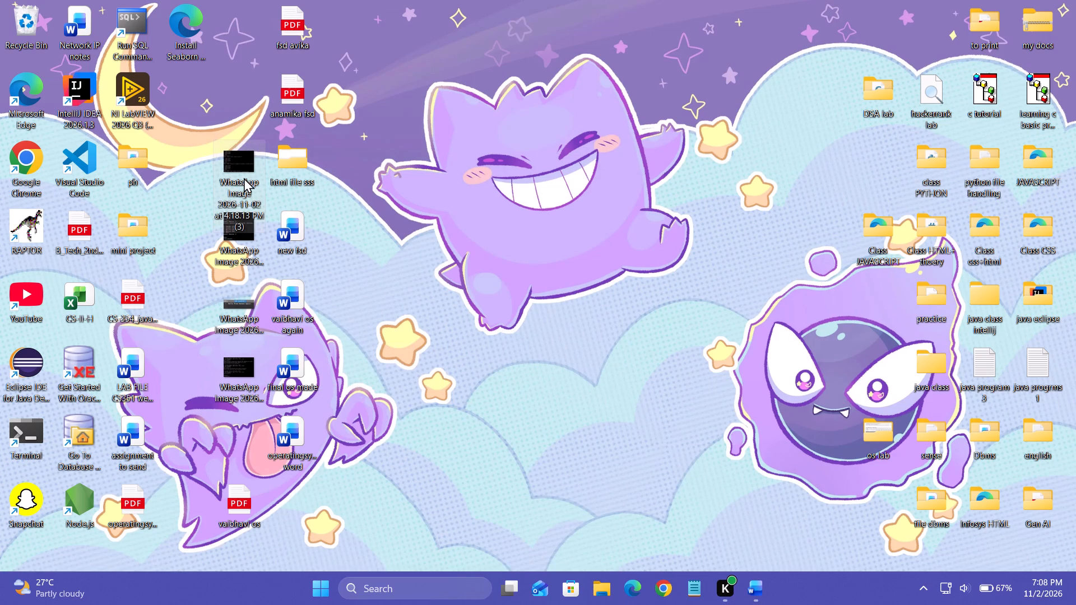
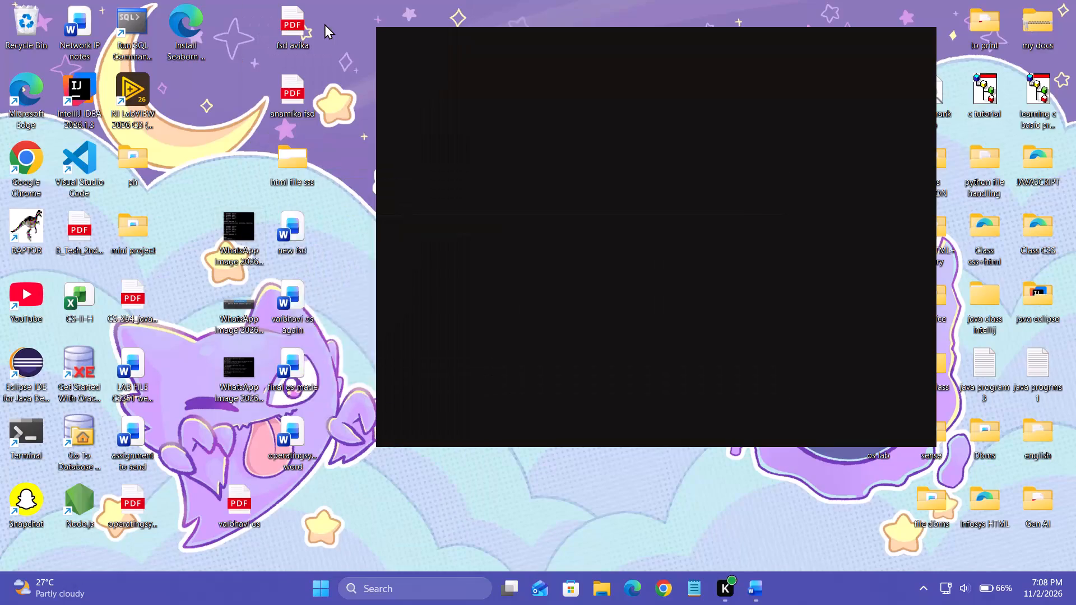
# Paste the second copied reader-writer output screenshot in the blank space below the first one on page 39.
pyautogui.scroll(-1, 445, 251)
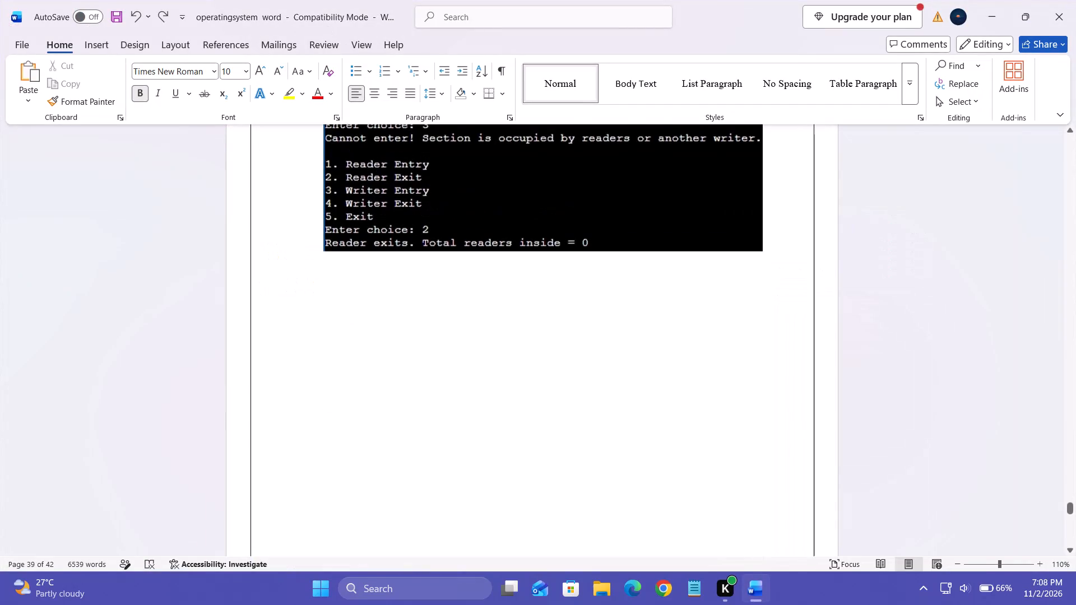
pyautogui.click(425, 259)
pyautogui.doubleClick(399, 281)
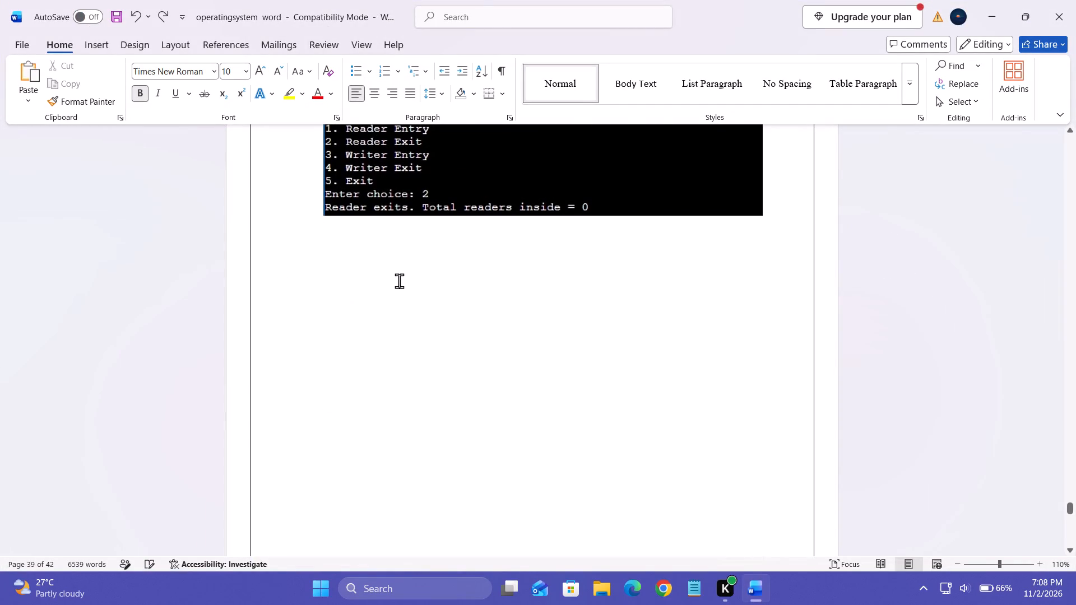
pyautogui.doubleClick(399, 281)
pyautogui.hotkey('ctrl', 'v')
# Open the picture options for the newly pasted second reader-writer screenshot on page 39.
pyautogui.rightClick(442, 314)
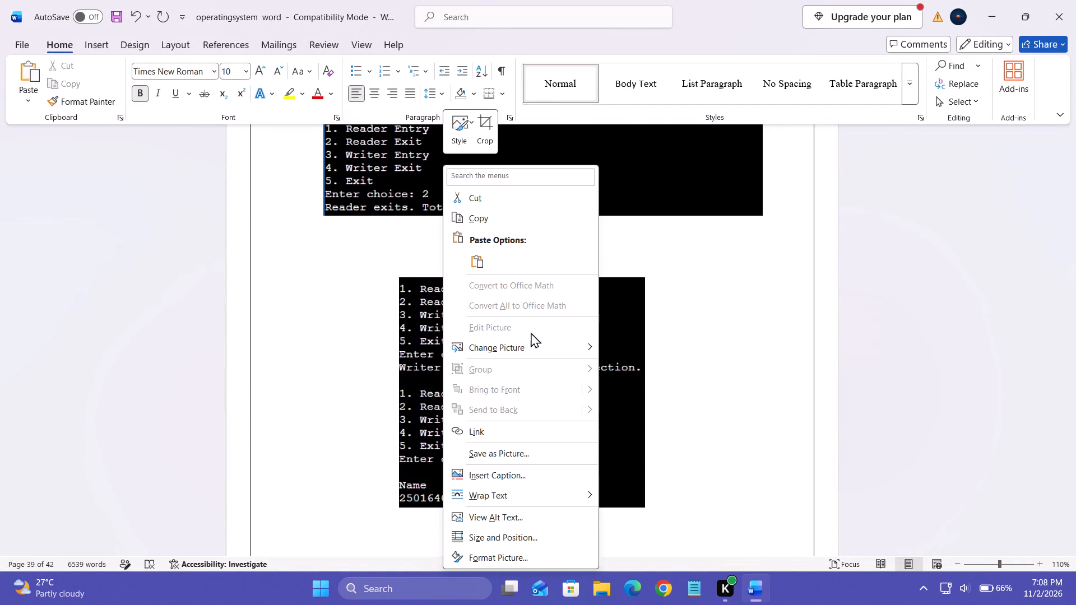
# Set the text wrapping of the second reader-writer output screenshot on page 39 to Tight.
pyautogui.click(644, 379)
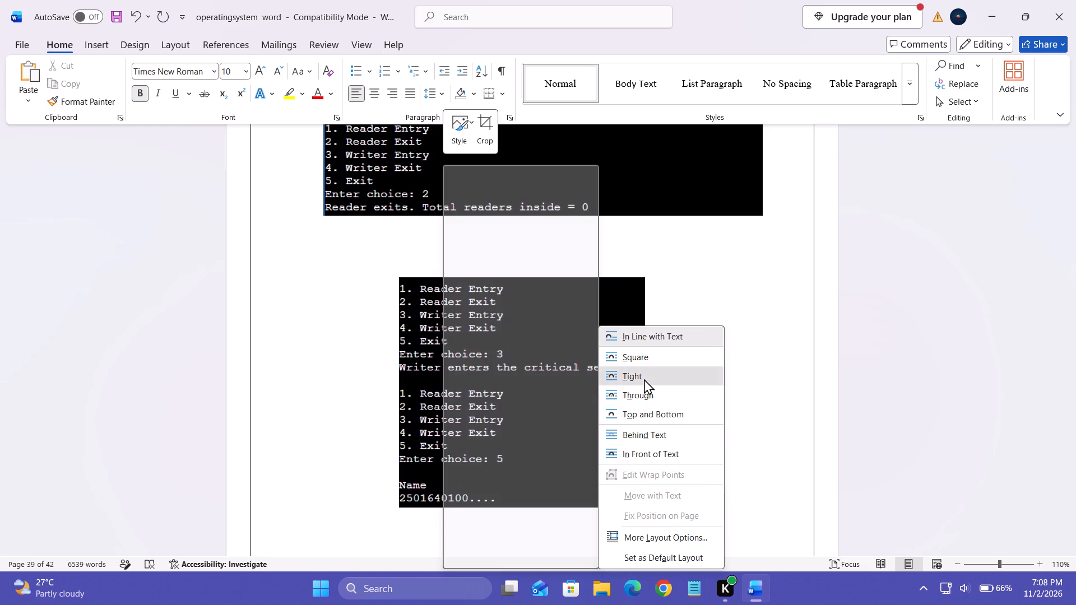
# Narrow the upper reader-writer output screenshot and shift it slightly so it sits more centrally under the OUTPUT heading.
pyautogui.scroll(2, 644, 379)
pyautogui.rightClick(644, 379)
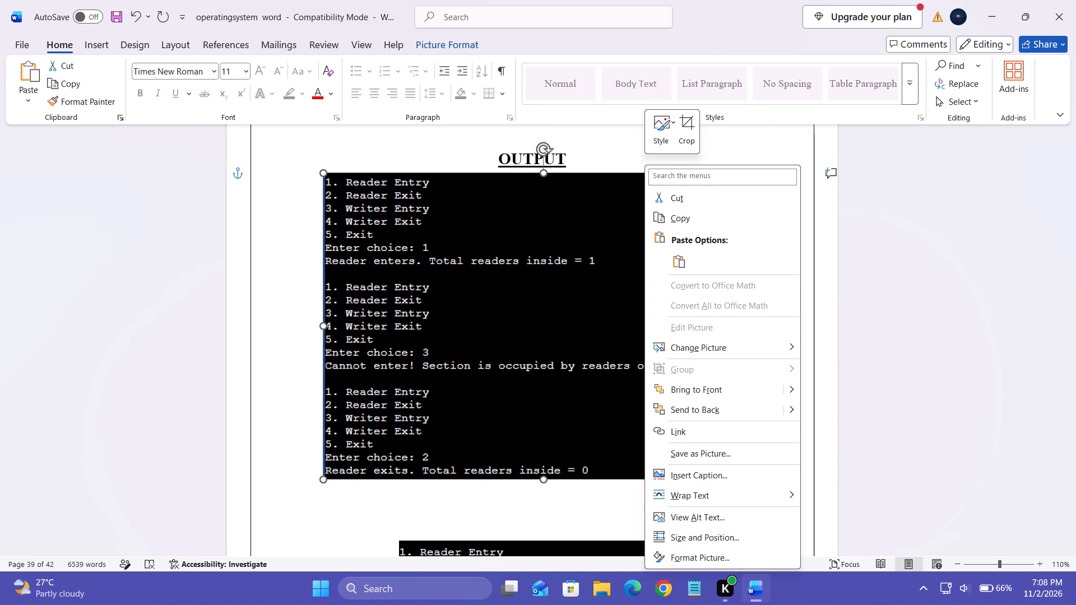
pyautogui.click(610, 343)
pyautogui.moveTo(765, 327); pyautogui.dragTo(716, 348)
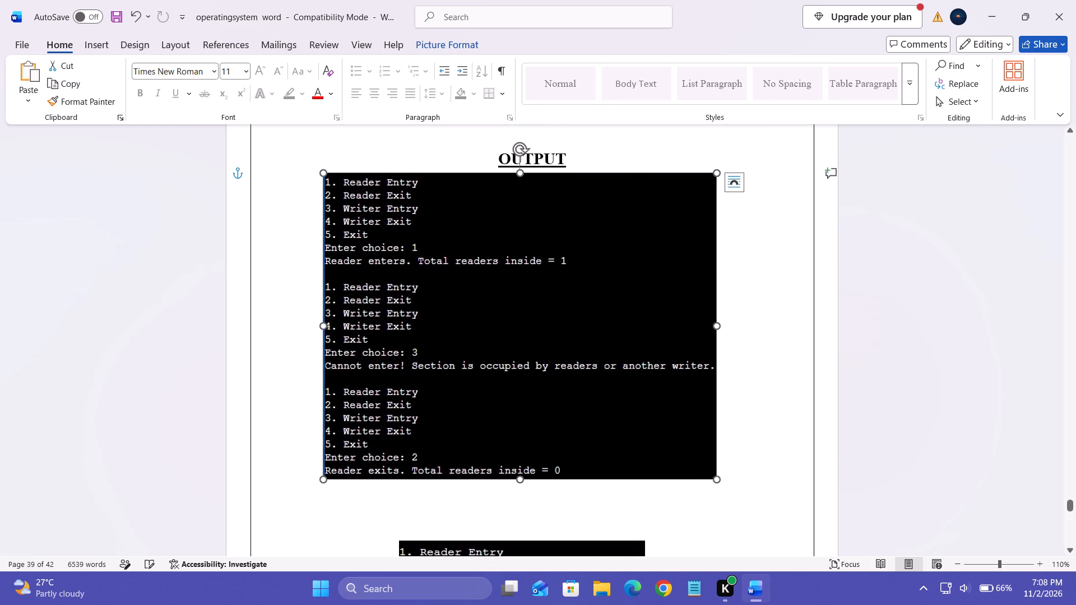
pyautogui.moveTo(539, 347); pyautogui.dragTo(561, 365)
# Move the "Writer enters the critical section" screenshot directly beneath the upper screenshot, align their left edges, and widen it moderately.
pyautogui.scroll(-1, 540, 359)
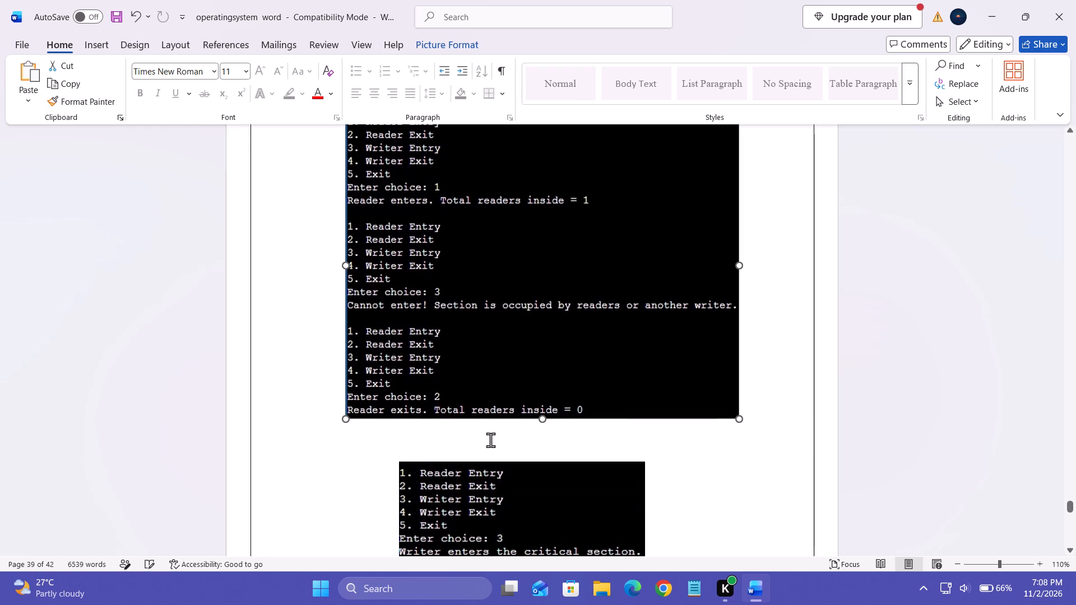
pyautogui.moveTo(482, 490); pyautogui.dragTo(429, 446)
pyautogui.scroll(1, 595, 250)
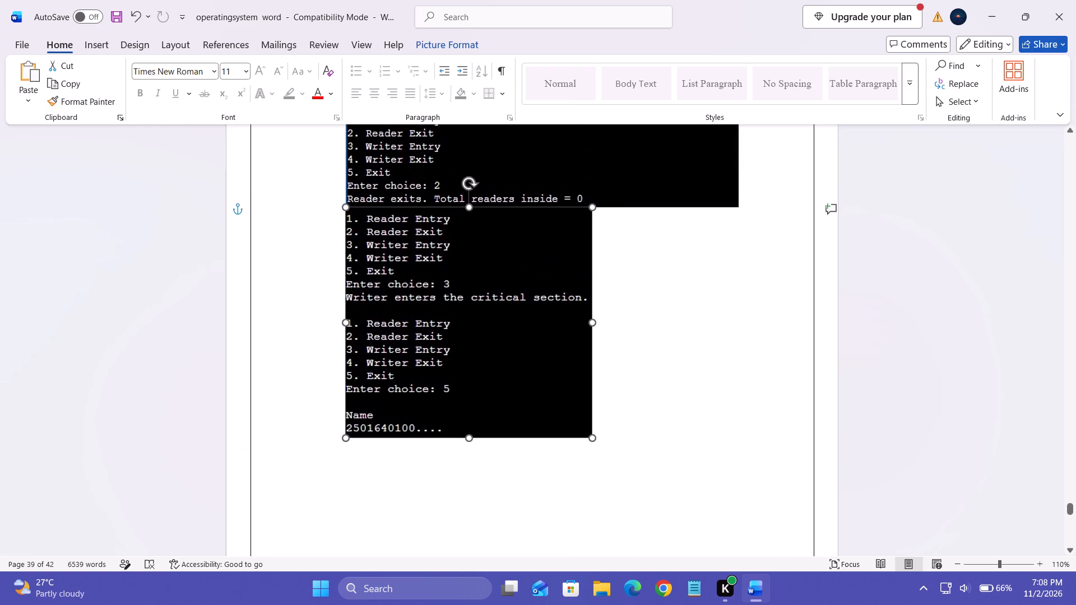
pyautogui.moveTo(591, 324); pyautogui.dragTo(675, 324)
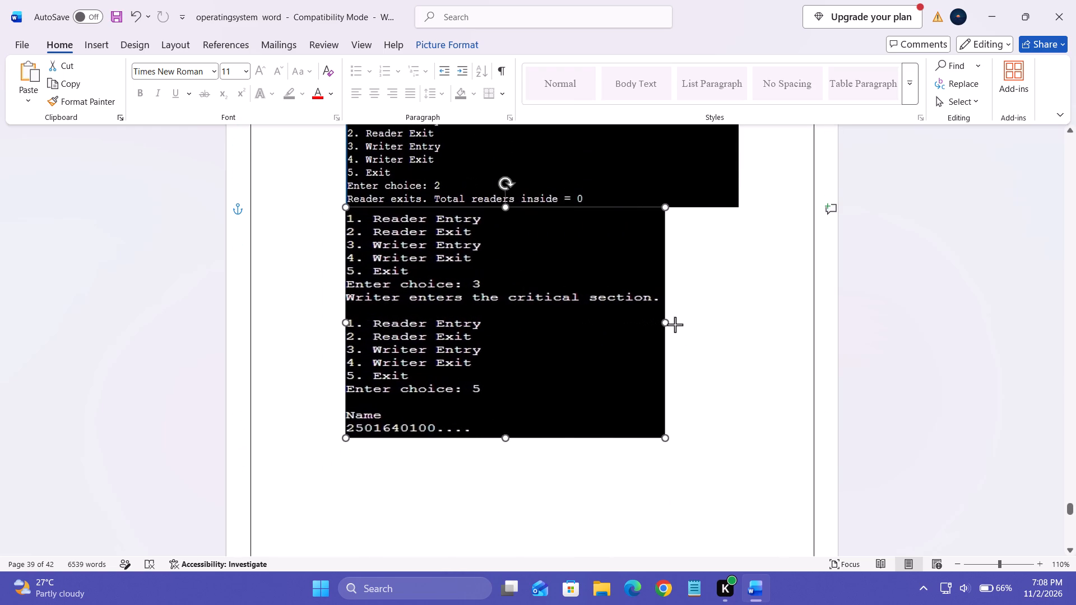
pyautogui.moveTo(675, 324); pyautogui.dragTo(658, 359)
pyautogui.moveTo(658, 359); pyautogui.dragTo(636, 367)
# Narrow the upper reader-writer screenshot further, centre it below the OUTPUT heading, and reduce its height slightly.
pyautogui.scroll(1, 568, 344)
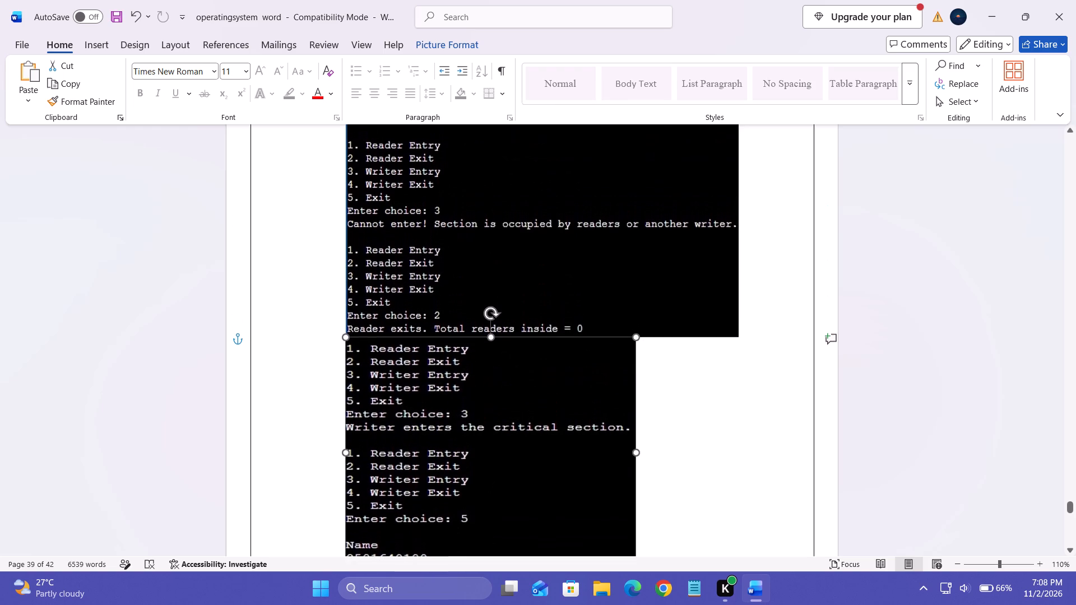
pyautogui.click(601, 294)
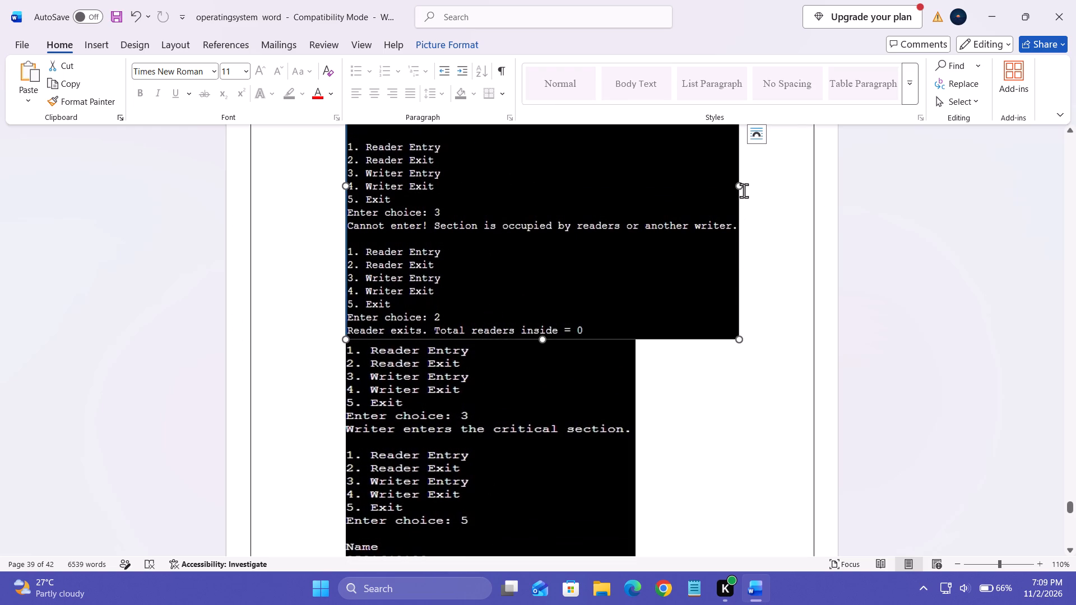
pyautogui.moveTo(740, 187); pyautogui.dragTo(652, 229)
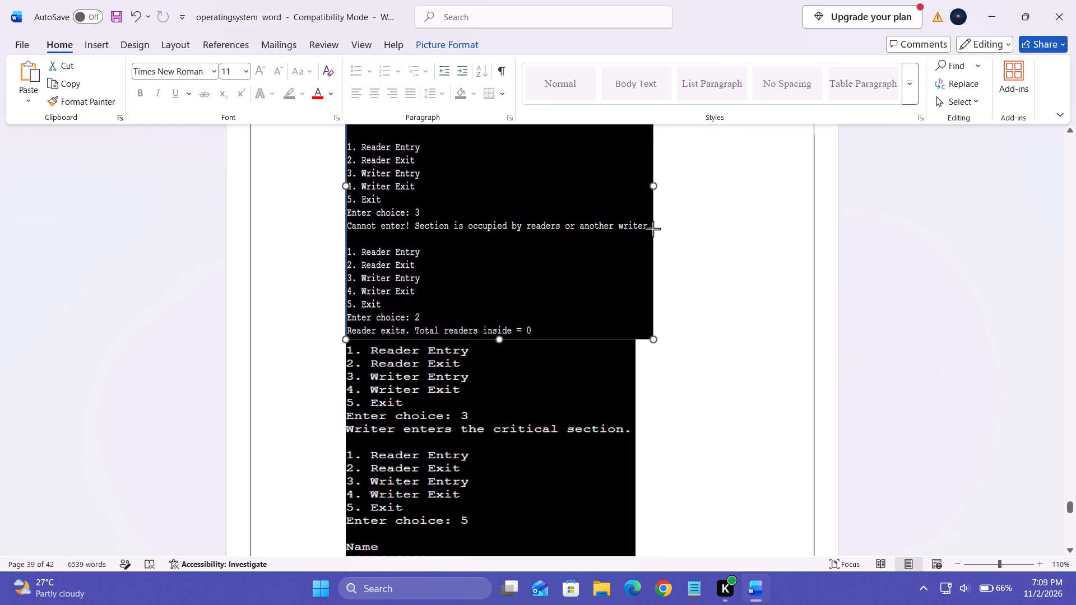
pyautogui.moveTo(652, 229); pyautogui.dragTo(669, 229)
pyautogui.scroll(-1, 604, 471)
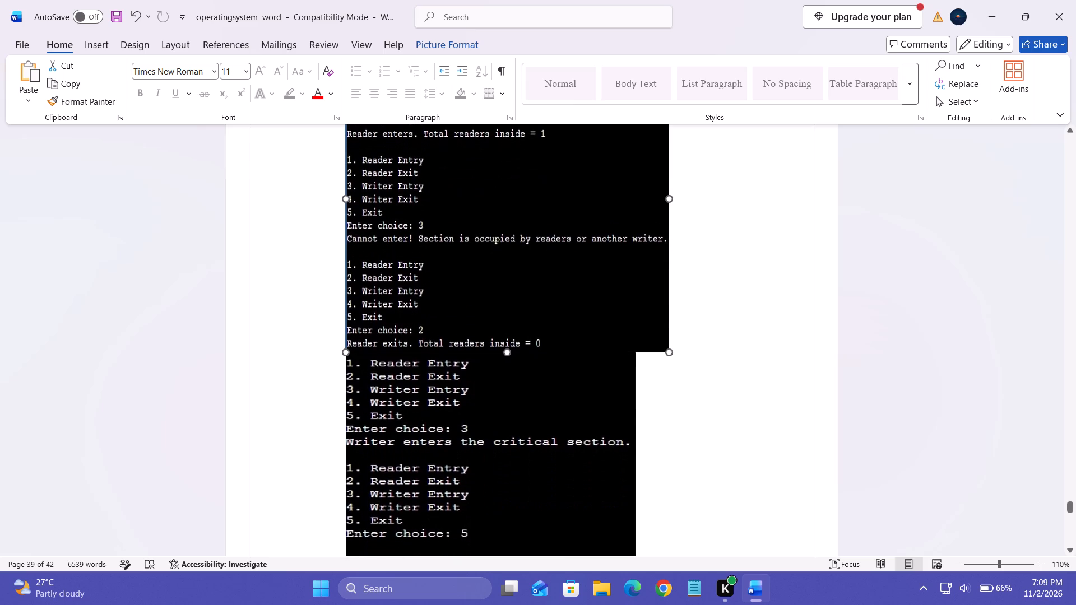
pyautogui.moveTo(523, 314); pyautogui.dragTo(509, 350)
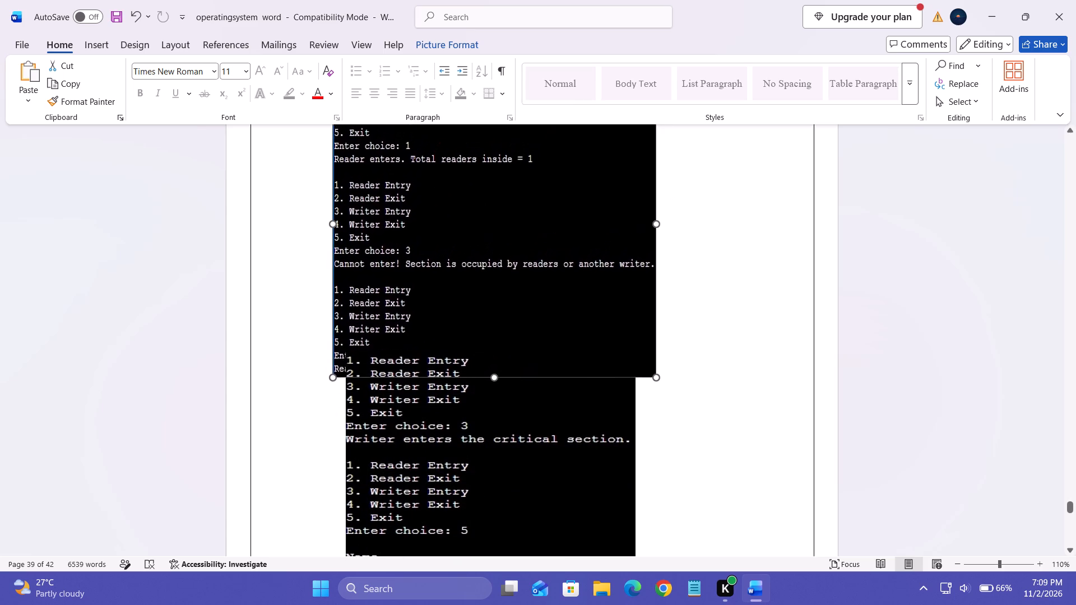
pyautogui.moveTo(509, 350); pyautogui.dragTo(546, 317)
pyautogui.scroll(1, 546, 317)
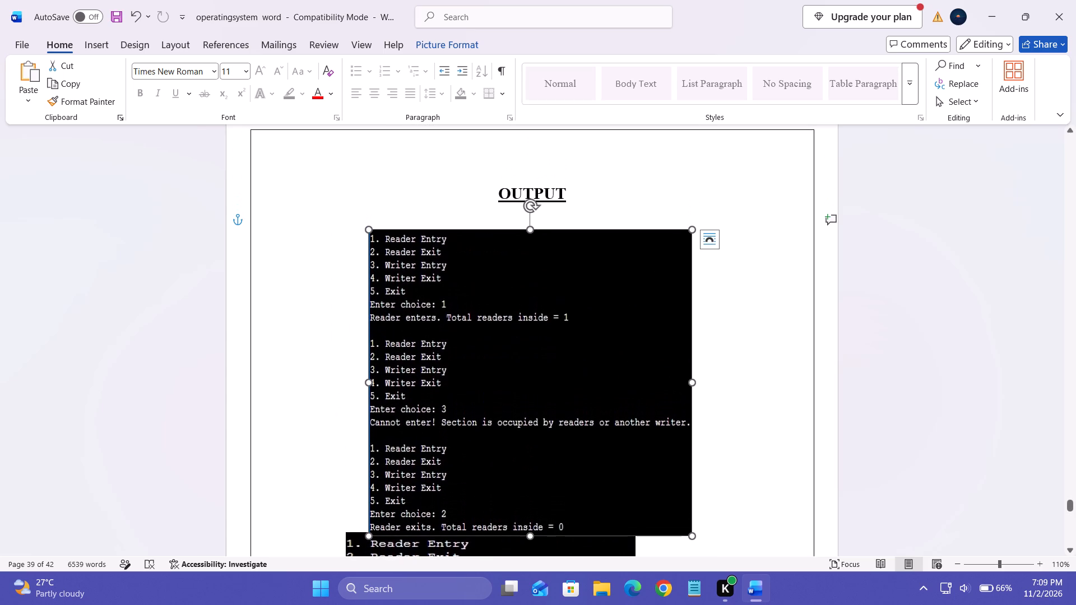
pyautogui.moveTo(533, 535); pyautogui.dragTo(535, 504)
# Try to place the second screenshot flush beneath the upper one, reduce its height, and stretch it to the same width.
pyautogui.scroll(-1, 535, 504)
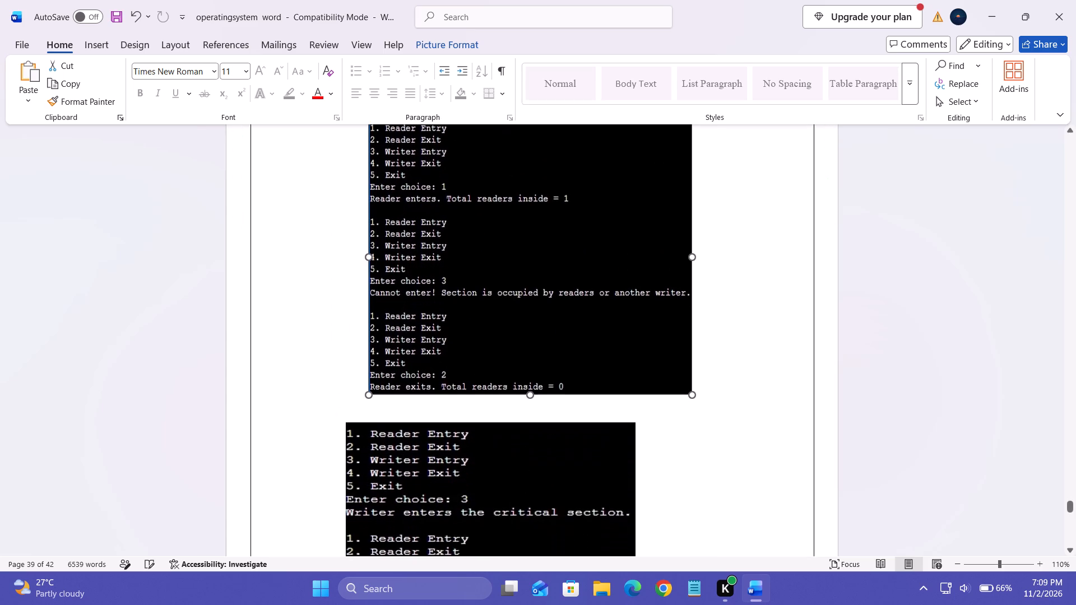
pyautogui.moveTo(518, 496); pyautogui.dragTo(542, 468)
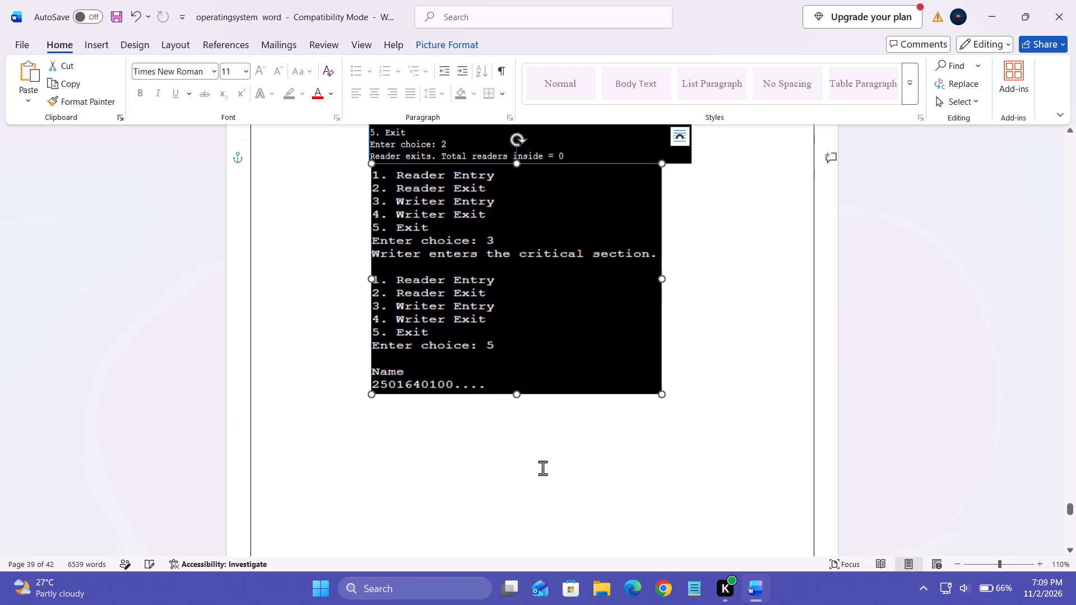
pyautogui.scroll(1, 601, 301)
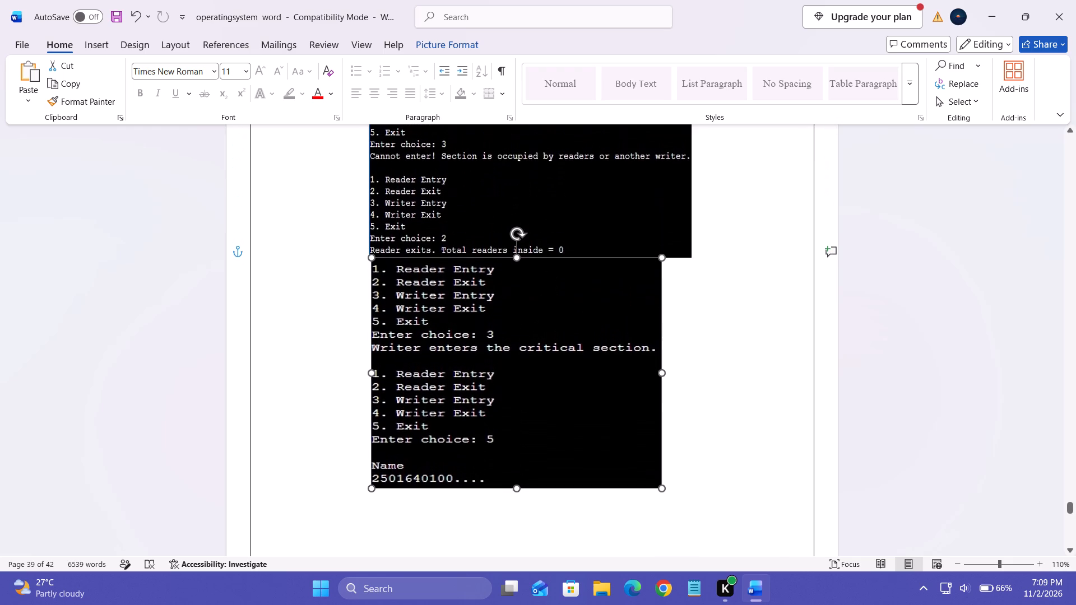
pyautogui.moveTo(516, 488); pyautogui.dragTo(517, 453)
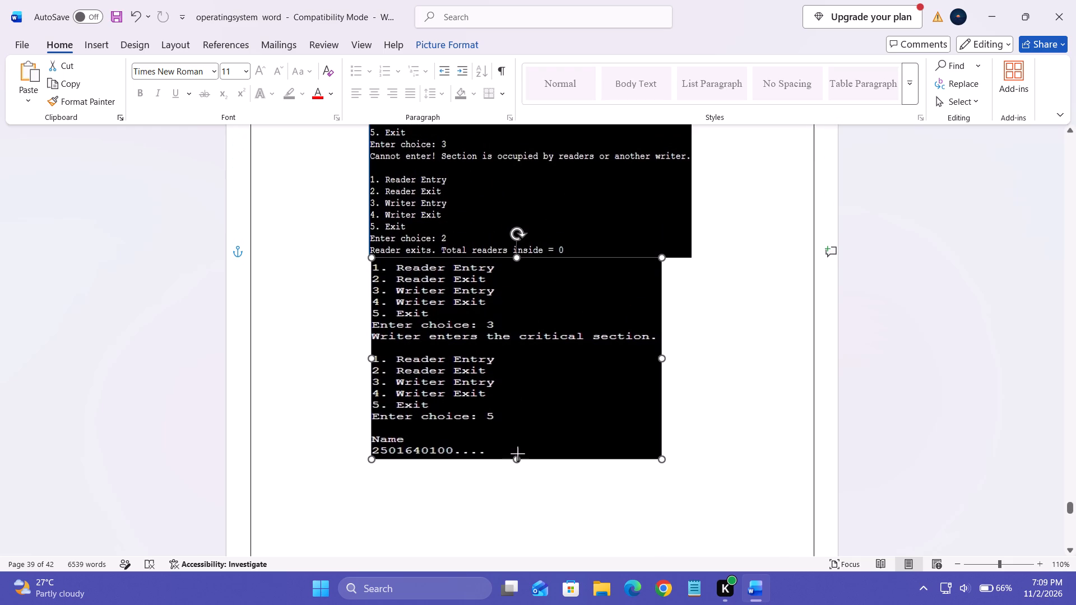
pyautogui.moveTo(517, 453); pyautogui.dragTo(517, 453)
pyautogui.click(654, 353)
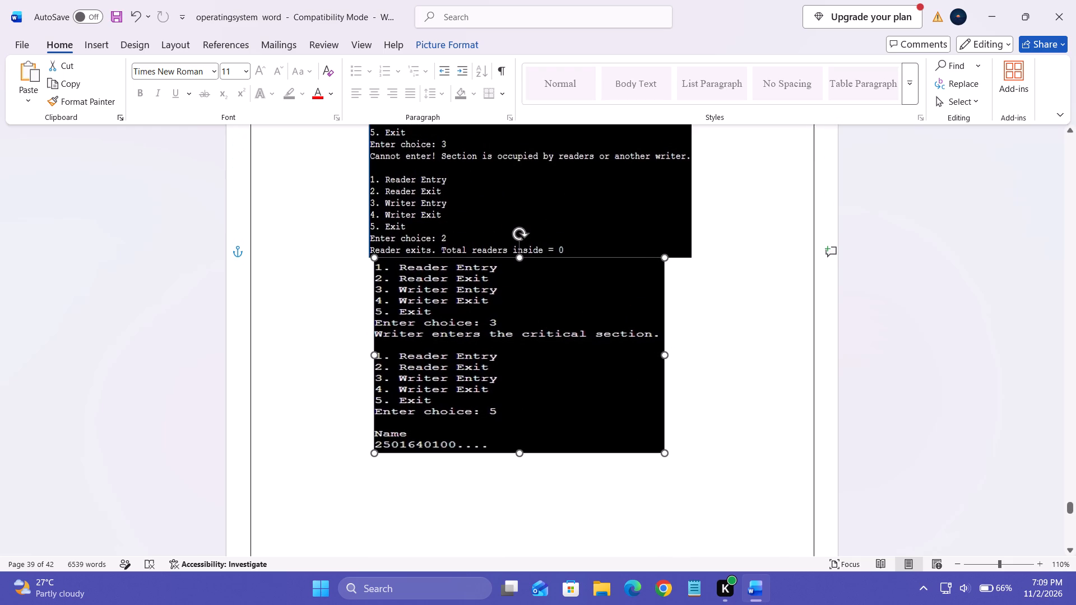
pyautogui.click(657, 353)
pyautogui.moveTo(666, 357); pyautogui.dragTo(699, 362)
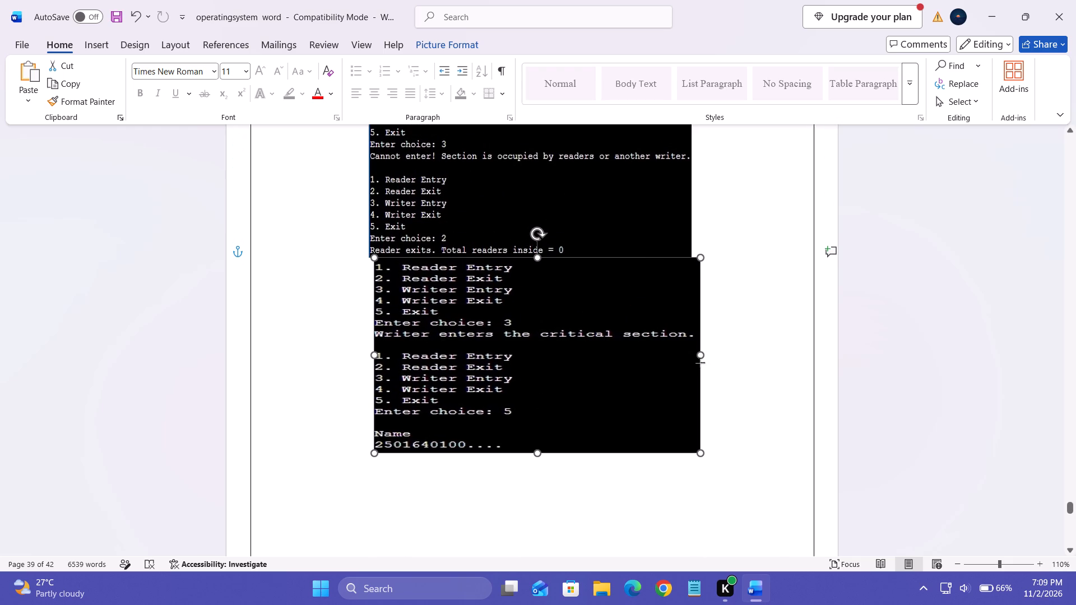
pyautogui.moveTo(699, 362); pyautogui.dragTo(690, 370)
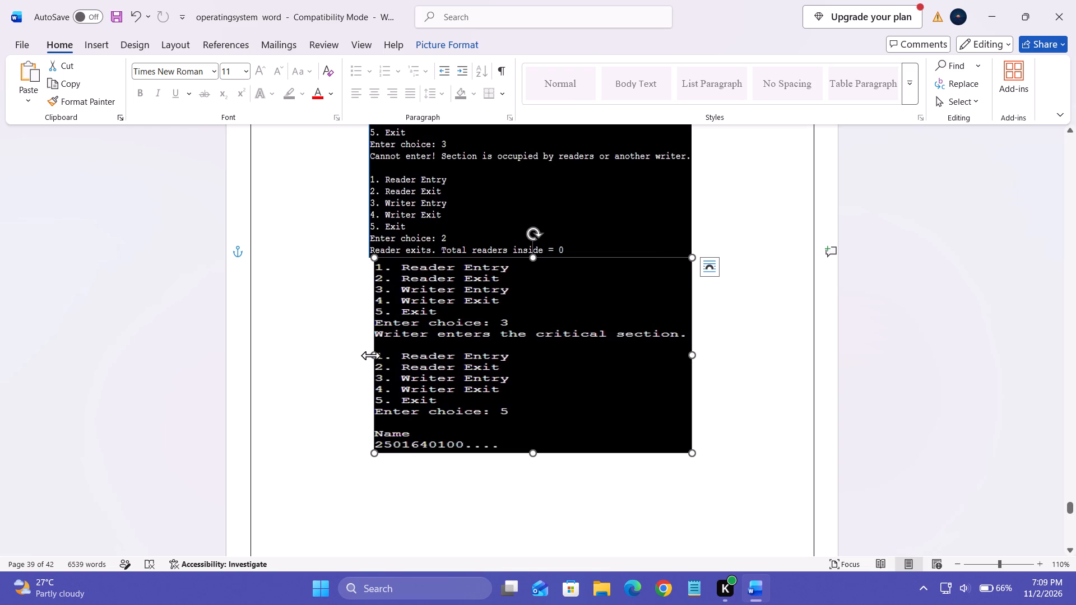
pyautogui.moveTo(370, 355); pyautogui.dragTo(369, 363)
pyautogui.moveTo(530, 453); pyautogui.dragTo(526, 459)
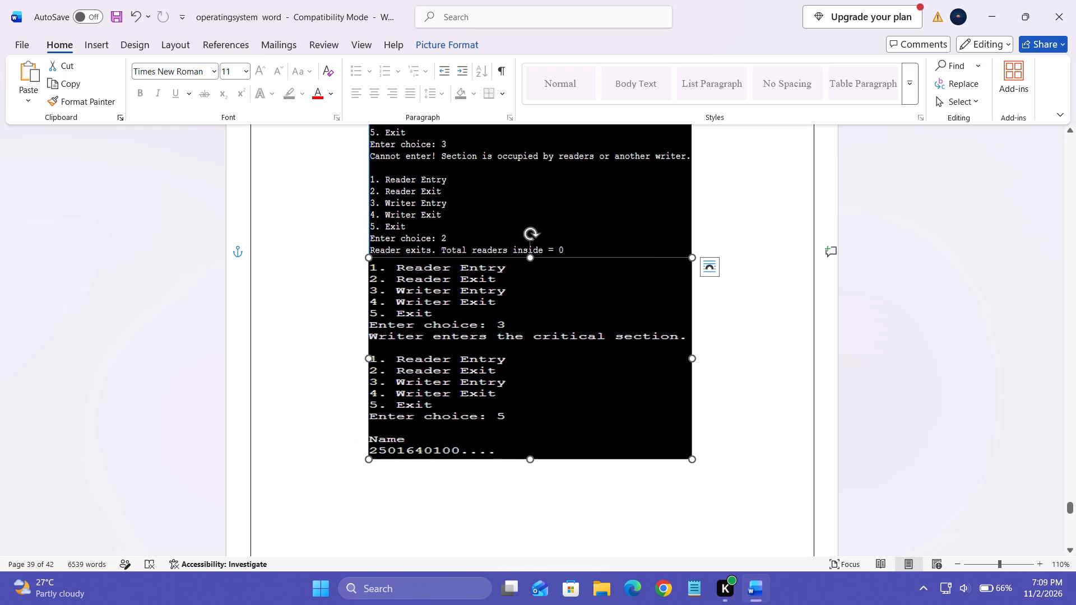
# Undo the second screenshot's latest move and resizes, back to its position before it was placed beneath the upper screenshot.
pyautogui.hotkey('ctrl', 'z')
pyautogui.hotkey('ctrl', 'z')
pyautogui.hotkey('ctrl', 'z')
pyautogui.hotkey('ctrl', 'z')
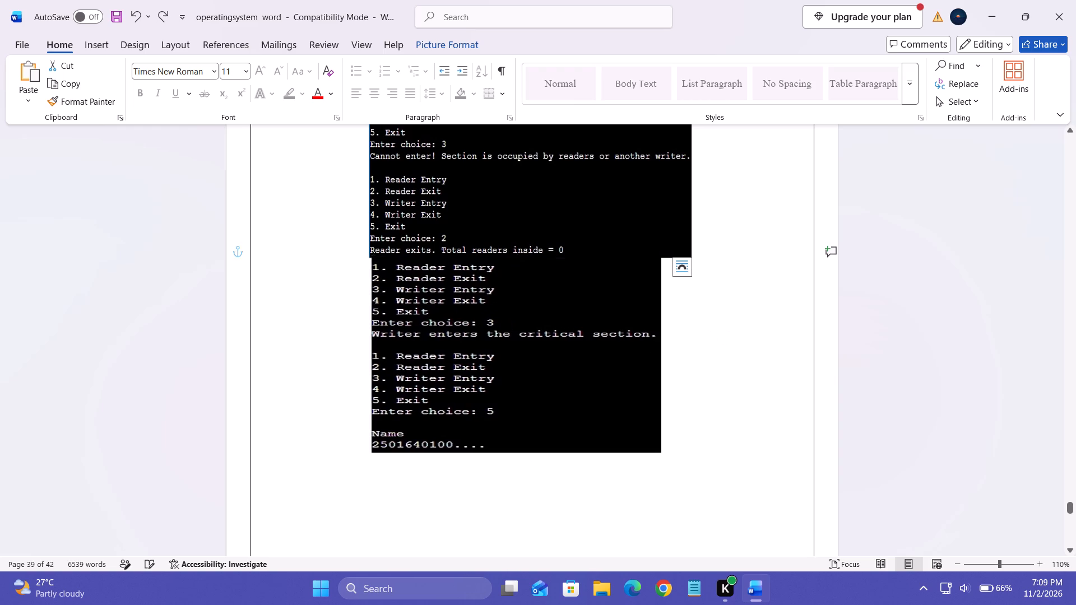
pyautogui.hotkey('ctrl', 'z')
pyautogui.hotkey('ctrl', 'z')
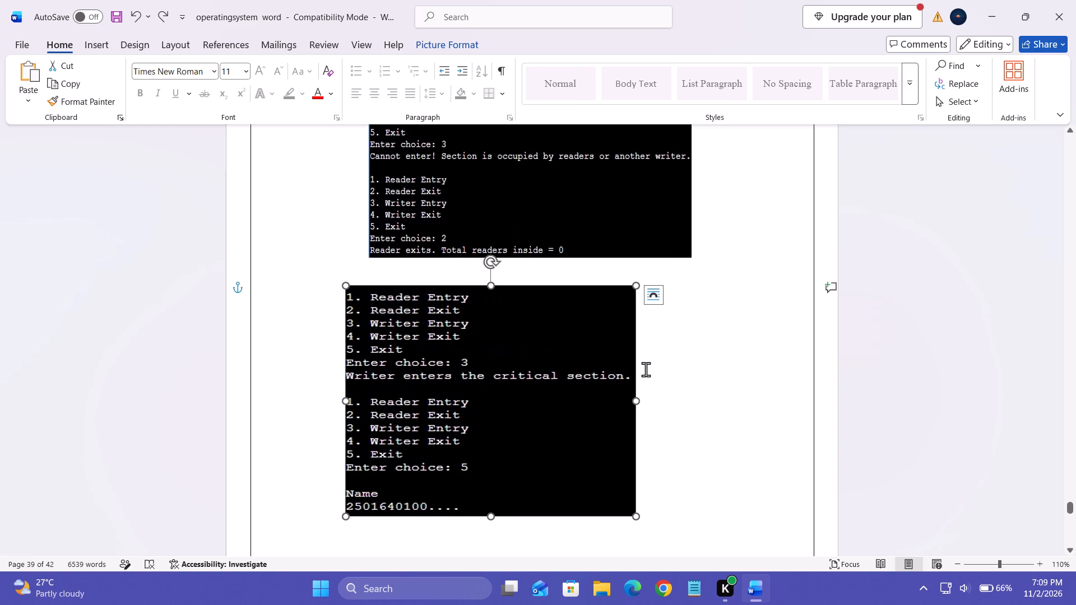
# Place the second reader-writer screenshot flush beneath the upper one with left edges aligned, narrowing and shortening it slightly.
pyautogui.moveTo(563, 377); pyautogui.dragTo(588, 353)
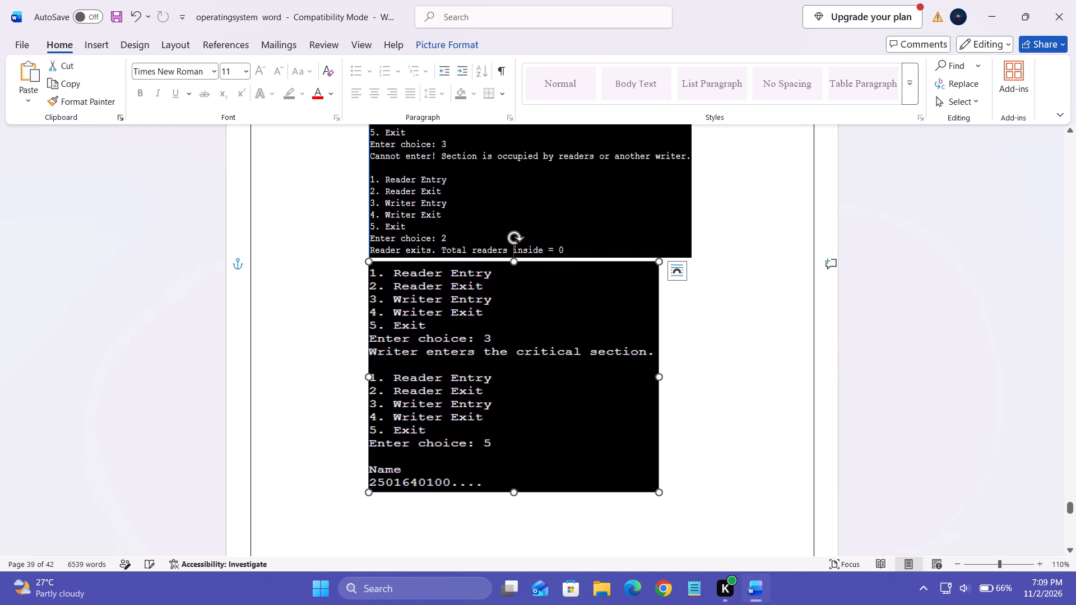
pyautogui.moveTo(659, 380); pyautogui.dragTo(636, 393)
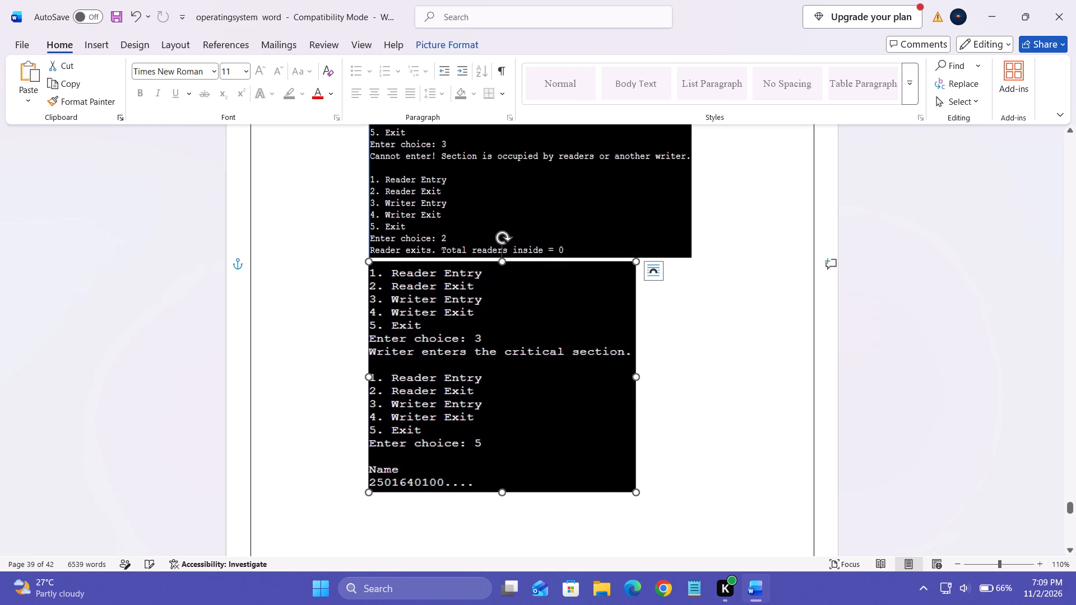
pyautogui.moveTo(499, 491); pyautogui.dragTo(499, 480)
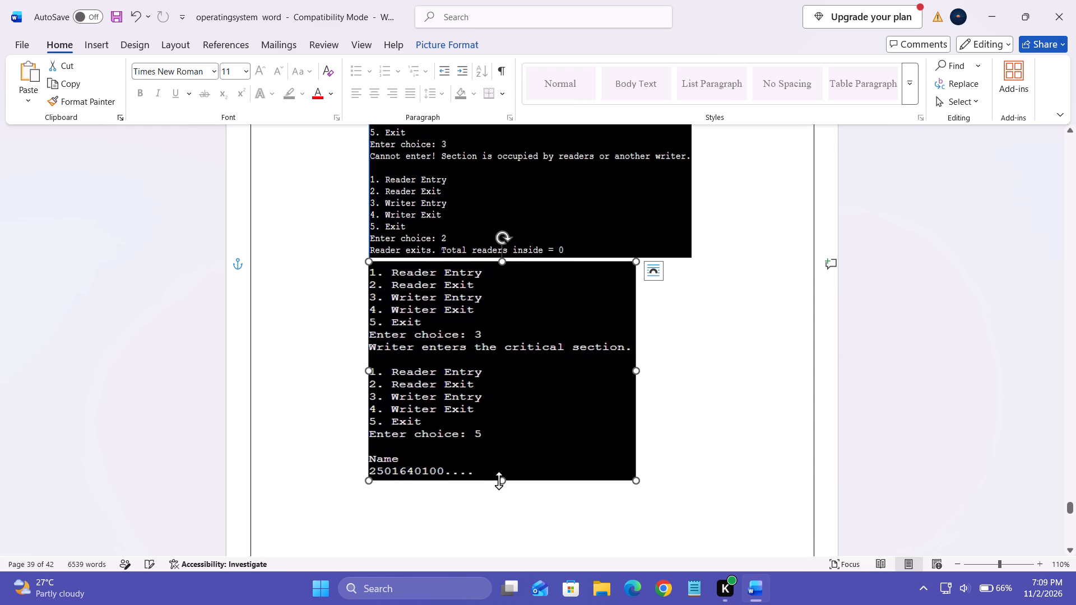
pyautogui.click(495, 417)
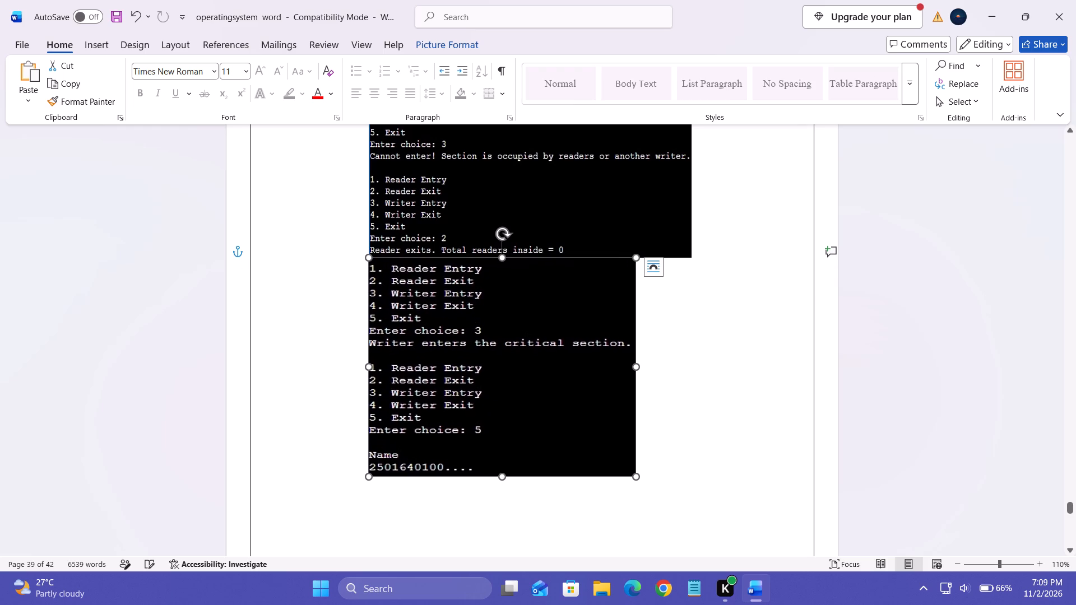
pyautogui.click(717, 375)
# Delete the sample system-calls output below the OUTPUT heading of Experiment No. 10 on page 42.
pyautogui.scroll(-4, 717, 375)
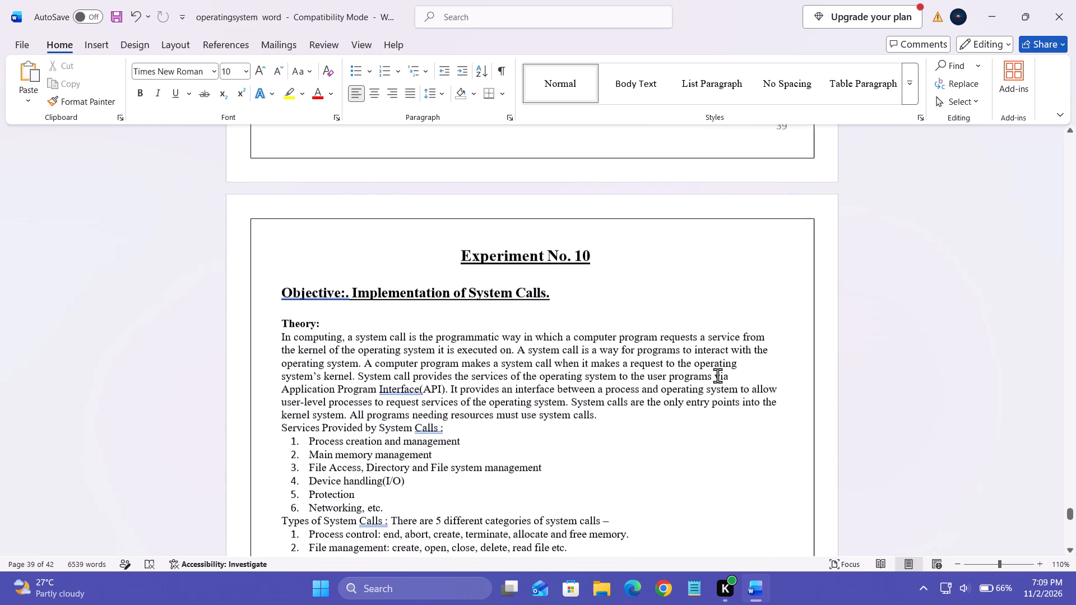
pyautogui.scroll(-8, 717, 375)
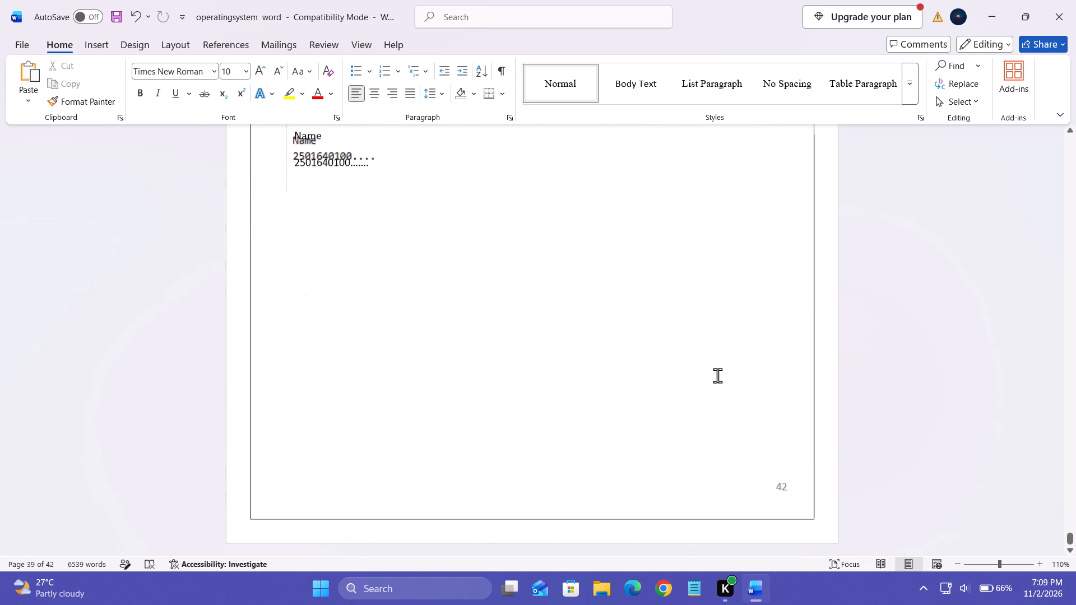
pyautogui.scroll(4, 717, 375)
pyautogui.click(530, 365)
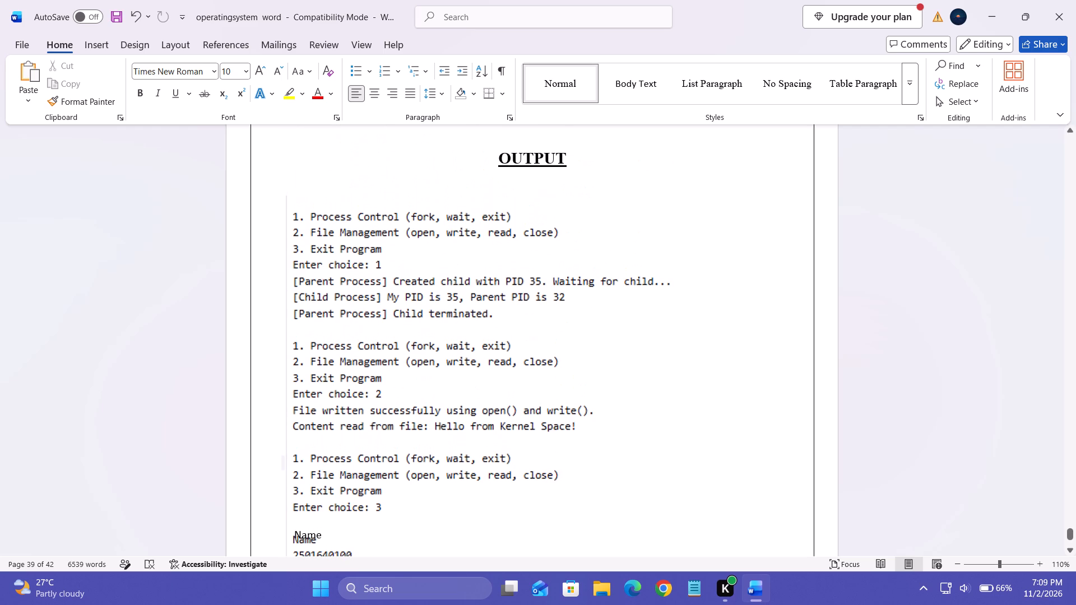
pyautogui.press('Delete')
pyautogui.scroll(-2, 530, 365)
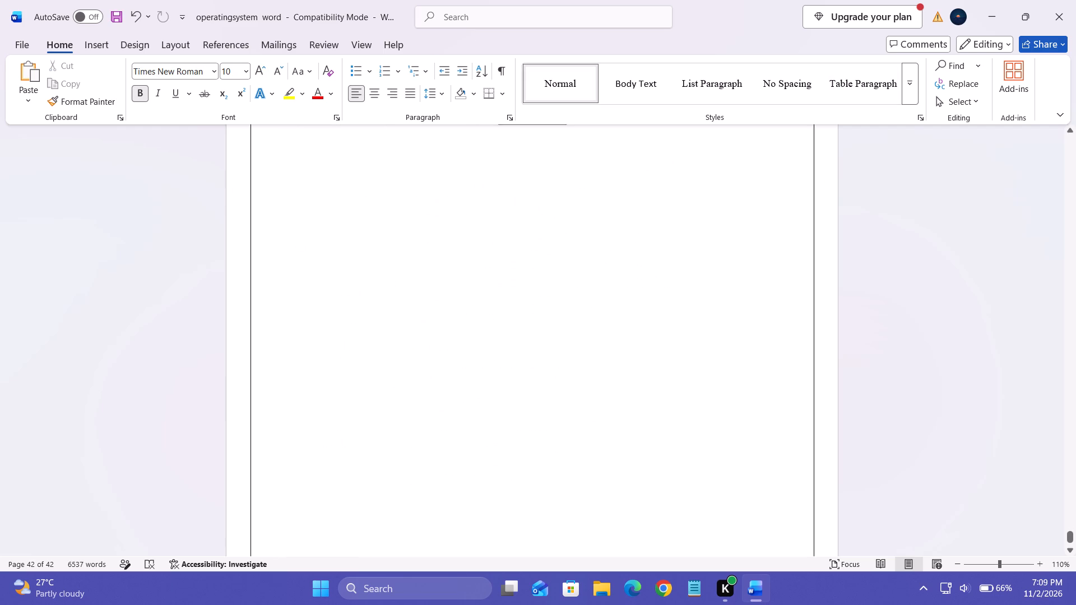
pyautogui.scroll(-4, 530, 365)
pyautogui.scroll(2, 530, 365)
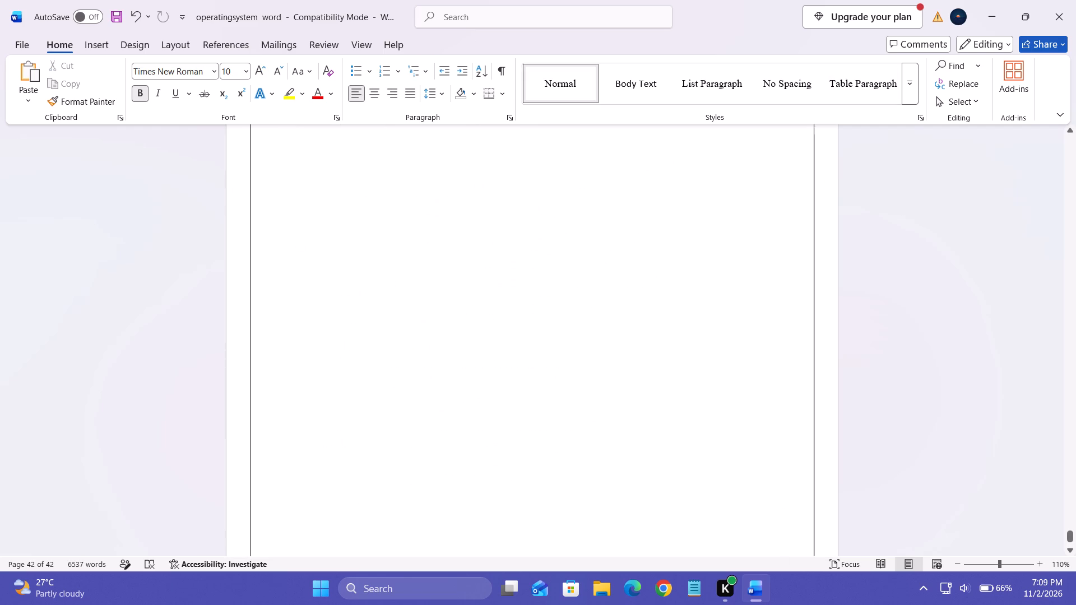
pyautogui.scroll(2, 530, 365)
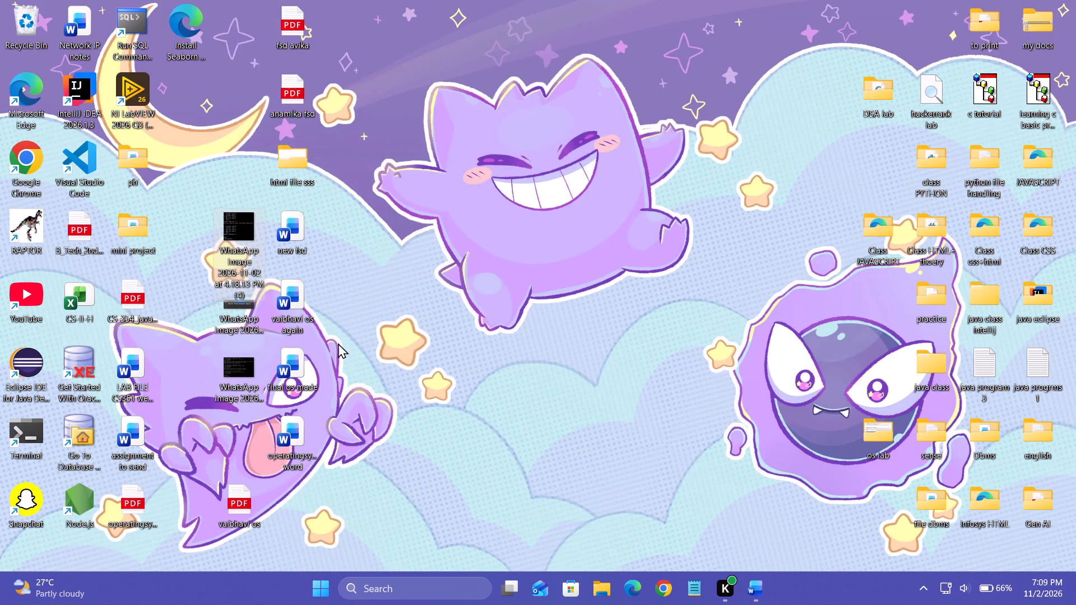
# On the desktop, delete the image file "WhatsApp Image 2026-11-02 at 4.18.13 PM (4)".
pyautogui.press('Delete')
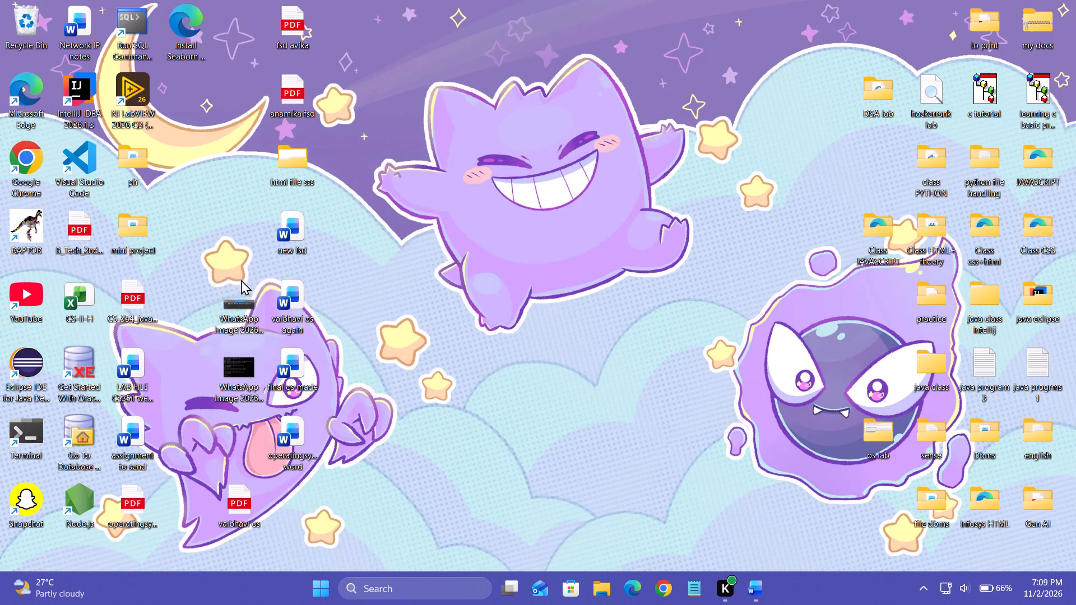
# Open the file options for the lower of the remaining WhatsApp output images on the desktop.
pyautogui.rightClick(244, 388)
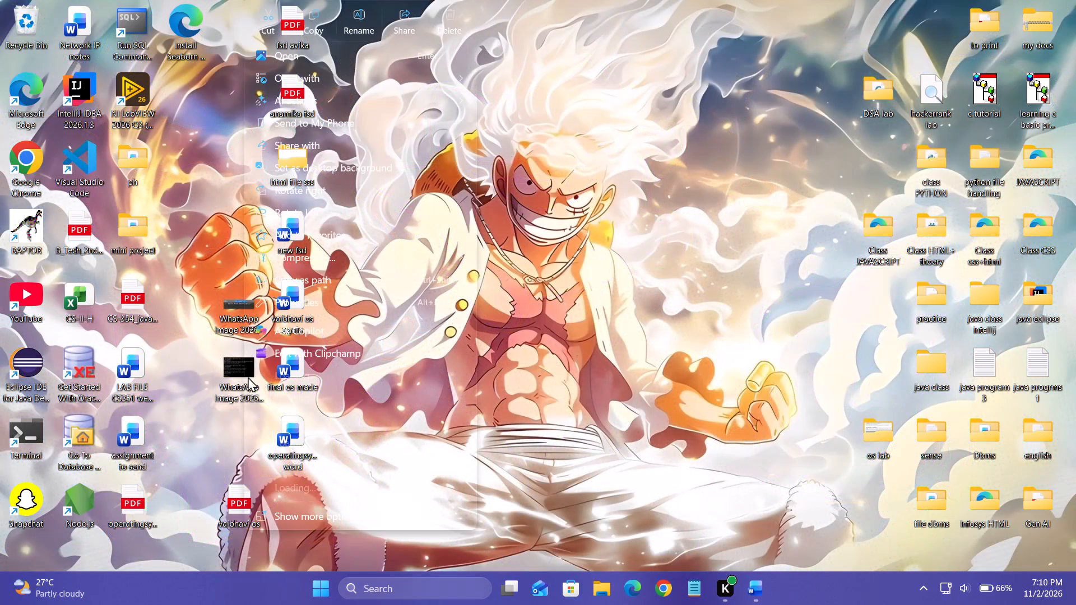
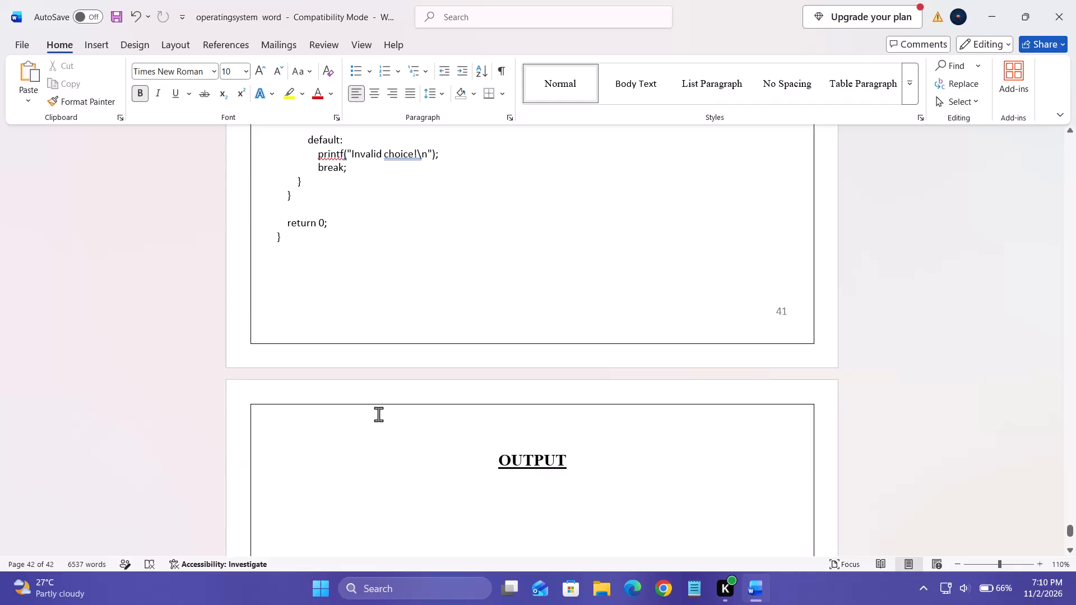
# Paste the system-calls output screenshot under the OUTPUT heading on page 42, set its wrapping to Tight, and centre it below the heading.
pyautogui.hotkey('ctrl', 'v')
pyautogui.rightClick(378, 414)
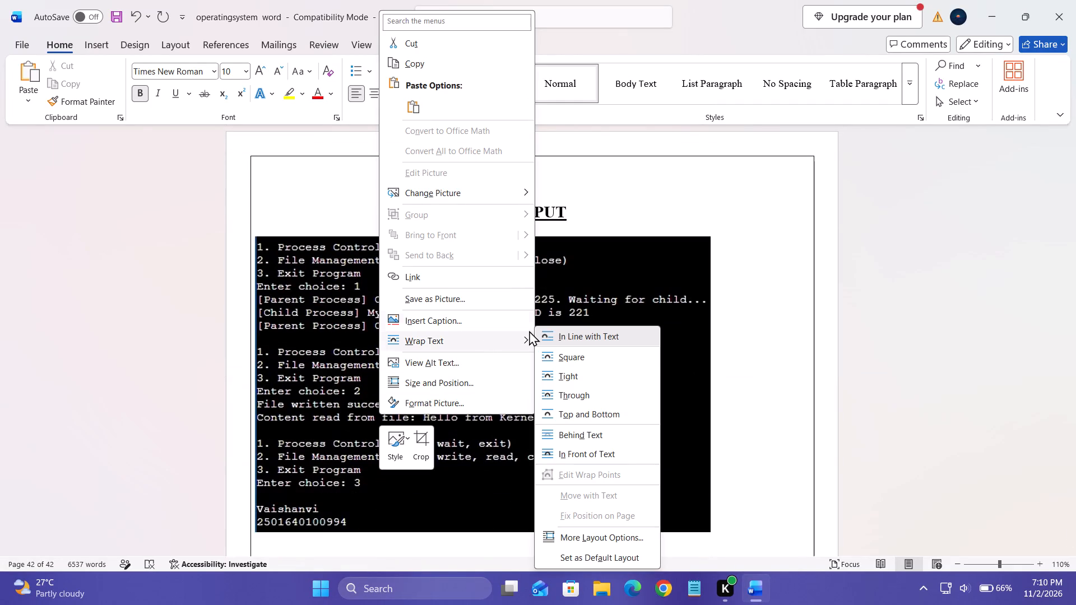
pyautogui.click(563, 375)
pyautogui.moveTo(483, 394); pyautogui.dragTo(529, 402)
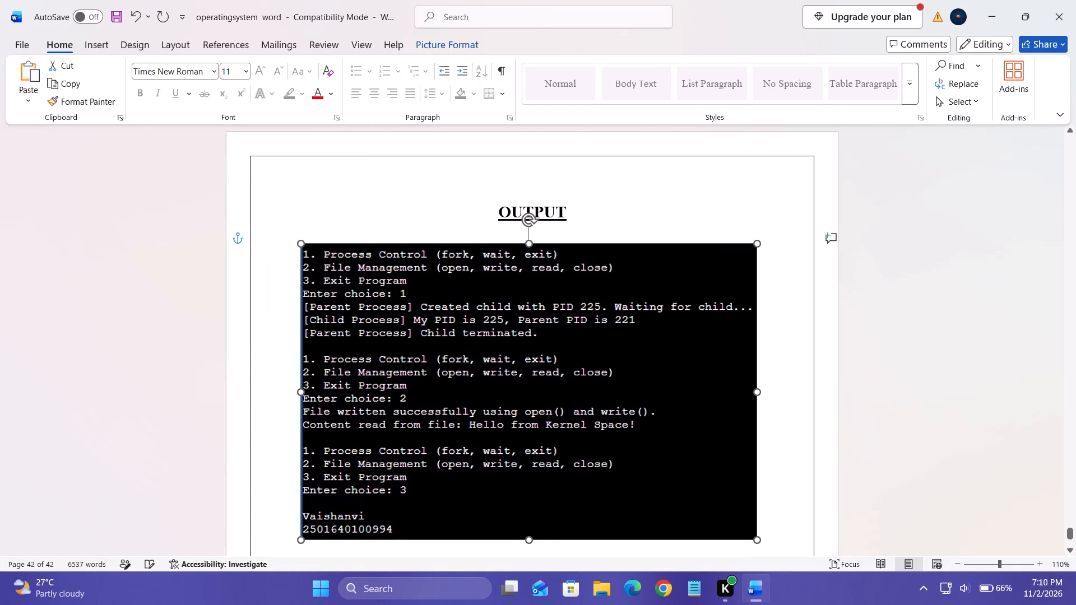
pyautogui.moveTo(529, 402); pyautogui.dragTo(533, 403)
pyautogui.scroll(-1, 533, 403)
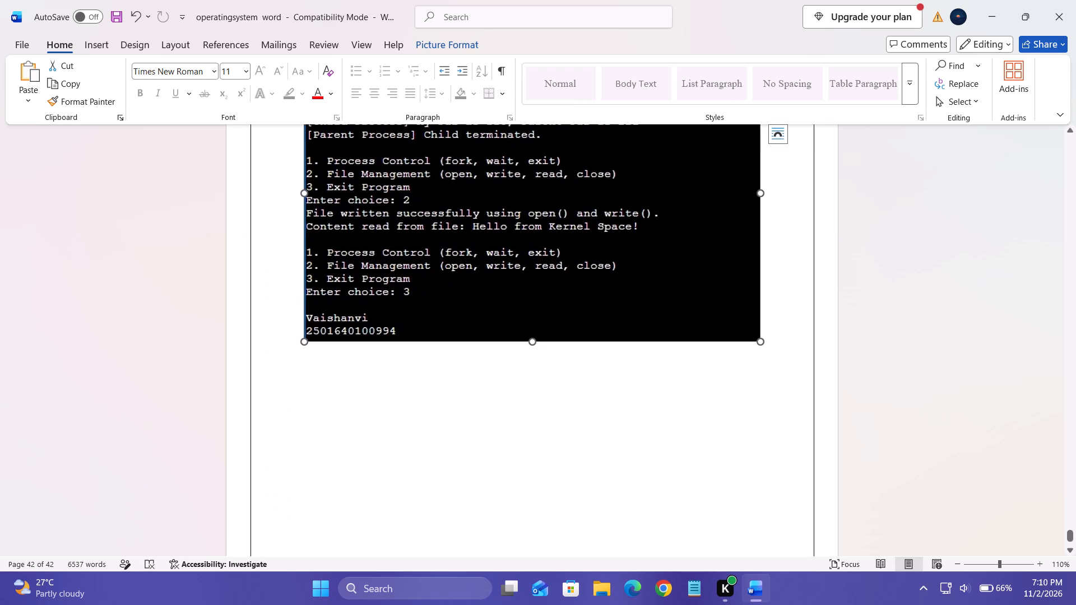
pyautogui.click(499, 427)
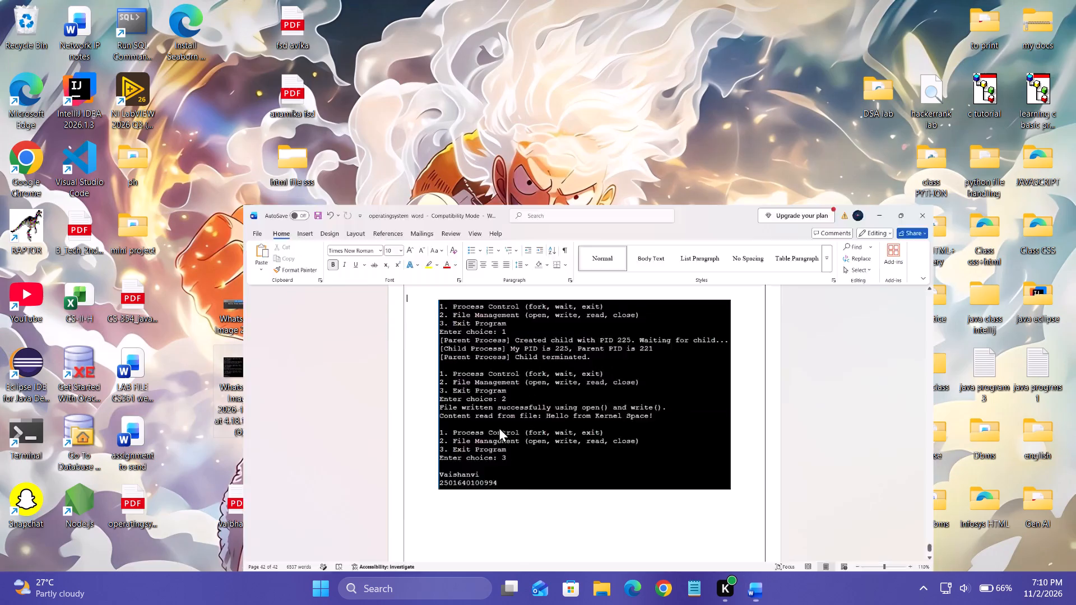
# Delete the lower WhatsApp output image, numbered (6), from the desktop.
pyautogui.press('Delete')
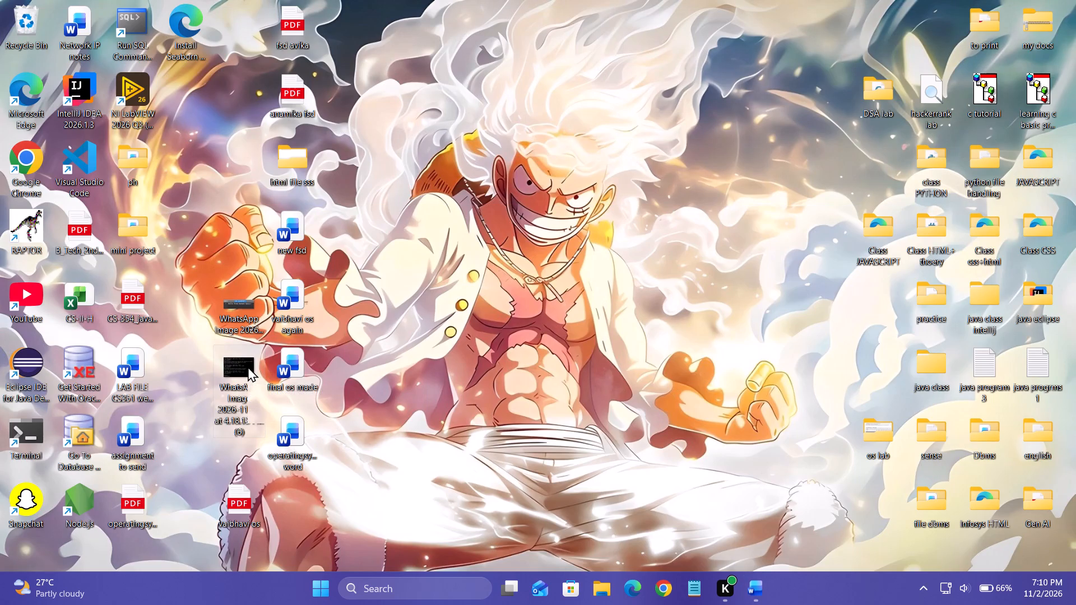
# Copy the remaining WhatsApp output image from the desktop and paste it into the Word document on page 42.
pyautogui.rightClick(246, 335)
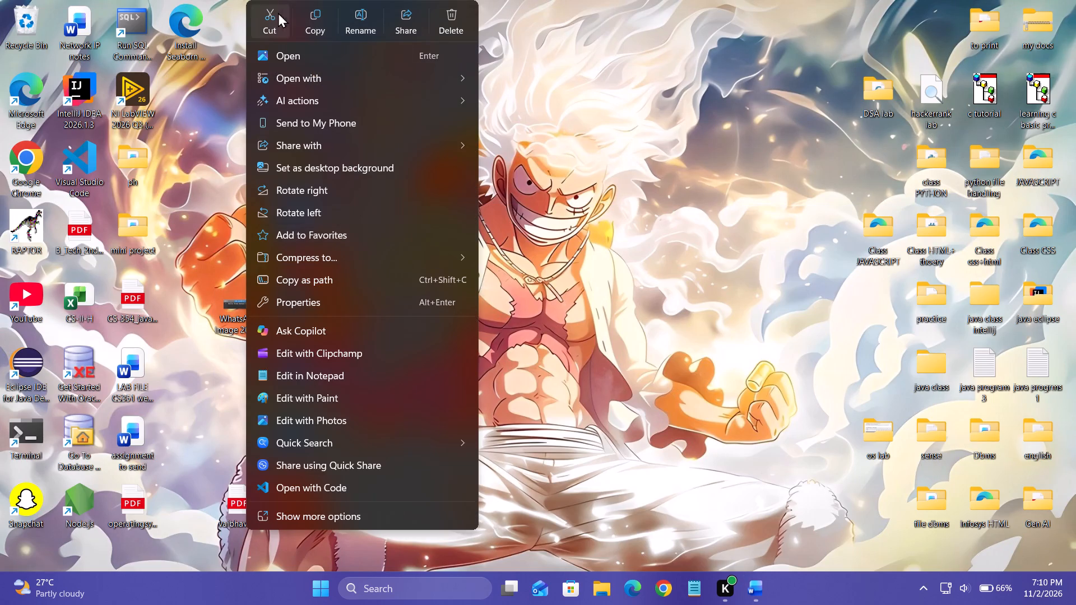
pyautogui.click(310, 24)
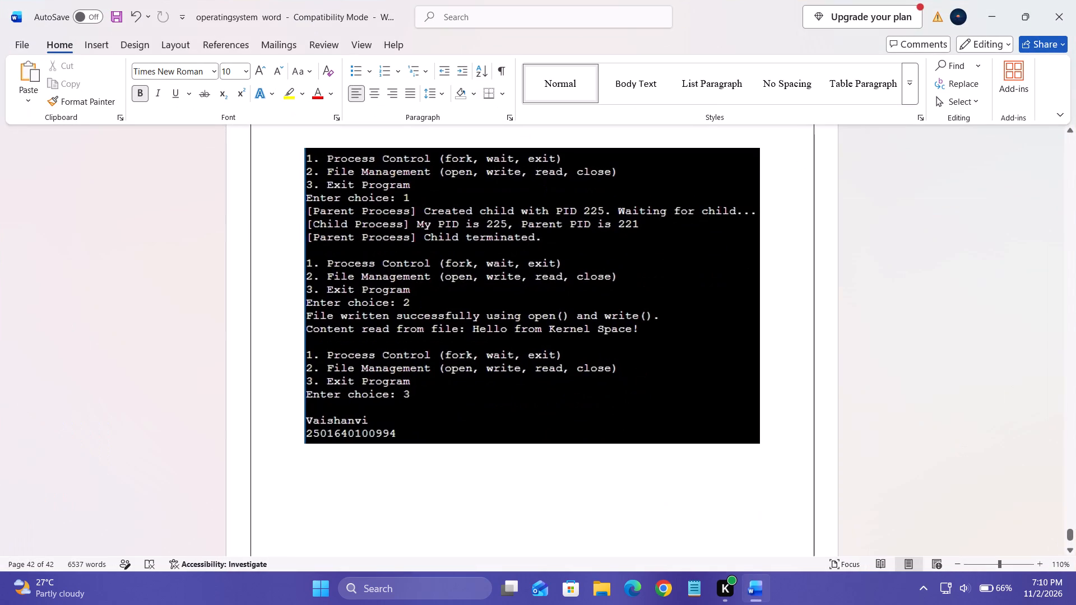
pyautogui.scroll(-1, 534, 379)
pyautogui.doubleClick(396, 344)
pyautogui.click(396, 344)
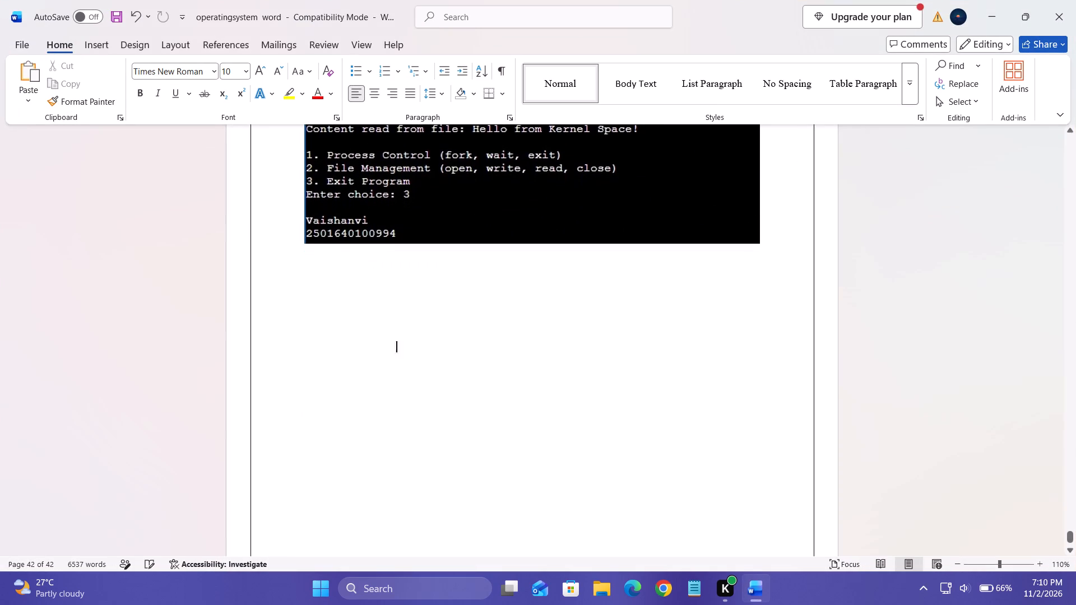
pyautogui.hotkey('ctrl', 'v')
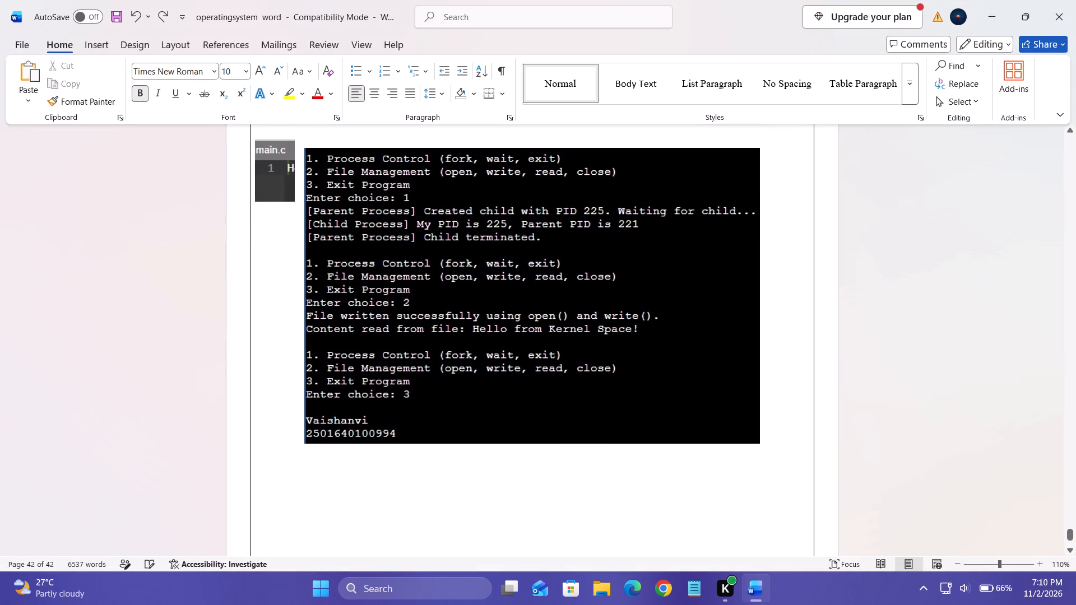
# Apply text wrapping to the test_syscall.txt screenshot and place it roughly centred just beneath the system-calls output screenshot.
pyautogui.rightClick(280, 188)
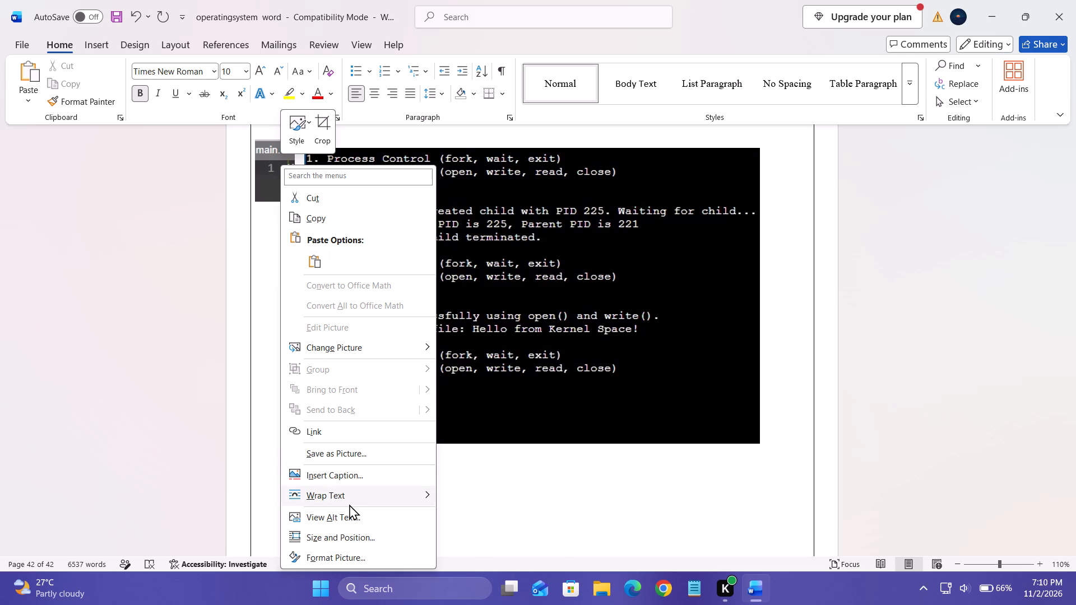
pyautogui.click(493, 380)
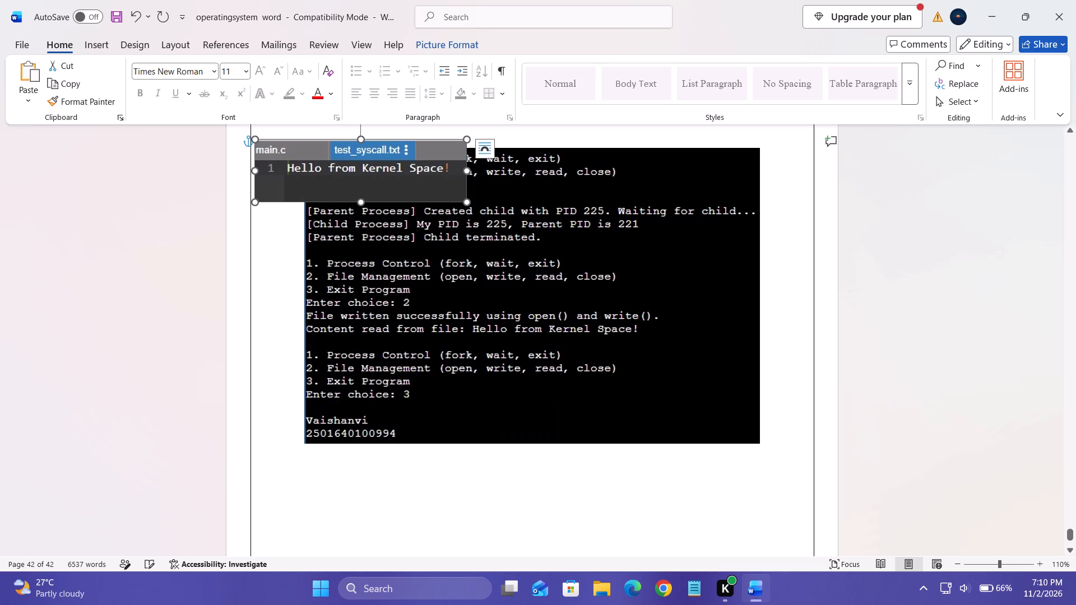
pyautogui.moveTo(403, 179); pyautogui.dragTo(511, 520)
pyautogui.scroll(-1, 511, 520)
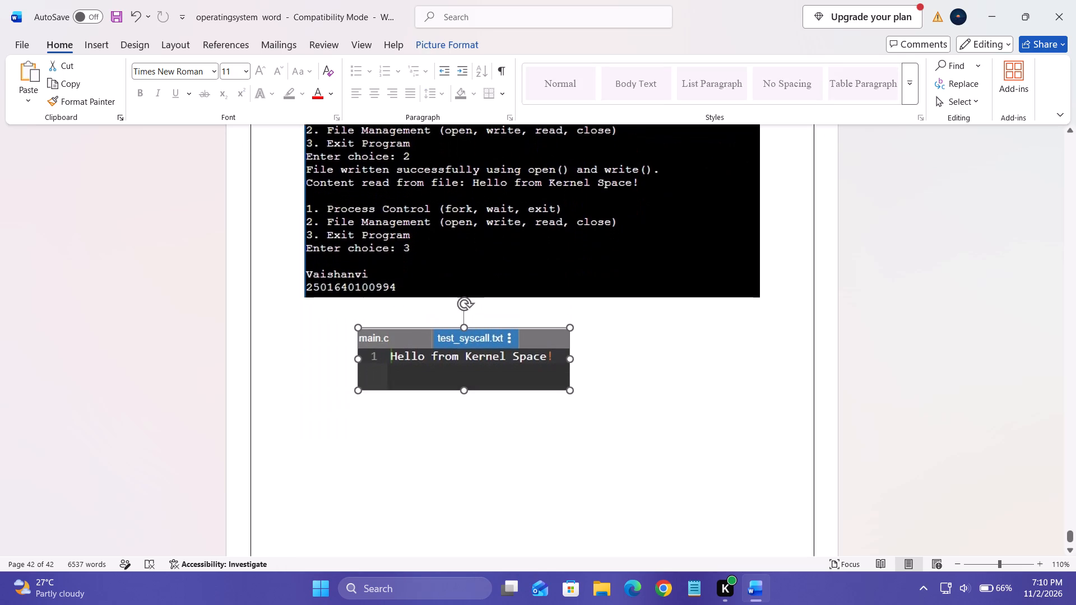
pyautogui.moveTo(487, 356); pyautogui.dragTo(551, 343)
pyautogui.click(540, 432)
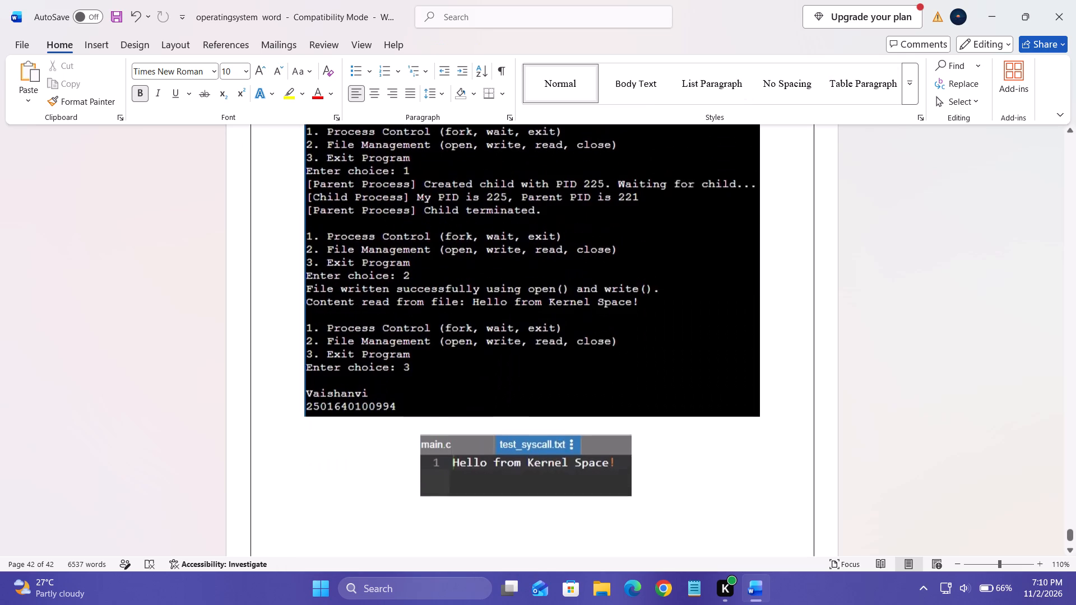
# Save the lab file document.
pyautogui.hotkey('ctrl', 's')
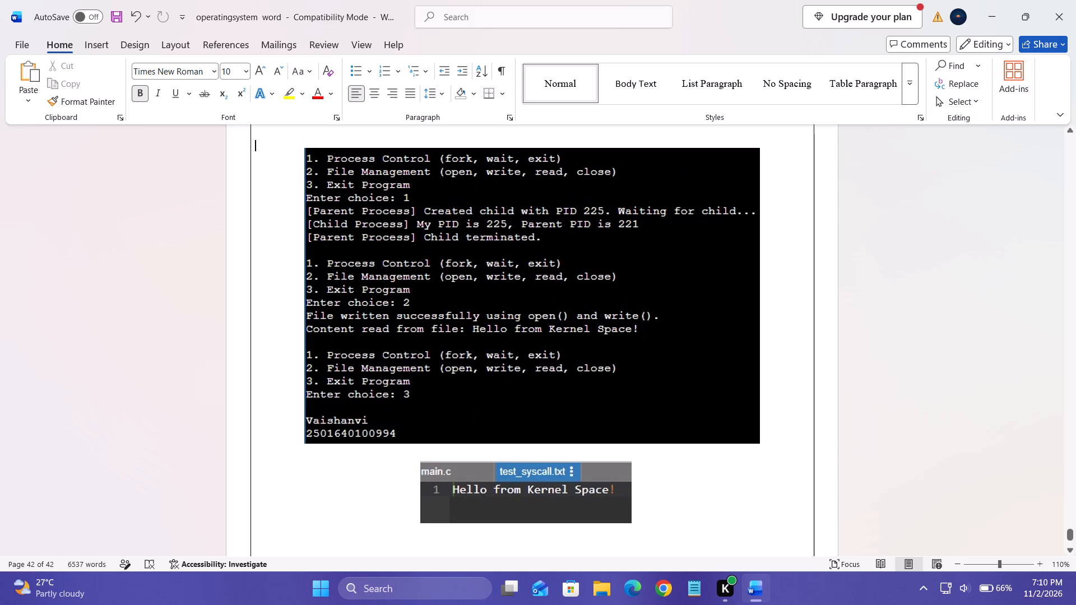
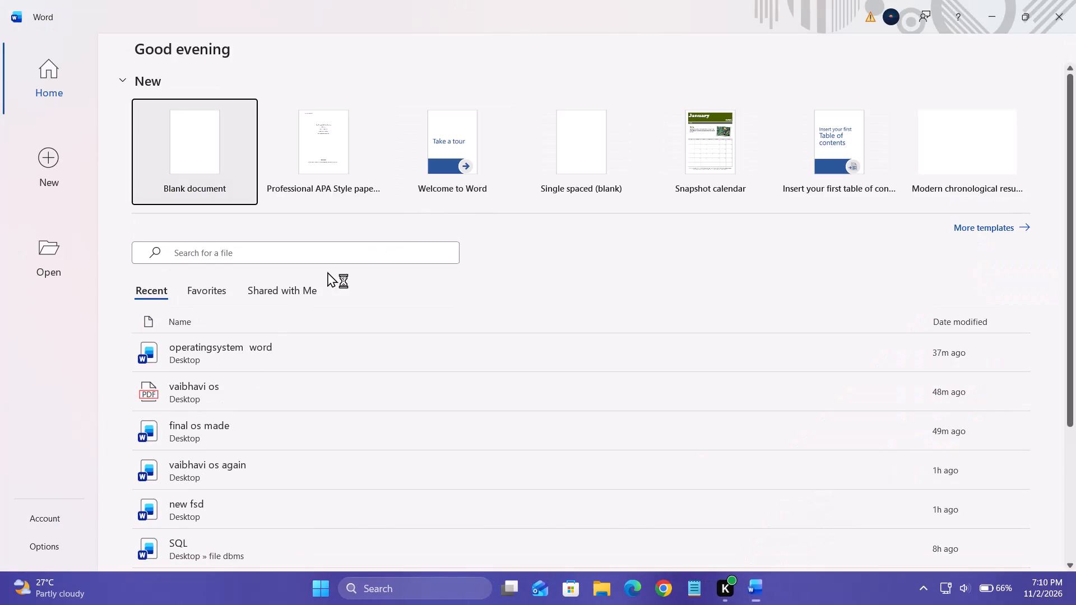
# Open the recent document "operatingsystem word" from the desktop.
pyautogui.doubleClick(218, 360)
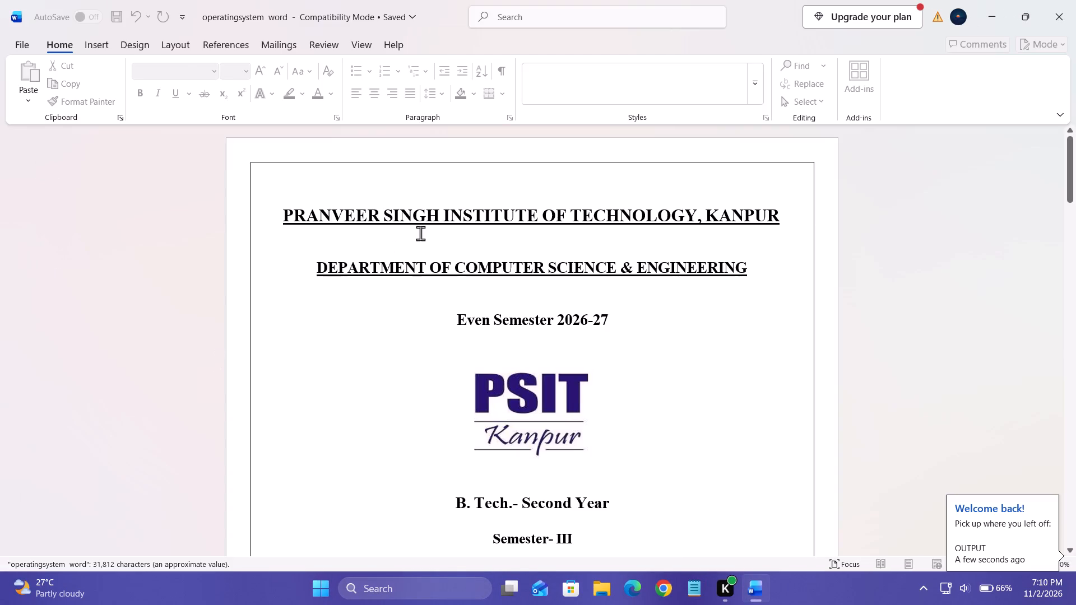
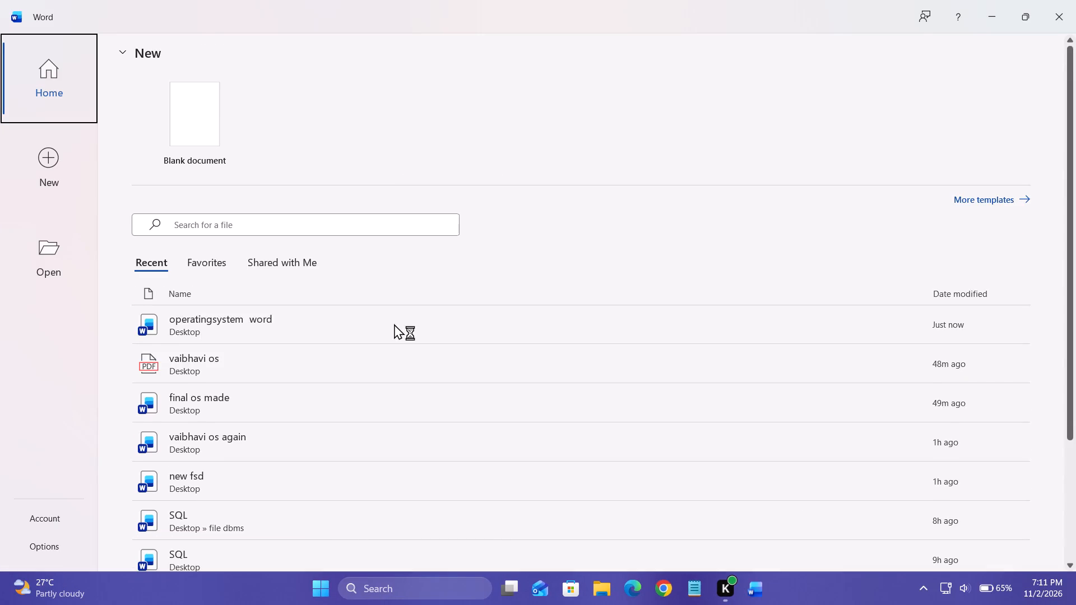
# Open a copy of the recent document "operatingsystem word" from the desktop.
pyautogui.rightClick(341, 349)
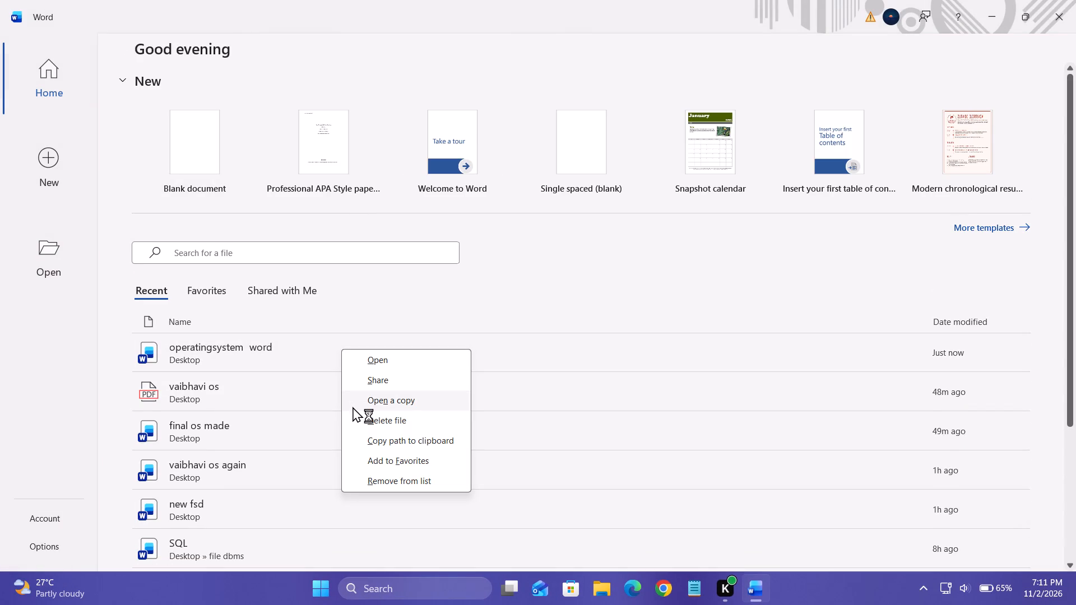
pyautogui.click(353, 407)
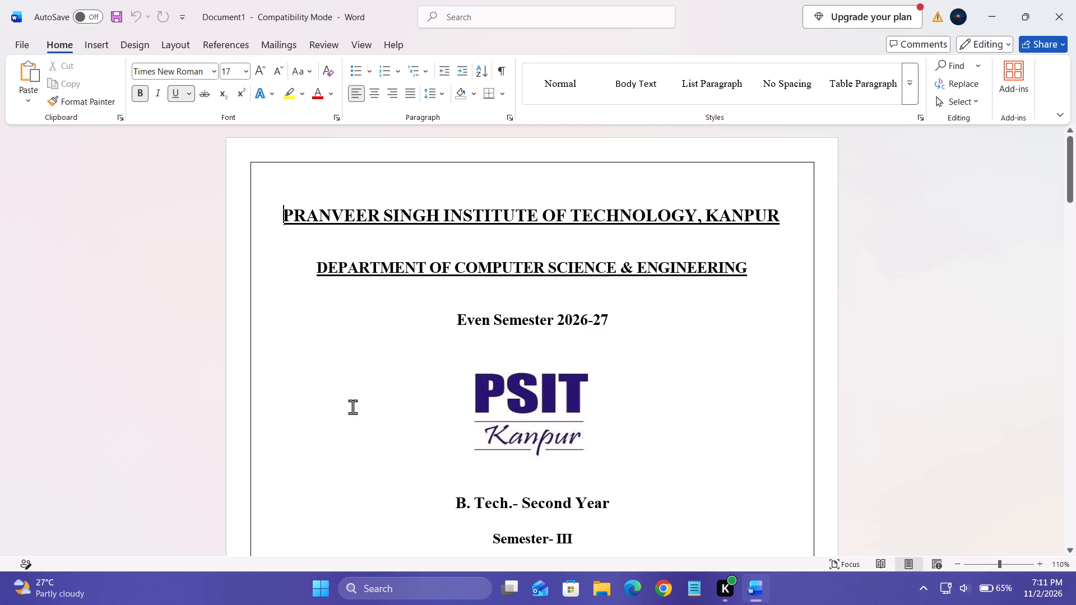
pyautogui.click(353, 407)
# Start saving the copy, choosing PDF as the file type and "vaish OS" as the file name.
pyautogui.hotkey('ctrl', 's')
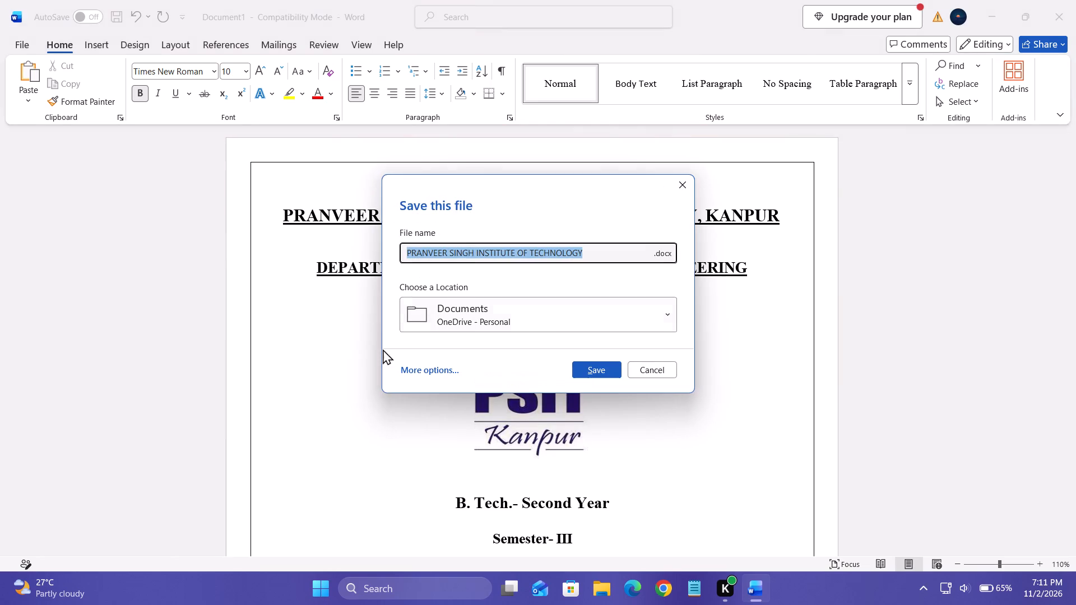
pyautogui.click(664, 248)
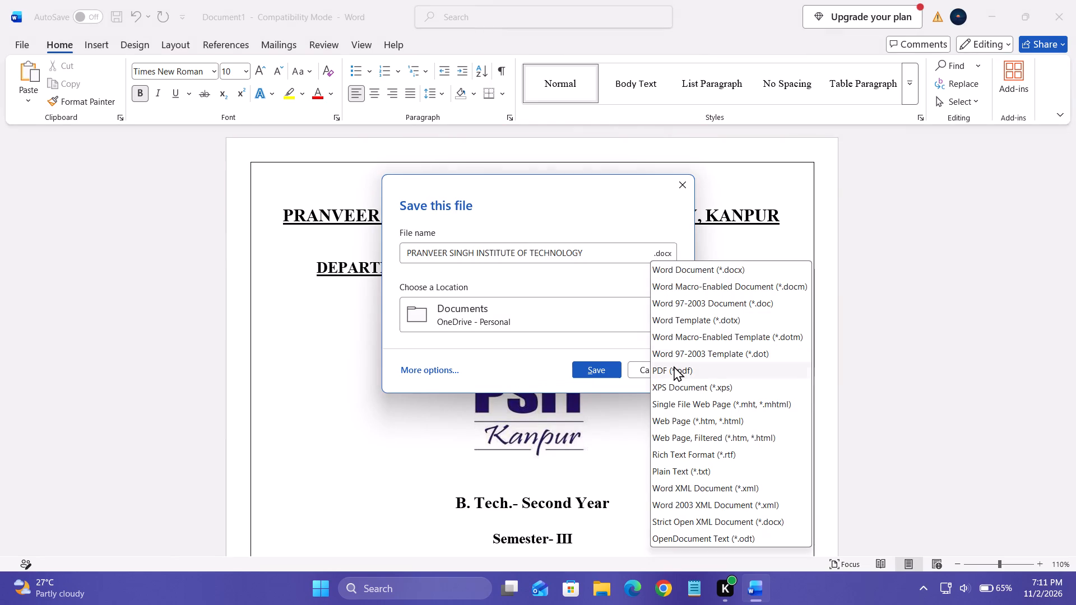
pyautogui.click(674, 369)
pyautogui.click(633, 245)
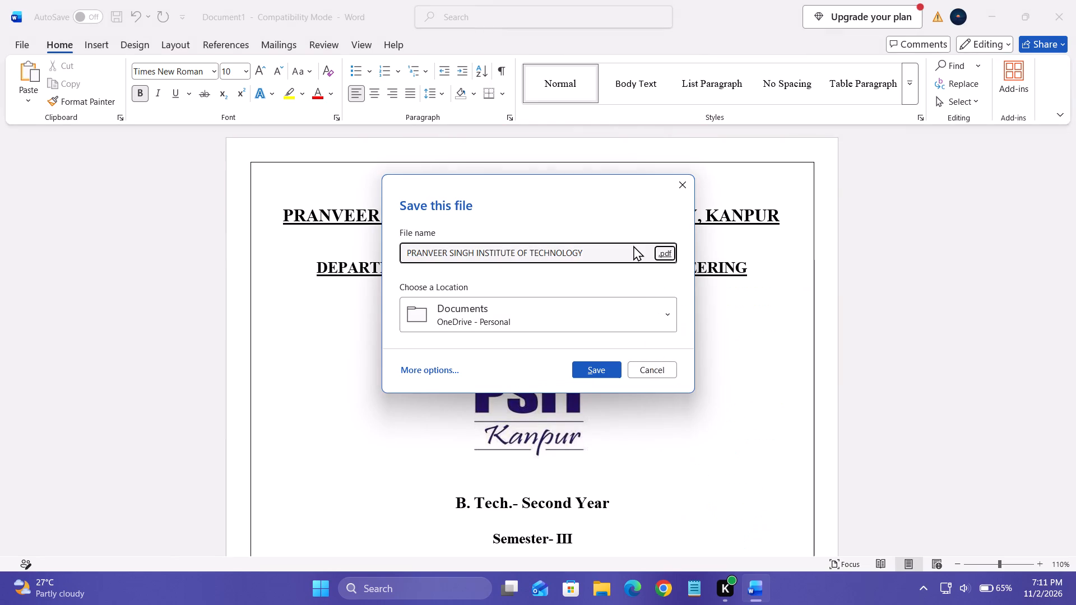
pyautogui.tripleClick(595, 257)
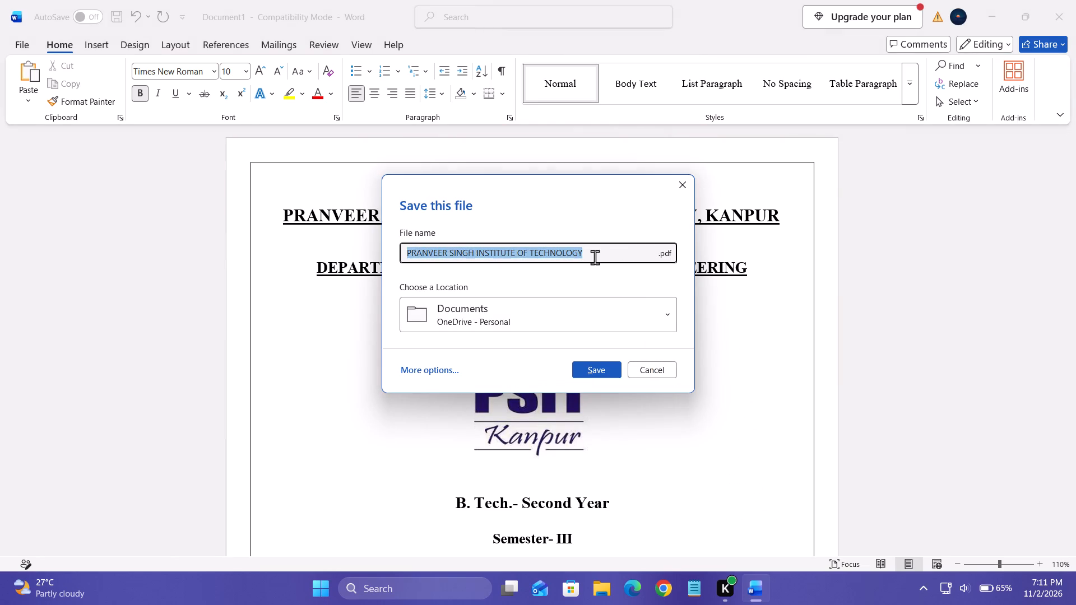
pyautogui.write('os to se')
pyautogui.press('BackSpace')
pyautogui.press('BackSpace')
pyautogui.press('BackSpace')
pyautogui.press('BackSpace')
pyautogui.press('BackSpace')
pyautogui.press('BackSpace')
pyautogui.press('BackSpace')
pyautogui.press('BackSpace')
pyautogui.press('BackSpace')
pyautogui.press('BackSpace')
pyautogui.press('BackSpace')
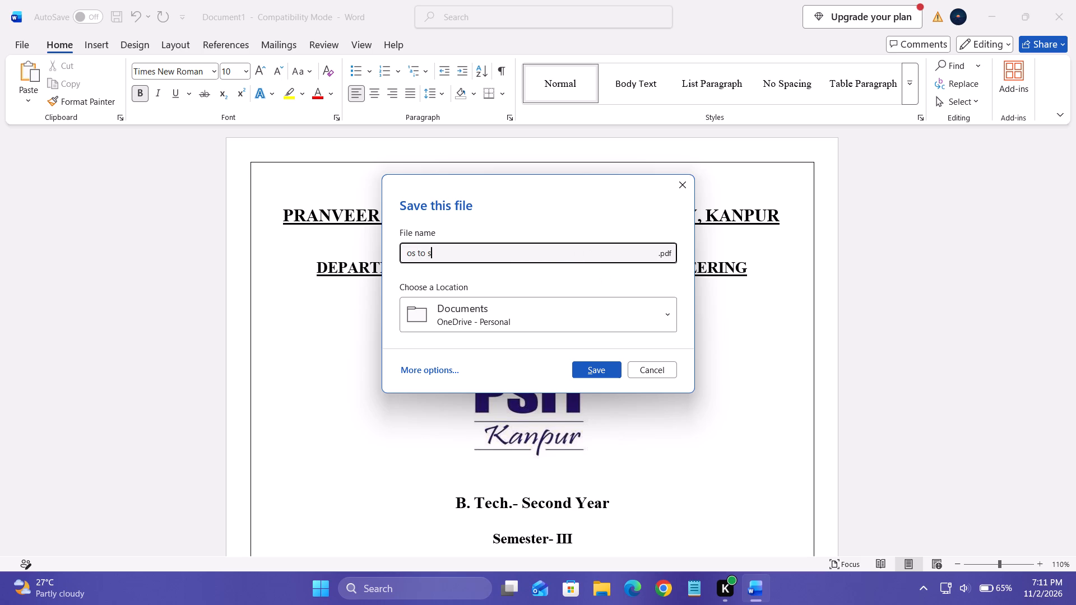
pyautogui.write('vaish')
pyautogui.press('space')
pyautogui.hotkey('shift', 'o')
pyautogui.write('S')
pyautogui.press('space')
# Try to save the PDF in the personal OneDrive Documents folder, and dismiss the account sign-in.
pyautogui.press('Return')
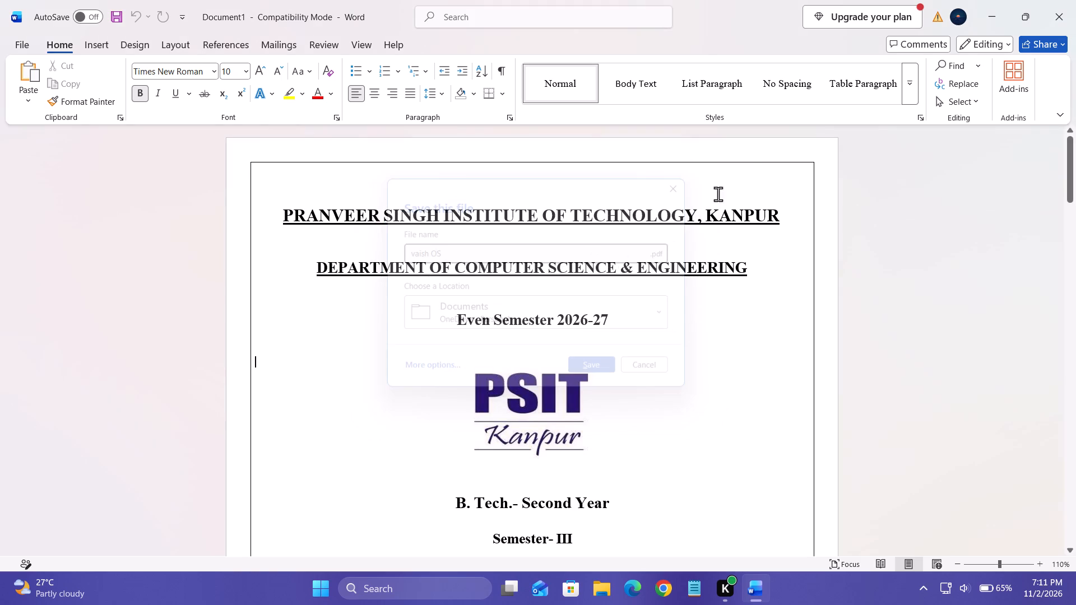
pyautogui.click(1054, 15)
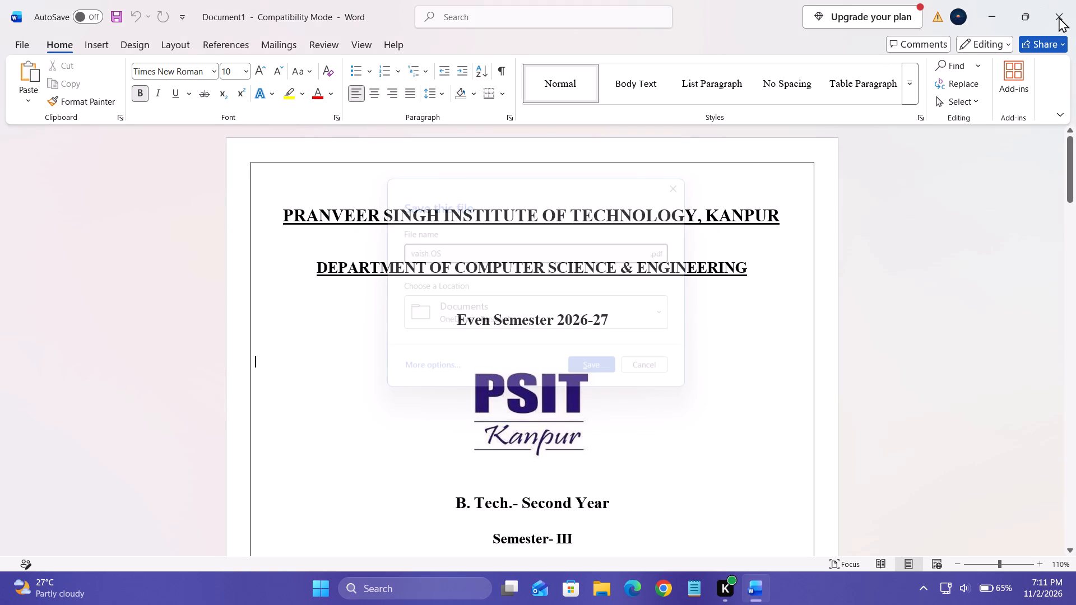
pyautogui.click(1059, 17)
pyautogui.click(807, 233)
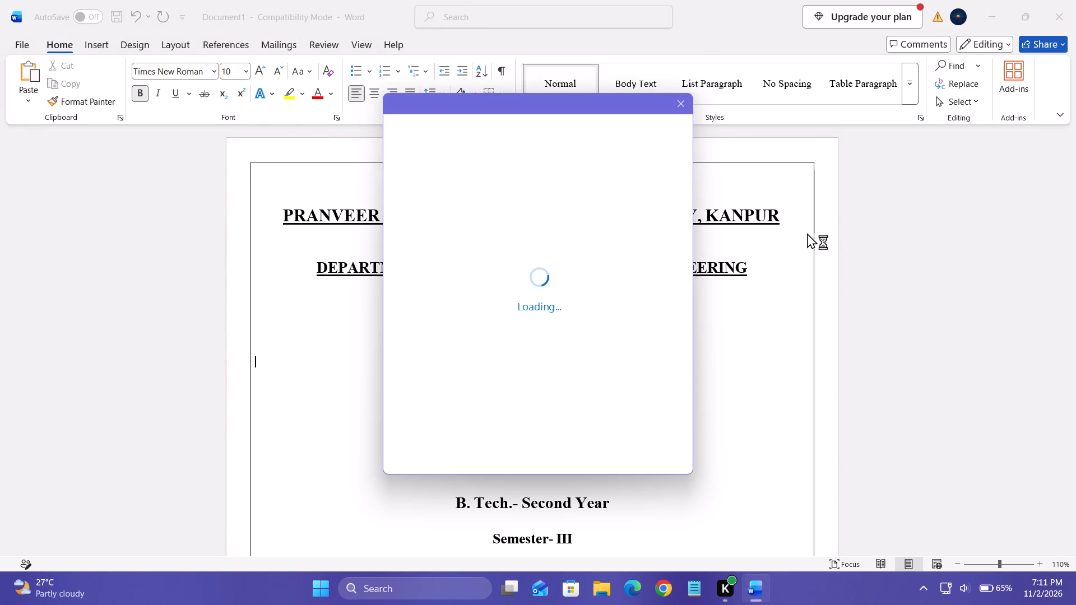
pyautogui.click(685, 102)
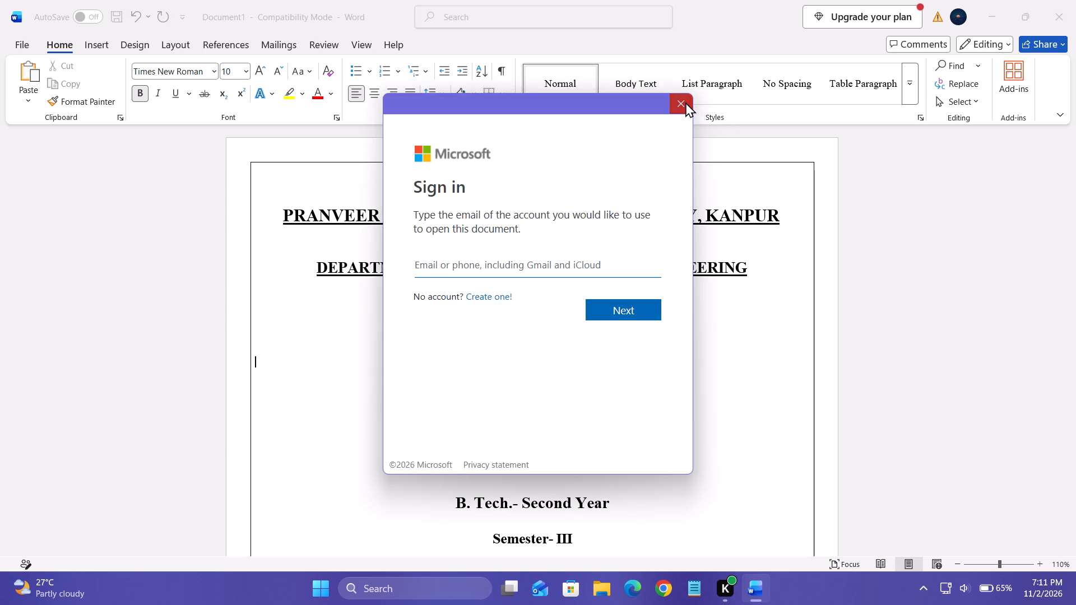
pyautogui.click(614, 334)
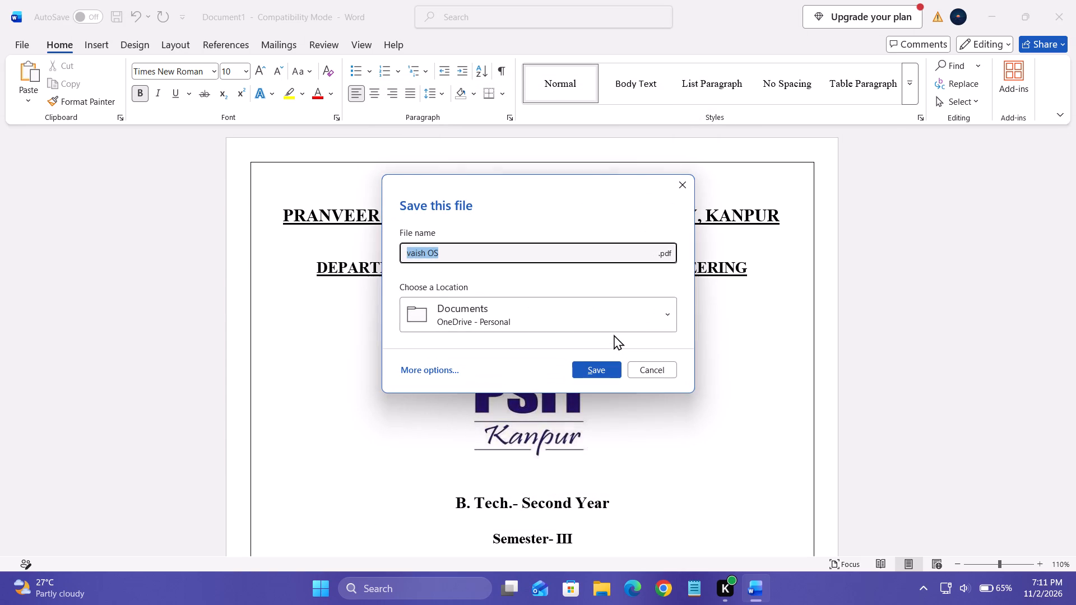
# Change the save location to the local Desktop folder and save the PDF there.
pyautogui.click(640, 317)
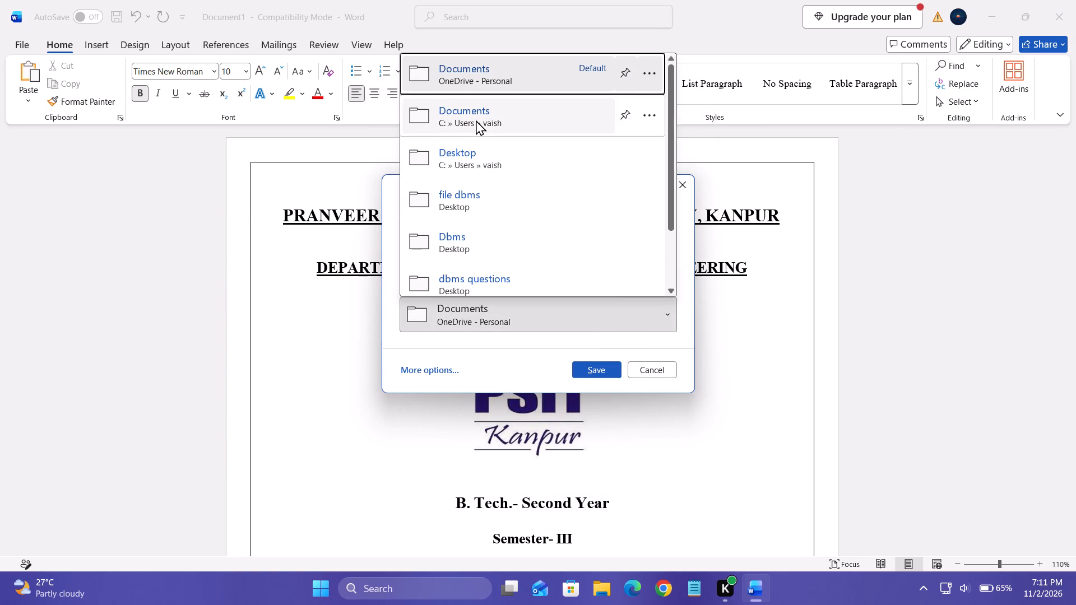
pyautogui.click(483, 163)
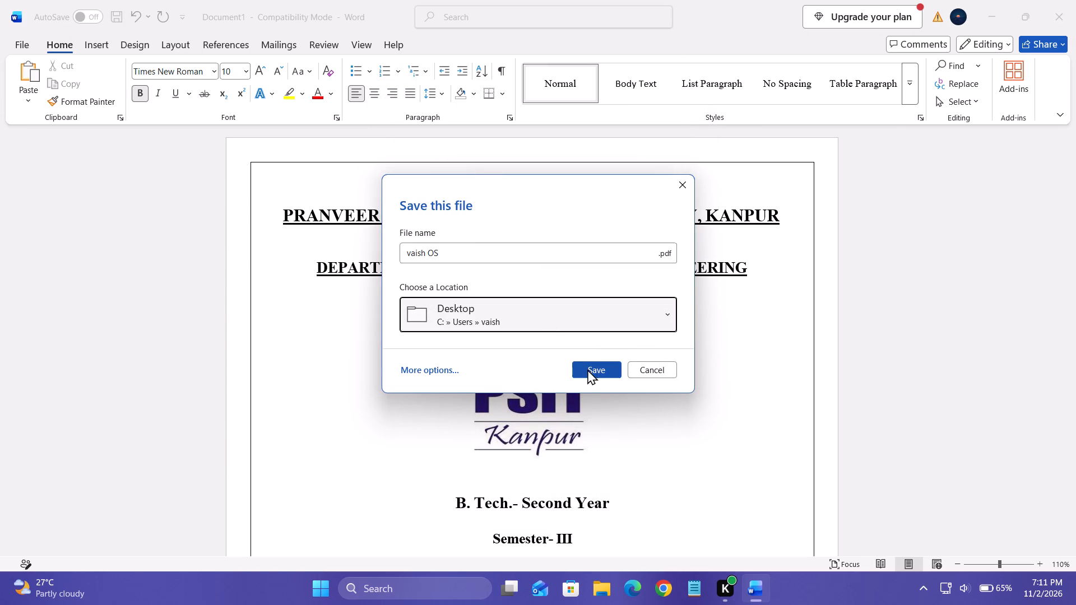
pyautogui.click(590, 374)
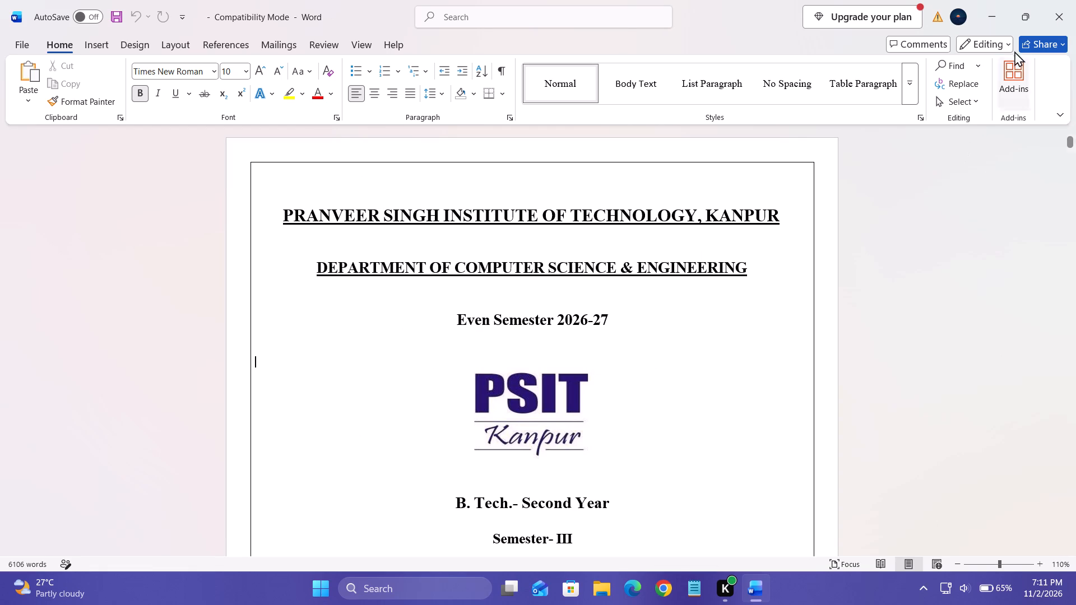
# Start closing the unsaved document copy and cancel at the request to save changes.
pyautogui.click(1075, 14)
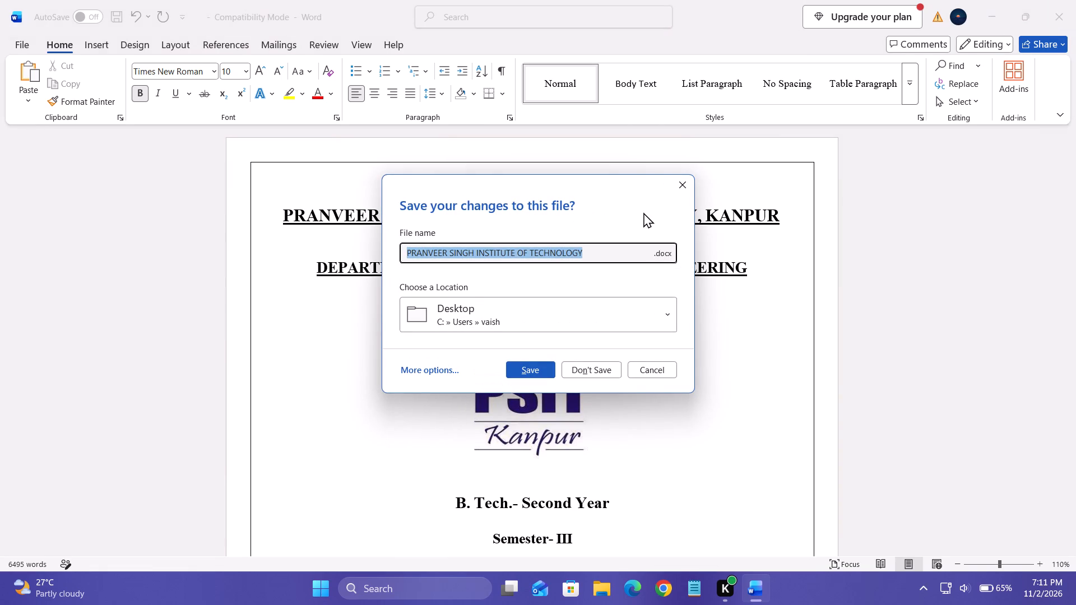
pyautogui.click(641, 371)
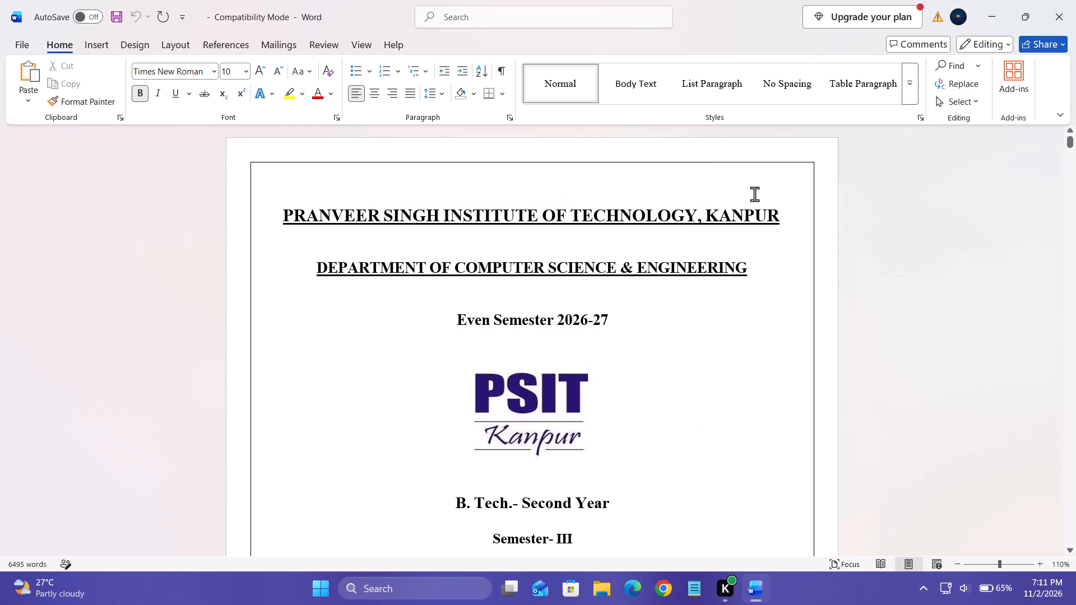
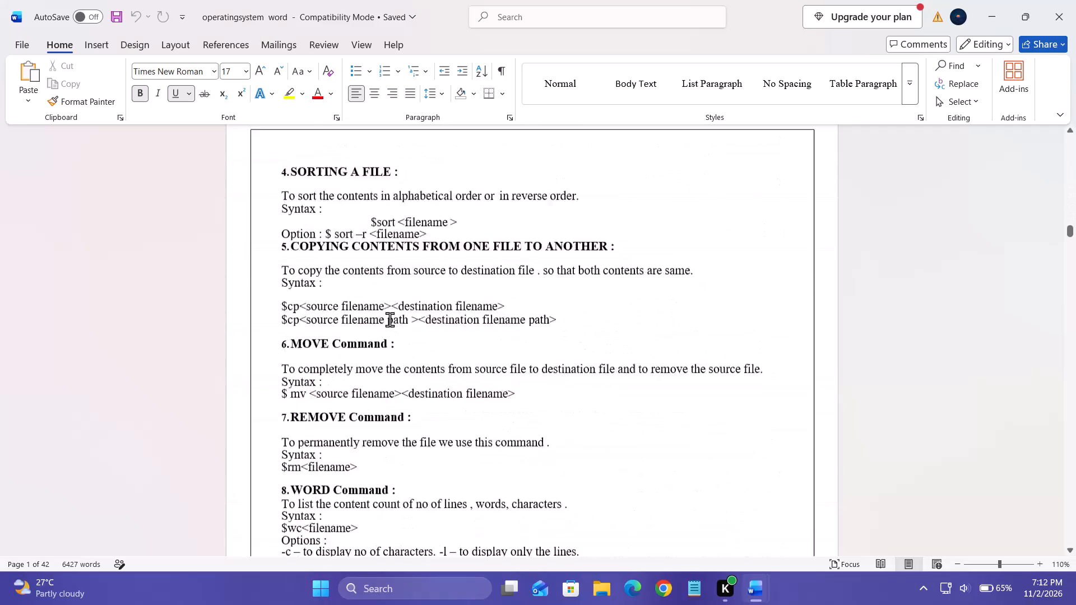
# Look through the operatingsystem word document down to its last page, checking the experiments and output screenshots.
pyautogui.scroll(-12, 389, 319)
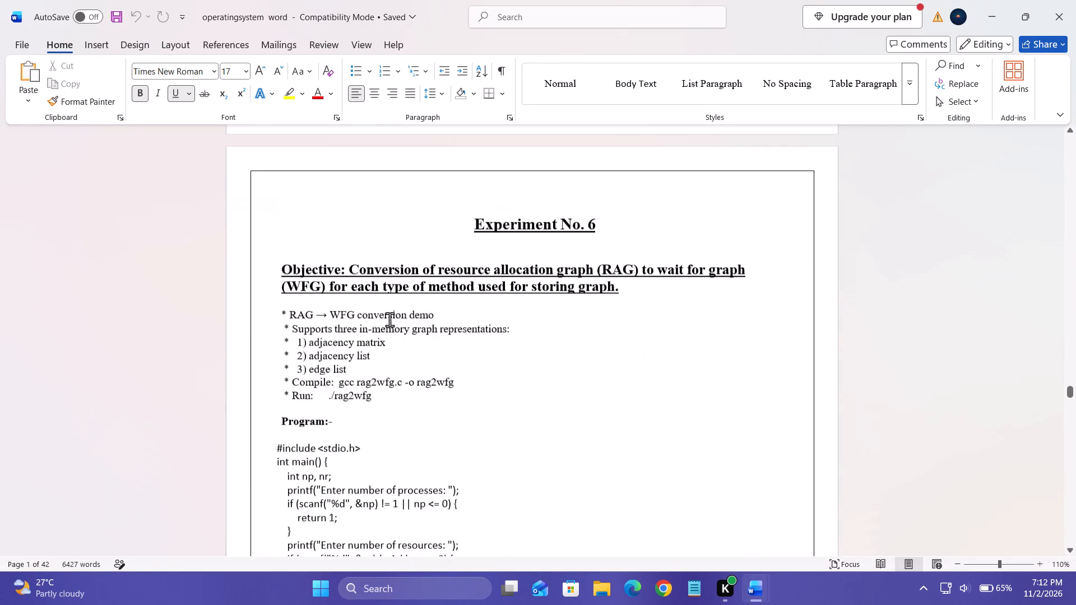
pyautogui.scroll(-10, 389, 319)
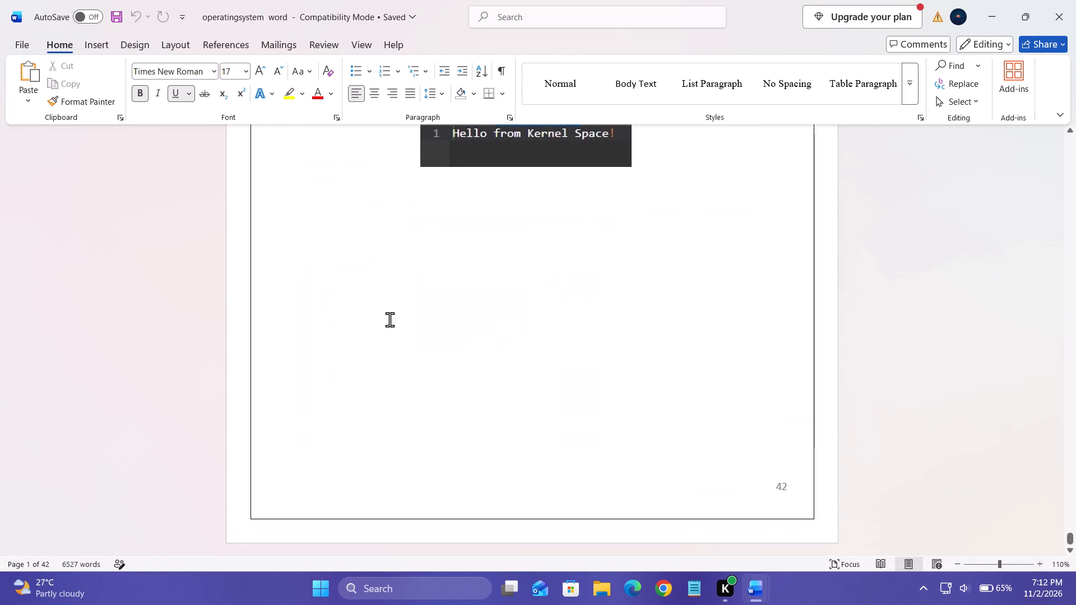
# Close the operatingsystem word document and cancel the request to save the unsaved copy.
pyautogui.click(1060, 15)
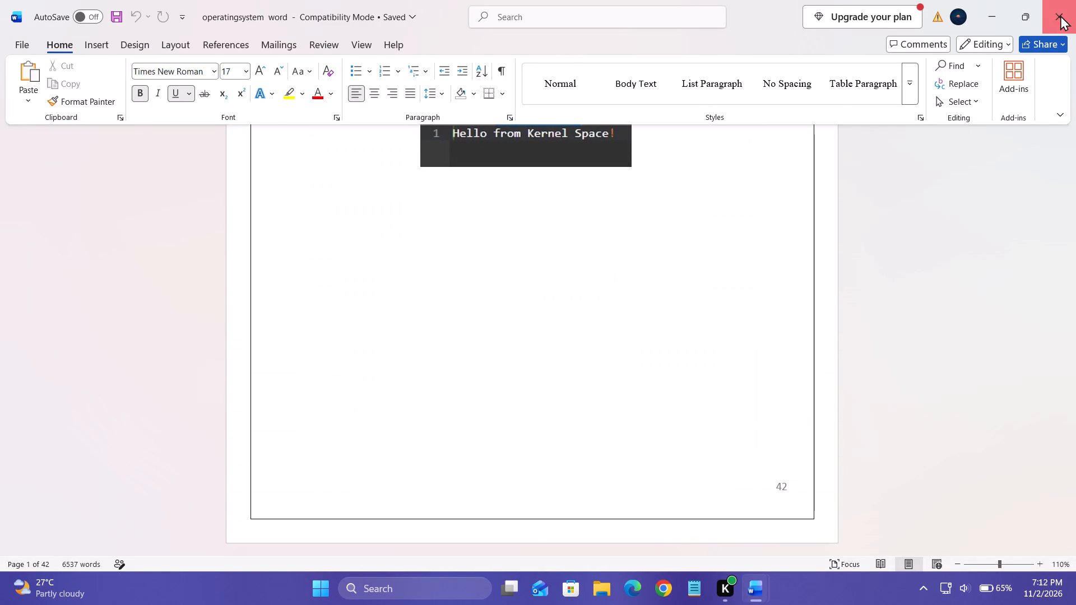
pyautogui.click(1060, 15)
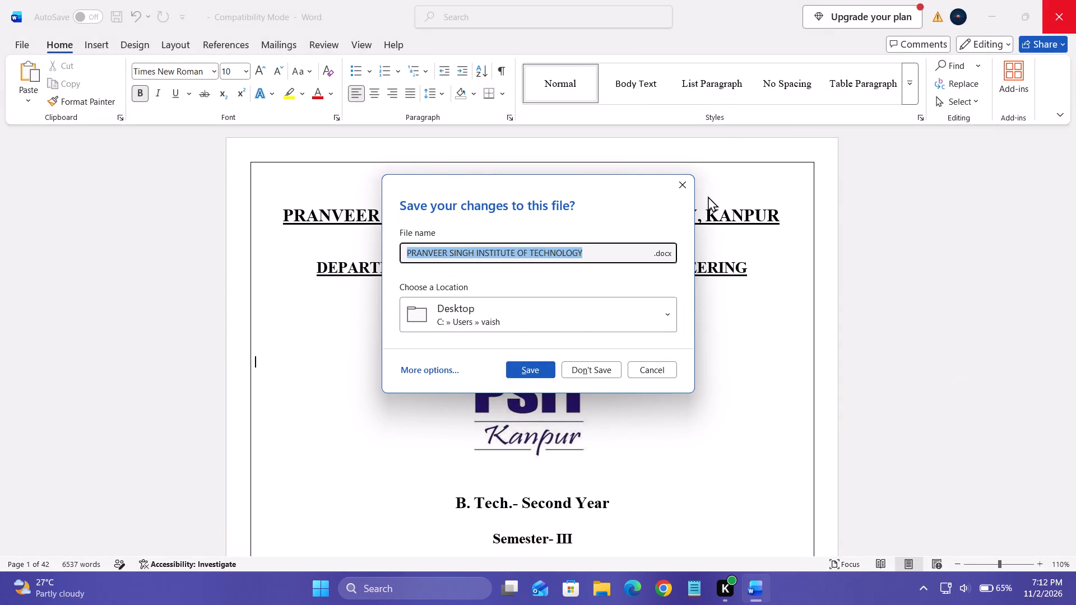
pyautogui.click(689, 190)
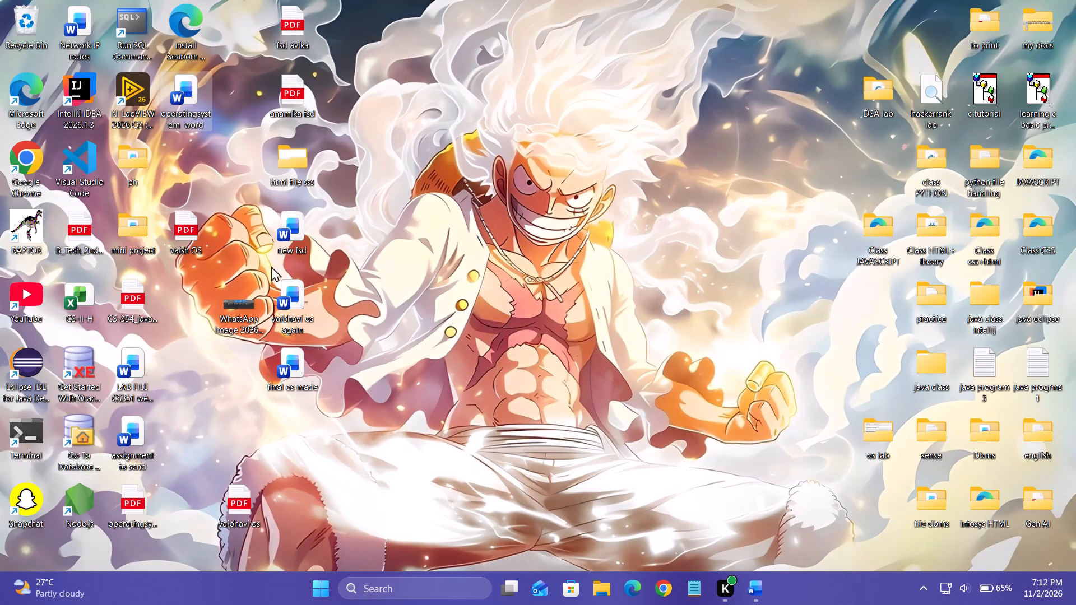
# Open the operatingsystem PDF from the desktop, examine its pages through page 19, and close it.
pyautogui.doubleClick(147, 520)
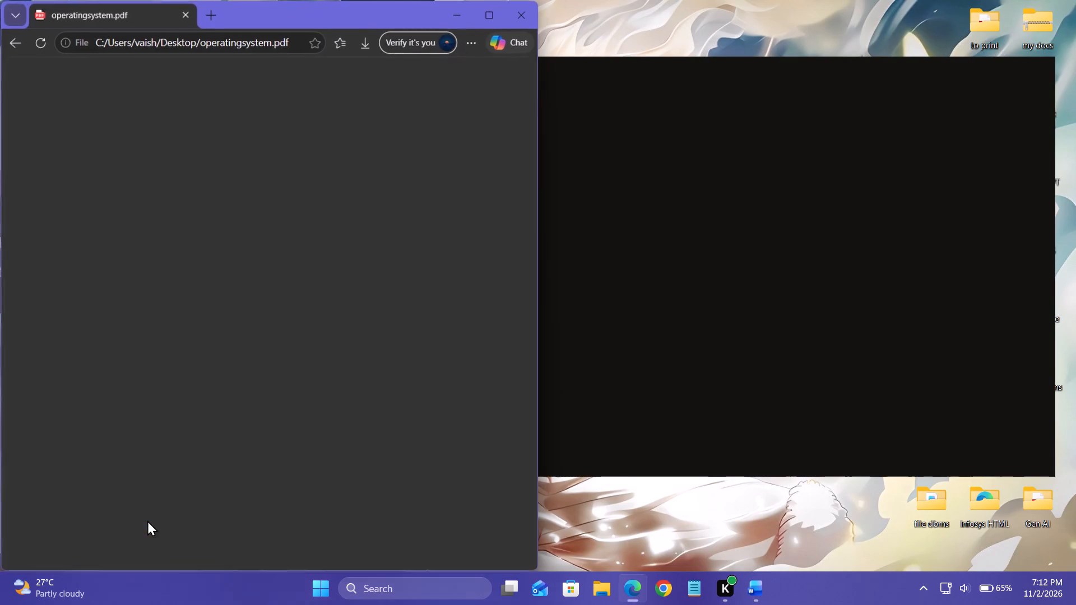
pyautogui.scroll(-2, 185, 455)
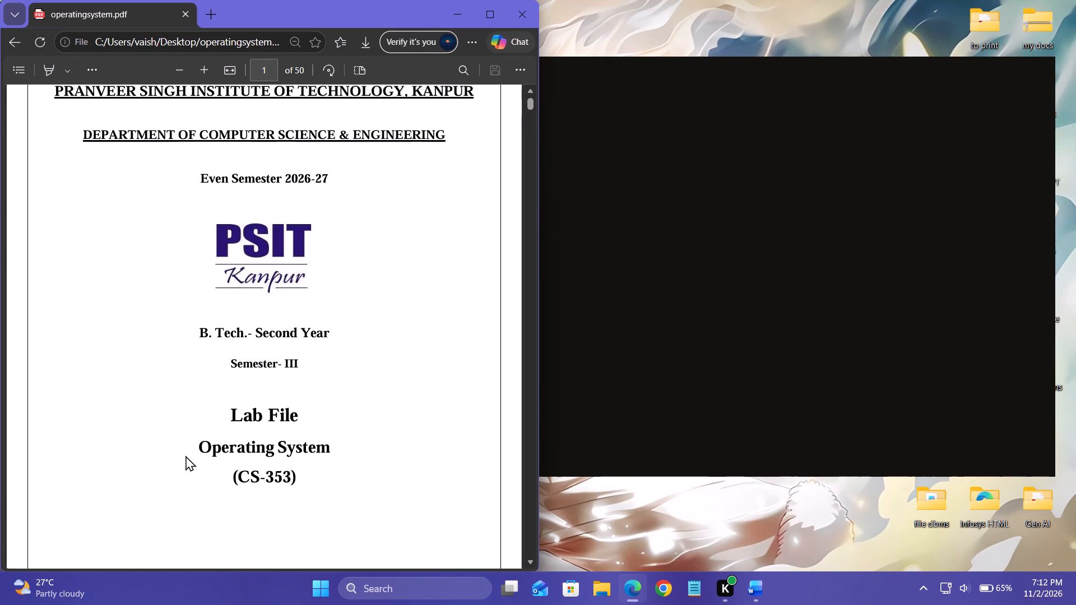
pyautogui.scroll(-17, 185, 455)
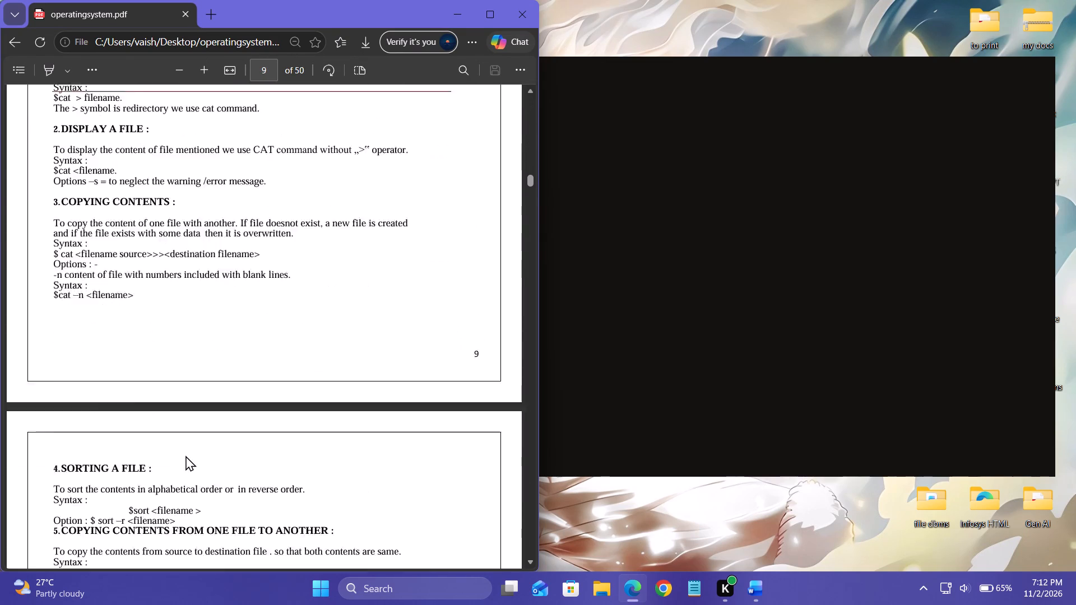
pyautogui.scroll(-9, 185, 455)
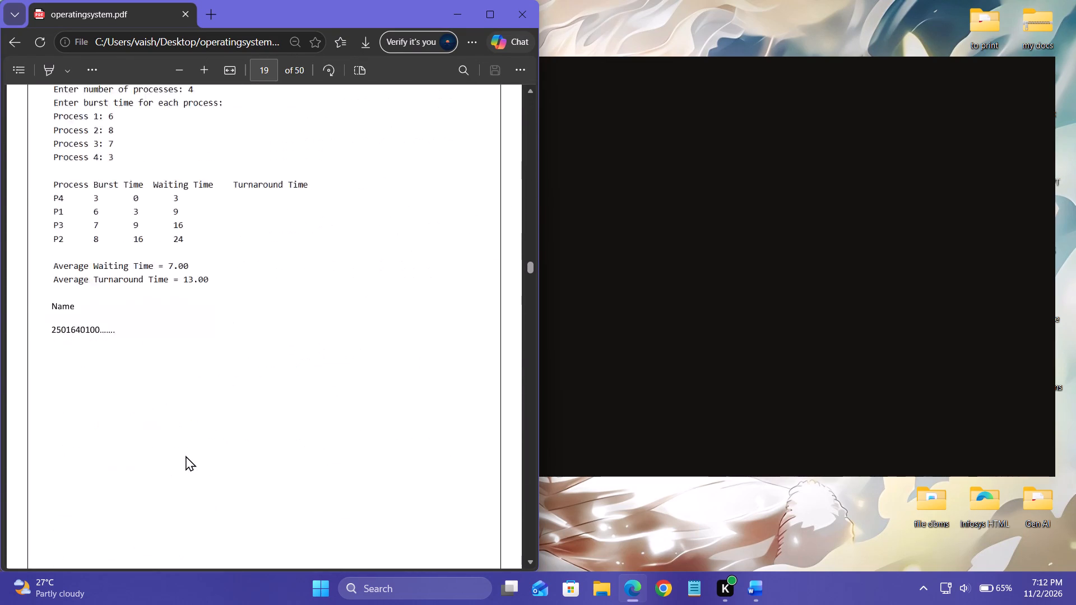
pyautogui.click(516, 23)
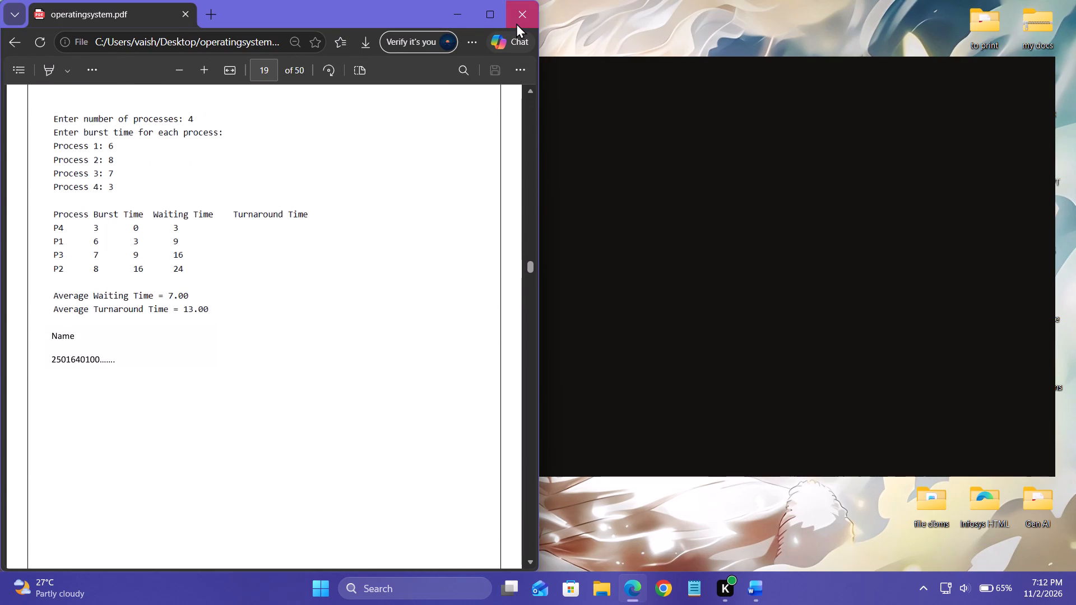
pyautogui.doubleClick(528, 16)
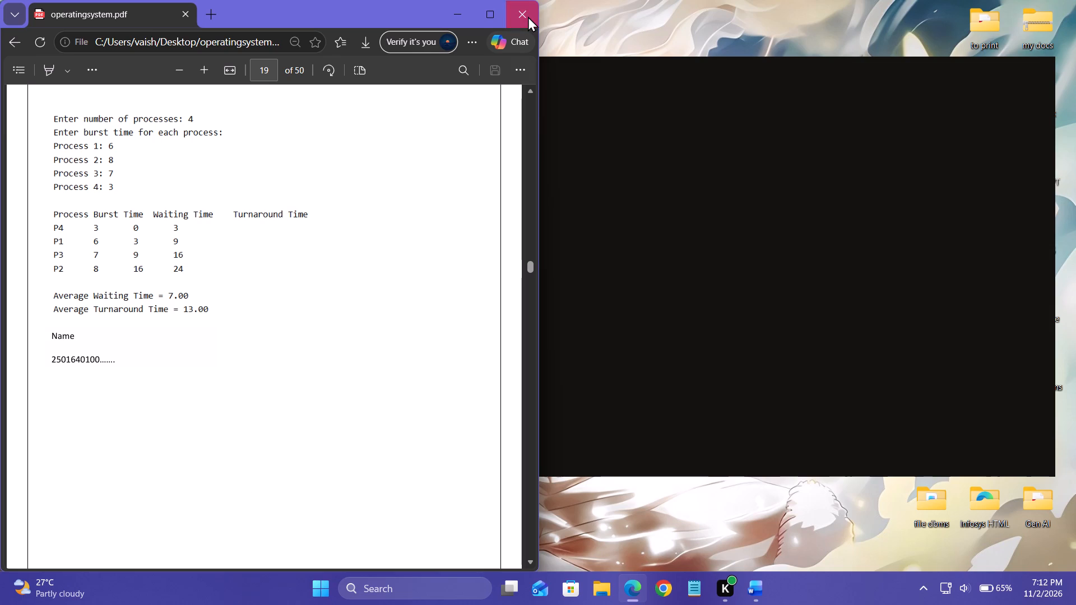
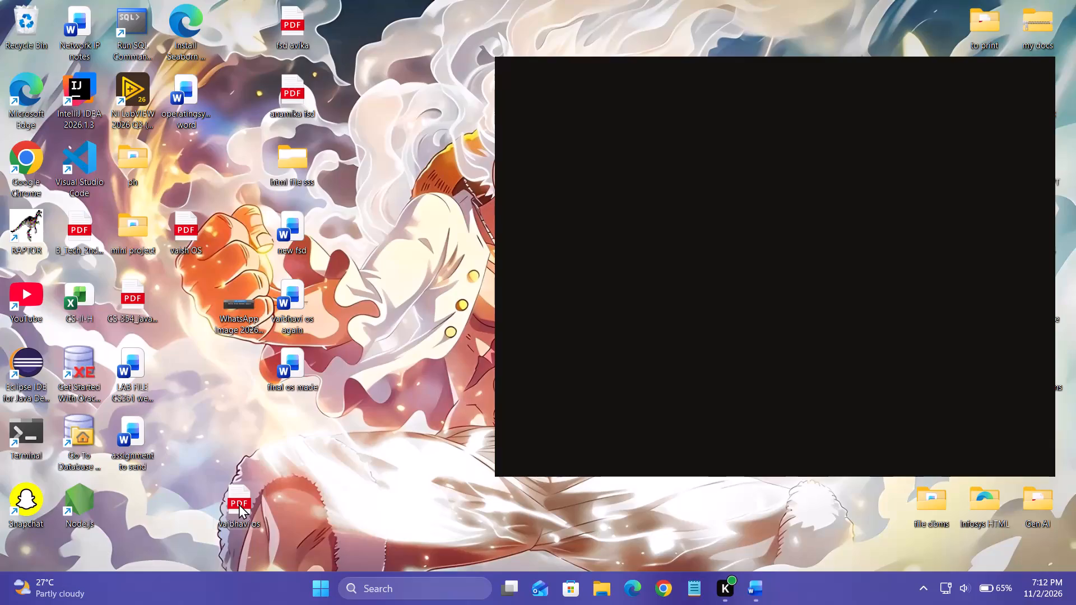
# Delete the vaibhavi os PDF from the desktop.
pyautogui.press('Delete')
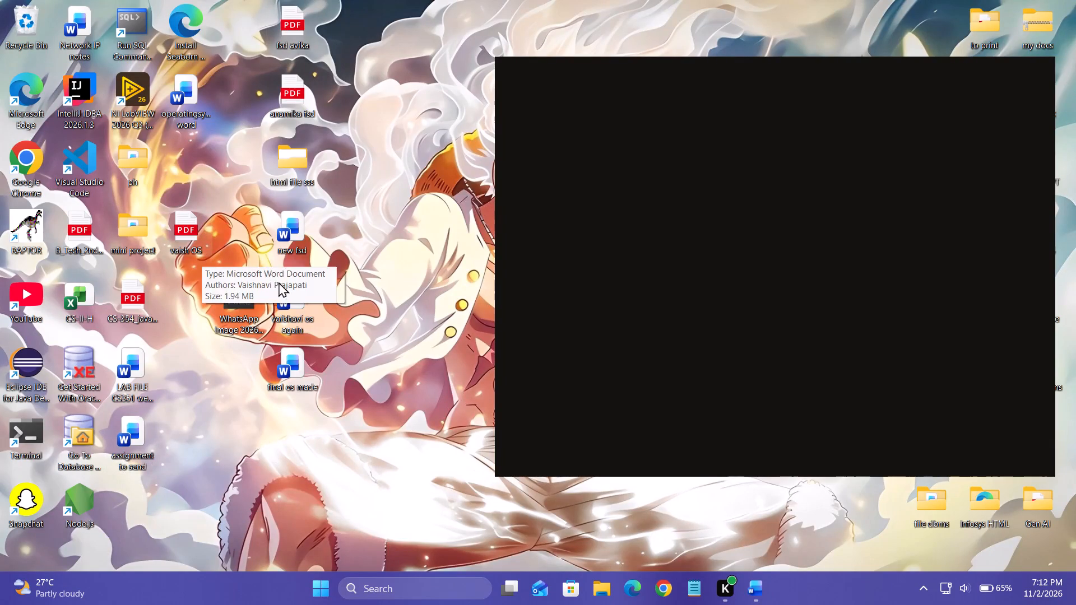
# Switch to the unsaved lab file still open in Word and close it.
pyautogui.click(642, 257)
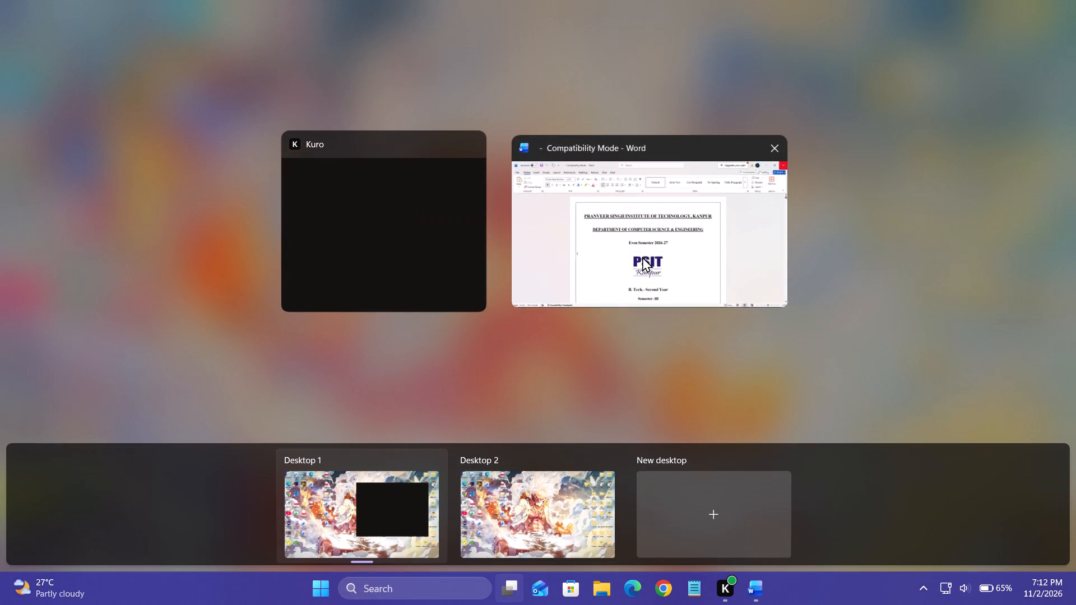
pyautogui.click(1073, 7)
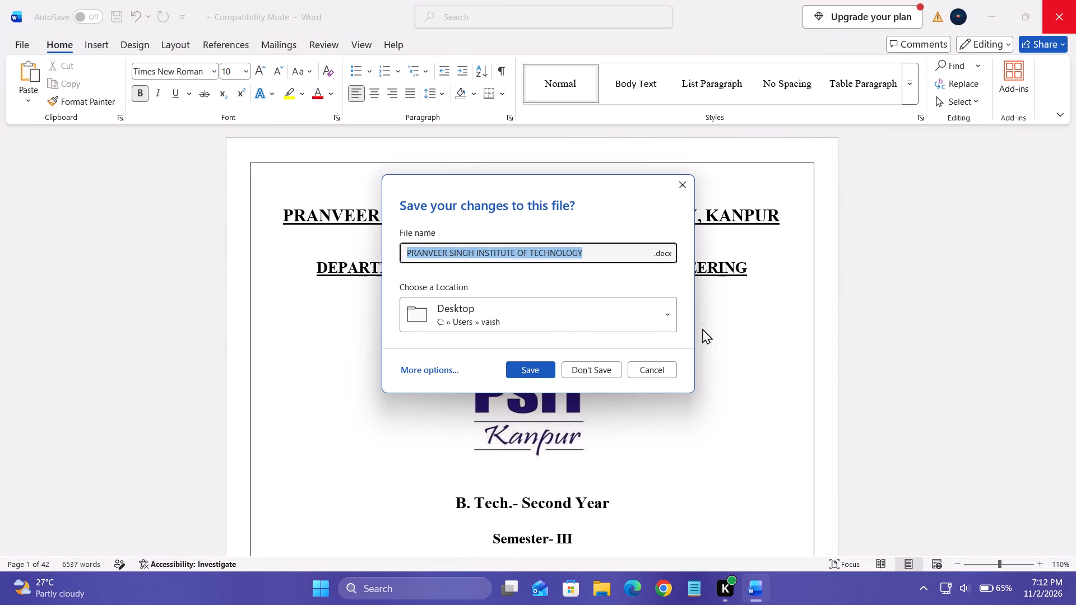
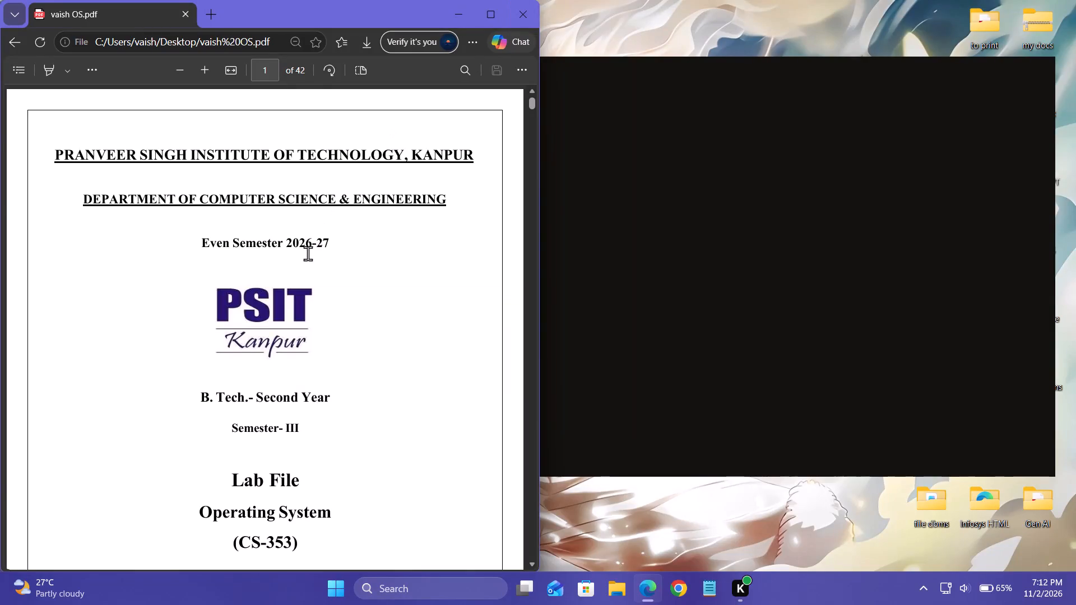
# Look through the opening pages of the exported vaish OS PDF, from the cover to the List of Experiments.
pyautogui.scroll(-11, 307, 278)
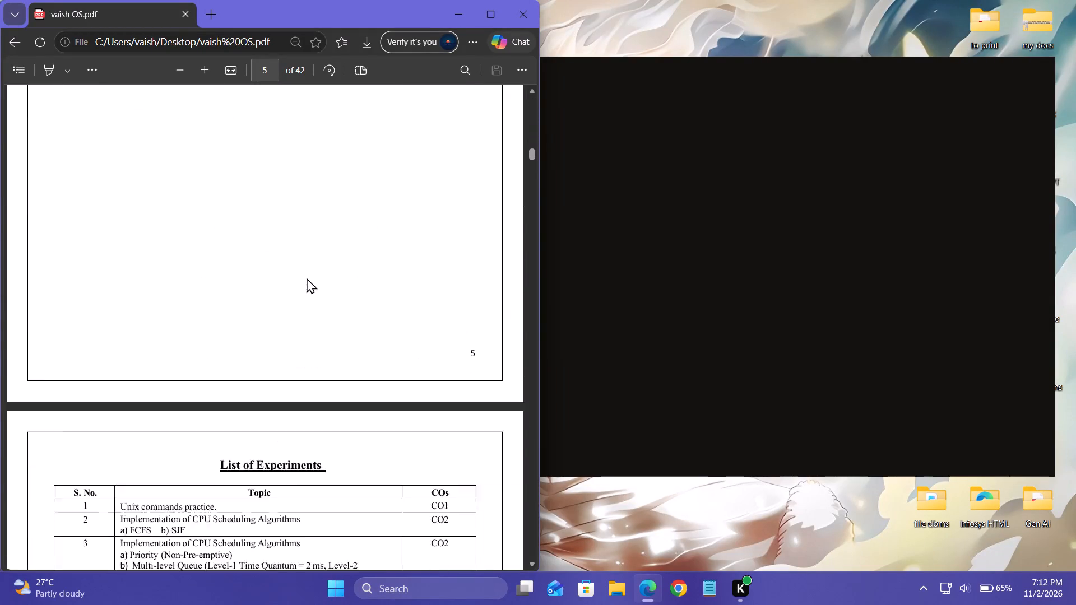
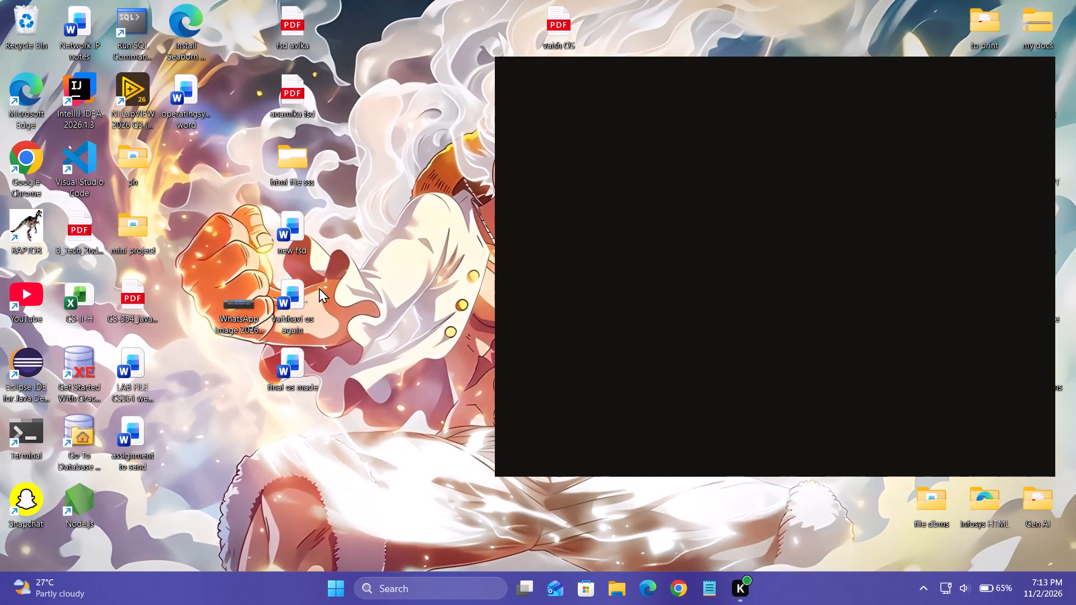
# Delete the leftover WhatsApp image and the Word documents "final os made" and "vaibhavi os again" from the desktop.
pyautogui.click(234, 317)
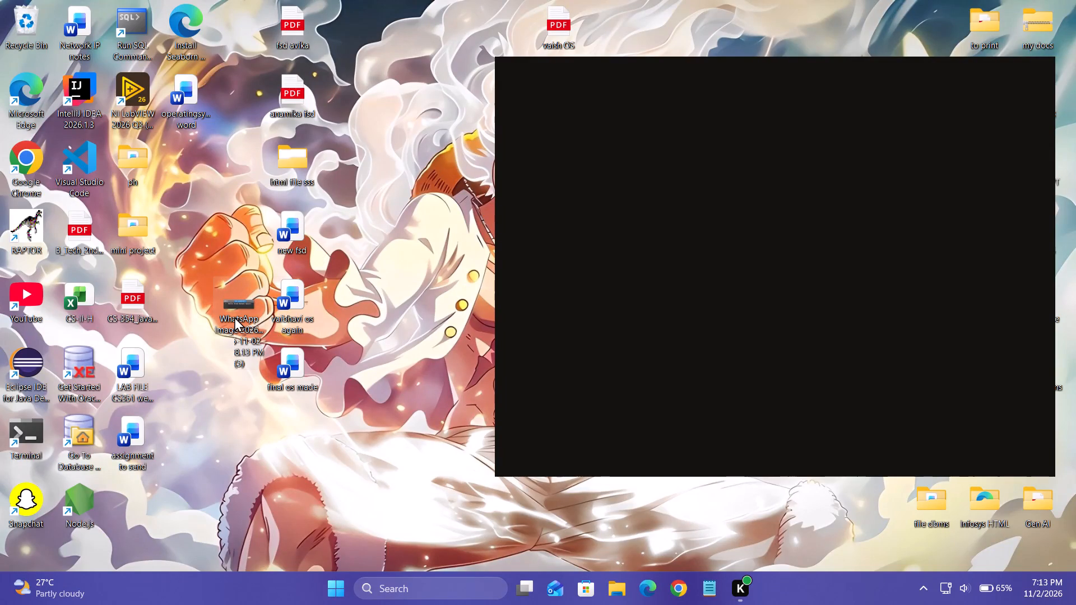
pyautogui.press('Delete')
pyautogui.click(304, 376)
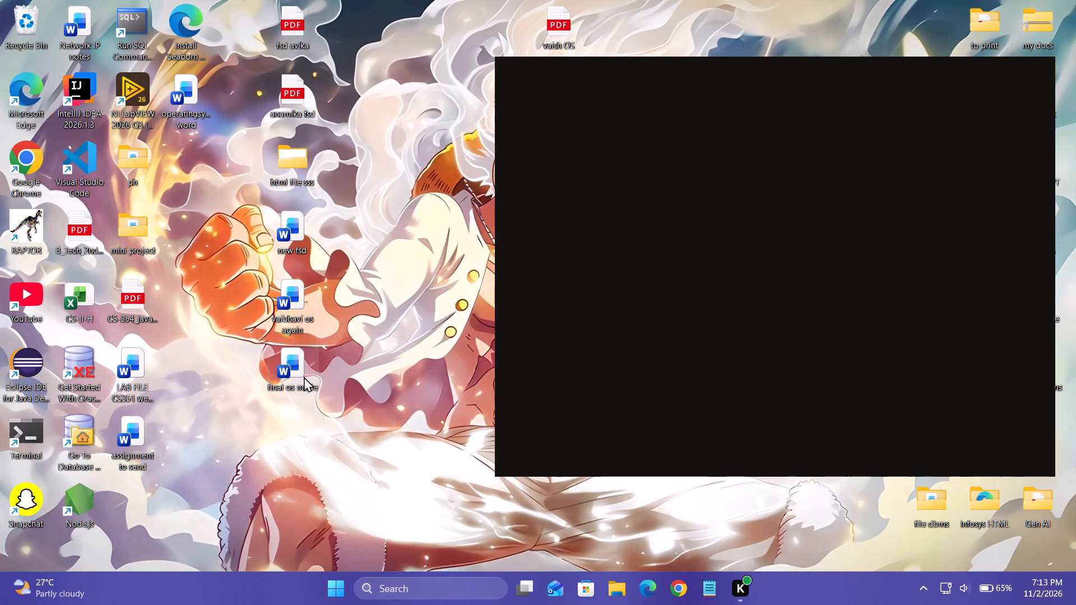
pyautogui.press('Delete')
pyautogui.click(305, 332)
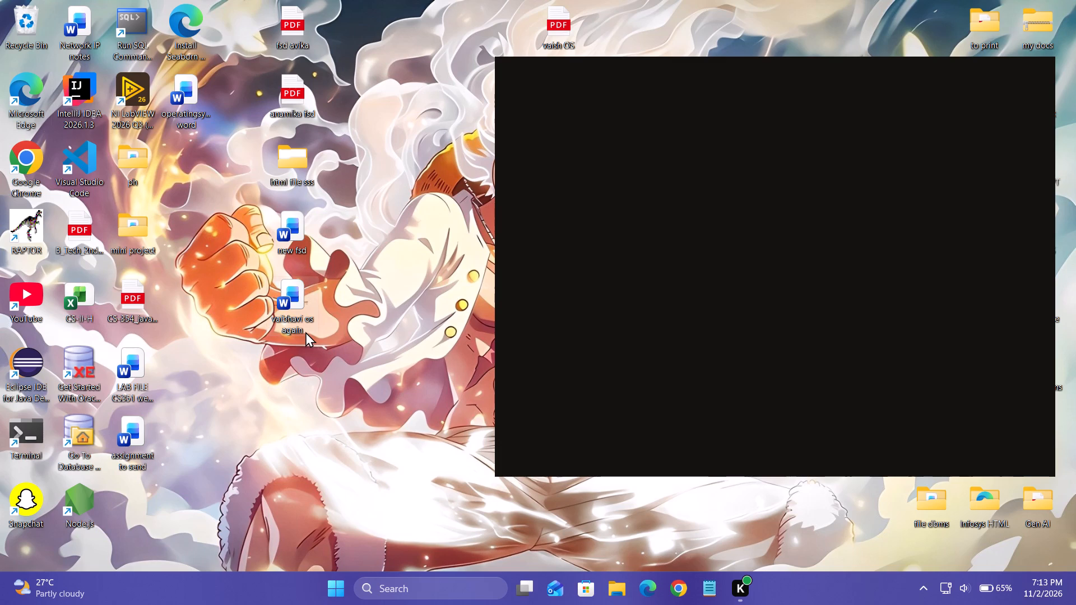
pyautogui.press('Delete')
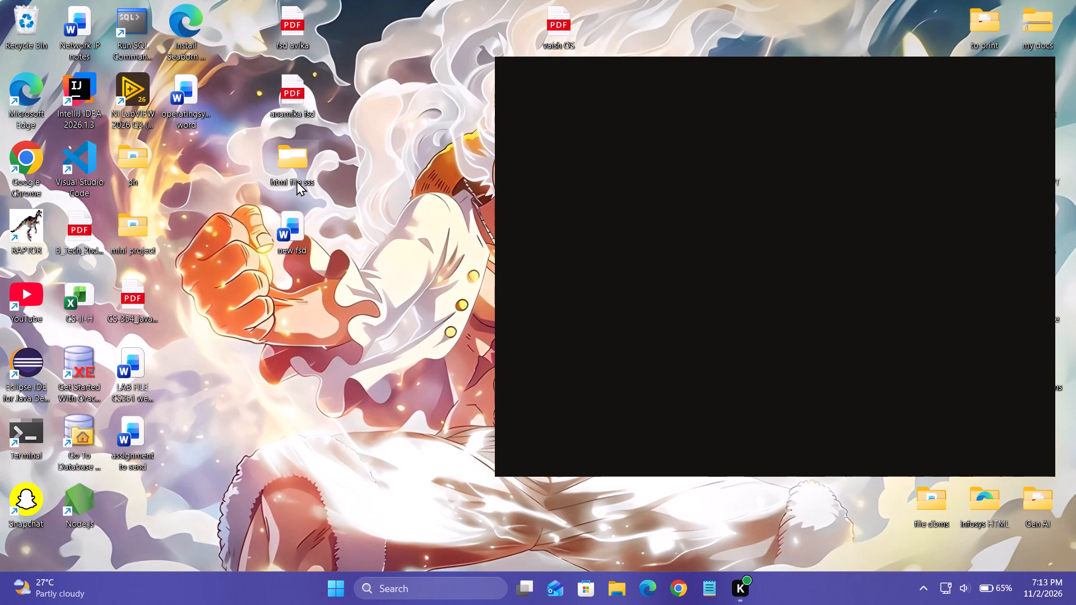
# Move the fsd avika and anamika fsd PDFs and the new fsd document into the desktop column beneath the operating system Word file.
pyautogui.moveTo(298, 45); pyautogui.dragTo(272, 88)
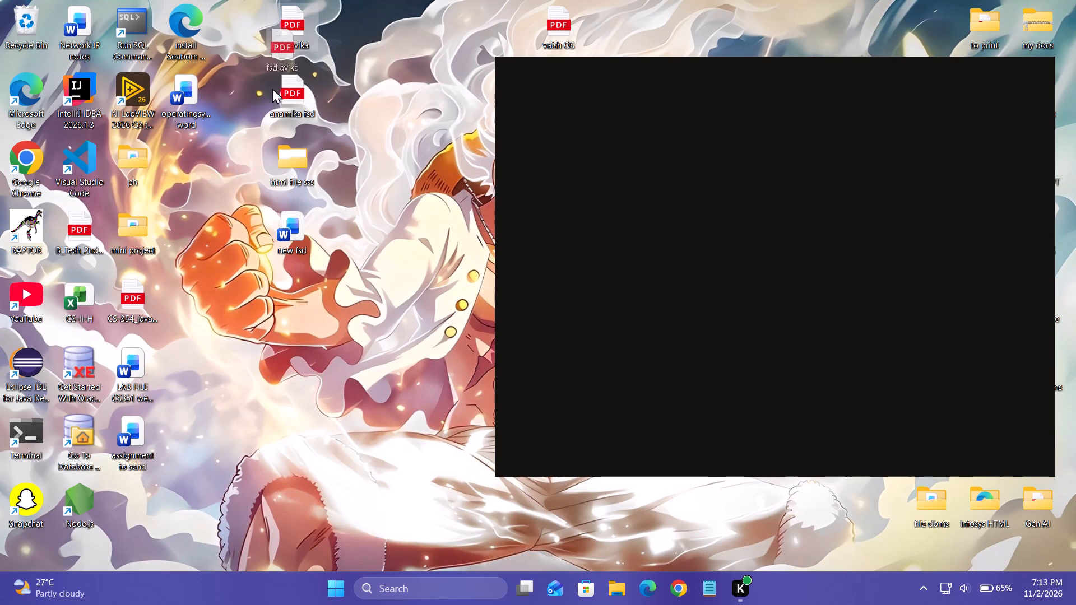
pyautogui.moveTo(272, 88); pyautogui.dragTo(187, 204)
pyautogui.moveTo(279, 110); pyautogui.dragTo(179, 245)
pyautogui.moveTo(292, 222); pyautogui.dragTo(177, 303)
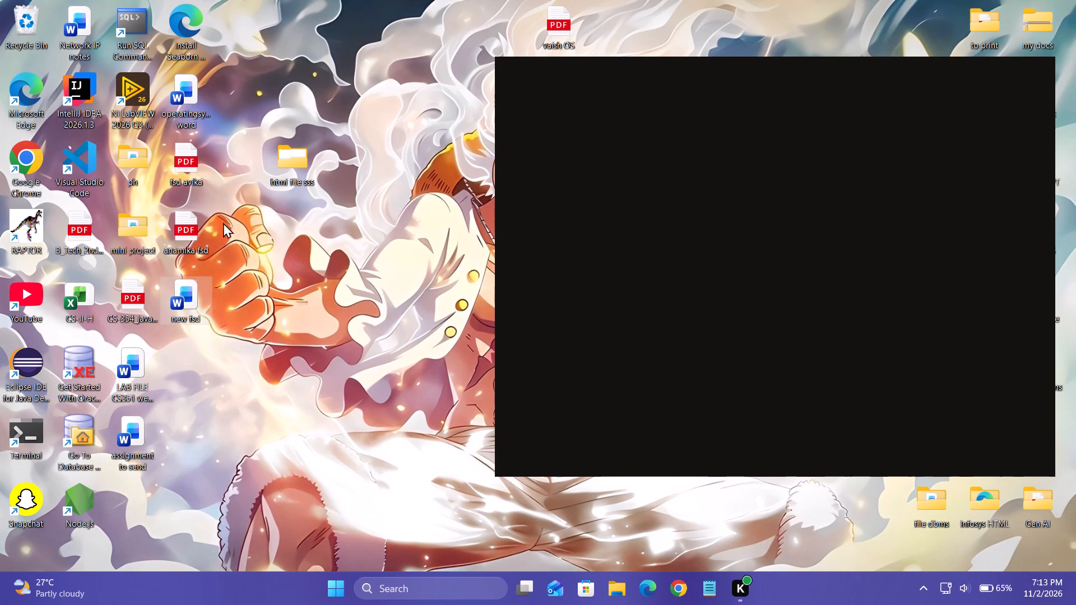
# Look through the opening pages of the fsd avika PDF, from the cover to the numbered list ending with Life-long learning.
pyautogui.doubleClick(197, 185)
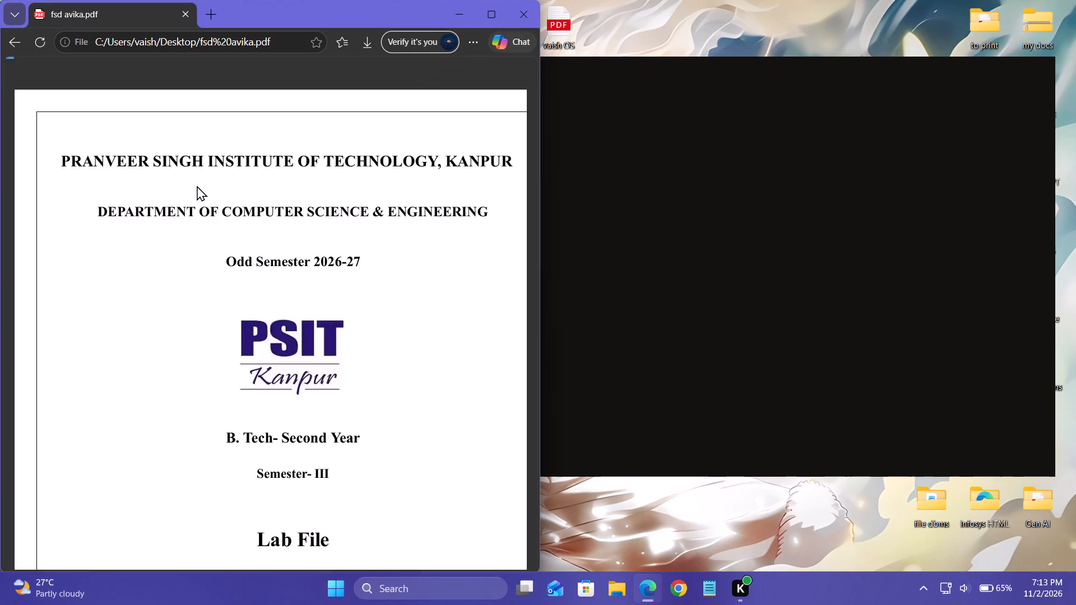
pyautogui.click(498, 12)
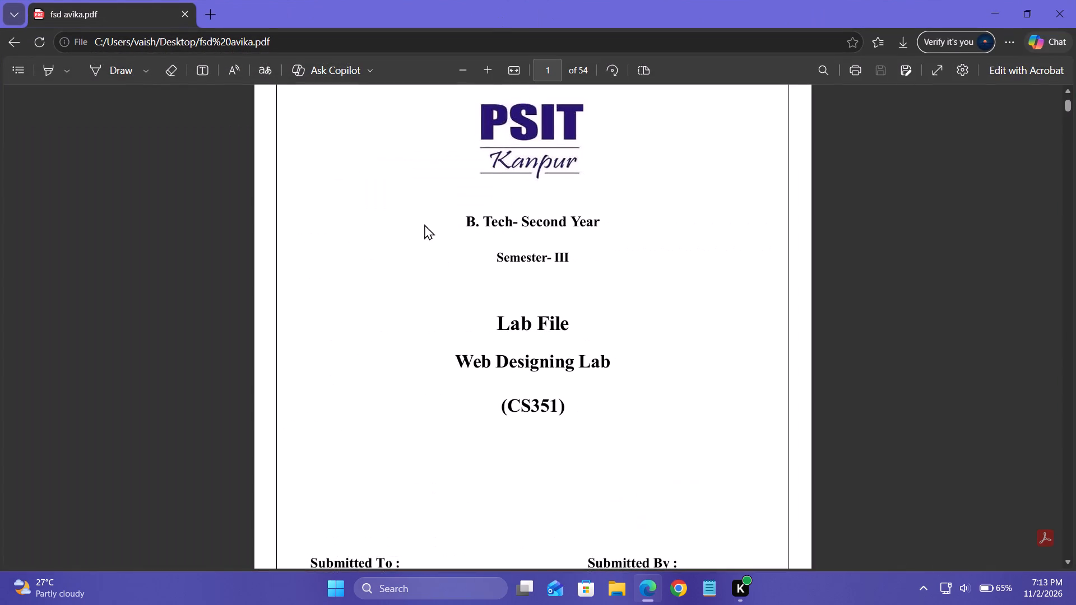
pyautogui.scroll(-8, 393, 311)
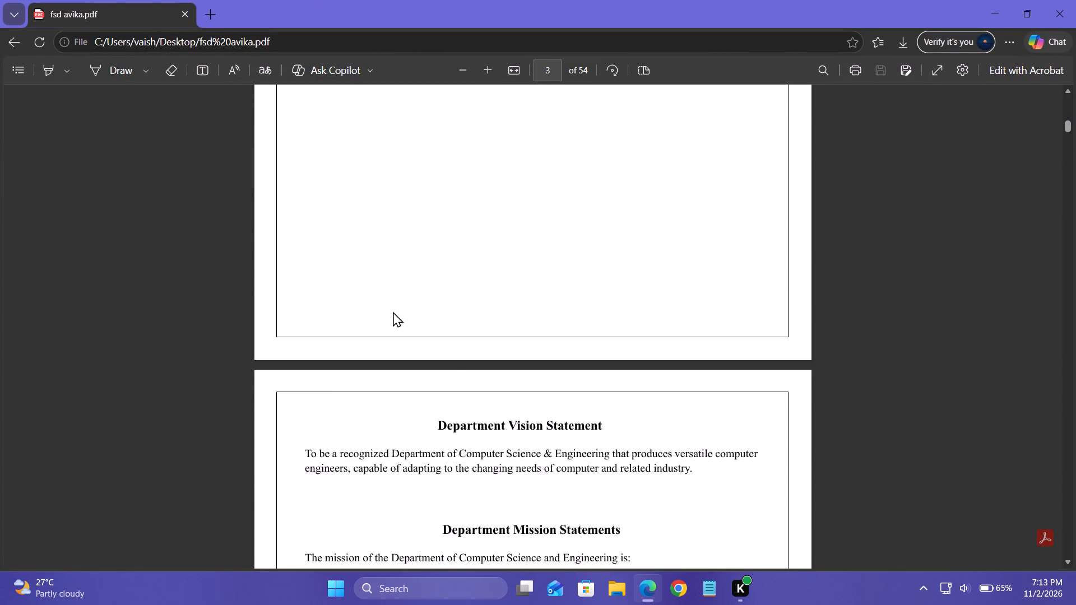
pyautogui.scroll(-1, 393, 311)
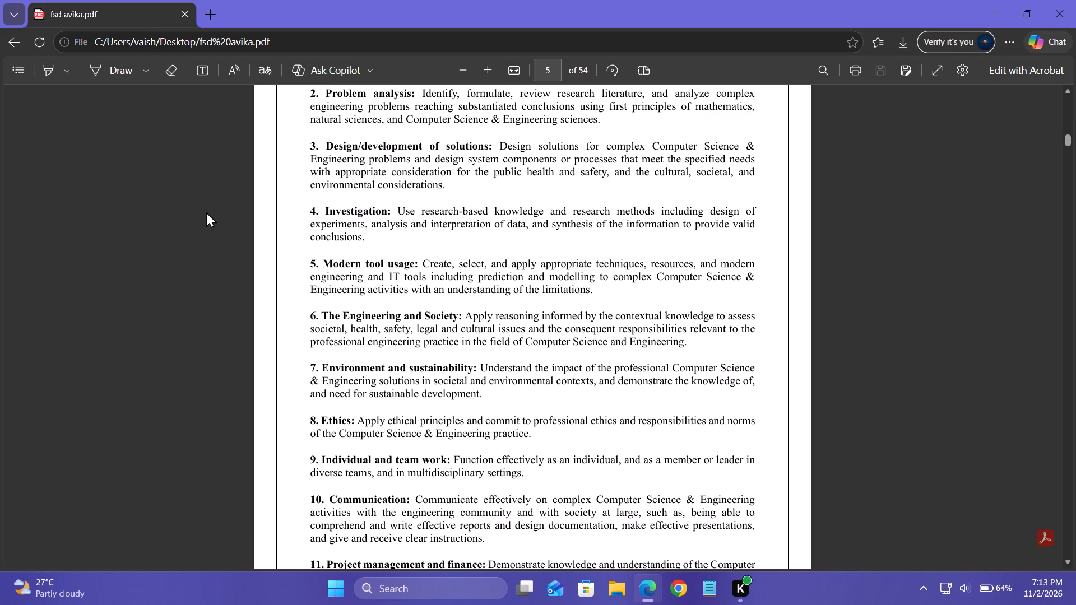
pyautogui.scroll(-2, 381, 250)
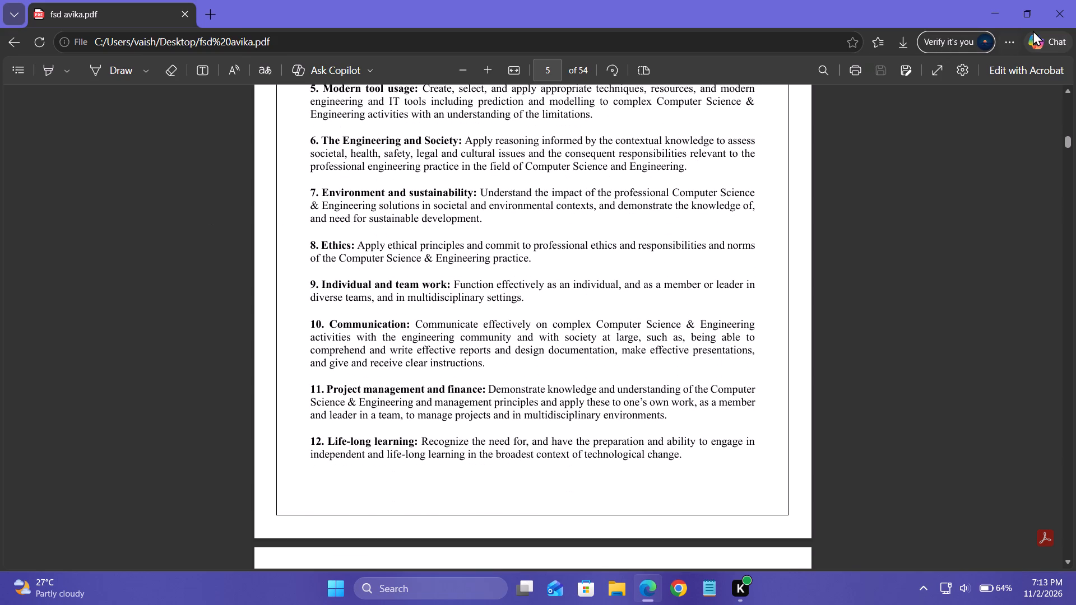
pyautogui.click(1066, 6)
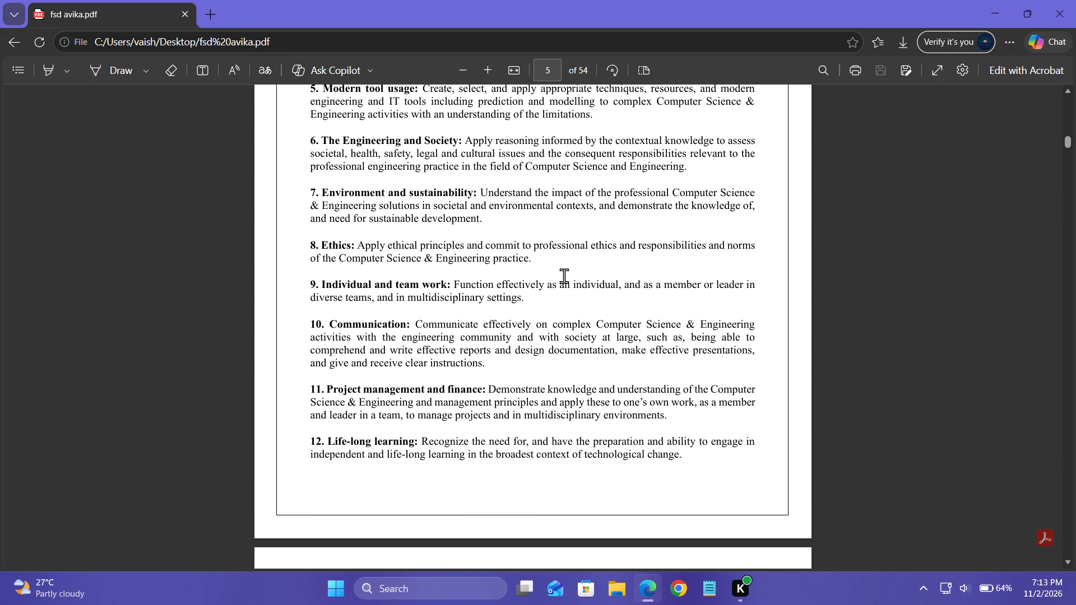